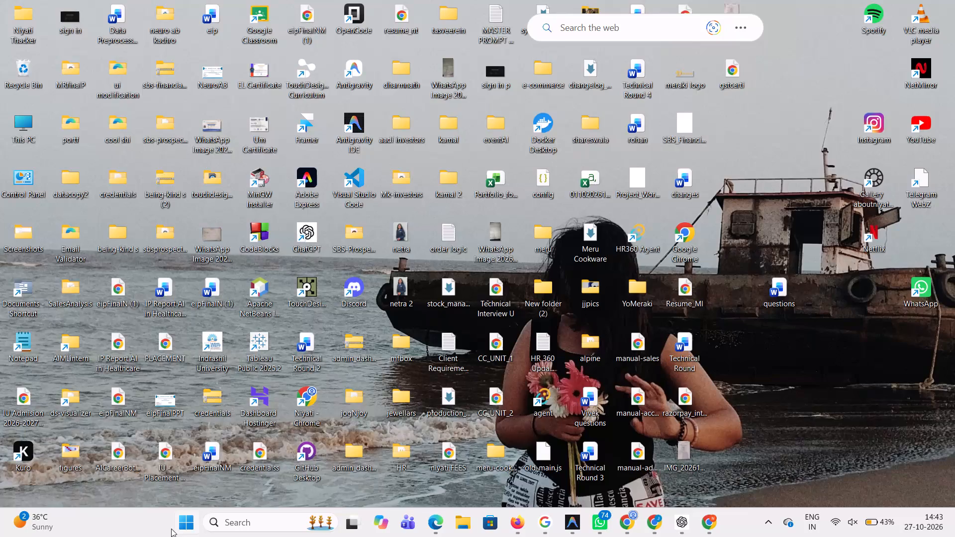
Open the Windows Start menu from the desktop to access the installed applications.
left_click(184, 531)
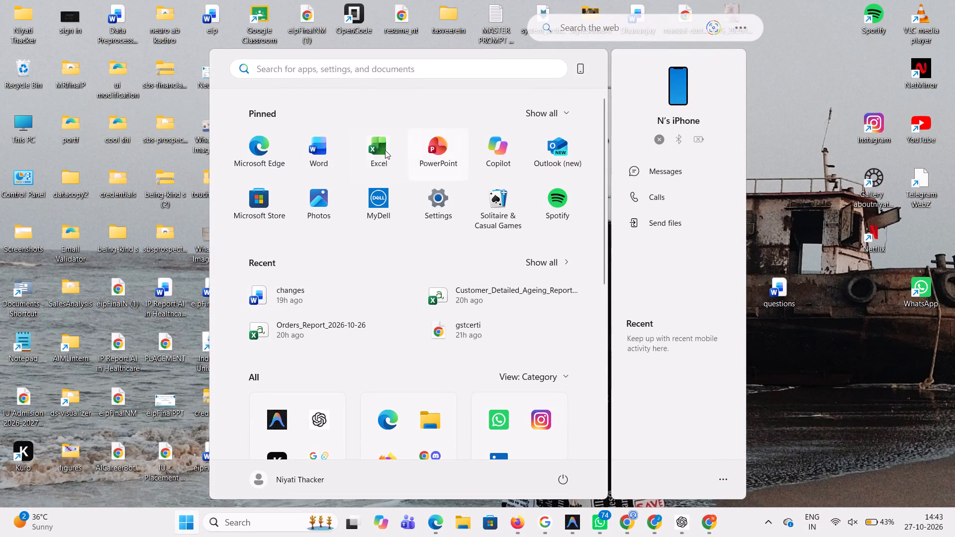
Launch Excel and create a new blank workbook.
left_click(380, 151)
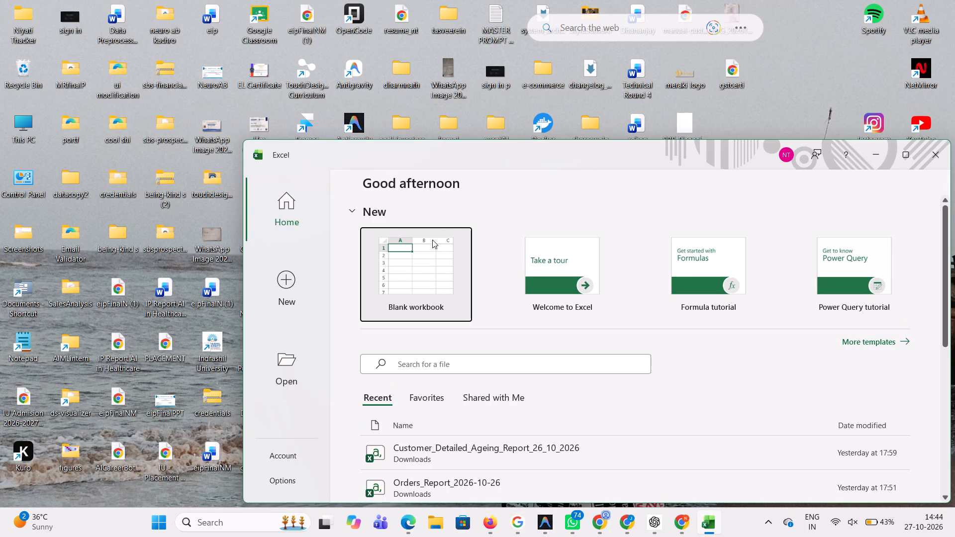
left_click(285, 290)
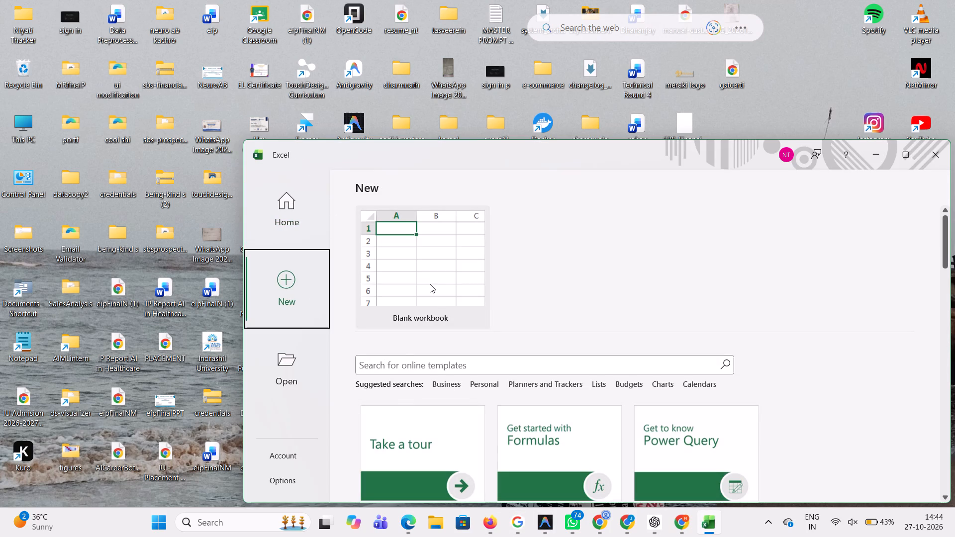
left_click(430, 284)
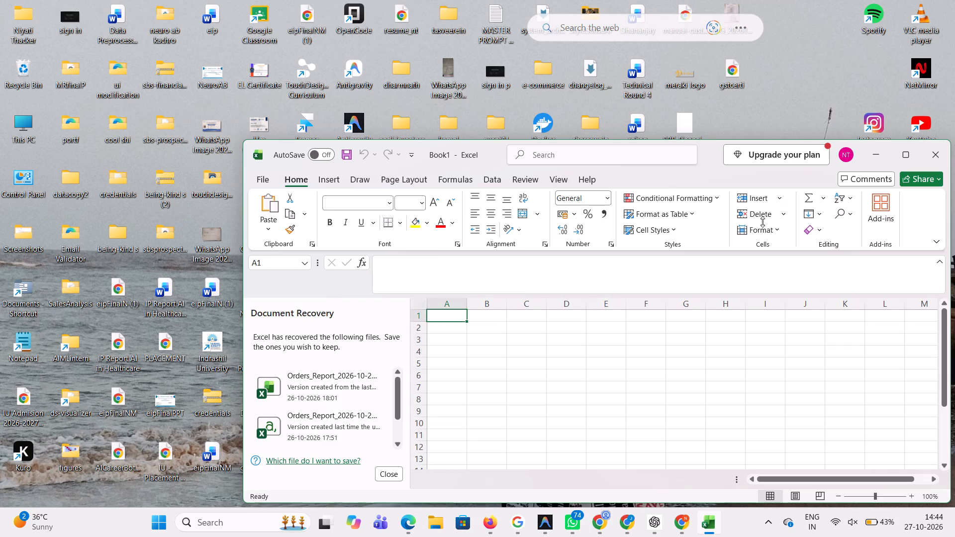
Arrange the blank workbook side by side with the WhatsApp window, Excel on the left half and WhatsApp on the right.
left_click(914, 156)
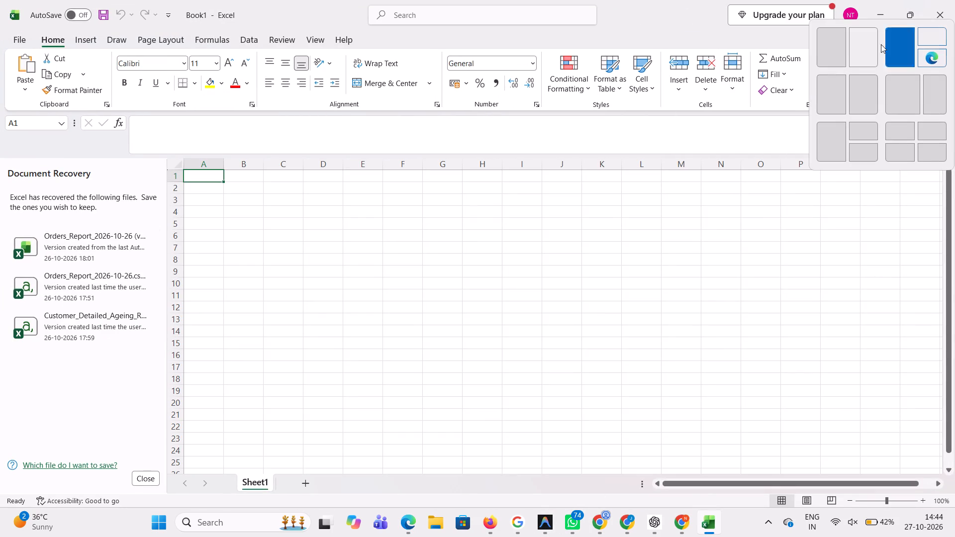
left_click(849, 76)
left_click(835, 78)
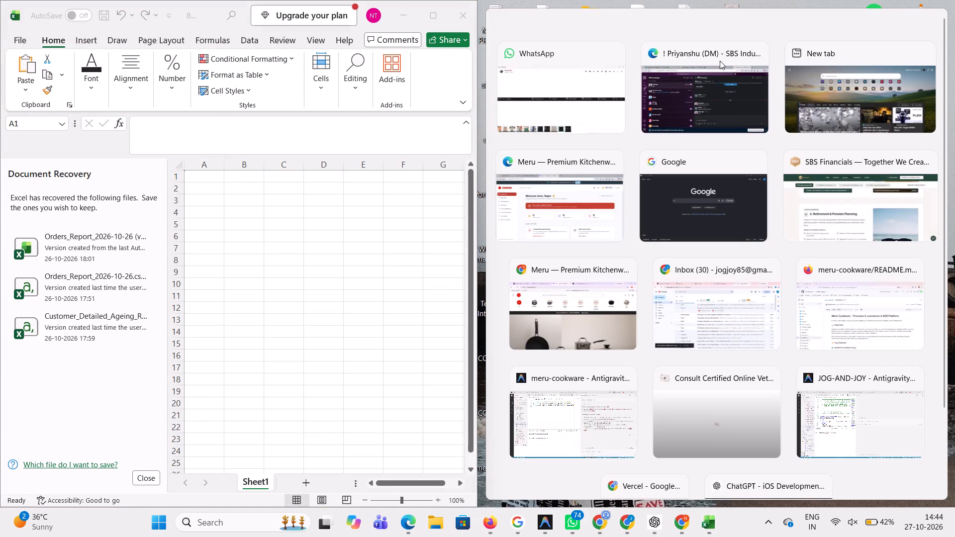
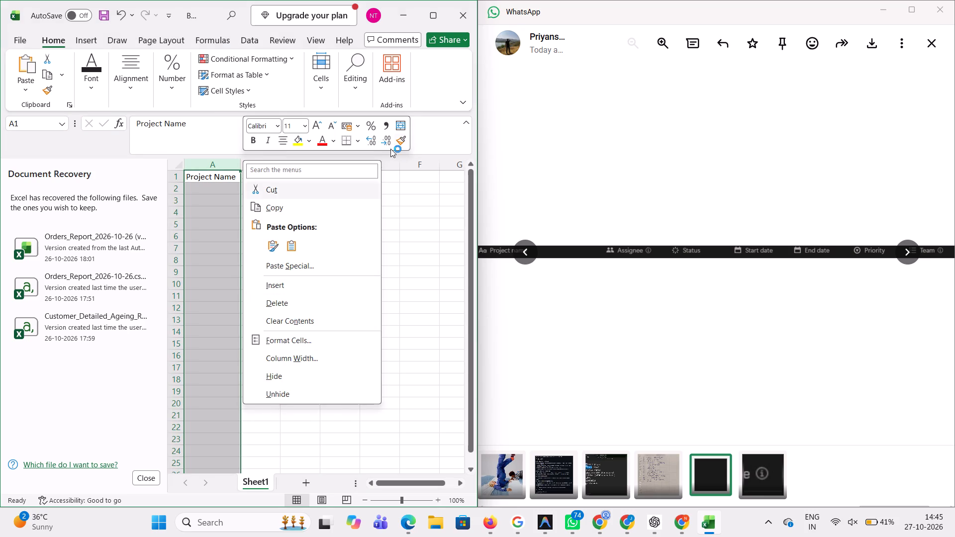
left_click(412, 236)
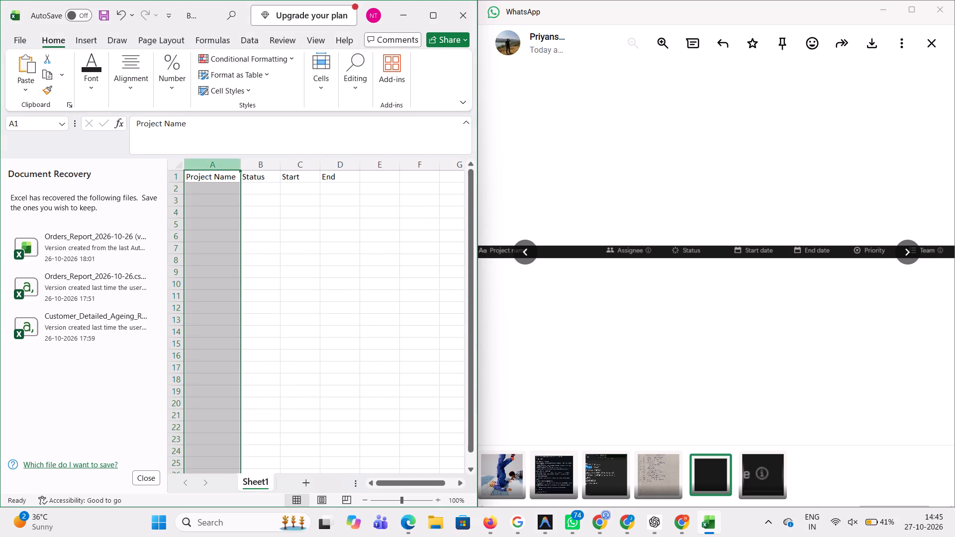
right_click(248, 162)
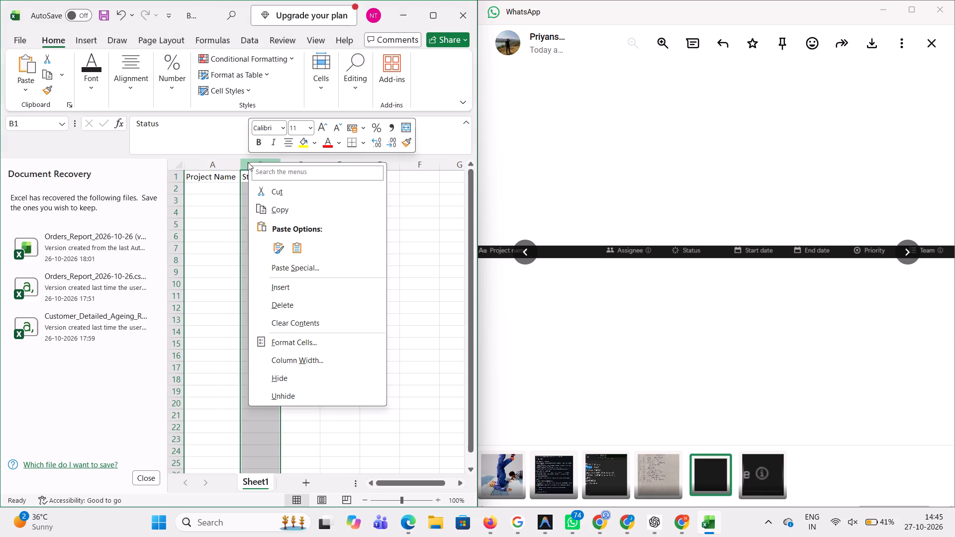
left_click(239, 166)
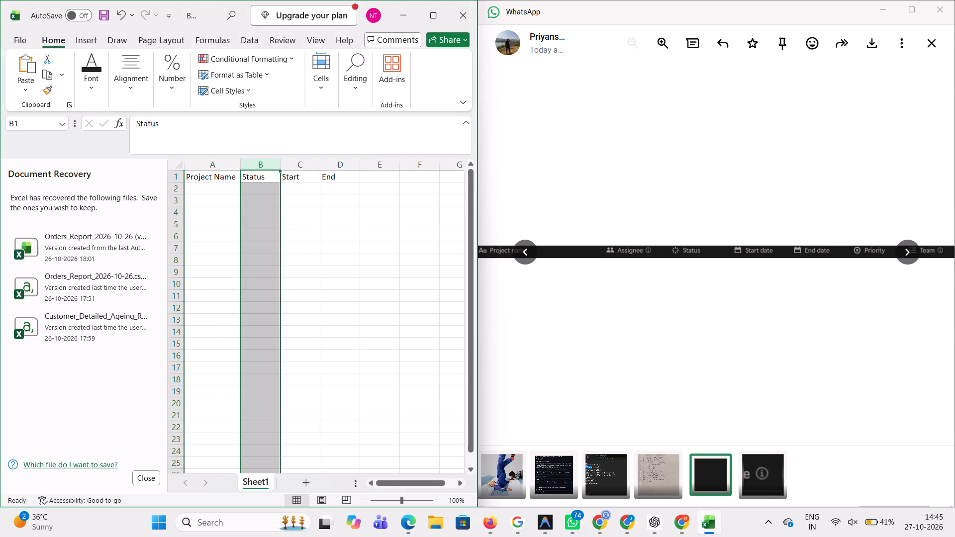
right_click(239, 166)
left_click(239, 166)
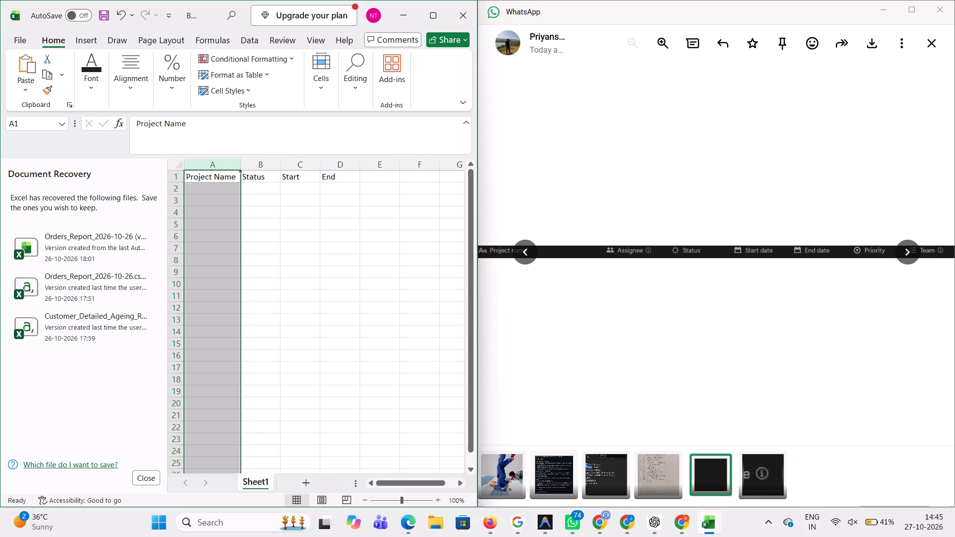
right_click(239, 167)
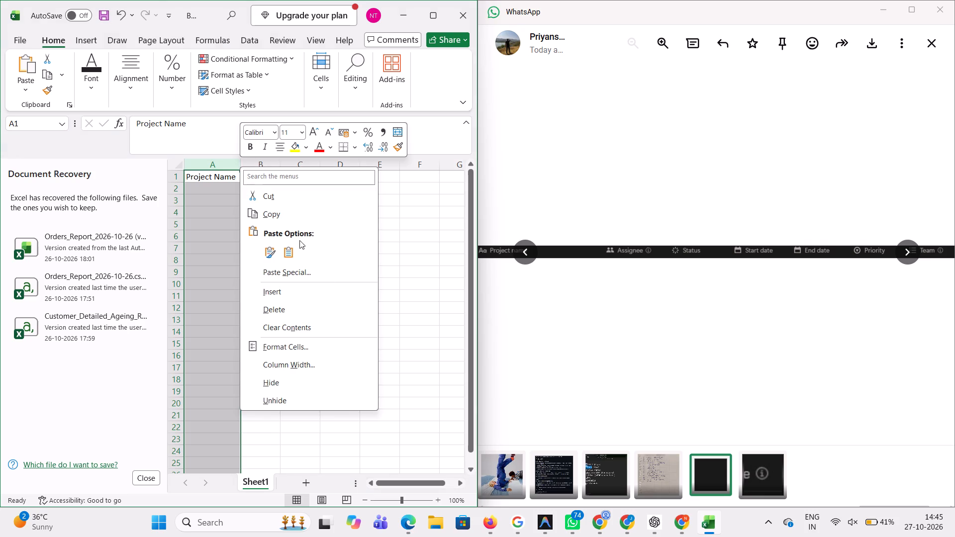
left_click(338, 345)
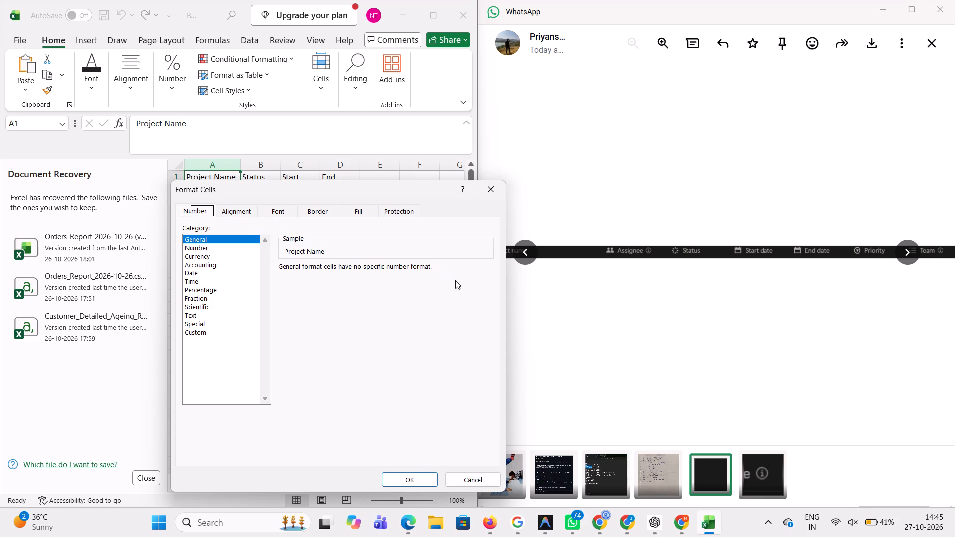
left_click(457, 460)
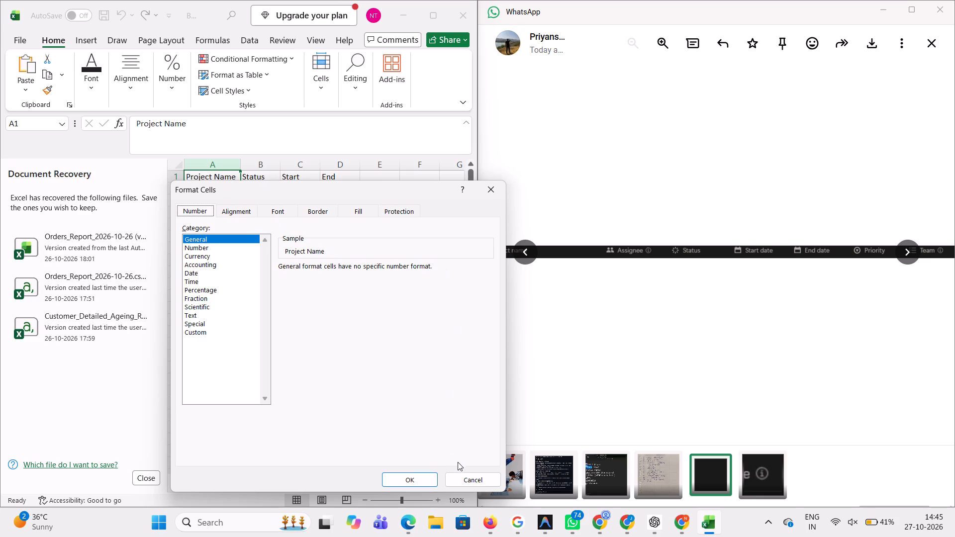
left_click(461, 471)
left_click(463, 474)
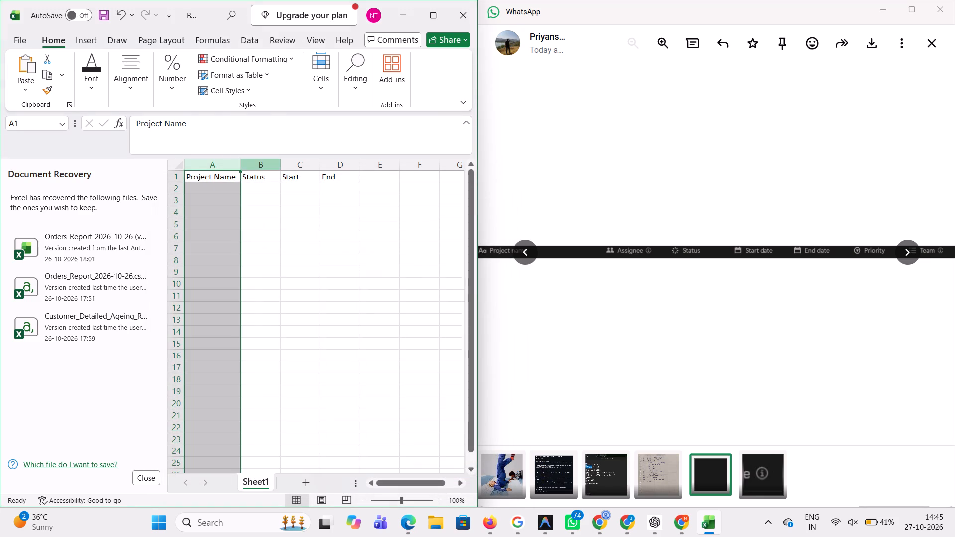
Select the empty header cell E1, directly after the End column heading.
left_click(339, 186)
left_click(366, 180)
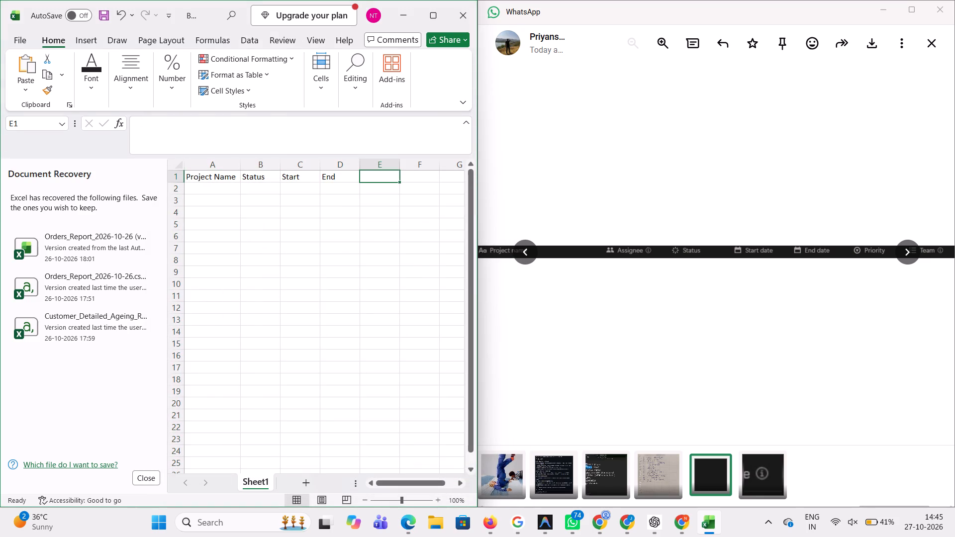
Enter the headers Assignee, Priority and Team in cells E1, F1 and G1, continuing the header row after End.
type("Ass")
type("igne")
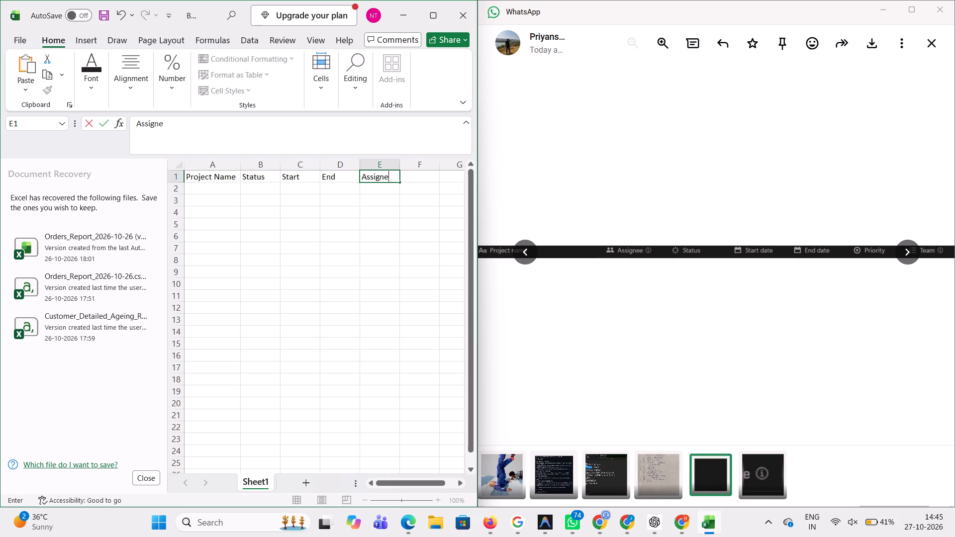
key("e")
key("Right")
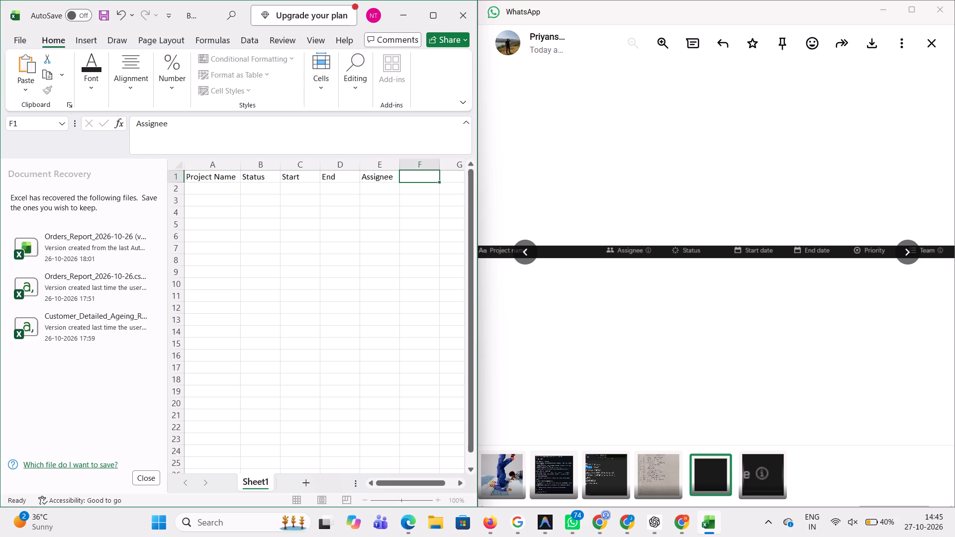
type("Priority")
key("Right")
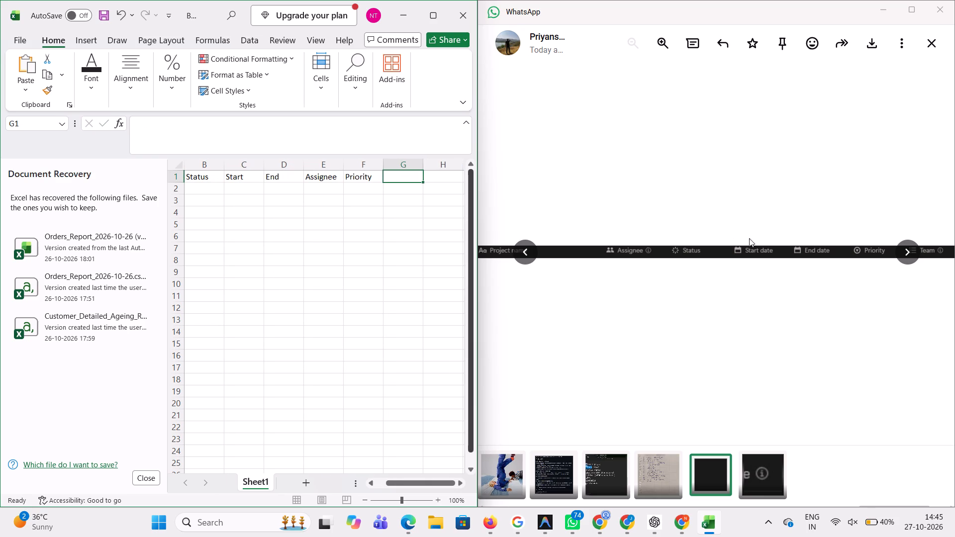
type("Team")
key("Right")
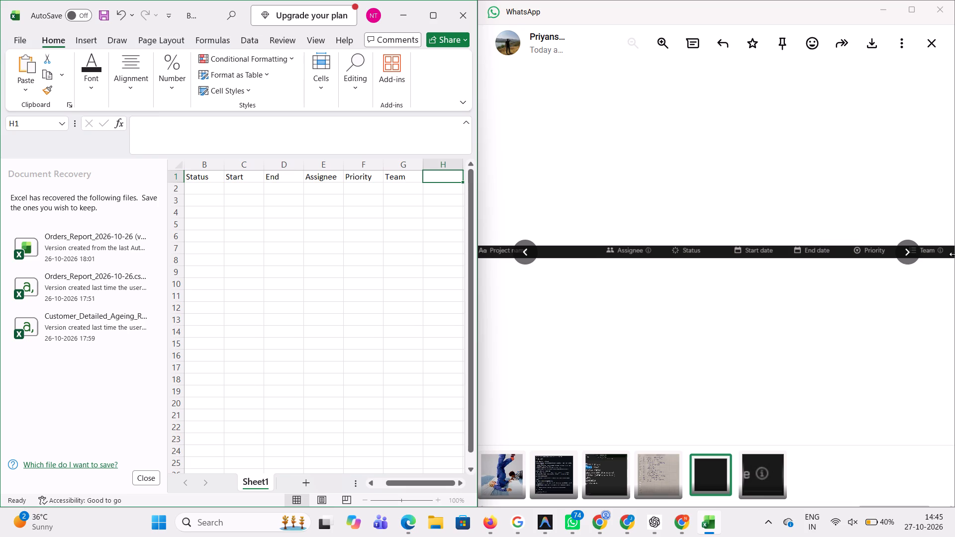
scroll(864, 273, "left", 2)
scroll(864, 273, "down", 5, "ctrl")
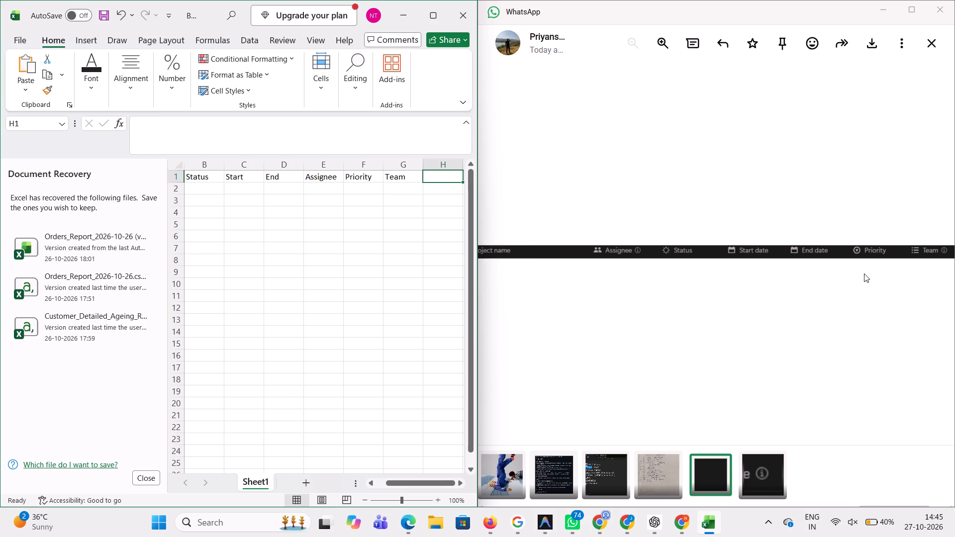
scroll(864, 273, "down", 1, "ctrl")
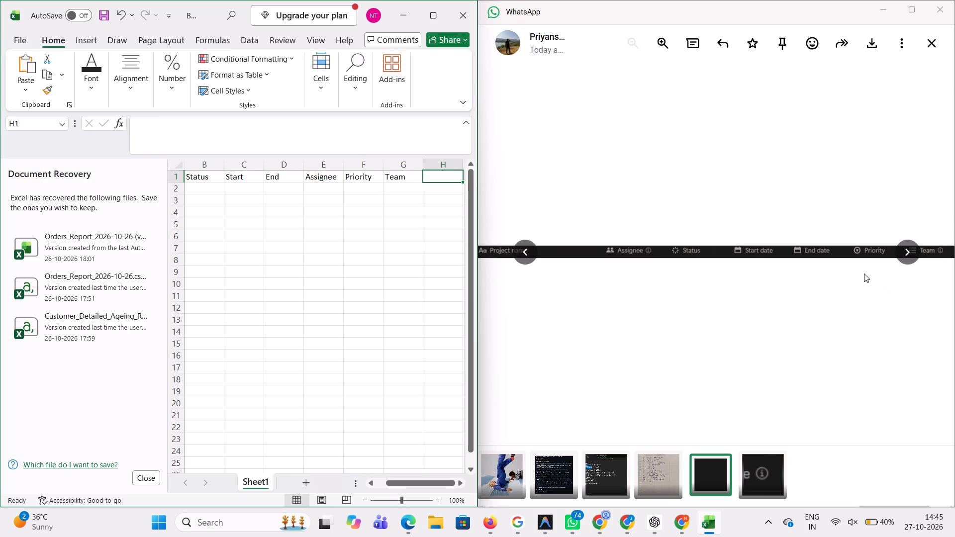
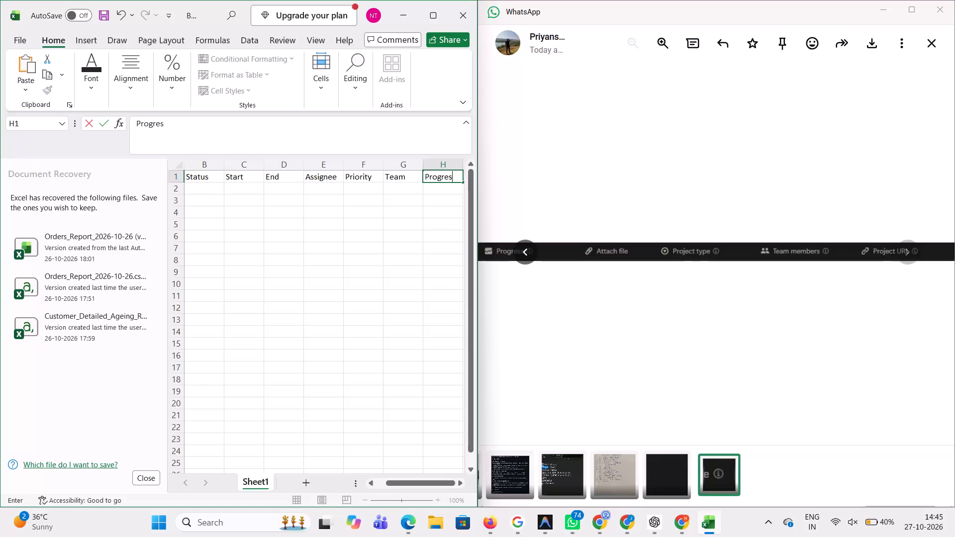
Continue the header row after Progress with Attach File in I1, Project Type in J1 and URL in K1.
key("Right")
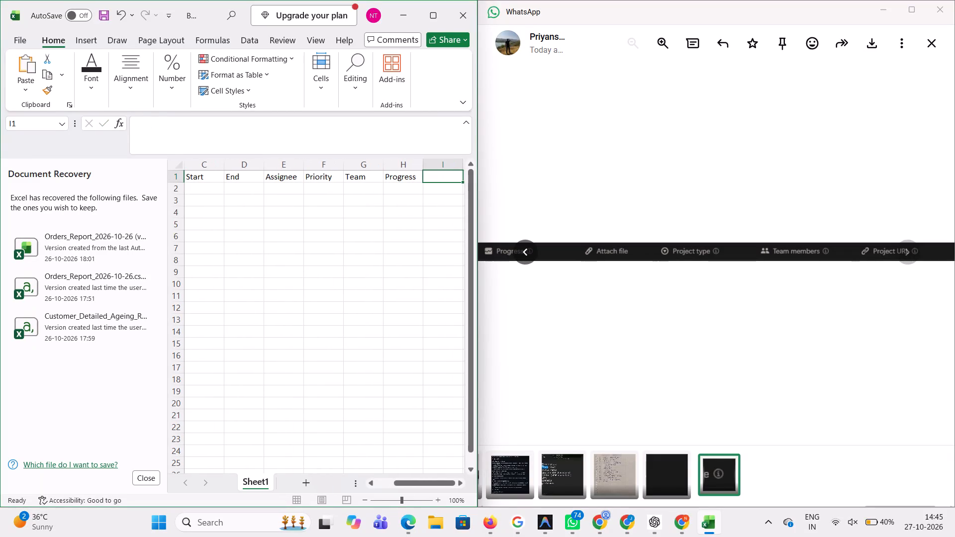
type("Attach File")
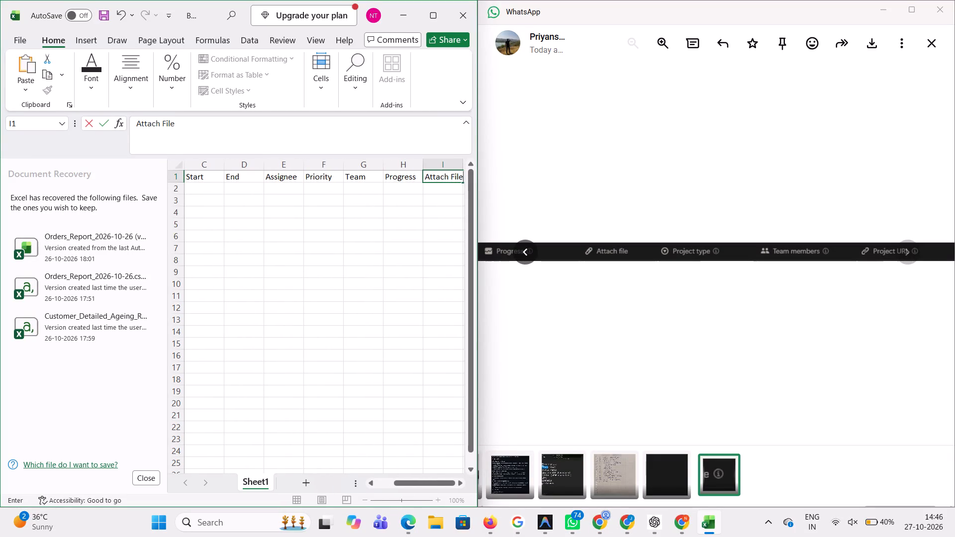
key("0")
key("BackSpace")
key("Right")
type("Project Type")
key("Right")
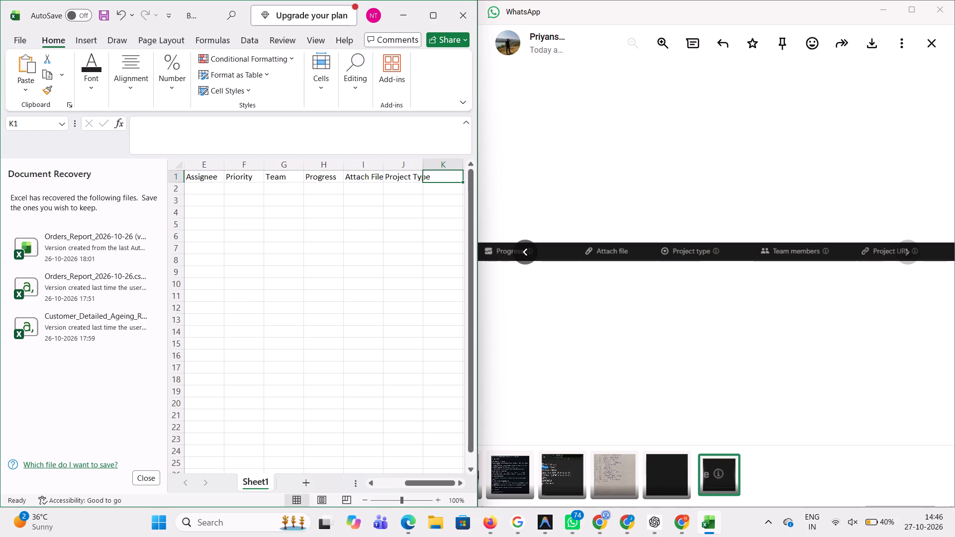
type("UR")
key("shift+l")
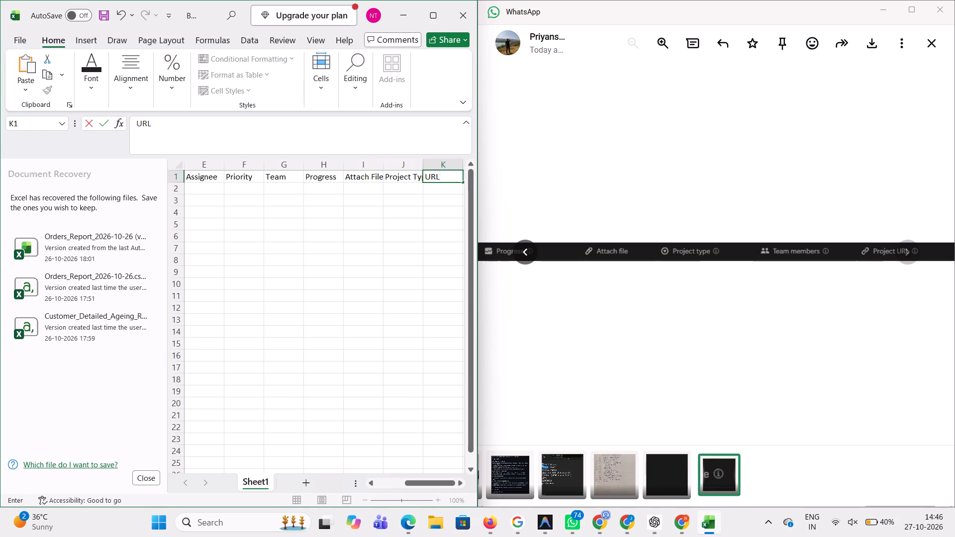
Maximize the spreadsheet window so the whole heading row fits on the screen.
scroll(298, 203, "right", 7)
scroll(298, 203, "left", 4)
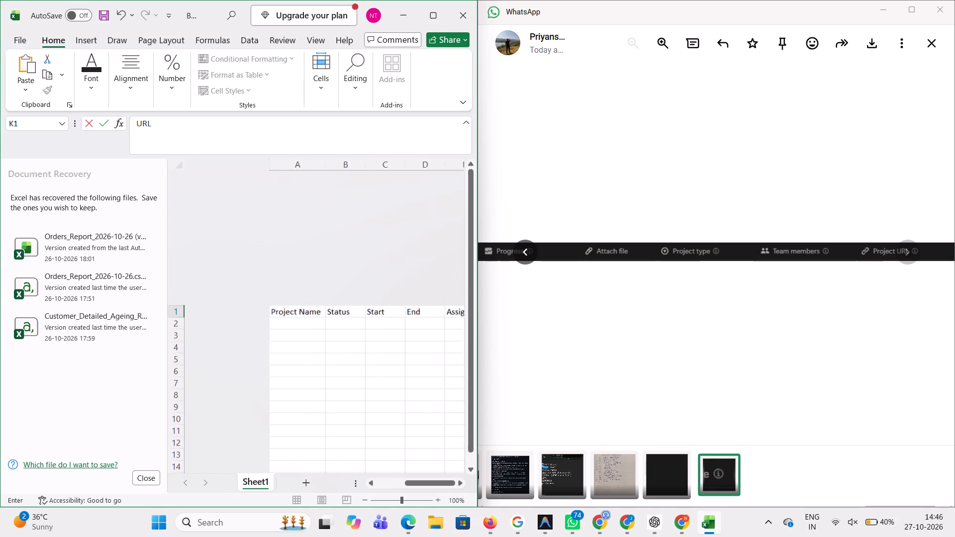
scroll(298, 203, "left", 4)
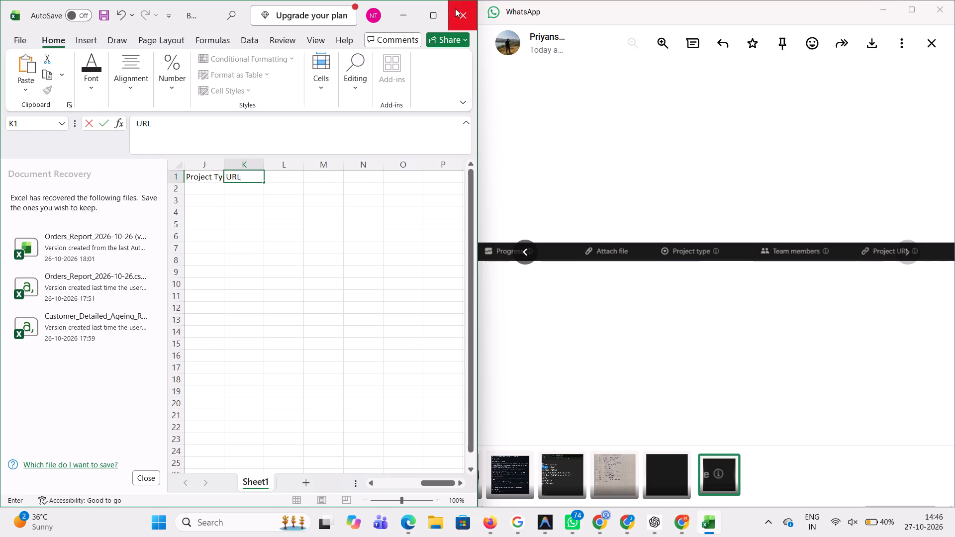
left_click(423, 9)
scroll(458, 238, "right", 14)
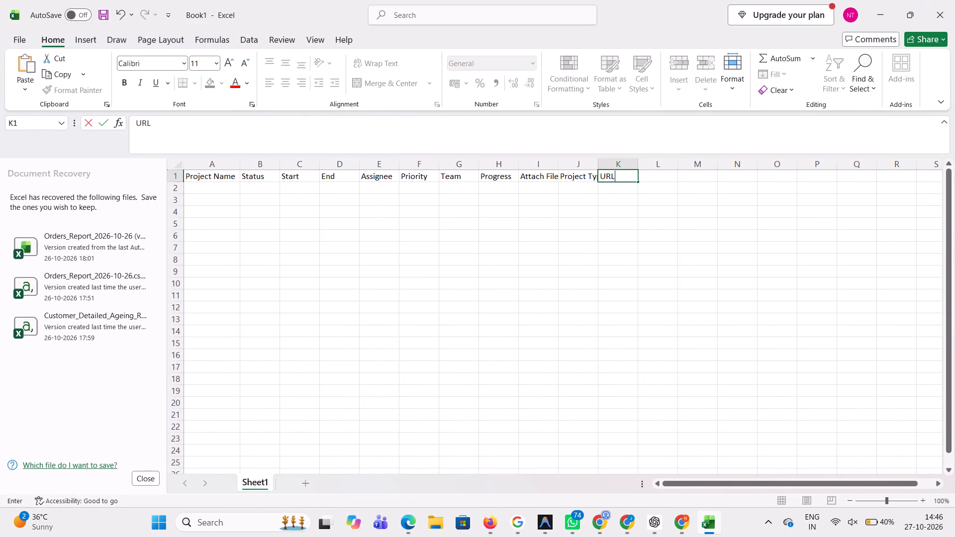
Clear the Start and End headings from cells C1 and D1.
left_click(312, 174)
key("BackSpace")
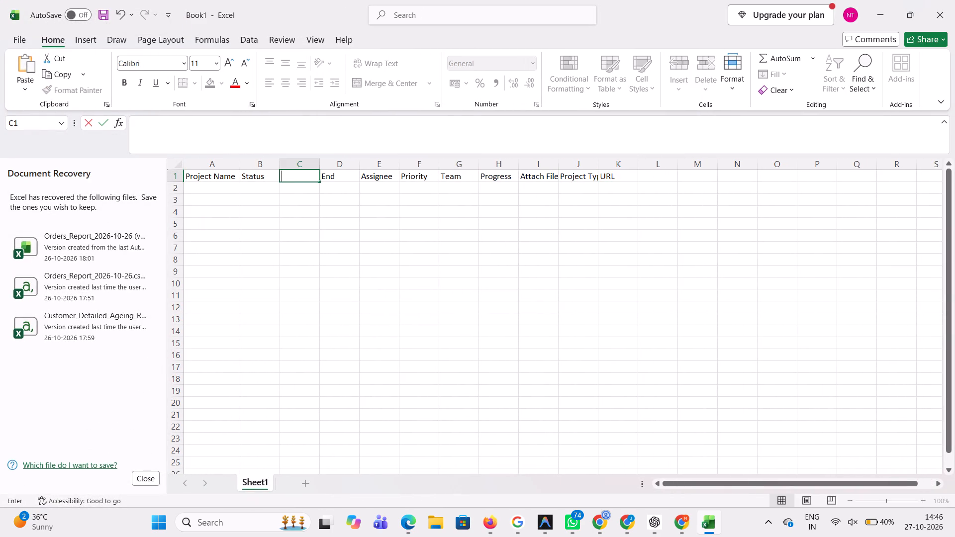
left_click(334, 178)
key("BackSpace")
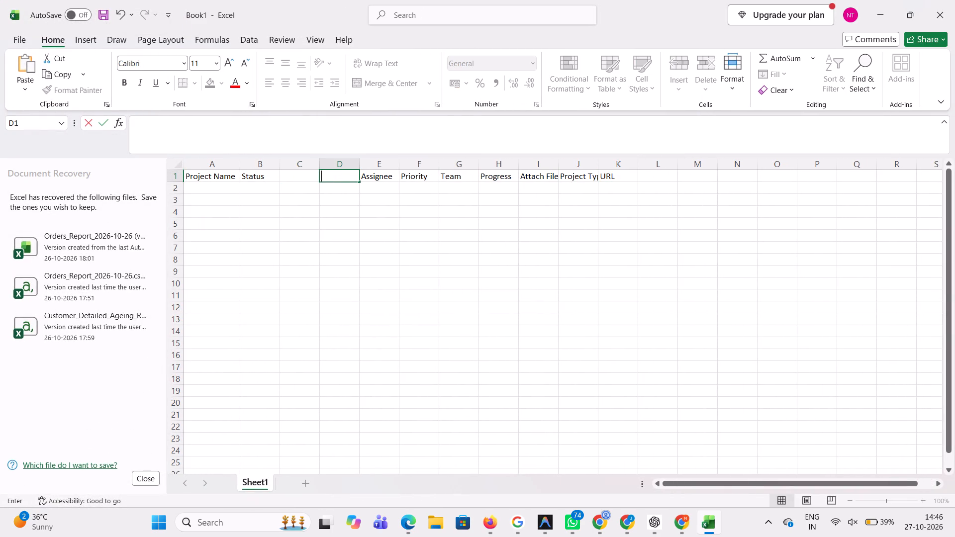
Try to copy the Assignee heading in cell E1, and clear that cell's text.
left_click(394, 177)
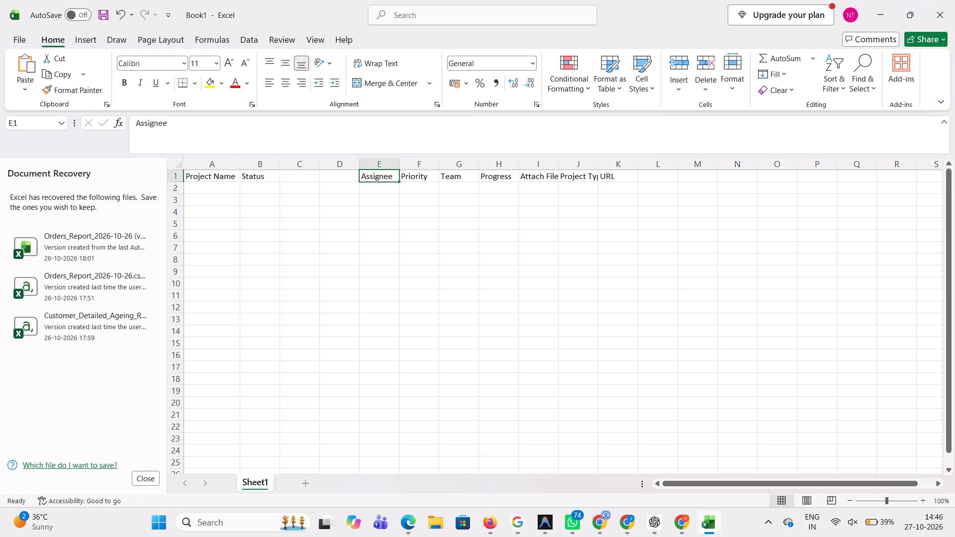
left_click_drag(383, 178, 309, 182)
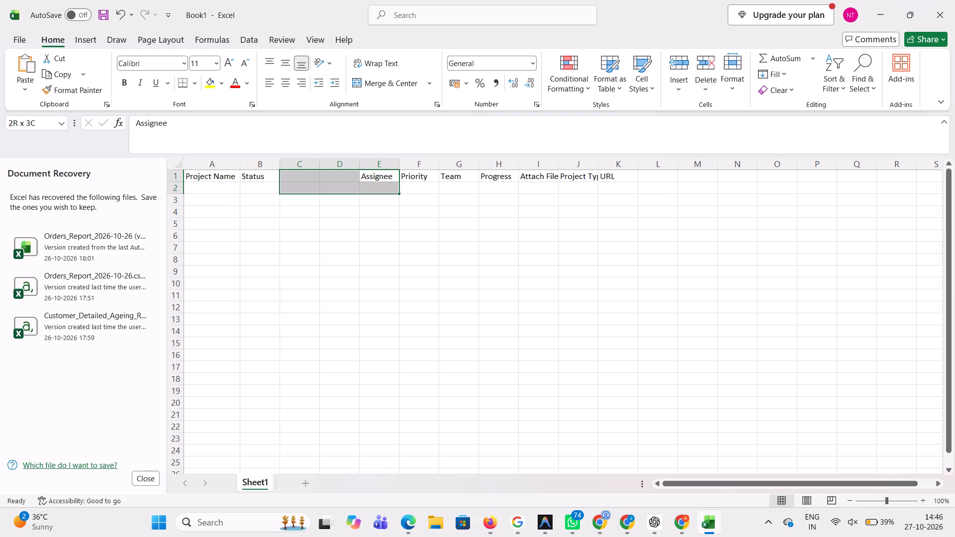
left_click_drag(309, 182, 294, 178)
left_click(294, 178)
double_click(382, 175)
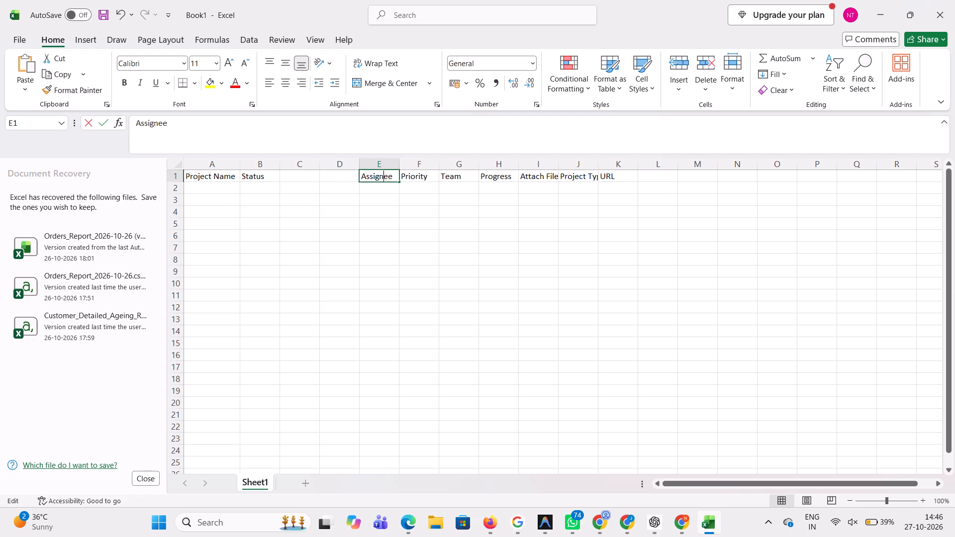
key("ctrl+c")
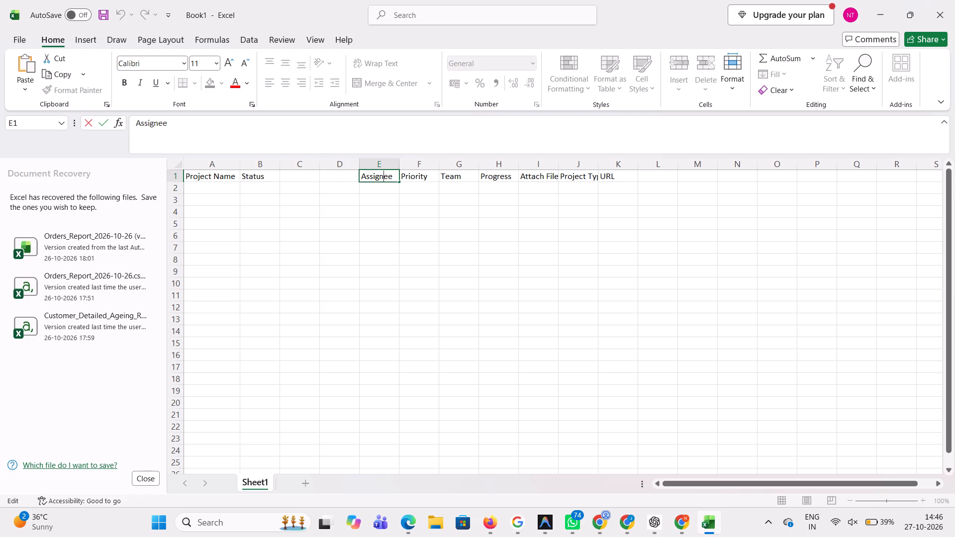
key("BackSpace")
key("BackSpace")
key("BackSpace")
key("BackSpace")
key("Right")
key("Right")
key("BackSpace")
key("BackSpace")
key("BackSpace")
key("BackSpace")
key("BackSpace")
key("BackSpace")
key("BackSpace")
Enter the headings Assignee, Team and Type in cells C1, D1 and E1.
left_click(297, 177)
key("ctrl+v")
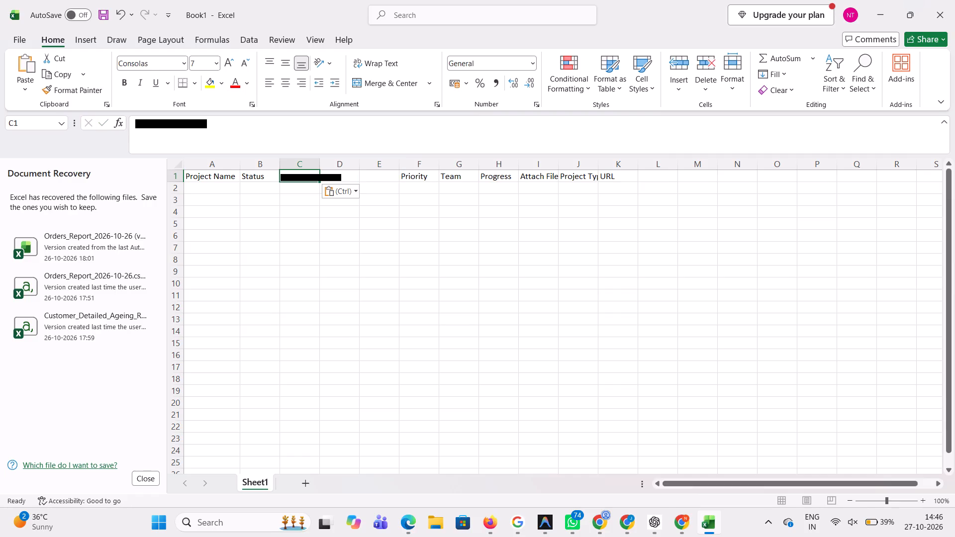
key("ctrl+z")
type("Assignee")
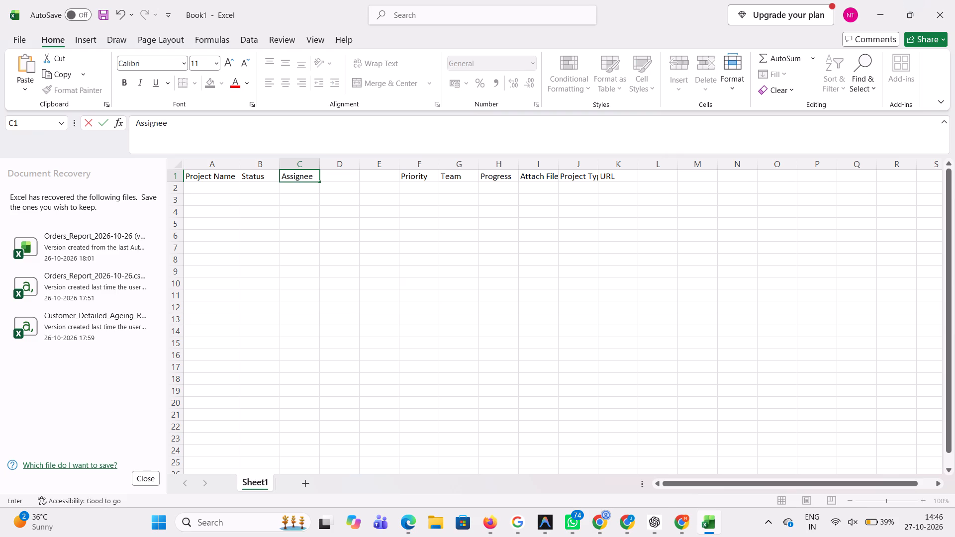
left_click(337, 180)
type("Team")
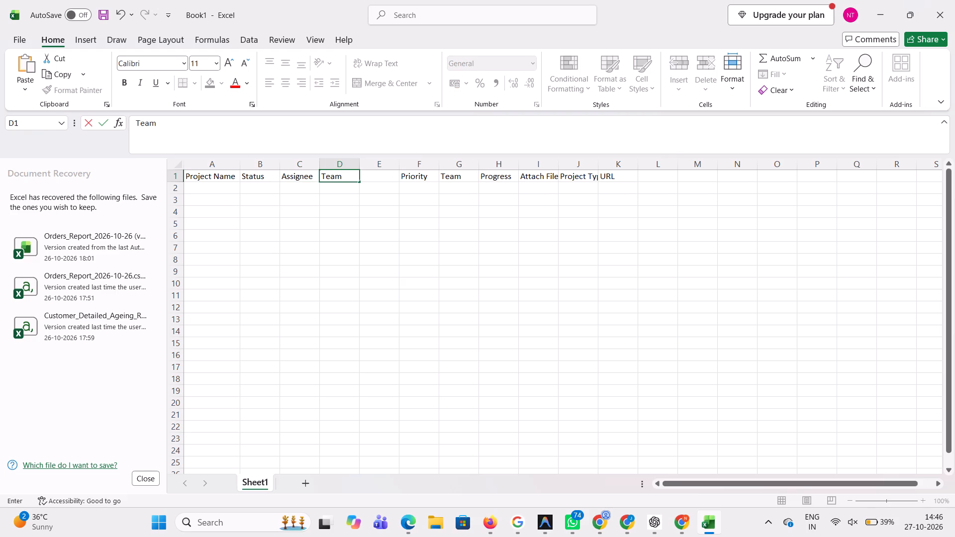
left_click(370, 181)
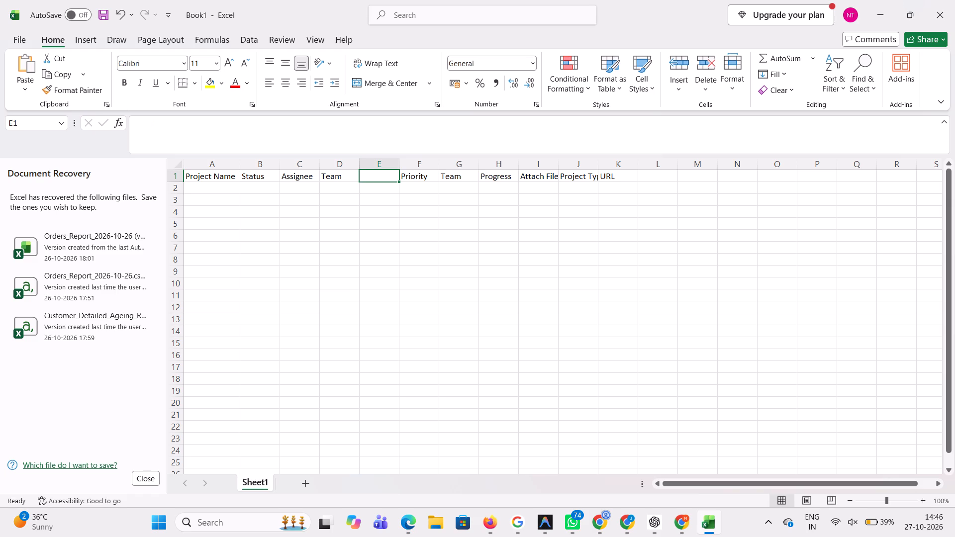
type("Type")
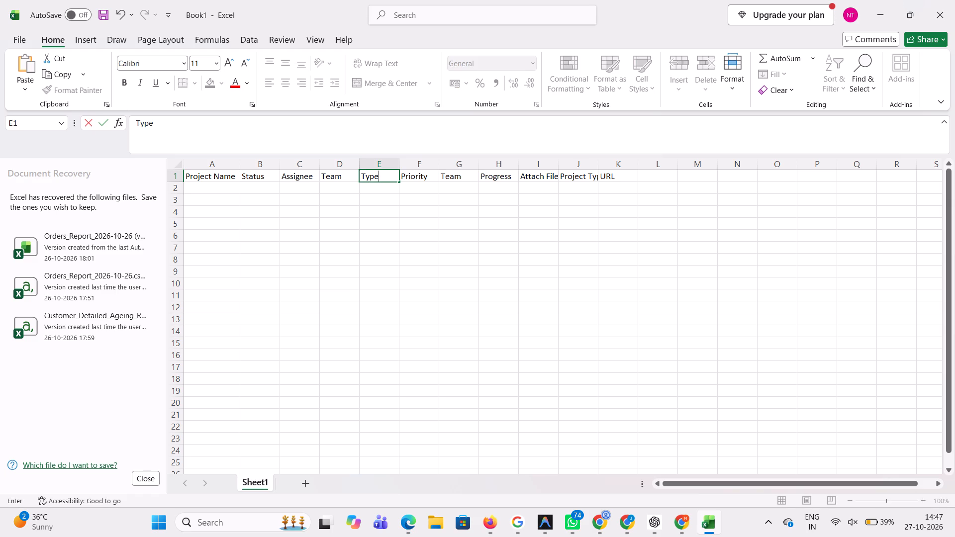
Clear the headings in cells B1 through G1, keeping Project Name in A1.
left_click(431, 179)
key("BackSpace")
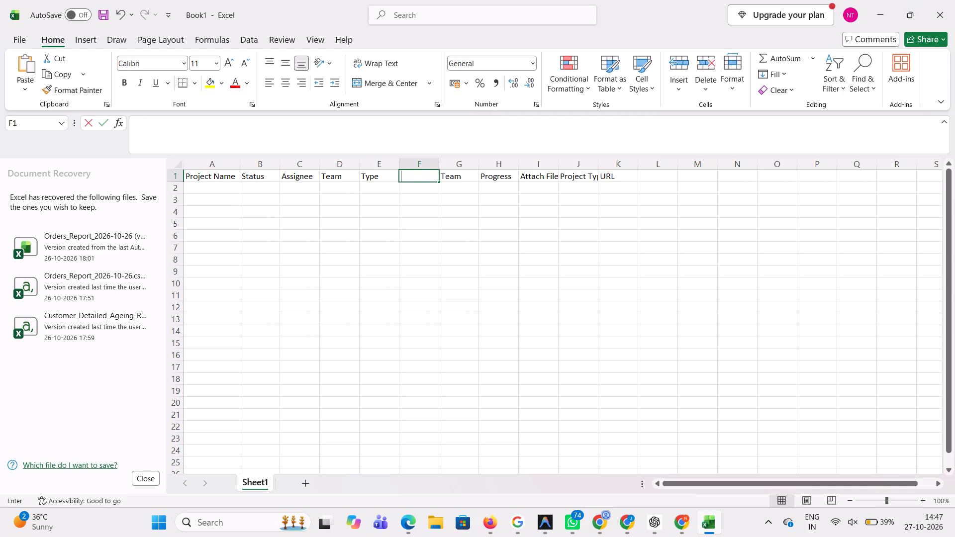
left_click(467, 181)
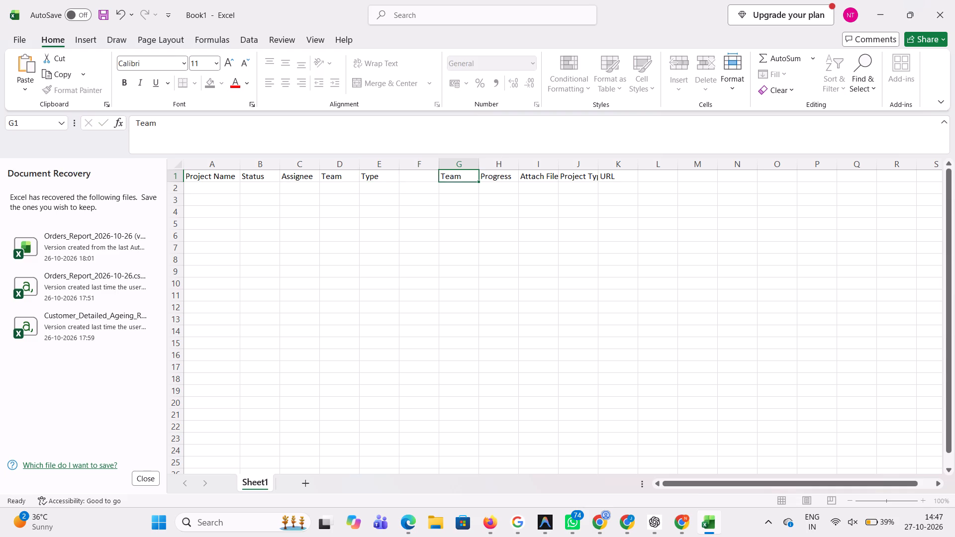
key("BackSpace")
key("Left")
key("Left")
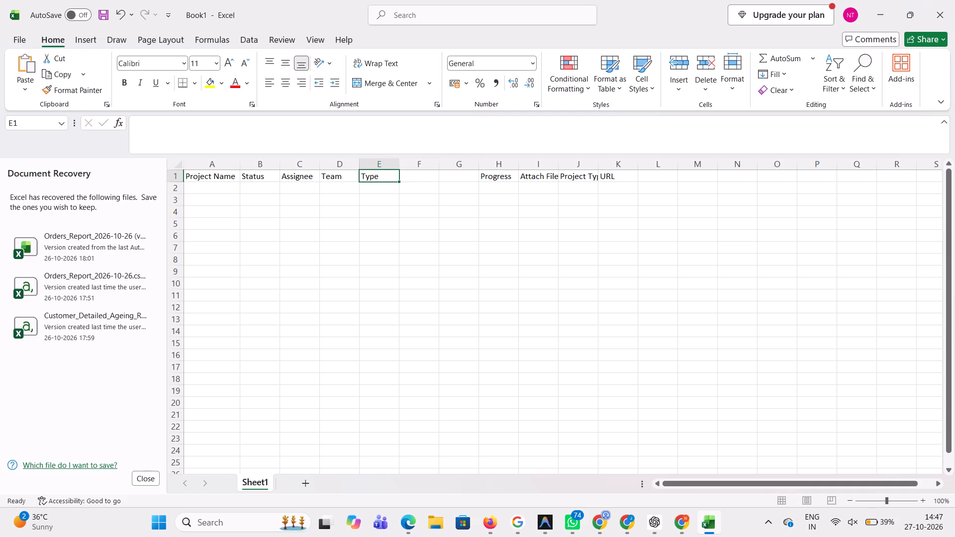
key("BackSpace")
key("BackSpace")
key("BackSpace")
key("Left")
key("BackSpace")
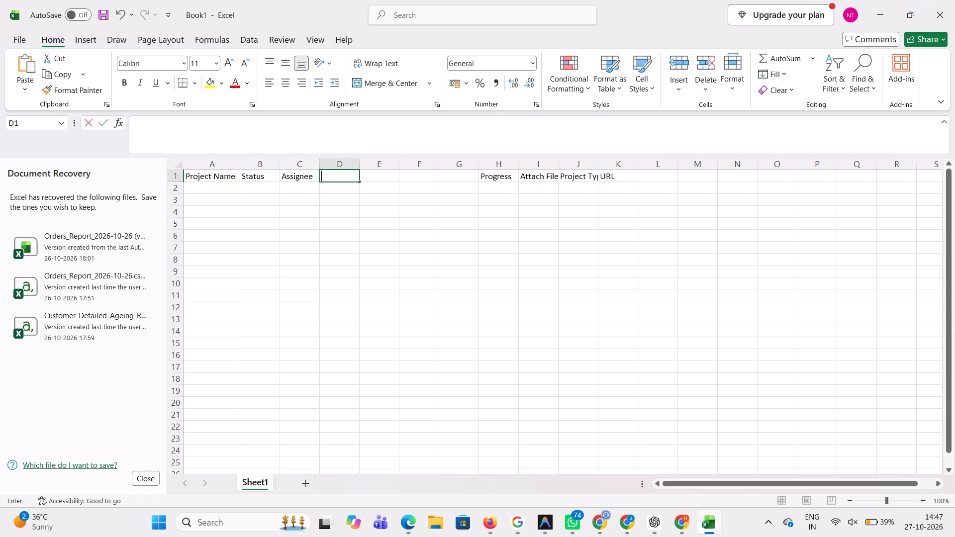
key("BackSpace")
key("Left")
key("BackSpace")
key("BackSpace")
key("Left")
key("BackSpace")
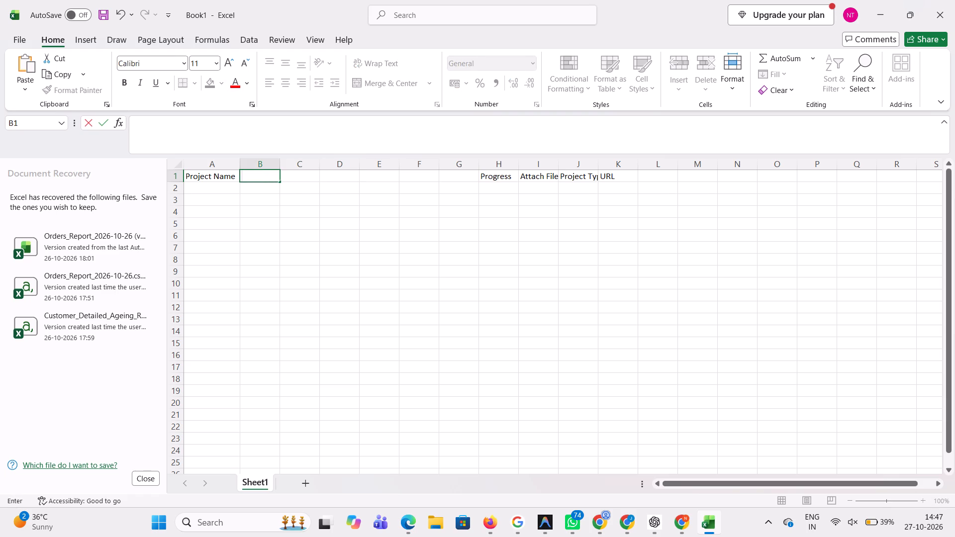
Enter the headings Type, Start, End, Assignee, Team and Priority in cells B1 through G1.
type("Type")
key("Right")
type("Start")
key("Right")
type("End")
key("Right")
type("Assignee")
key("Right")
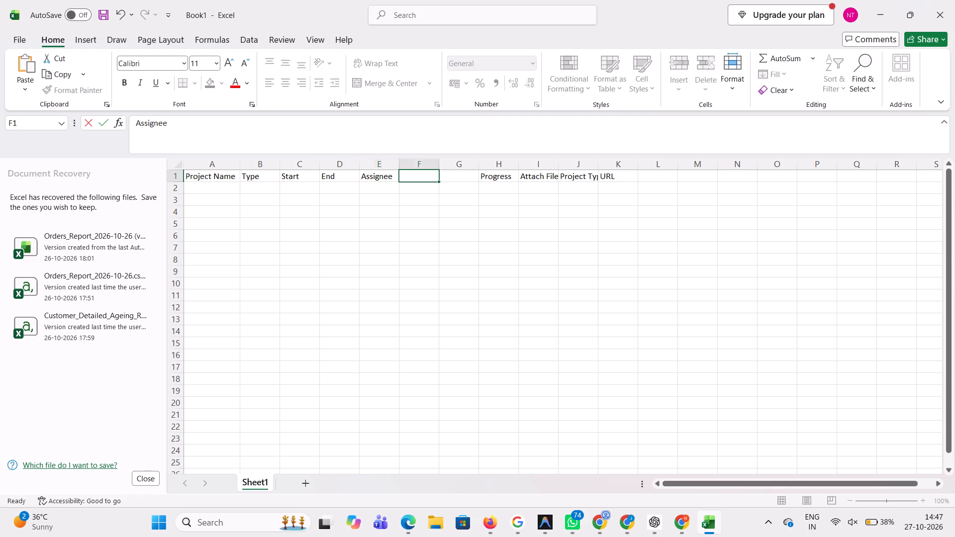
type("Team")
key("Right")
type("Pr")
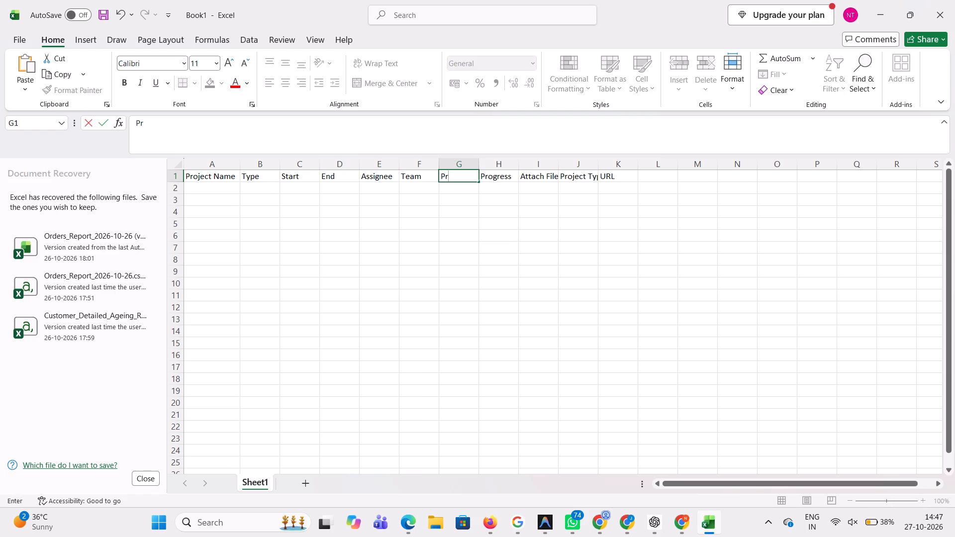
key("i")
type("ority")
Replace the Project Type heading in J1 with URL and clear the old URL heading from K1.
left_click(588, 177)
key("BackSpace")
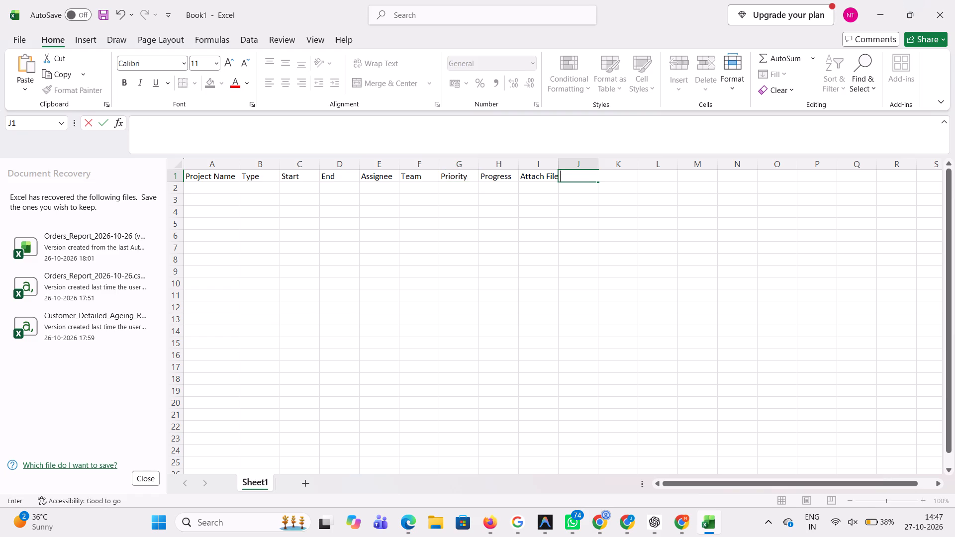
left_click(608, 191)
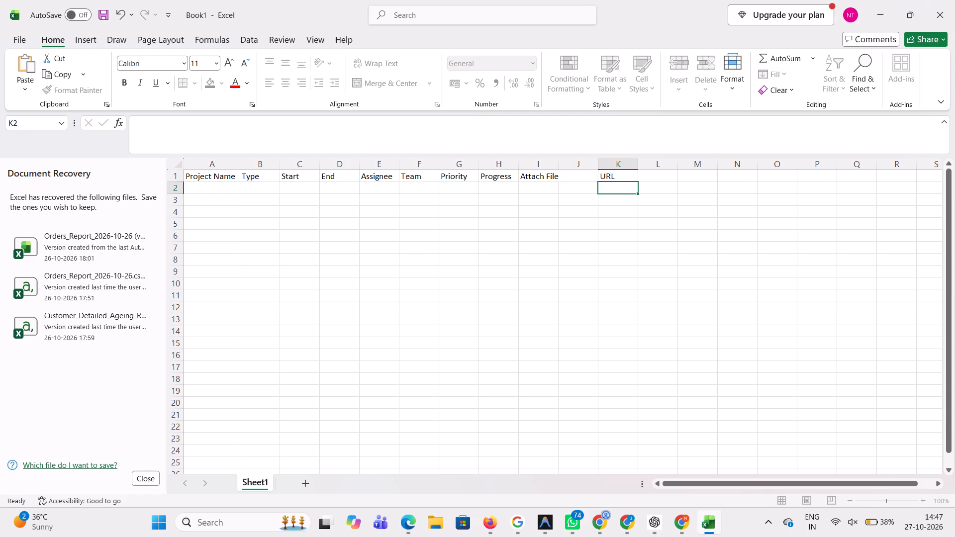
left_click(579, 171)
left_click(614, 181)
key("BackSpace")
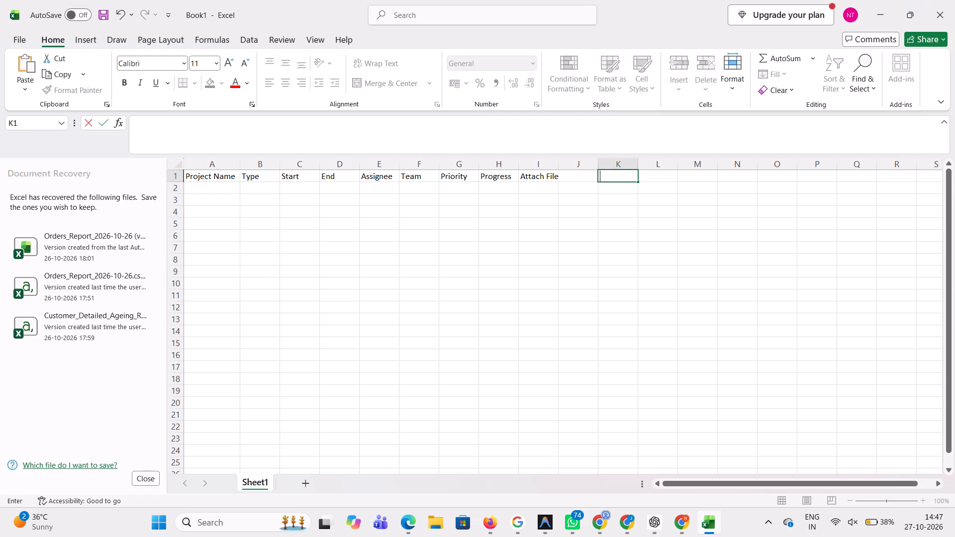
left_click(577, 178)
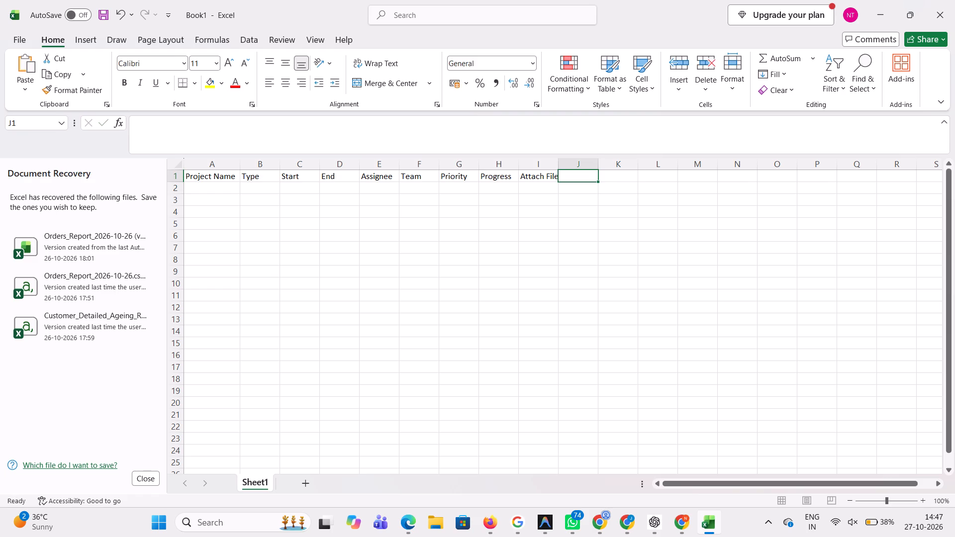
type("URL")
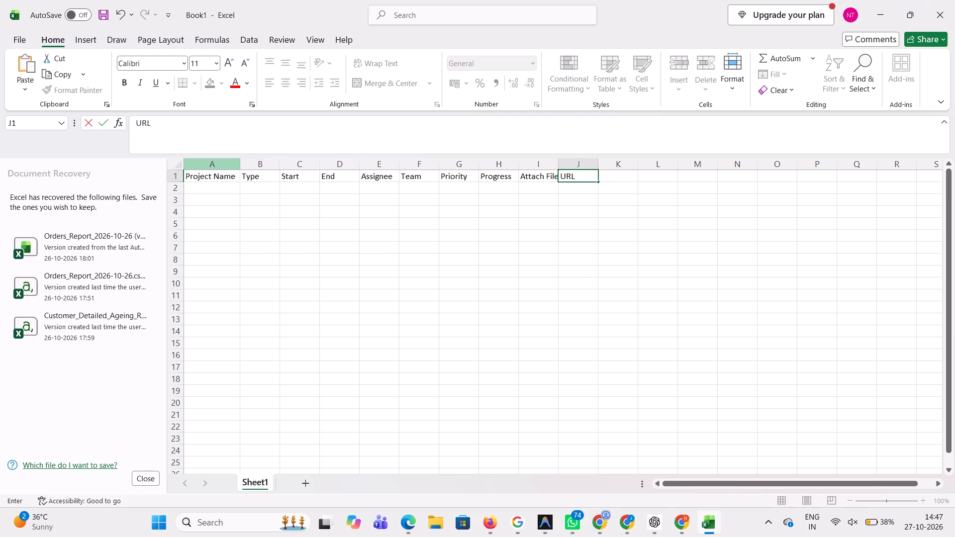
Widen columns A through E, from Project Name to Assignee, to roughly double their width.
left_click(278, 166)
left_click_drag(280, 162, 323, 167)
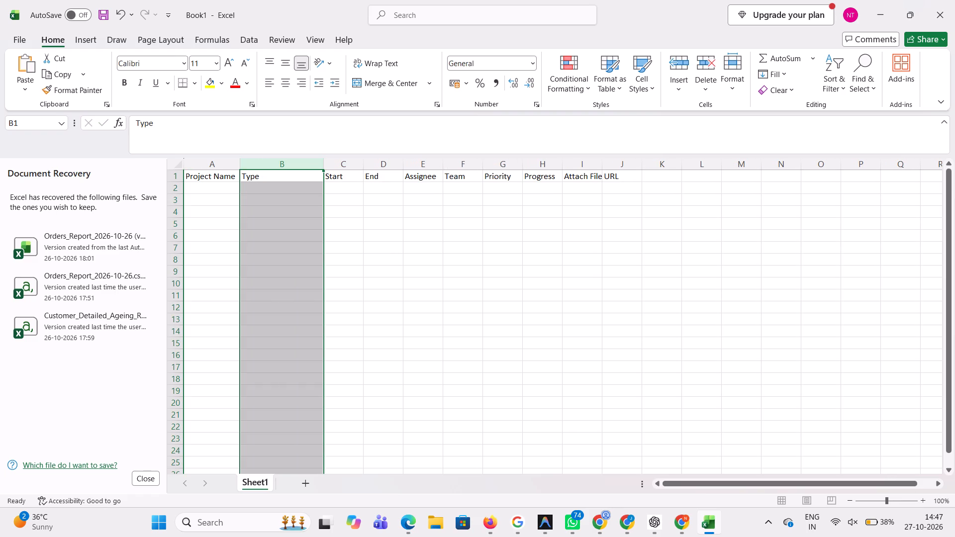
left_click_drag(363, 164, 425, 183)
left_click_drag(238, 163, 270, 174)
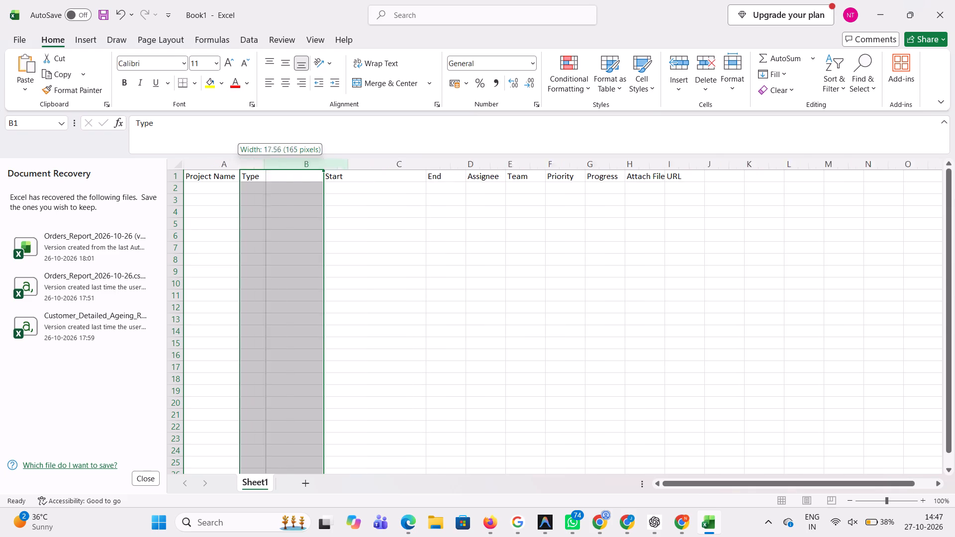
left_click_drag(270, 174, 285, 176)
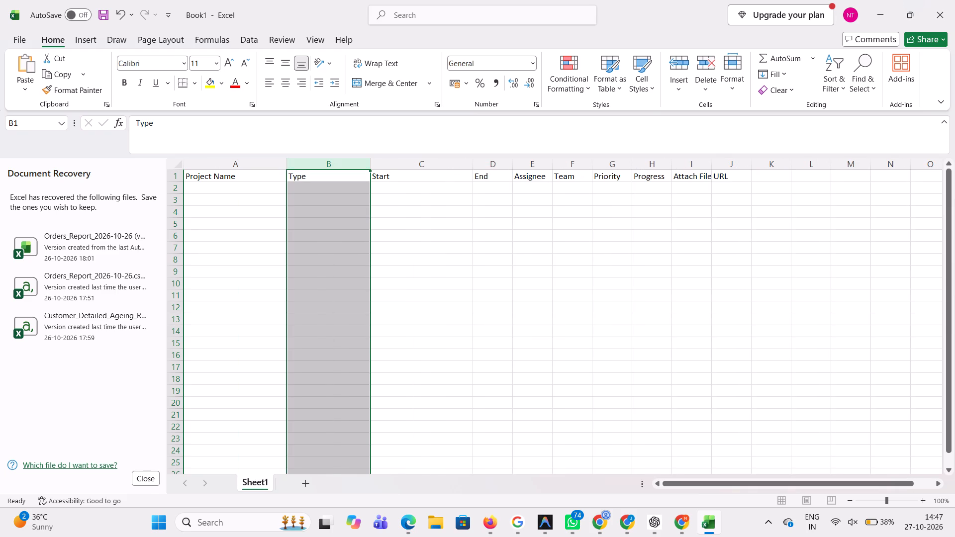
left_click_drag(511, 163, 566, 175)
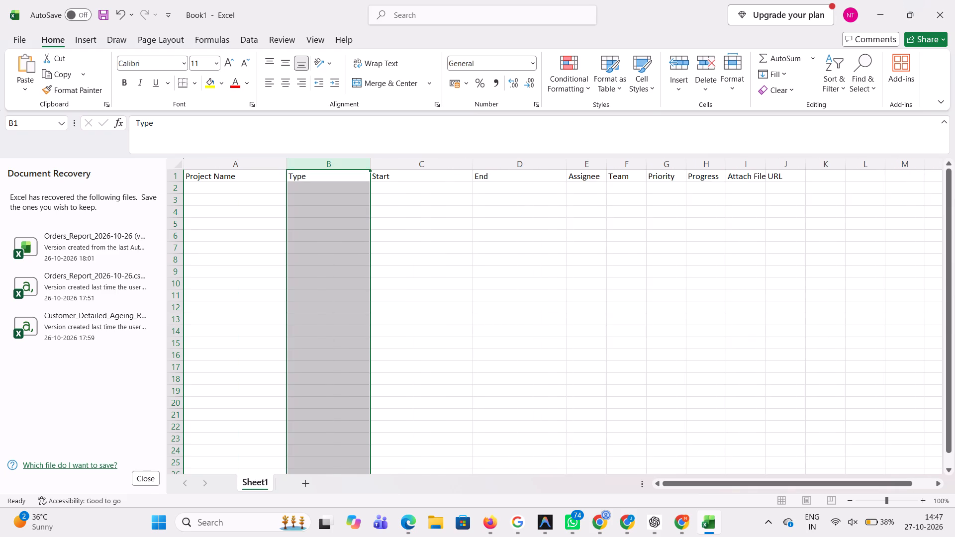
left_click_drag(605, 164, 643, 179)
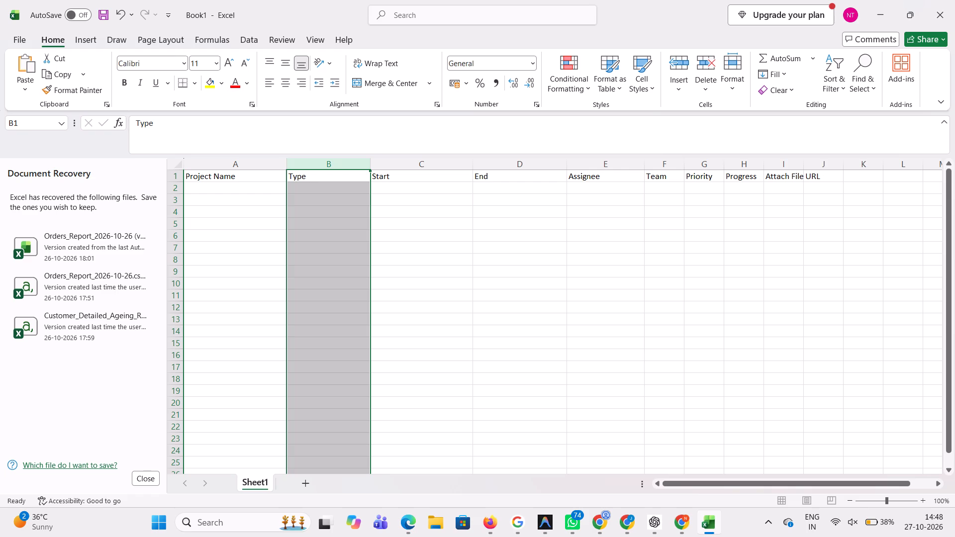
Widen columns F through I, from Team to Attach File, so each heading has ample room.
left_click_drag(681, 163, 707, 170)
left_click_drag(749, 166, 790, 168)
left_click_drag(829, 164, 852, 167)
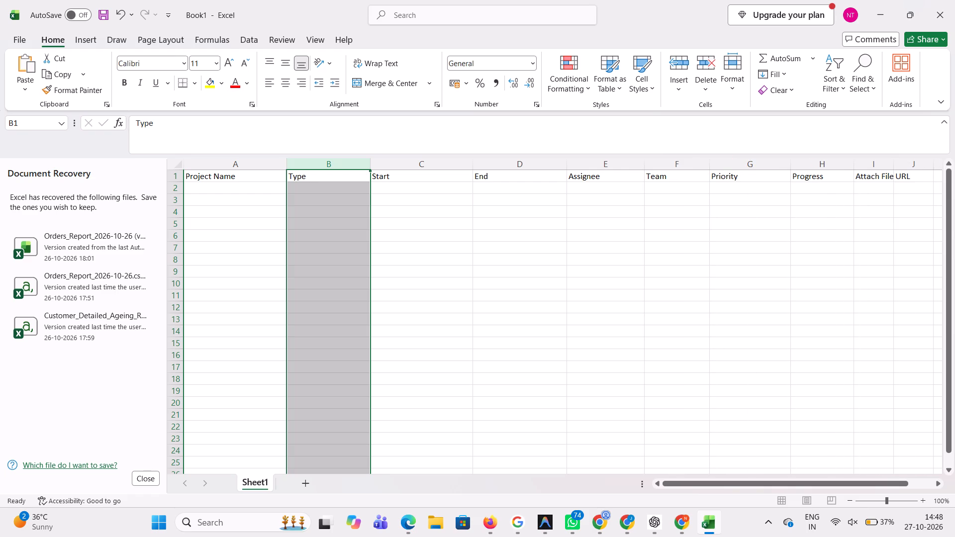
left_click_drag(893, 160, 921, 163)
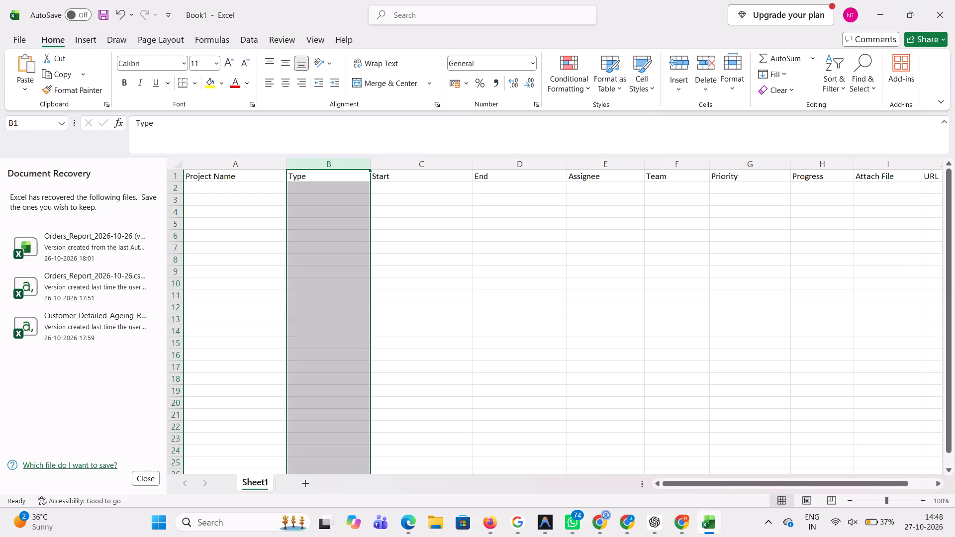
Select cell A2 under Project Name and arrange the workbook side by side with WhatsApp in equal halves.
left_click(243, 189)
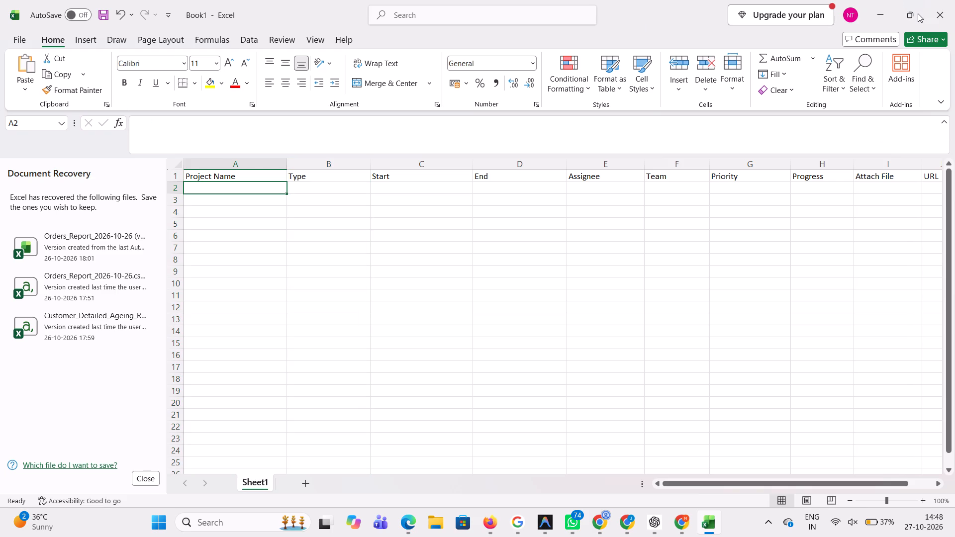
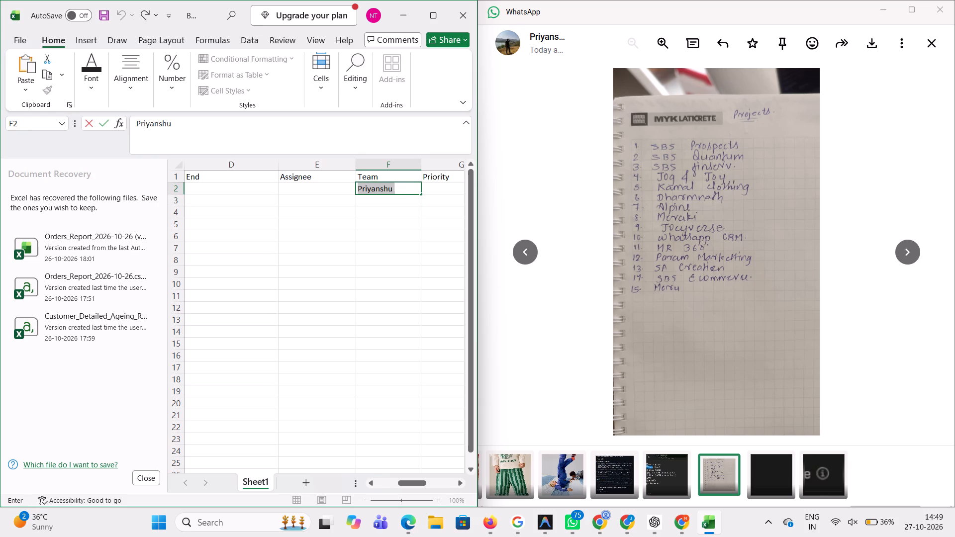
left_click(402, 187)
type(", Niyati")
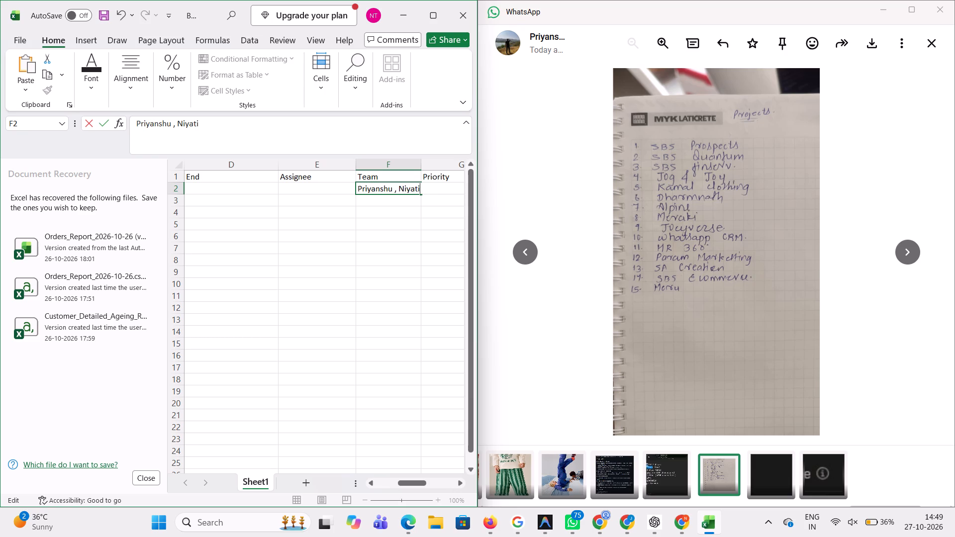
left_click(444, 187)
key("Right")
Enter 1 page remaining as the progress of SBS Prospects in cell H2.
scroll(402, 181, "left", 3)
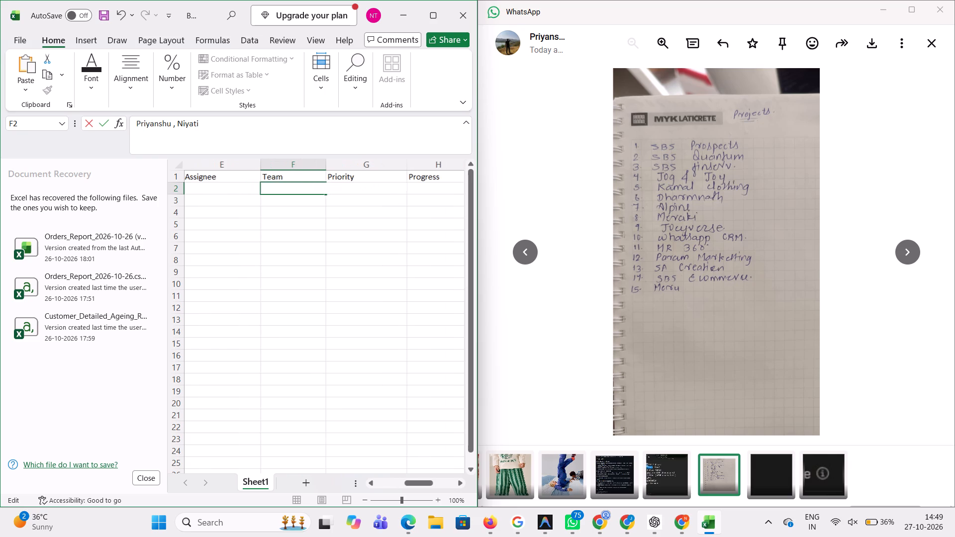
left_click(434, 190)
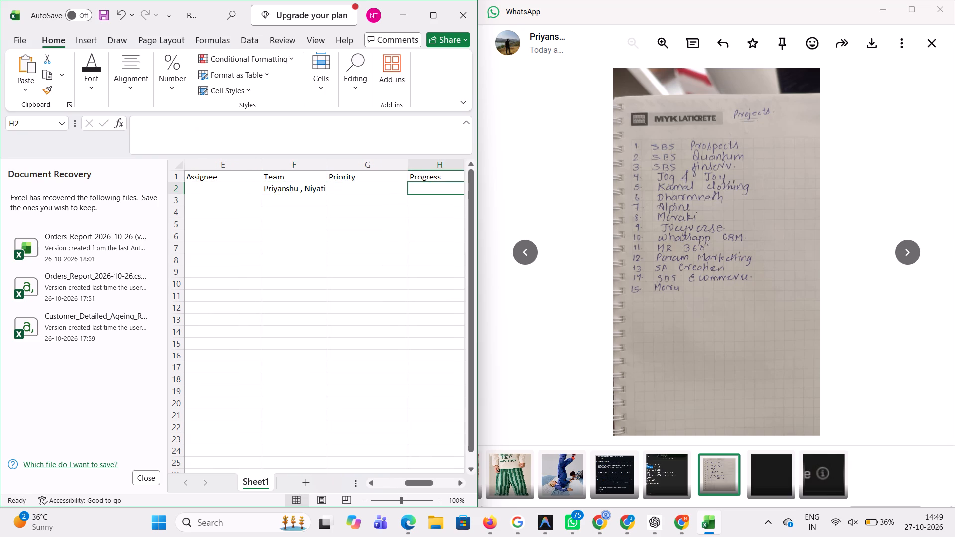
left_click(434, 190)
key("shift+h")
key("BackSpace")
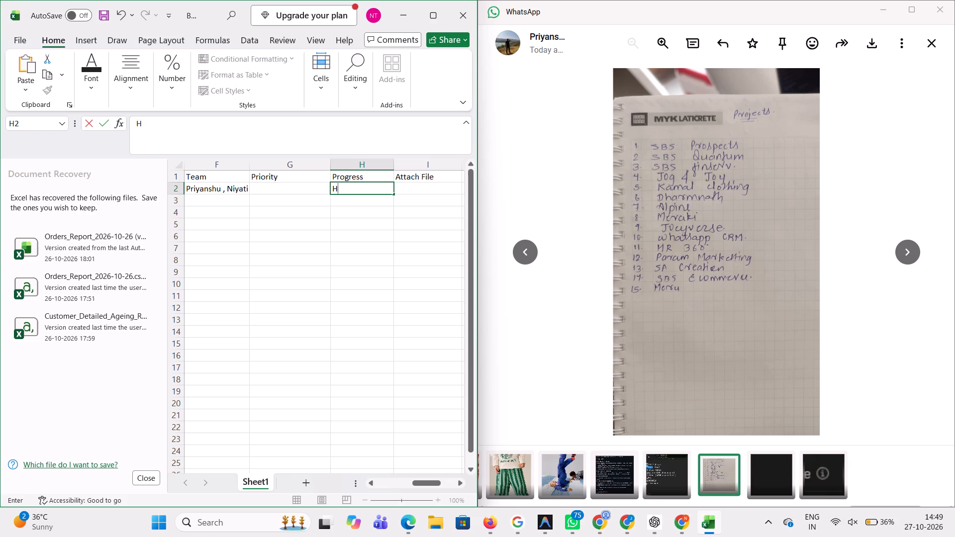
key("shift+exclam")
key("BackSpace")
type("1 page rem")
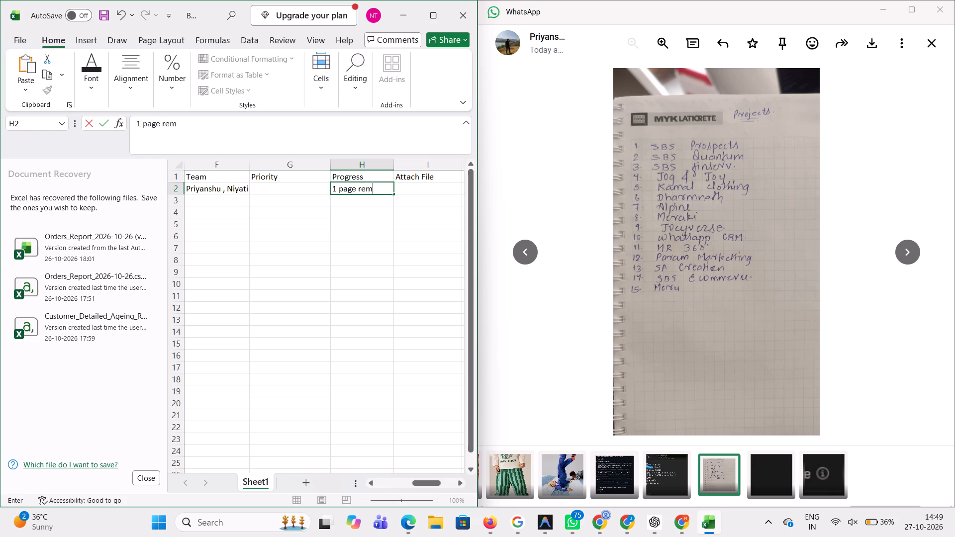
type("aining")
scroll(430, 200, "left", 1)
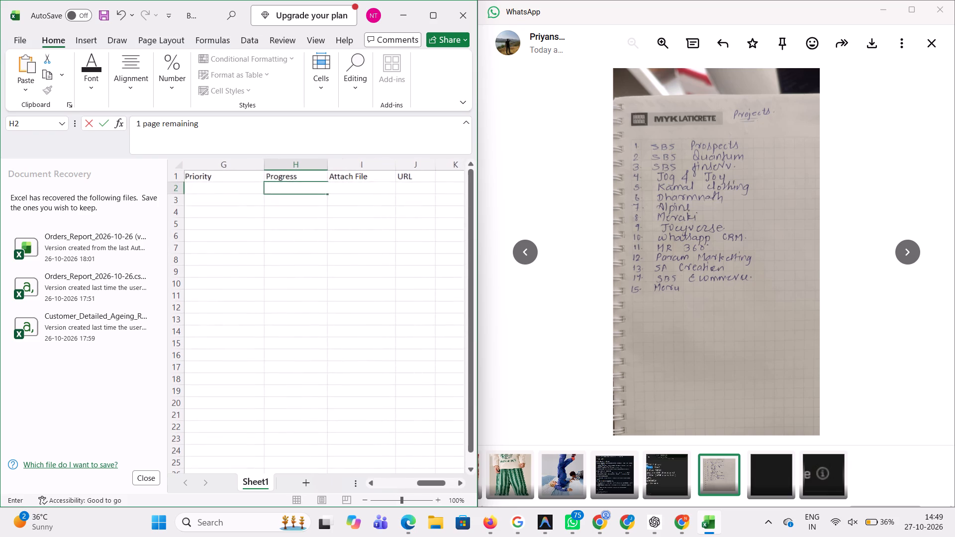
Start the URL entry for SBS Prospects in cell J2.
left_click(414, 196)
left_click(410, 189)
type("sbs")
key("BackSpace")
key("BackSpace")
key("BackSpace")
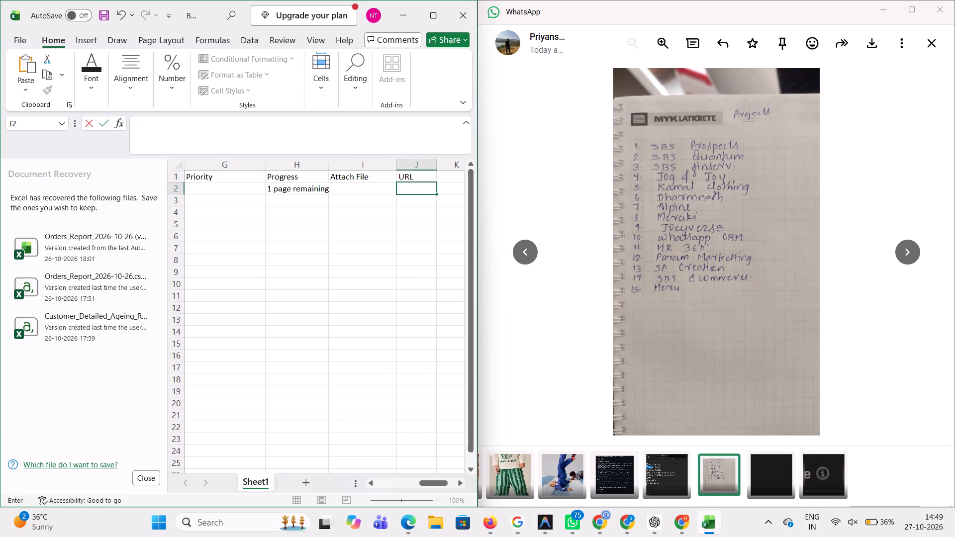
type("www")
type(".p")
key("BackSpace")
type("sbs")
type("prospects")
type(".com")
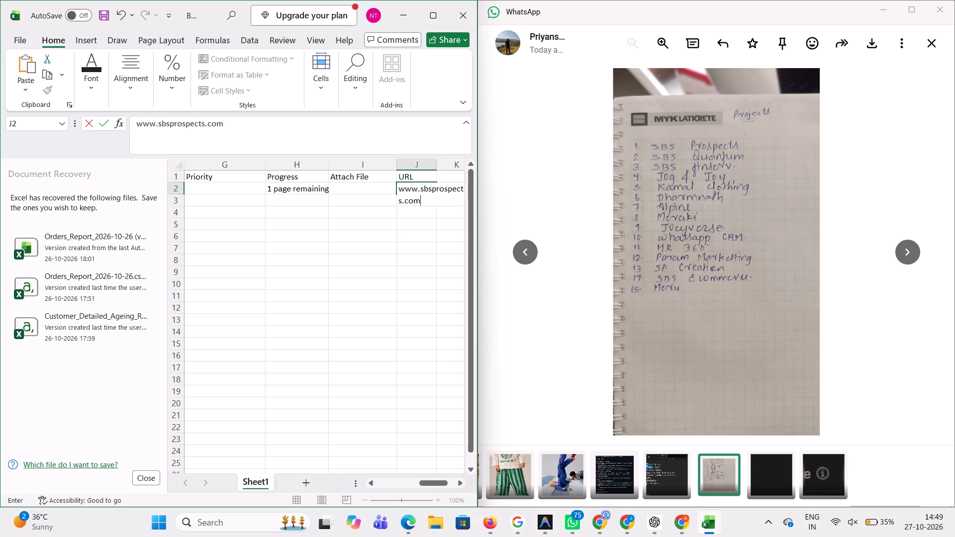
scroll(389, 207, "left", 2)
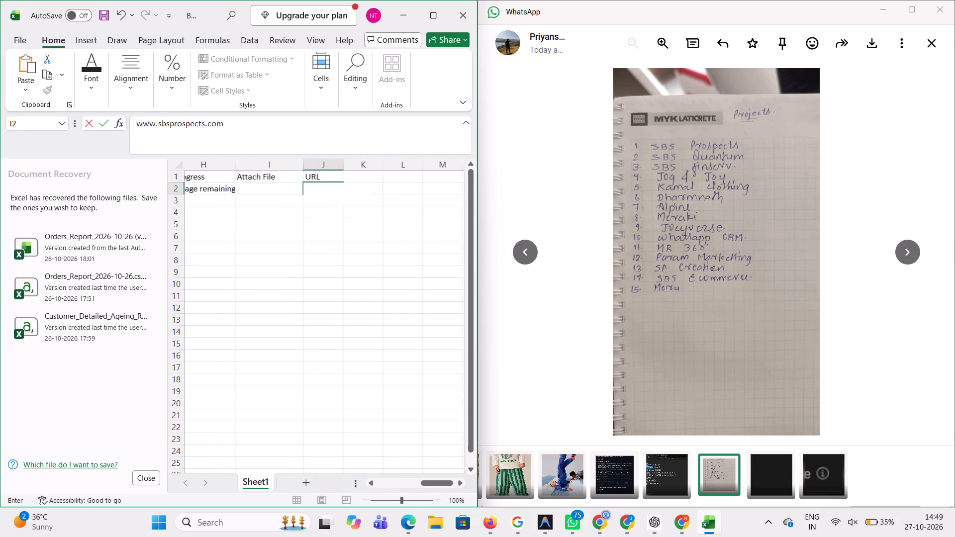
left_click(373, 238)
Widen column J, the URL column, enough to fit the full web address.
left_click(348, 168)
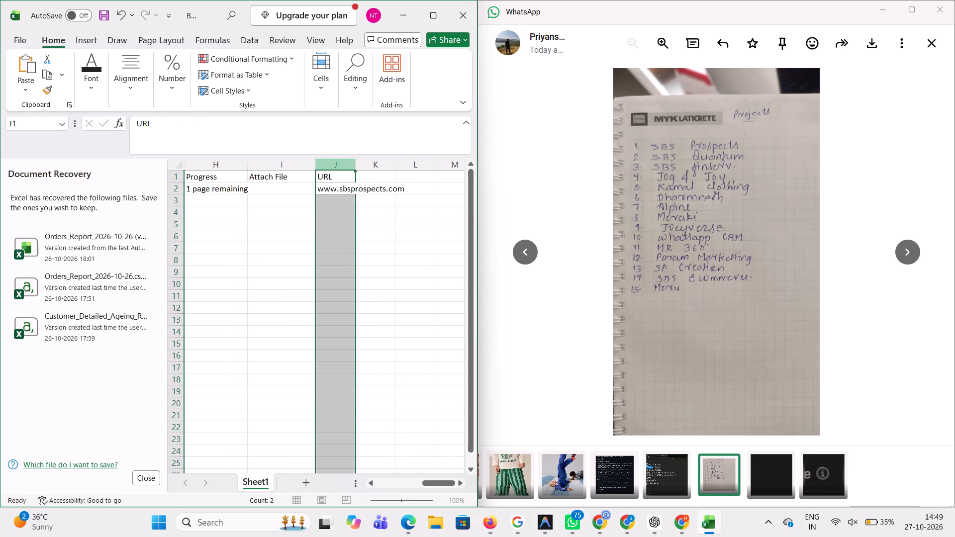
left_click_drag(354, 160, 423, 163)
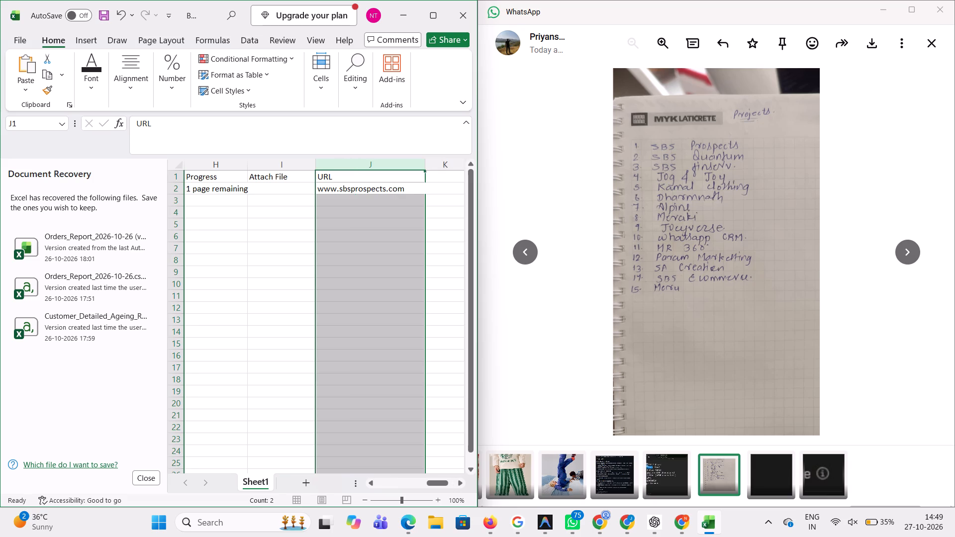
left_click(397, 232)
Start the second project row with SBS Quantum as the project name in A3 and Informative as its type in B3.
scroll(397, 232, "right", 1)
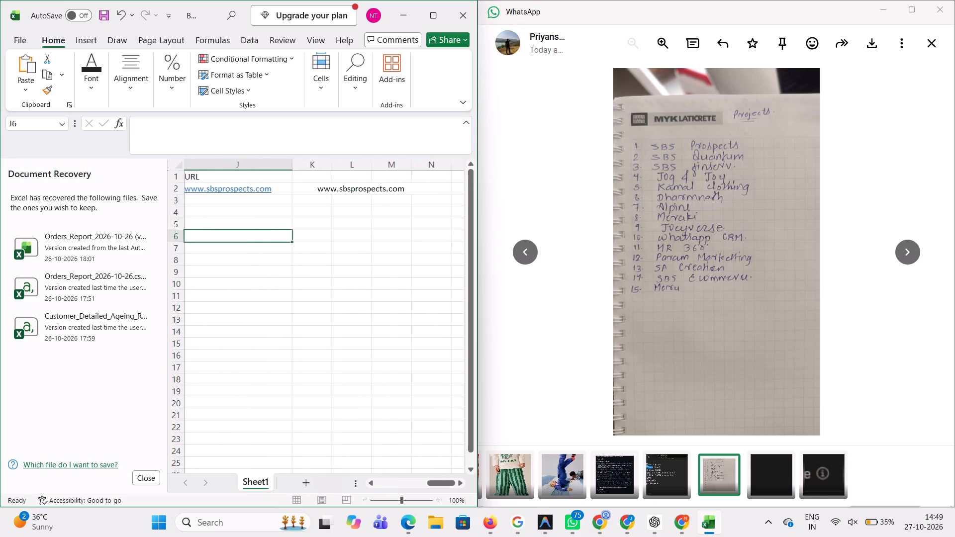
scroll(397, 232, "right", 7)
left_click(222, 198)
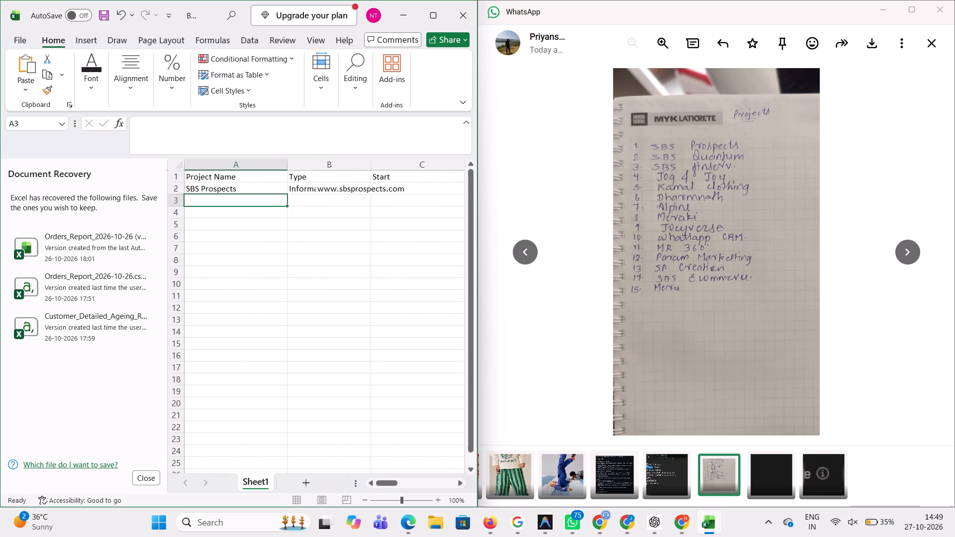
left_click(235, 199)
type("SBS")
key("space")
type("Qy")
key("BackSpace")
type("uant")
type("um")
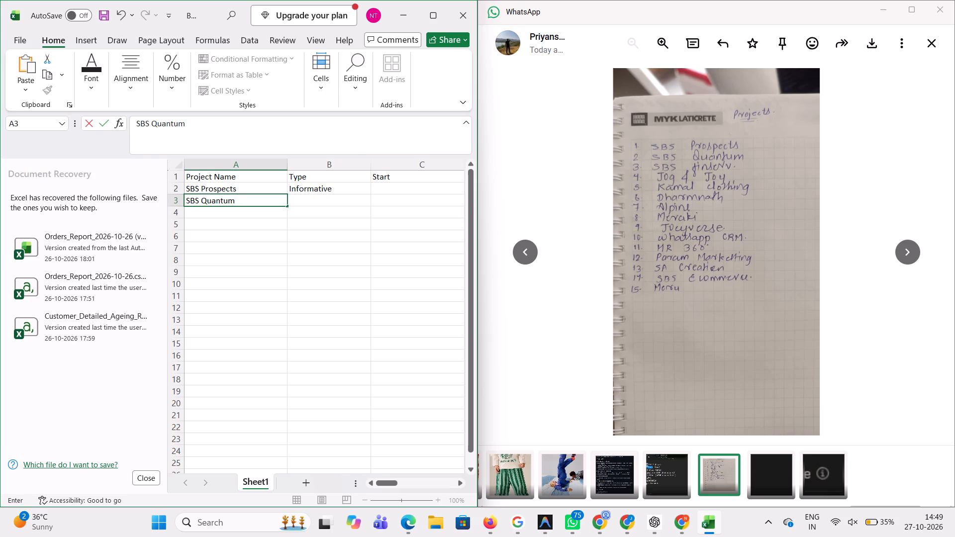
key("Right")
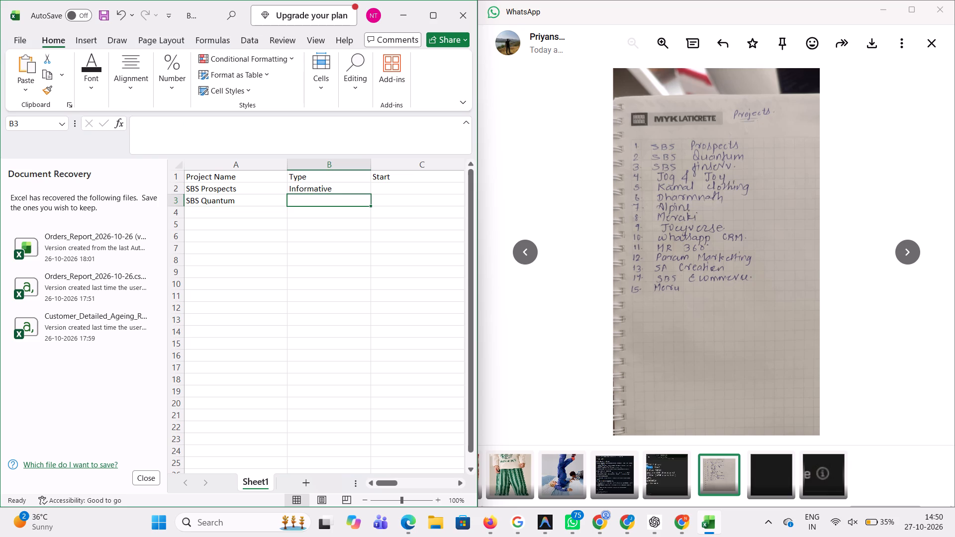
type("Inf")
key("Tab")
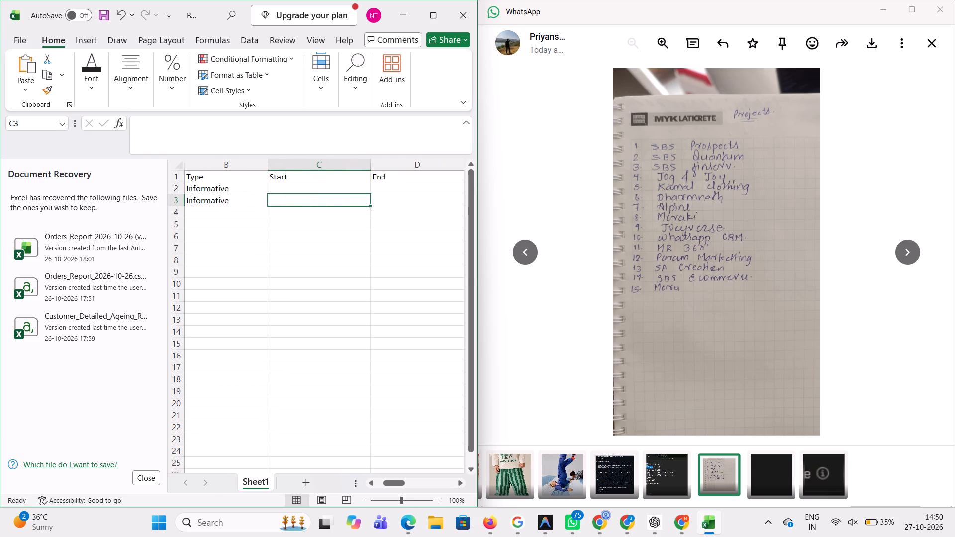
Enter Satvik as the assignee in E3 and Khevana as the team in F3 for SBS Quantum.
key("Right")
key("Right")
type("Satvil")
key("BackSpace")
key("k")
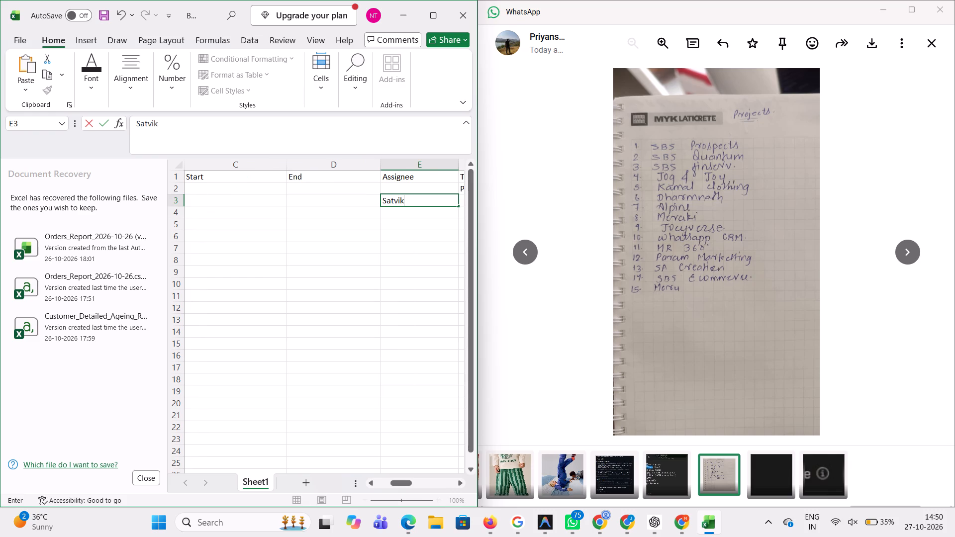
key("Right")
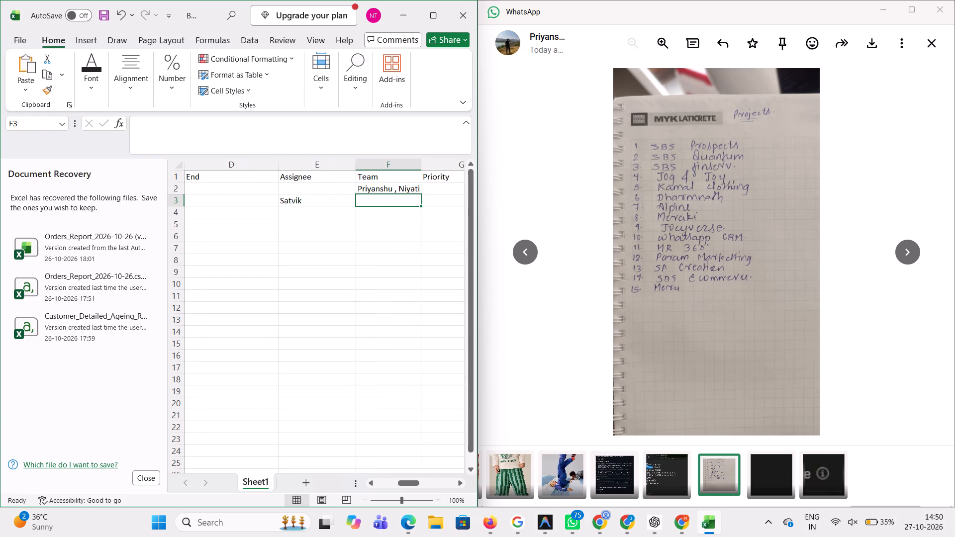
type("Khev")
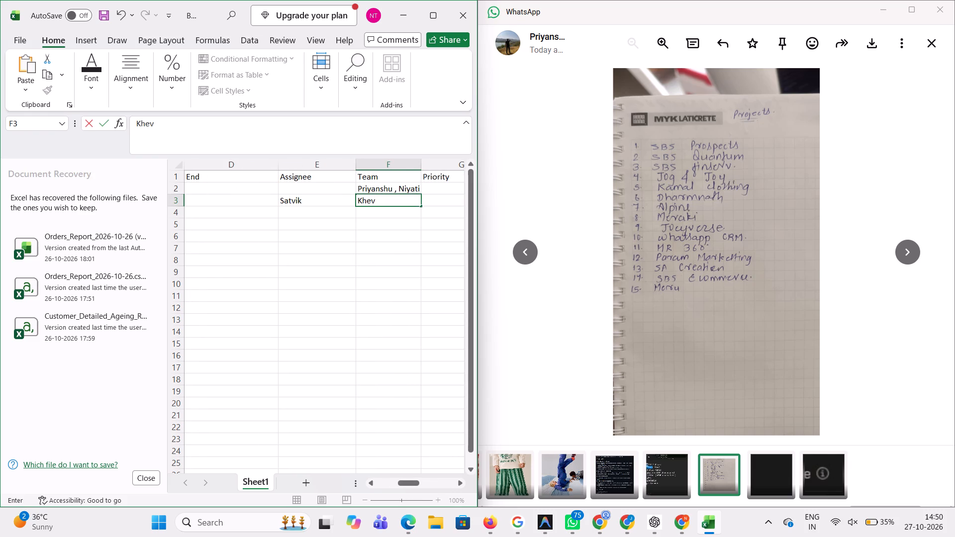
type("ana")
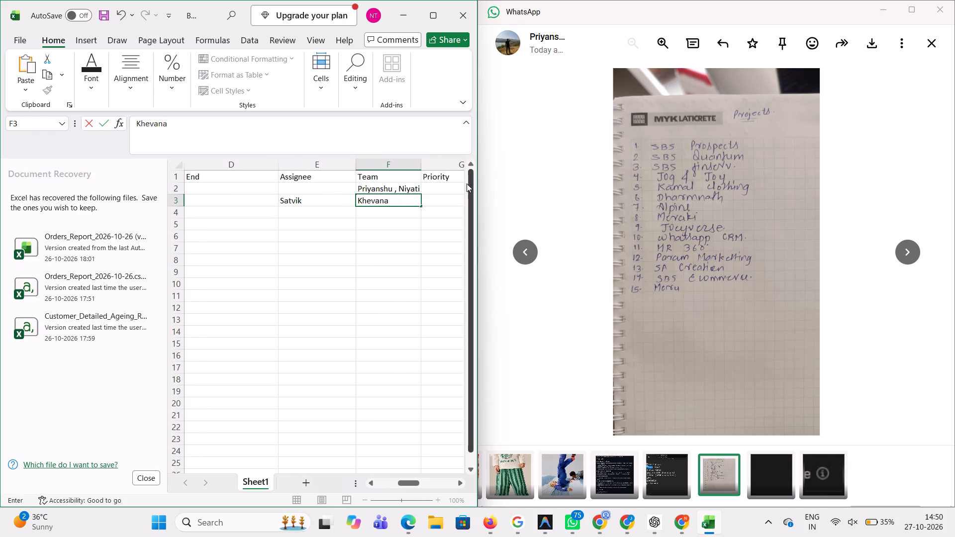
Enter Changes Pending as the SBS Quantum progress in H3.
scroll(438, 201, "left", 3)
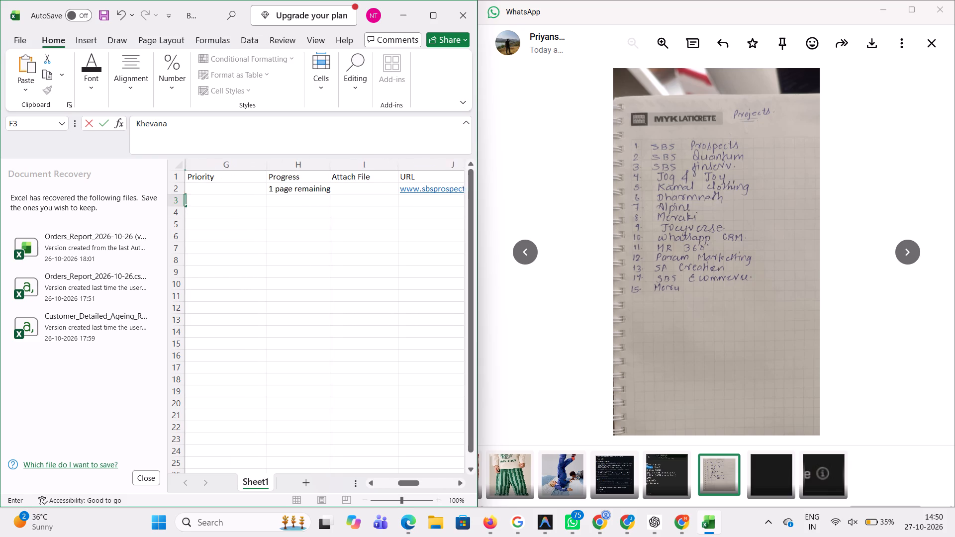
scroll(438, 201, "left", 1)
left_click(296, 202)
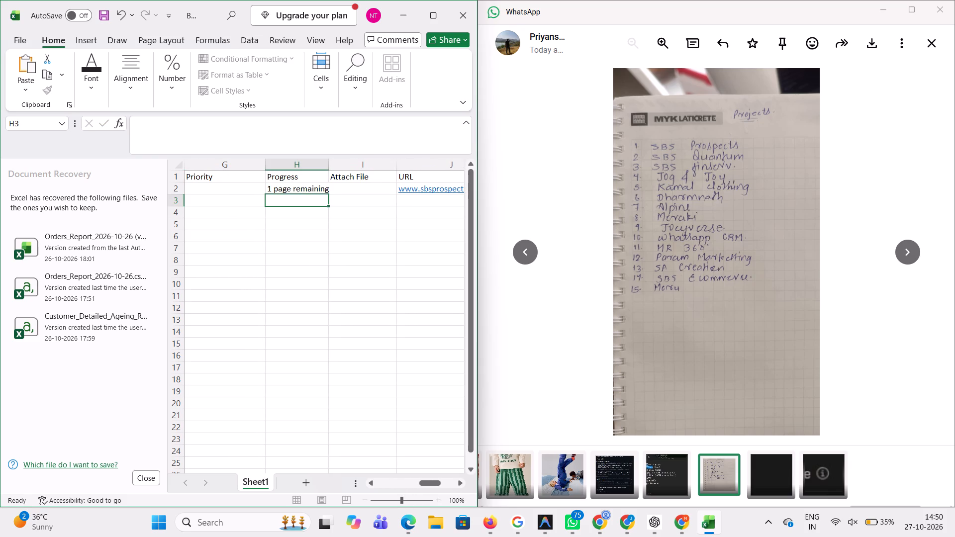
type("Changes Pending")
left_click(418, 202)
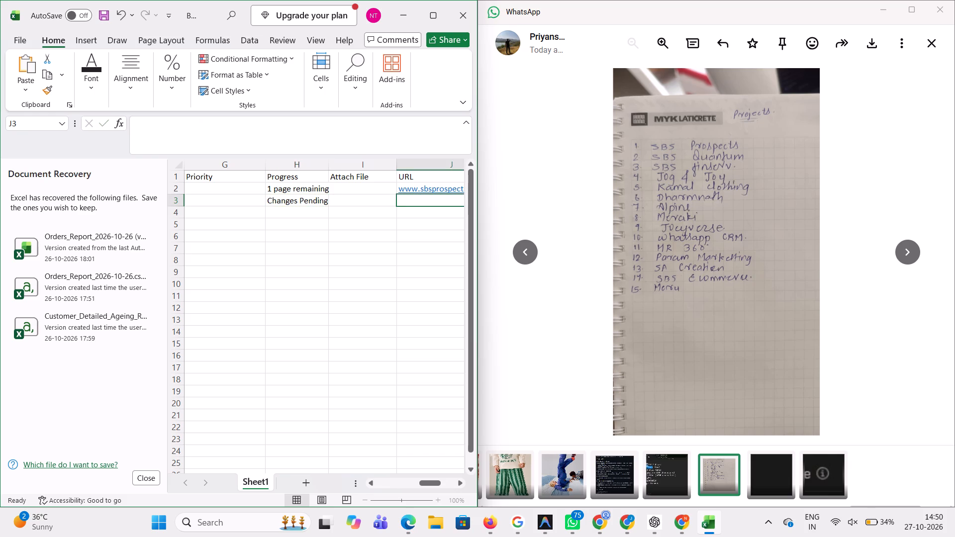
key("1")
key("BackSpace")
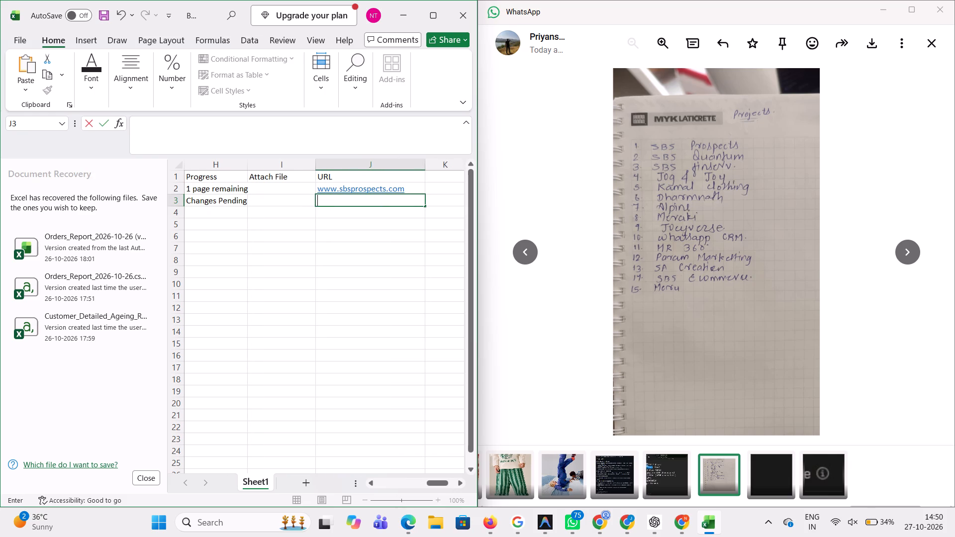
type("www")
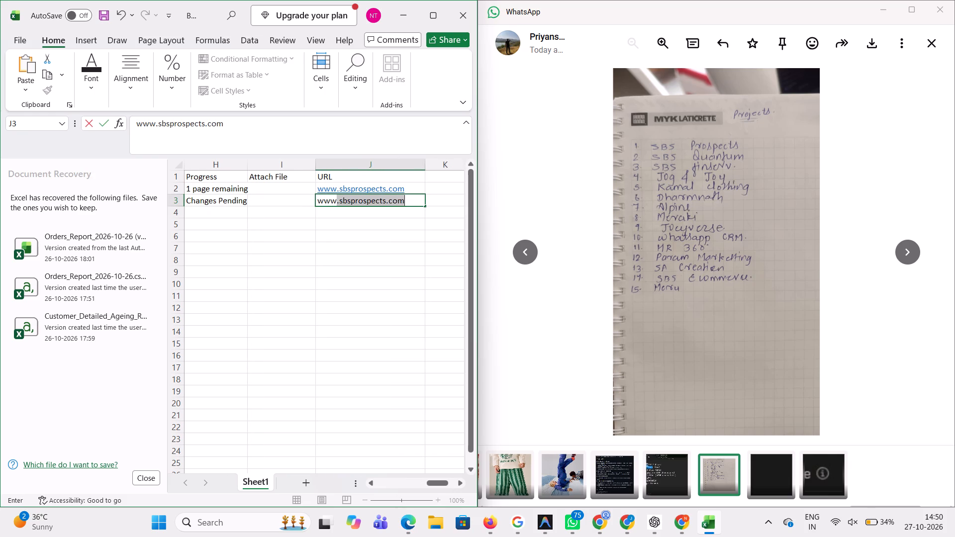
type(".sv=")
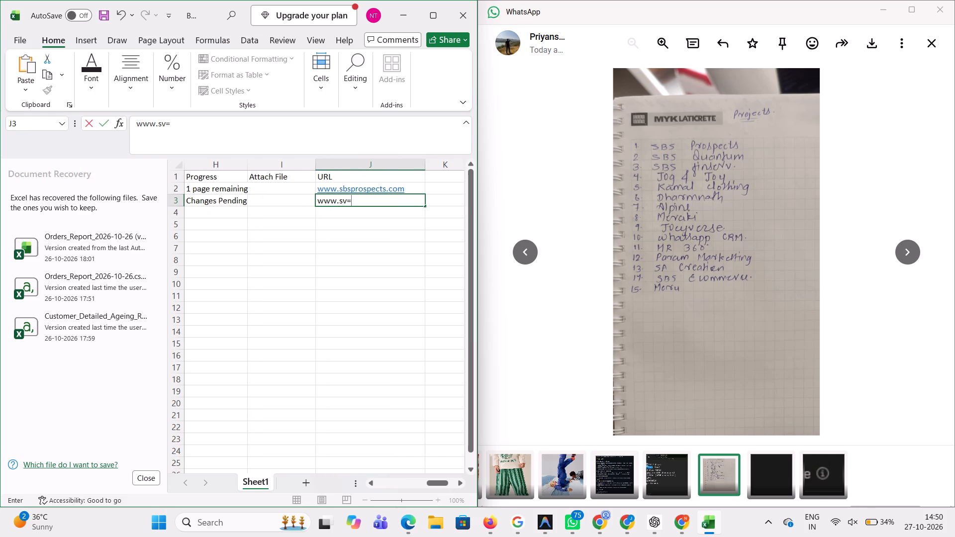
key("BackSpace")
key("BackSpace")
type("bsqy")
key("BackSpace")
type("uant")
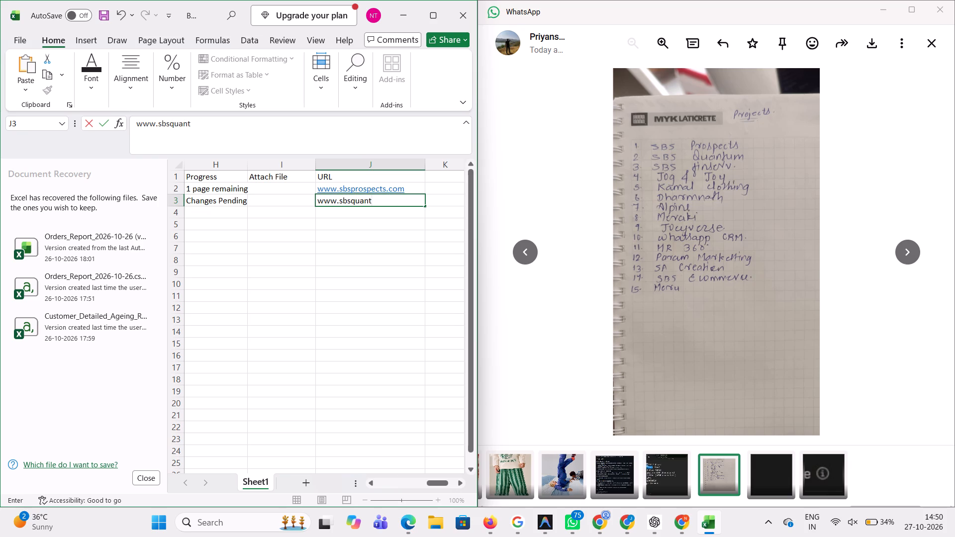
type("um.com")
scroll(317, 278, "right", 9)
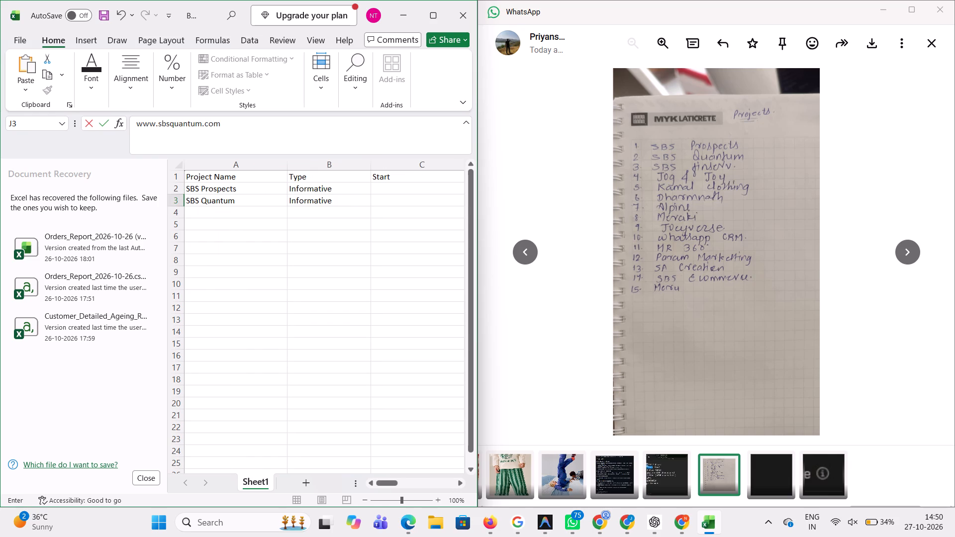
left_click(234, 212)
Maximize the workbook window to full screen width with cell A1 selected.
left_click(199, 176)
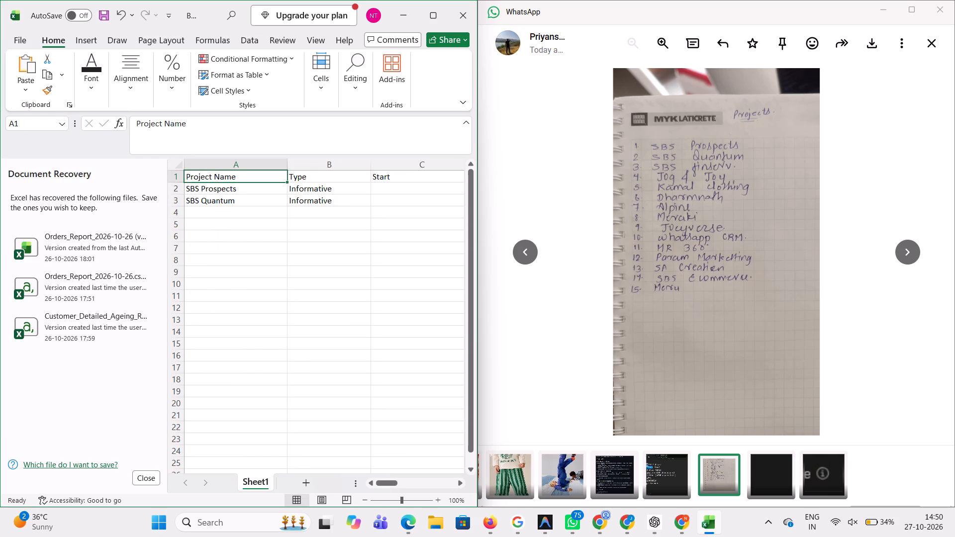
left_click(432, 18)
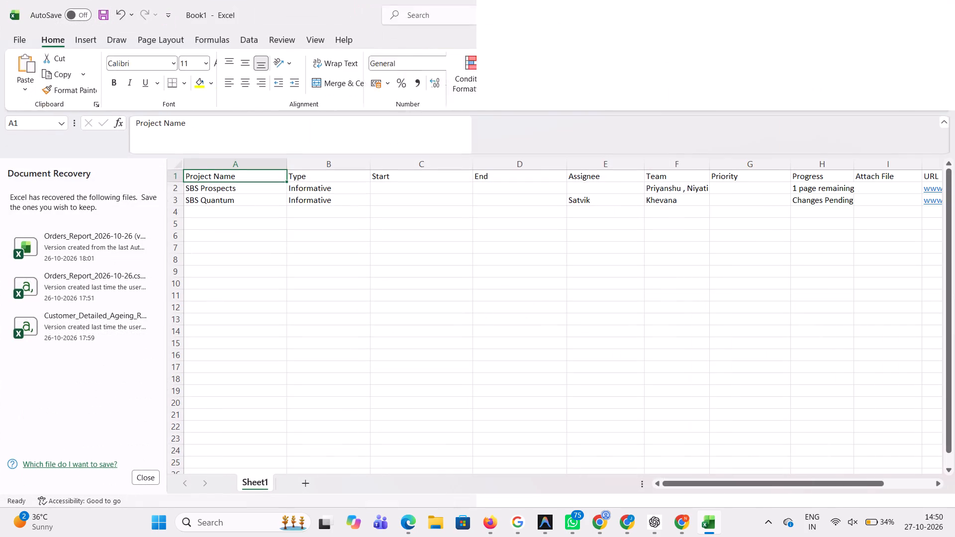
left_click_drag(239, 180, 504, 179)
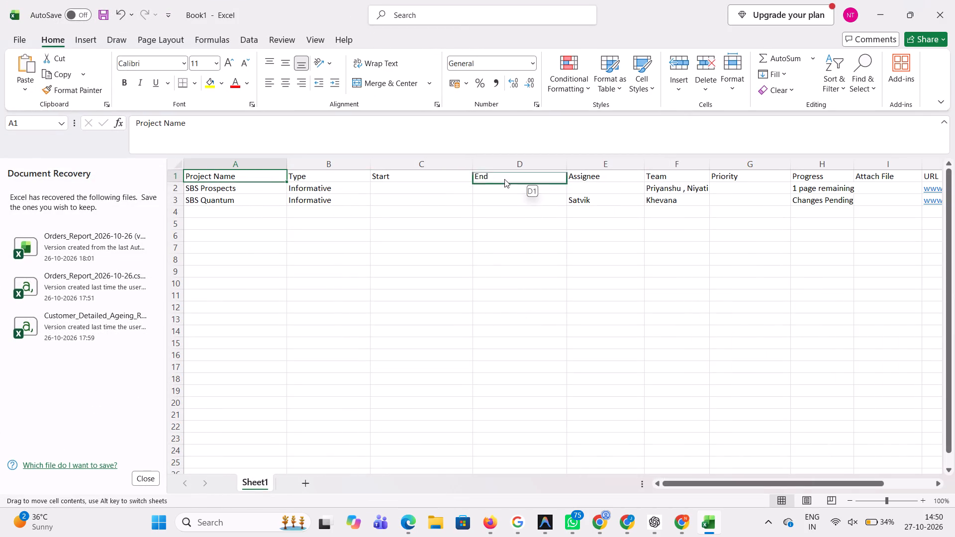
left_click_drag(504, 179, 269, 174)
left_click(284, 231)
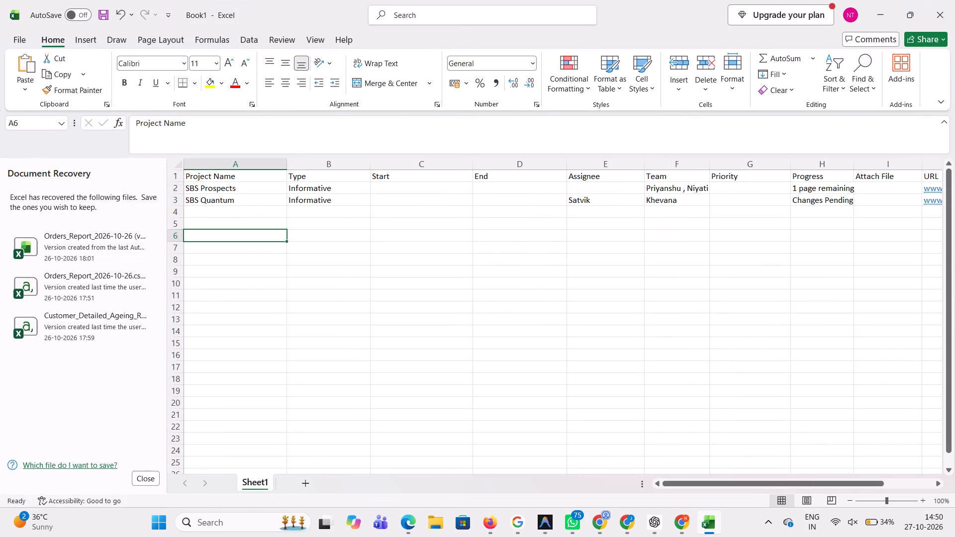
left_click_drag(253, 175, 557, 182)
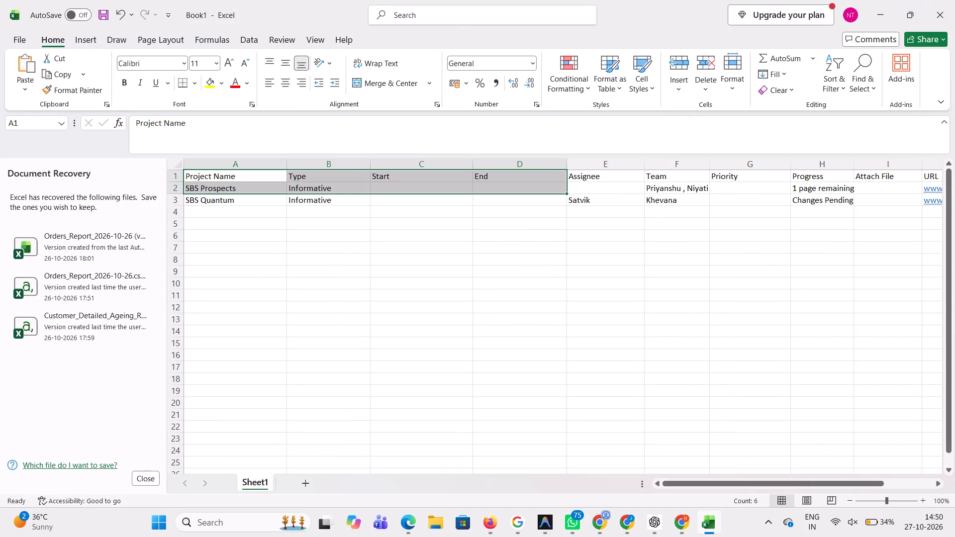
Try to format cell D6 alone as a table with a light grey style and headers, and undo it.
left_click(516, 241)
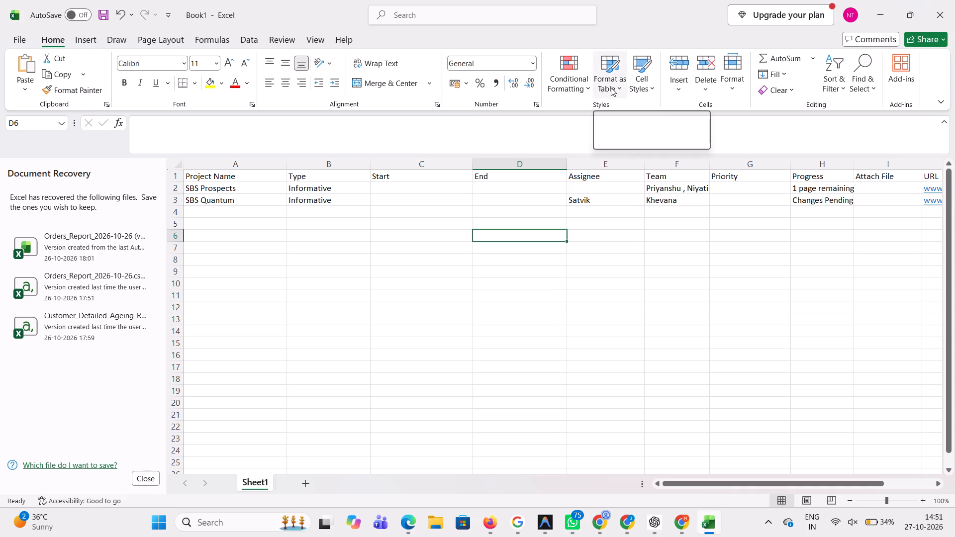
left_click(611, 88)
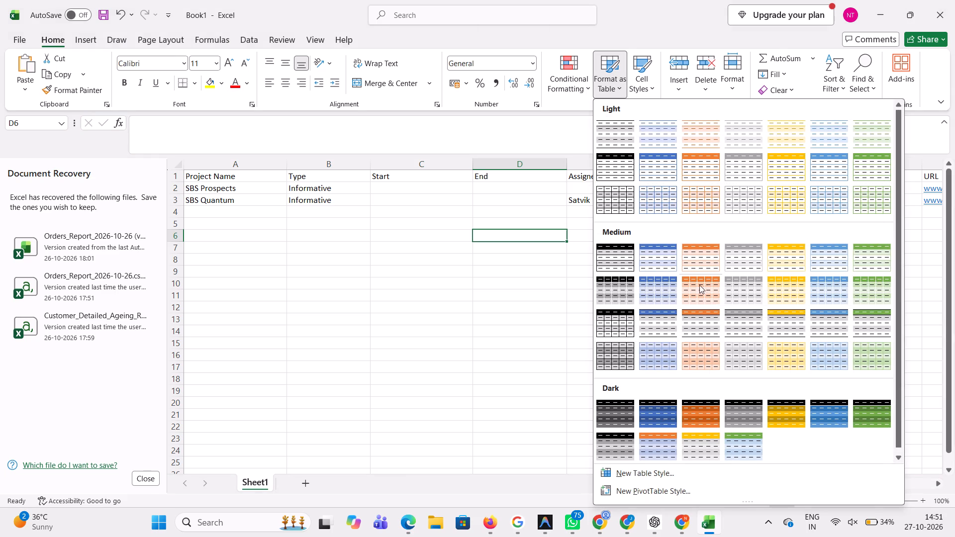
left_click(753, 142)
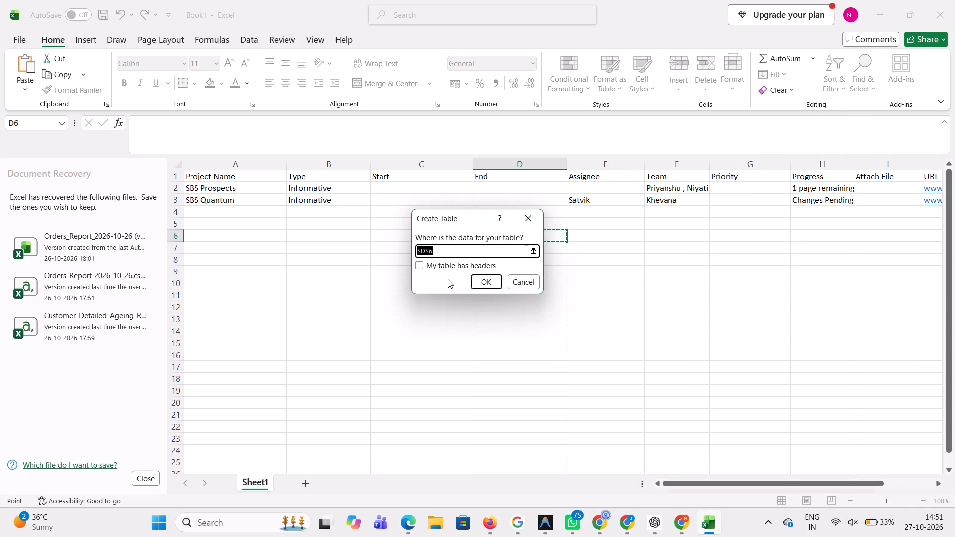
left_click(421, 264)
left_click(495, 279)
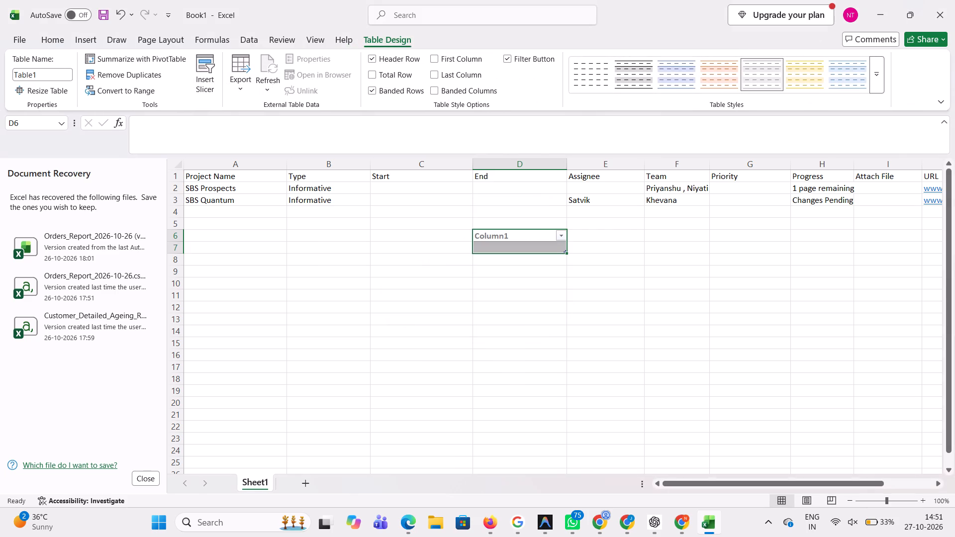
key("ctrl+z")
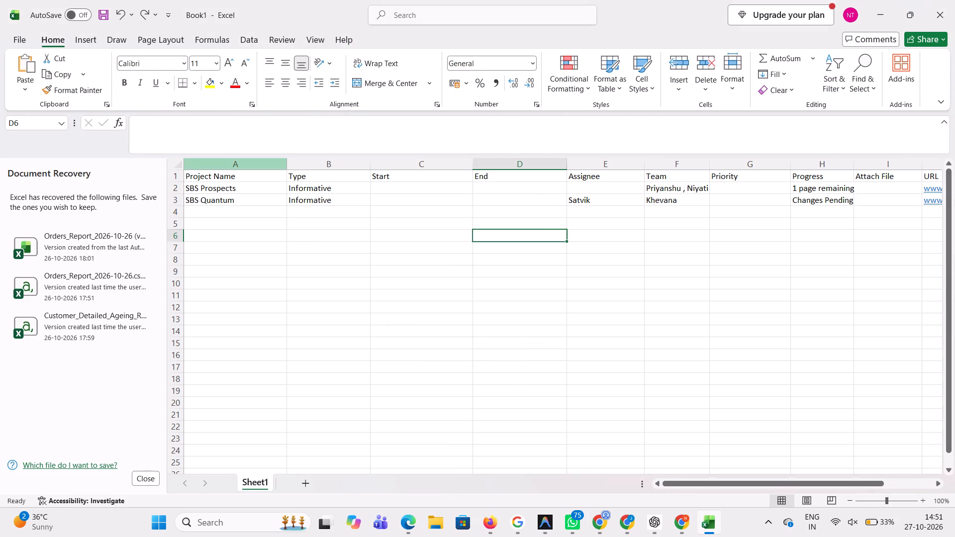
Format range A1:J18 as a table in the light blue banded style, using the first row as headers.
left_click_drag(188, 172, 558, 195)
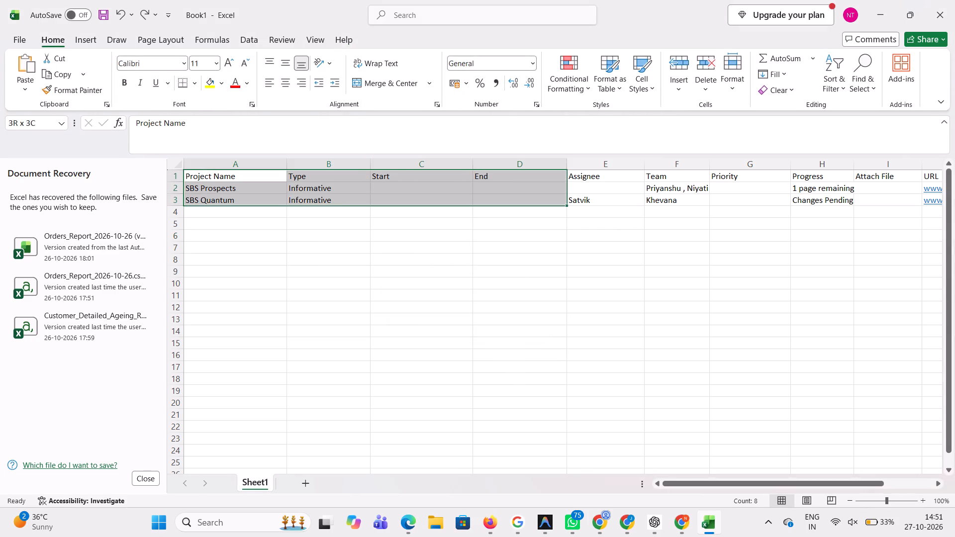
left_click_drag(558, 195, 765, 197)
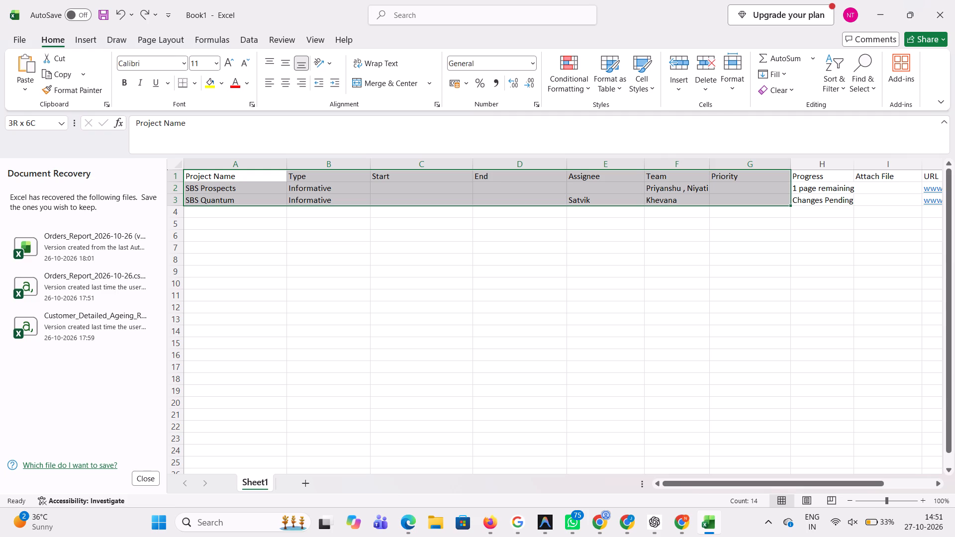
left_click_drag(765, 197, 954, 200)
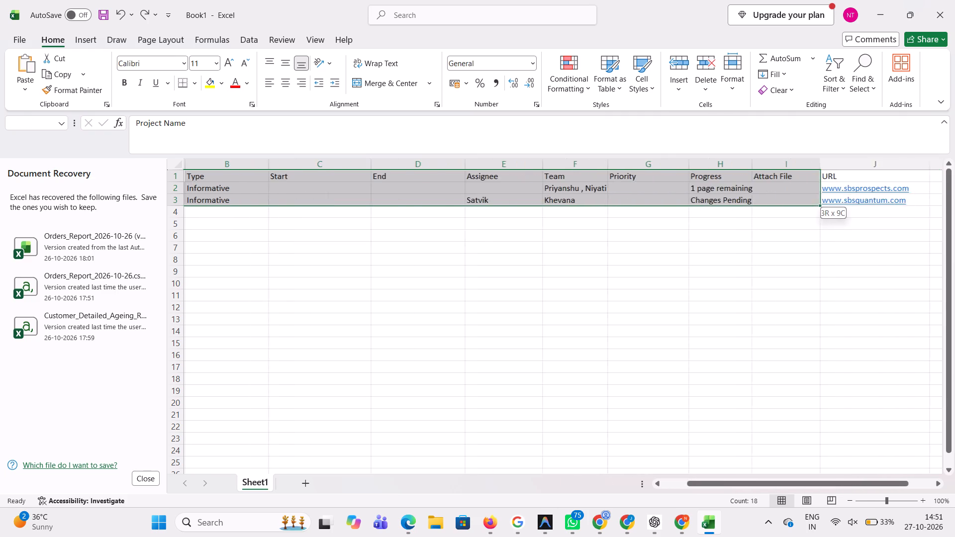
left_click_drag(954, 200, 826, 378)
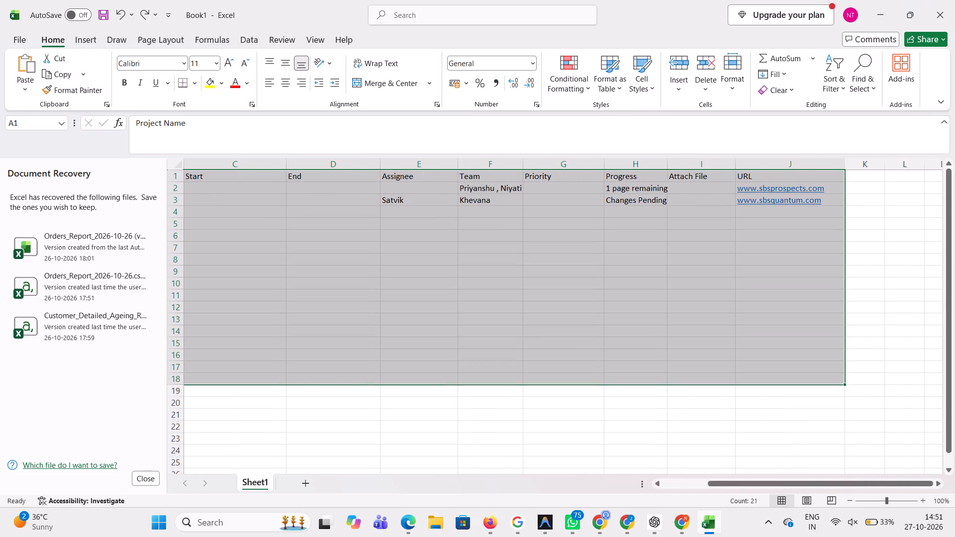
left_click(614, 97)
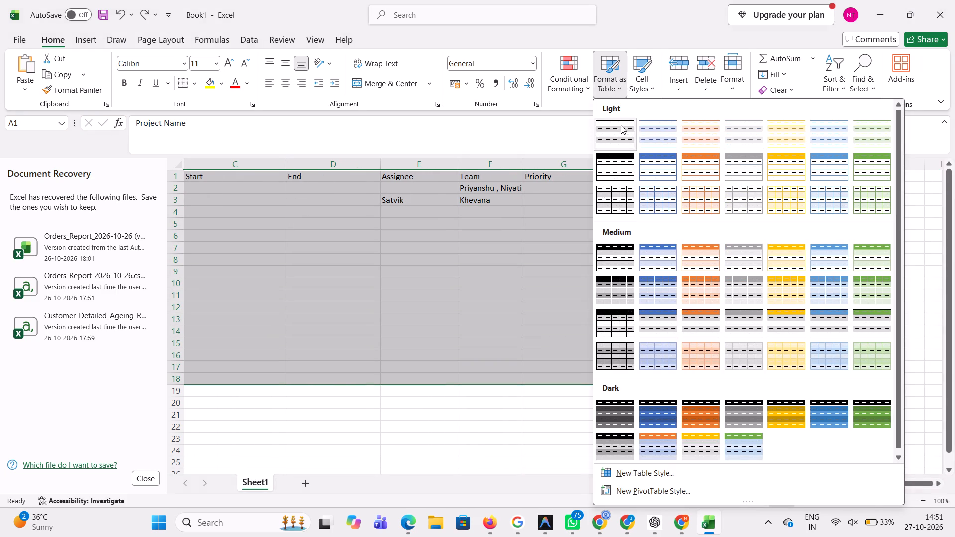
left_click(662, 136)
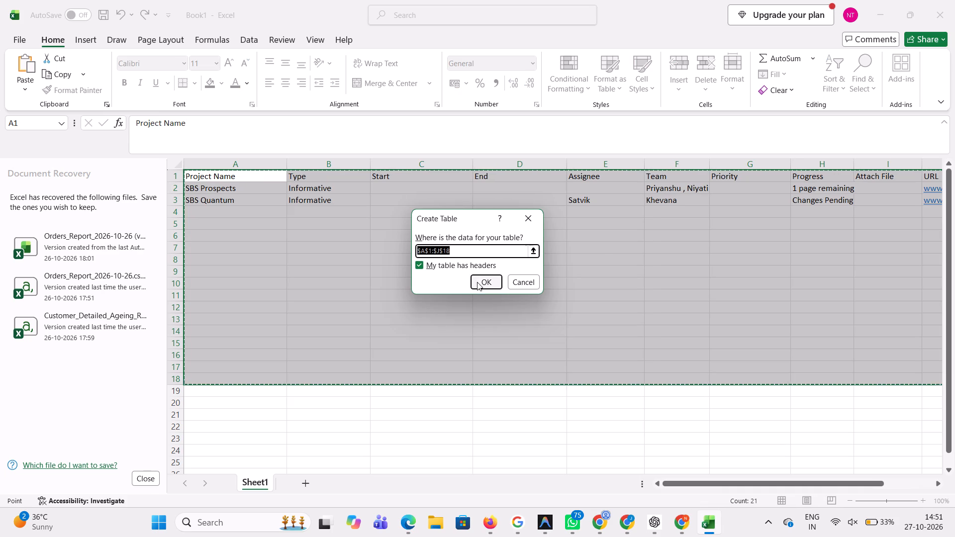
left_click(481, 285)
left_click(401, 309)
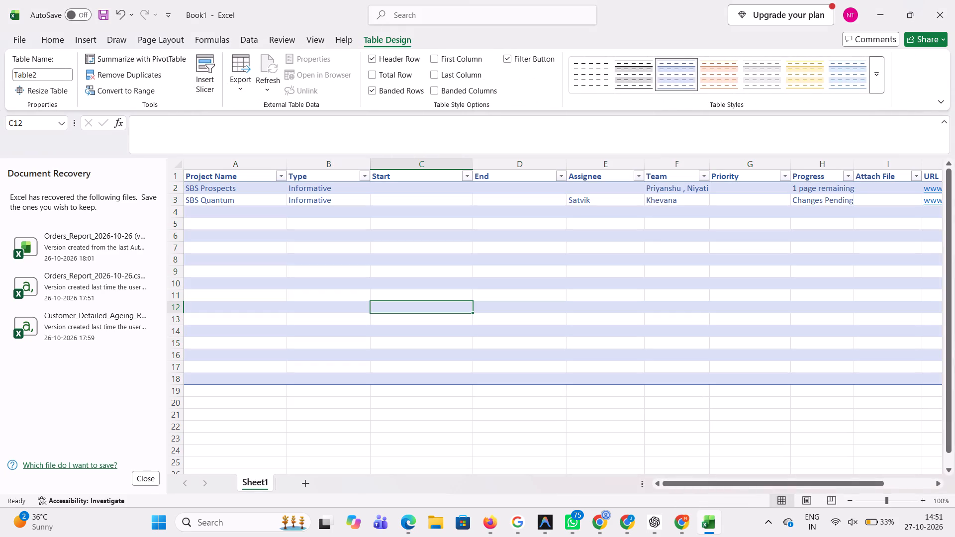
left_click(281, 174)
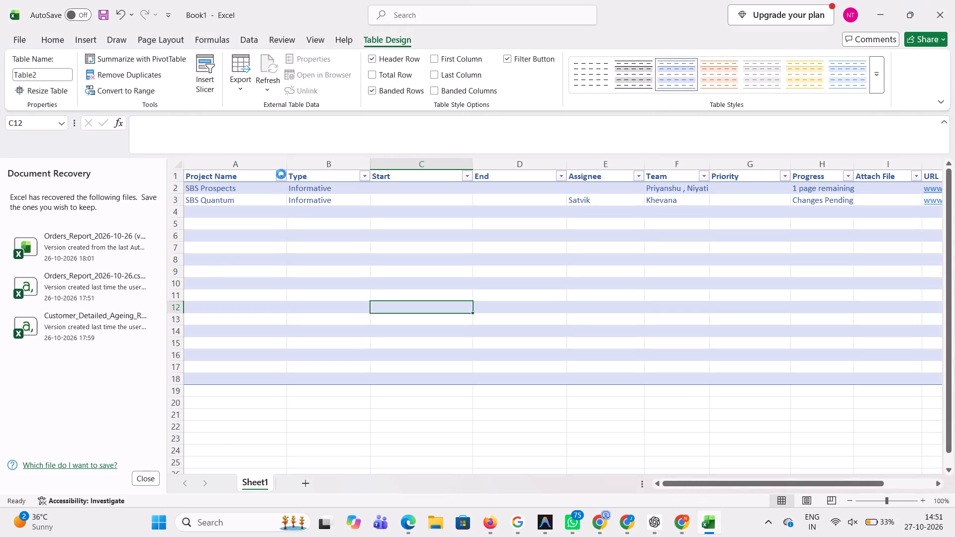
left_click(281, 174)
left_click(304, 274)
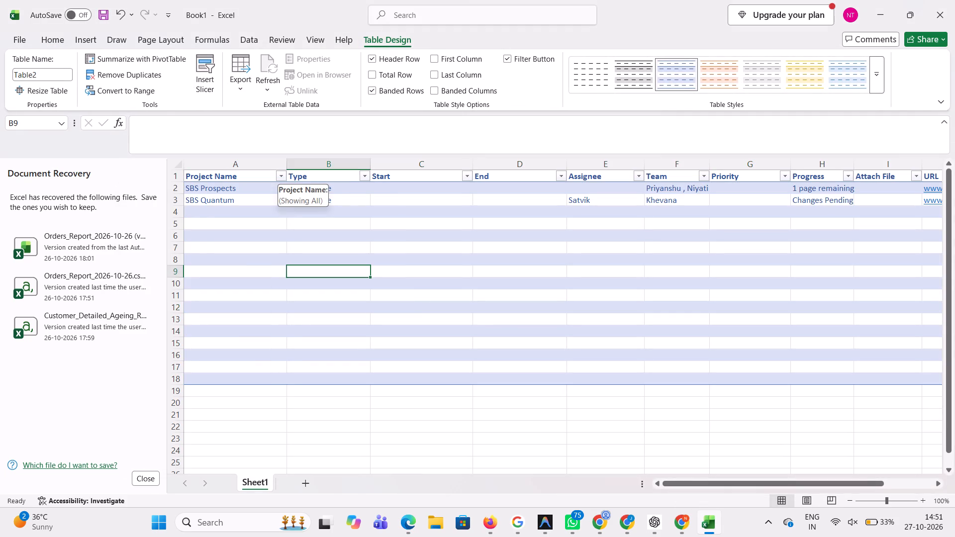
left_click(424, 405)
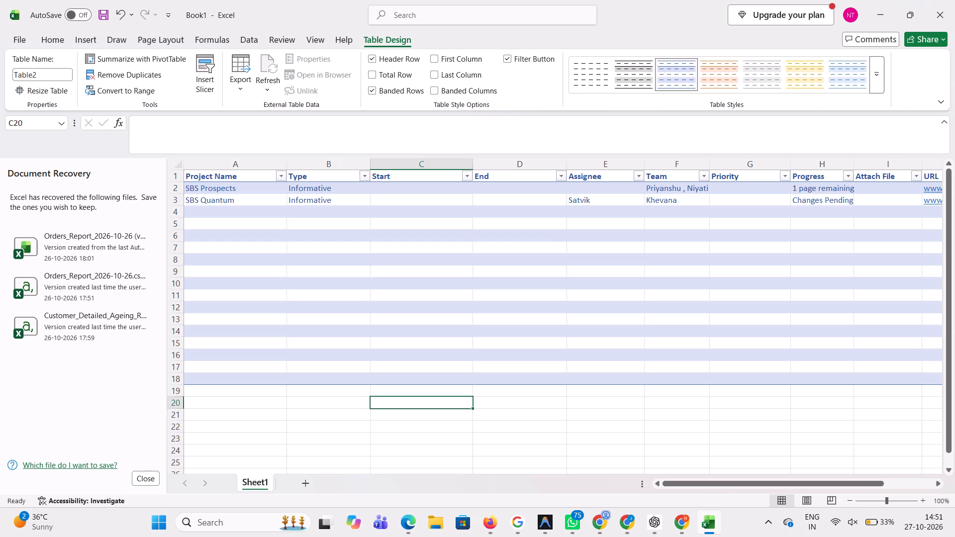
Change the project table's style from light blue to the light grey banded style.
left_click(248, 214)
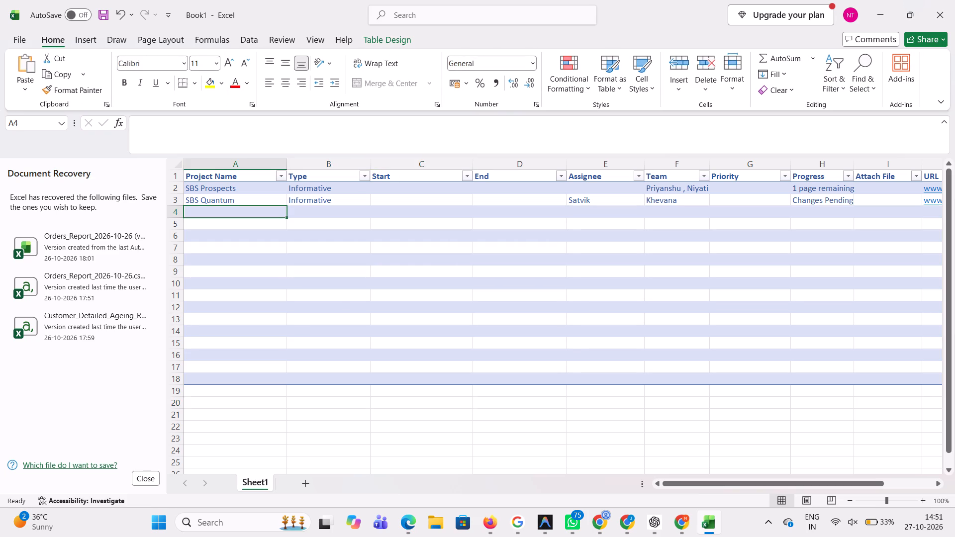
left_click(613, 87)
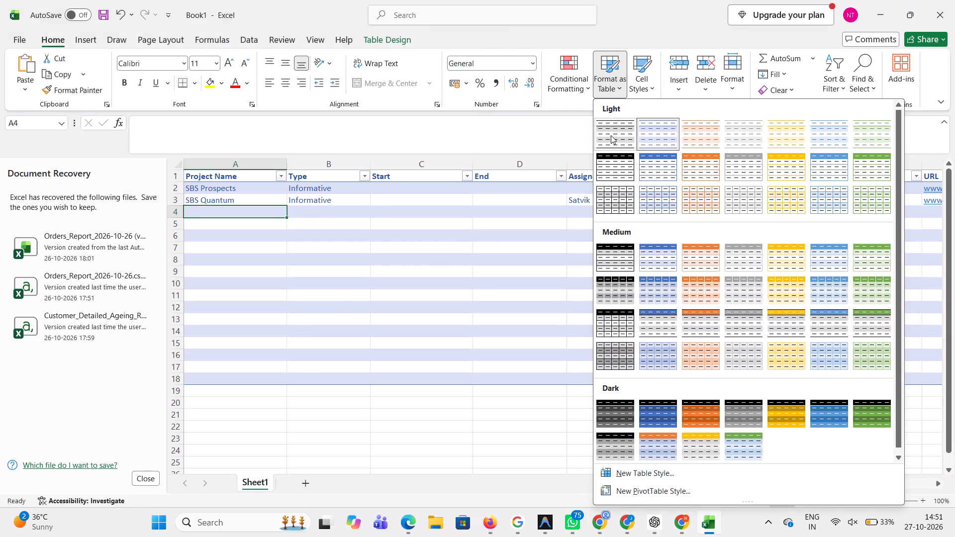
left_click(742, 138)
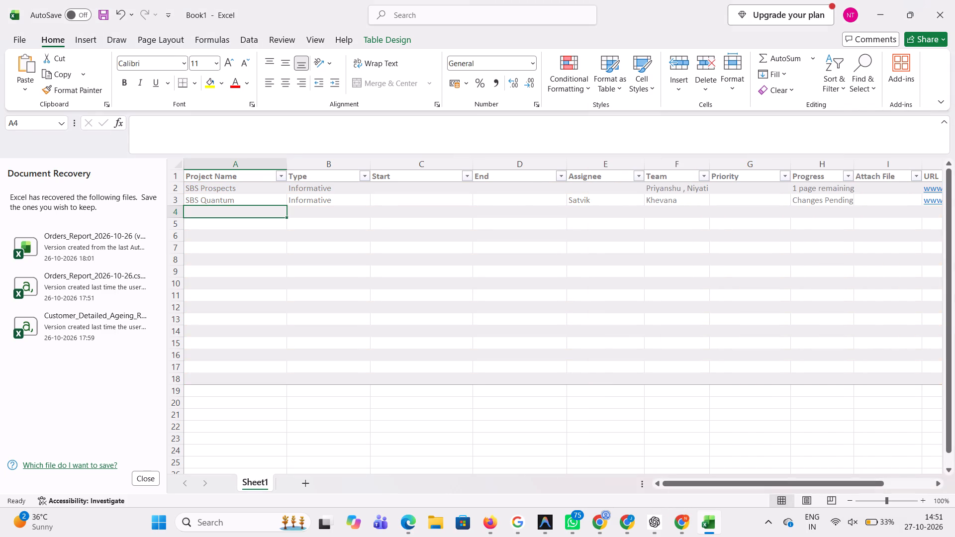
Extend the project table by one column past URL so it also covers column K down to row 18.
scroll(592, 534, "right", 1)
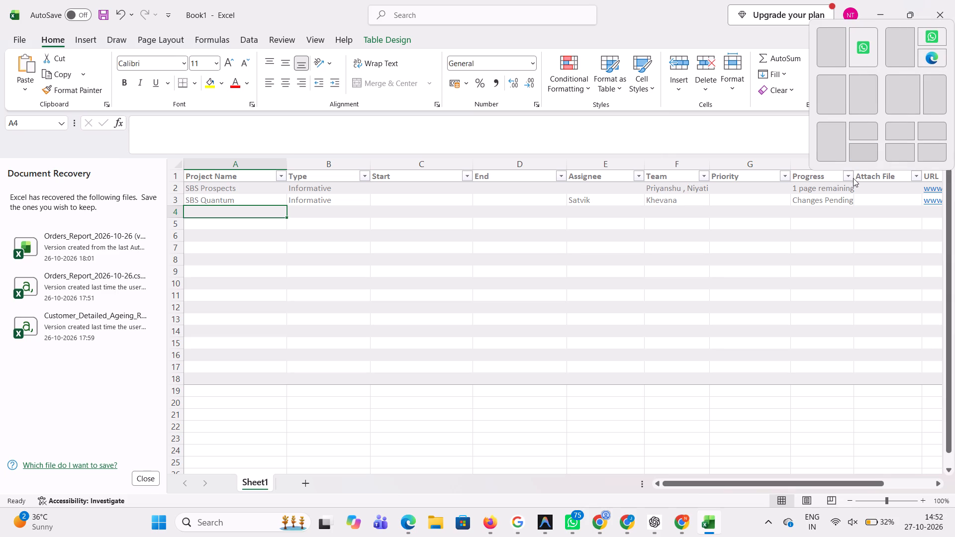
scroll(598, 240, "left", 2)
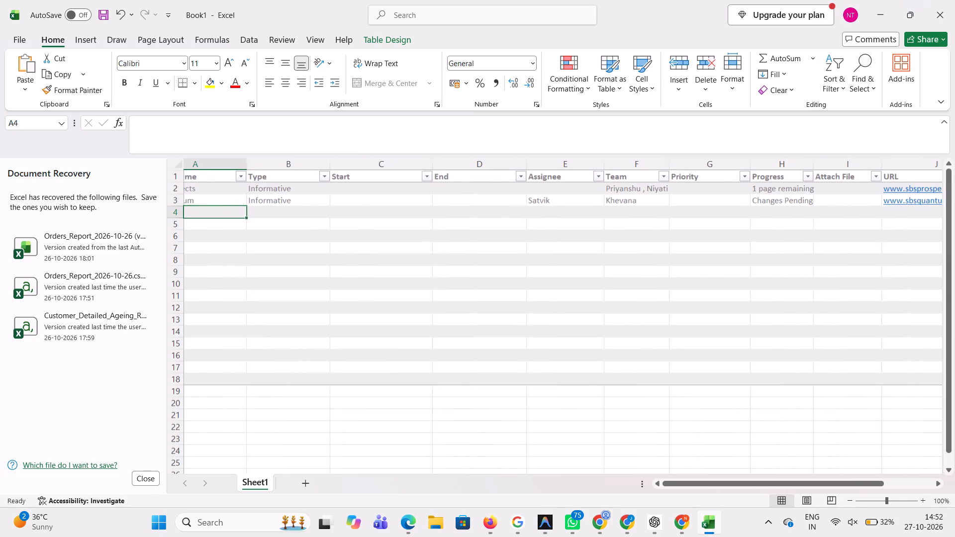
scroll(598, 240, "left", 7)
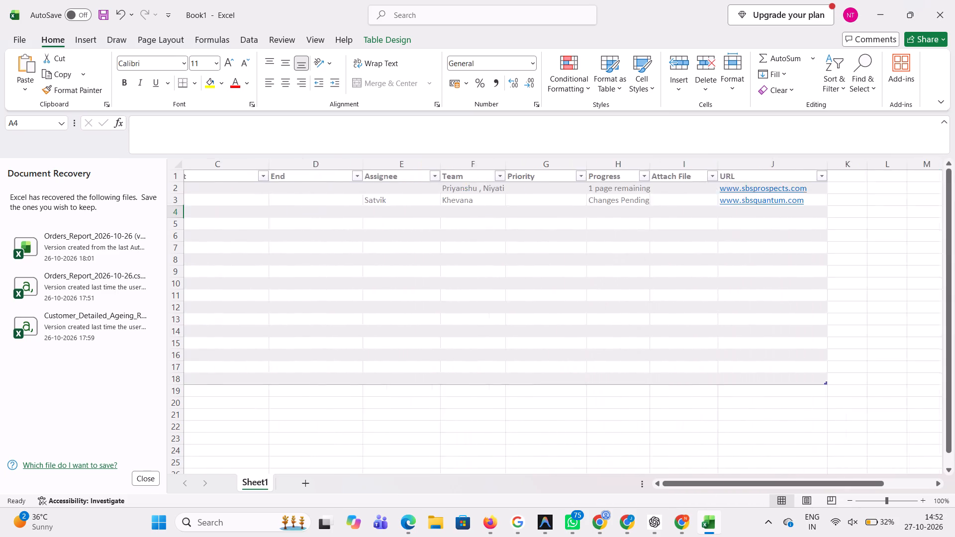
scroll(598, 240, "left", 1)
scroll(598, 240, "right", 5)
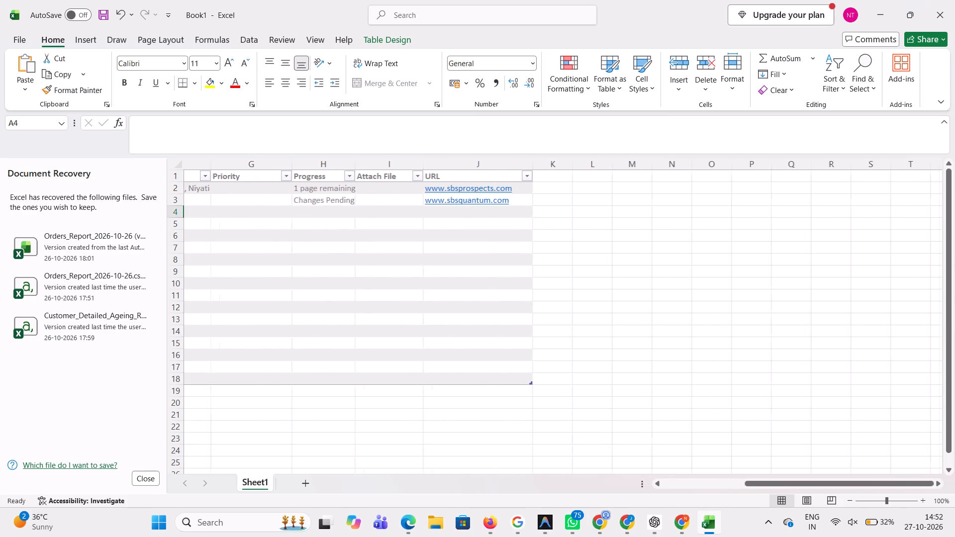
scroll(598, 240, "right", 1)
left_click(595, 176)
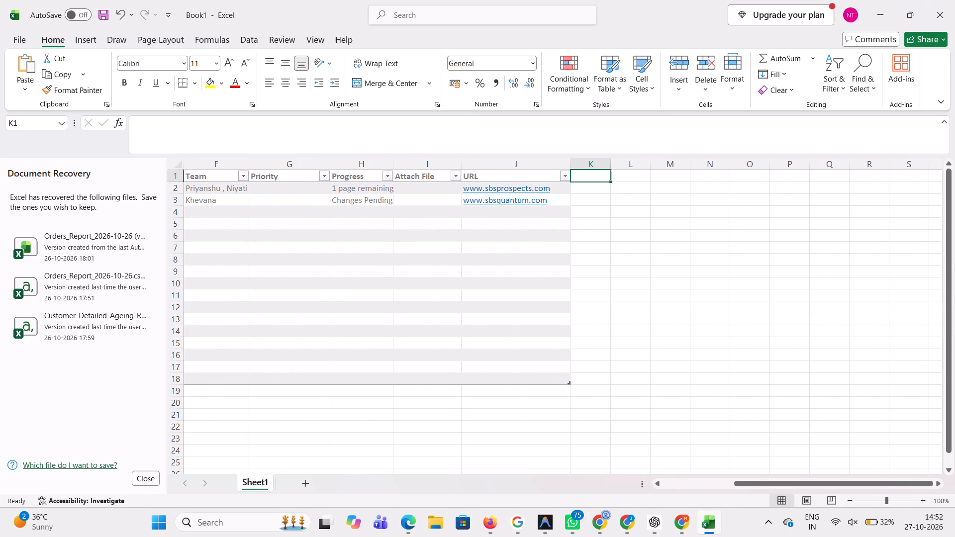
left_click_drag(570, 382, 607, 382)
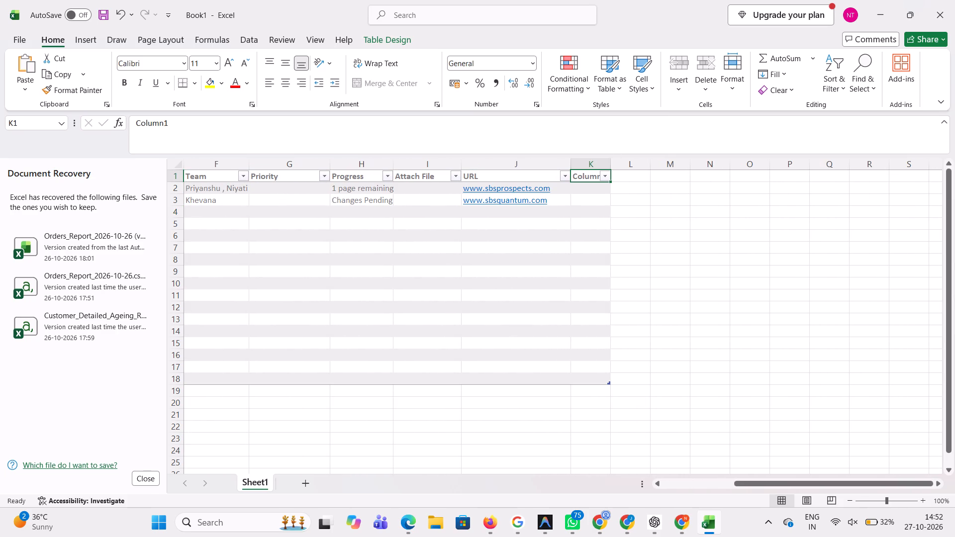
Rename the new column's header in cell K1 as Status.
left_click(593, 173)
double_click(591, 177)
key("BackSpace")
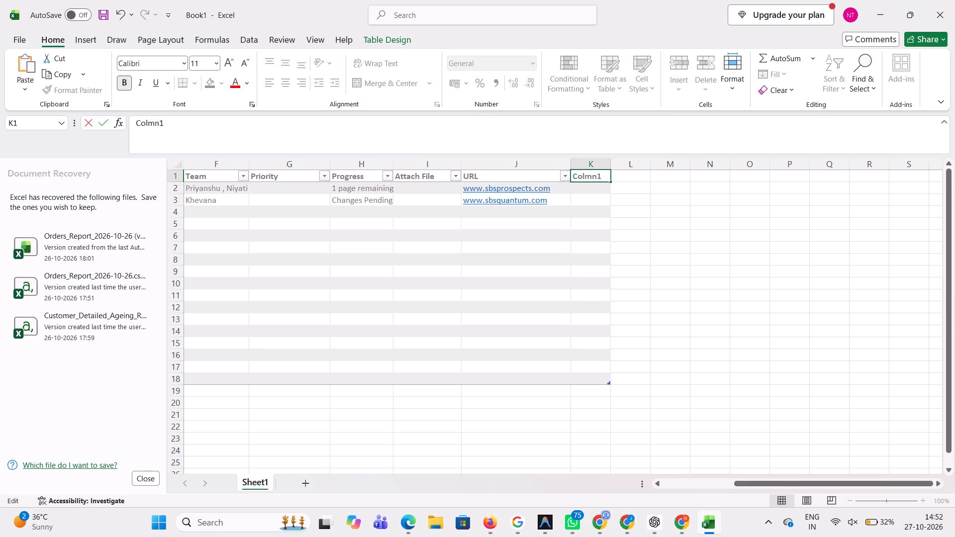
key("Right")
key("Right")
key("Right")
key("BackSpace")
key("BackSpace")
key("BackSpace")
key("BackSpace")
key("BackSpace")
key("BackSpace")
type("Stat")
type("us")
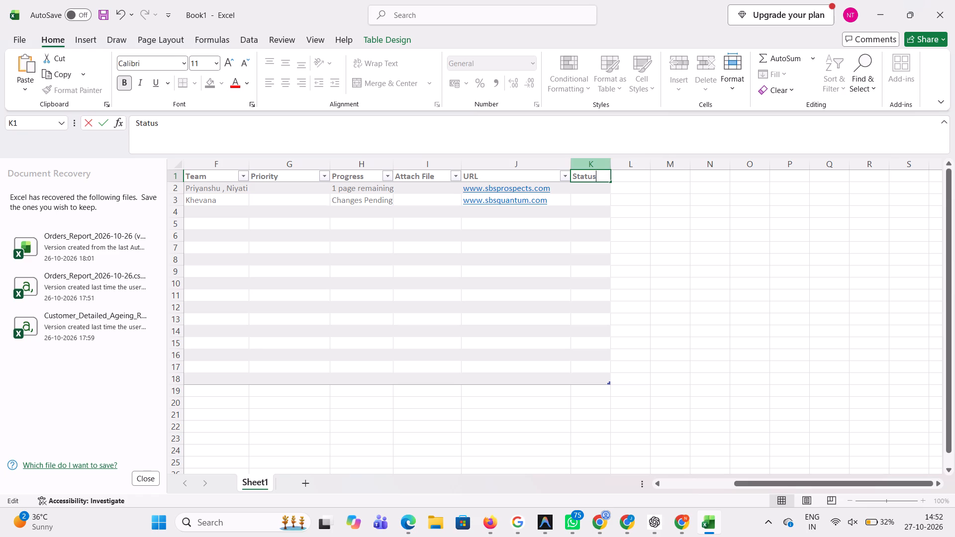
Commit the Status header and widen column K to nearly twice its width.
left_click(628, 246)
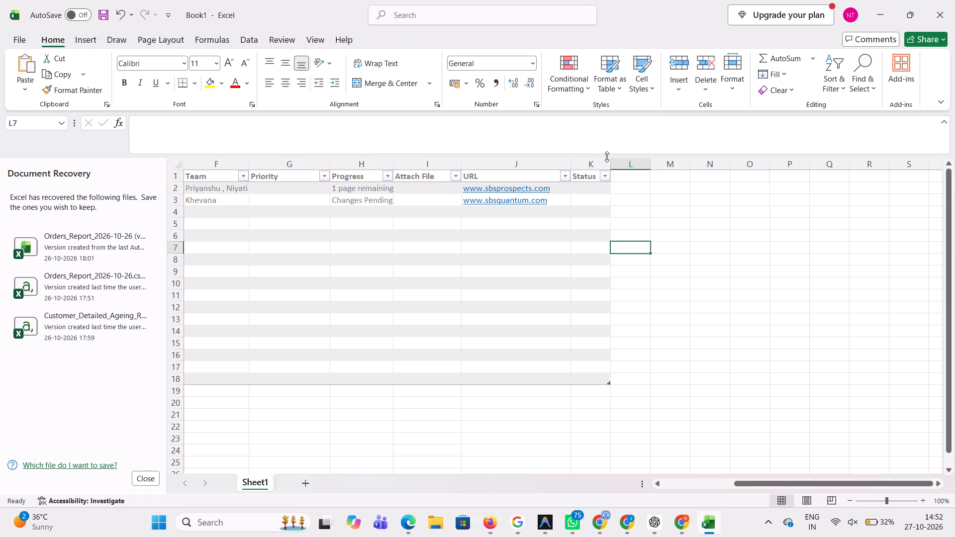
left_click_drag(610, 161, 643, 169)
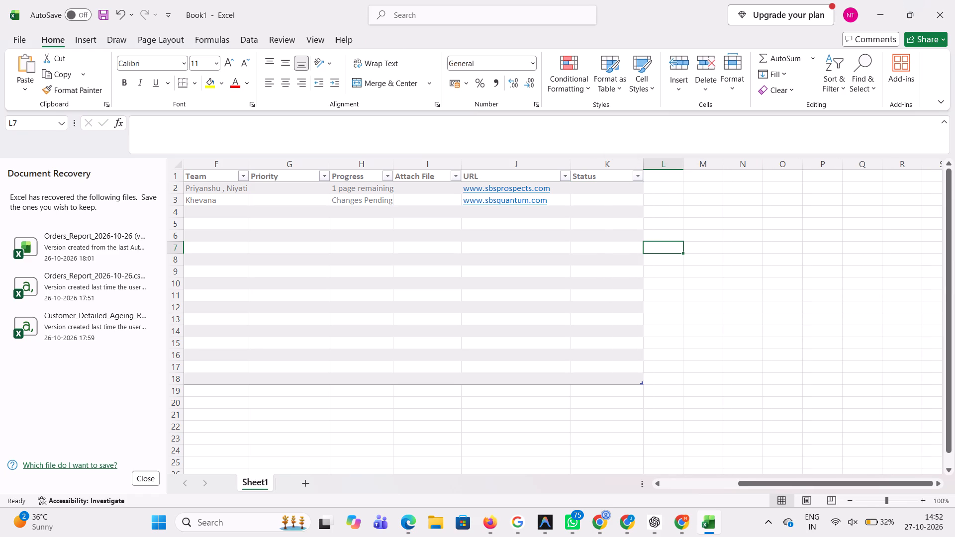
Select cell A4, the first empty Project Name row, and snap the workbook window to the right half of the screen.
scroll(517, 226, "right", 8)
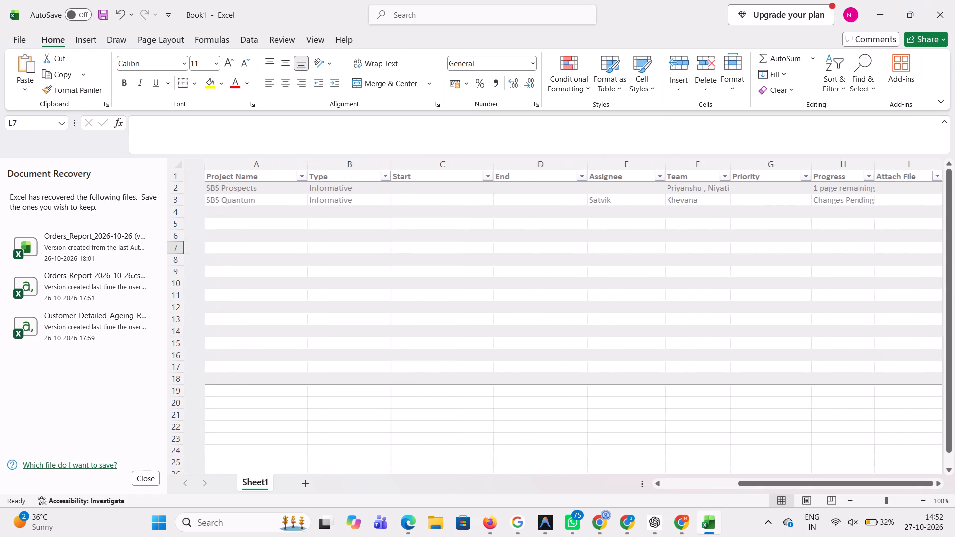
left_click(225, 215)
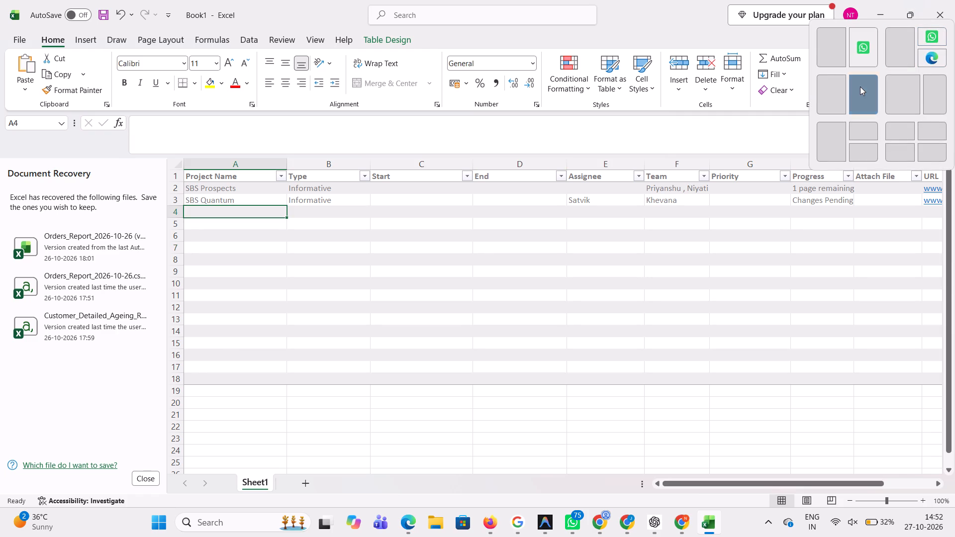
left_click(859, 87)
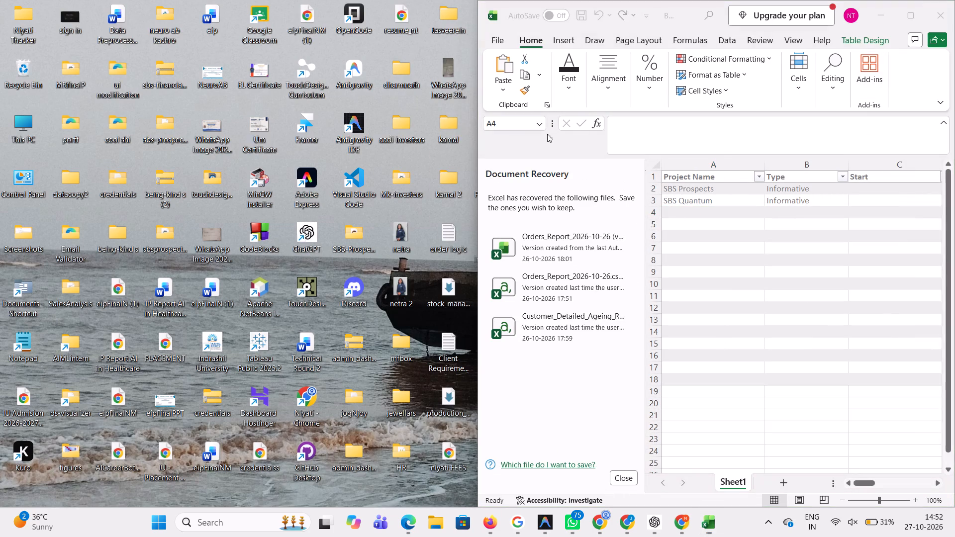
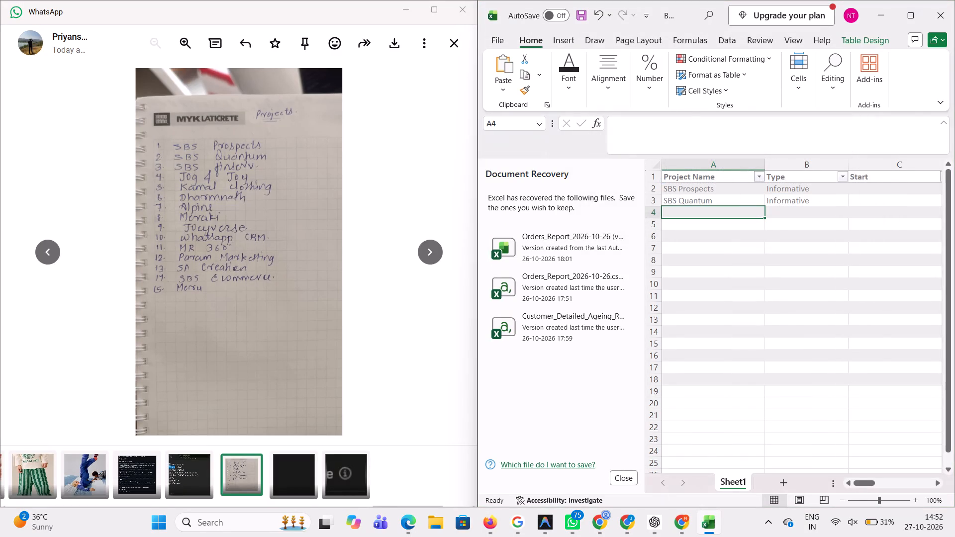
Enter SBS Finserv as the third project's name in cell A4.
left_click(539, 220)
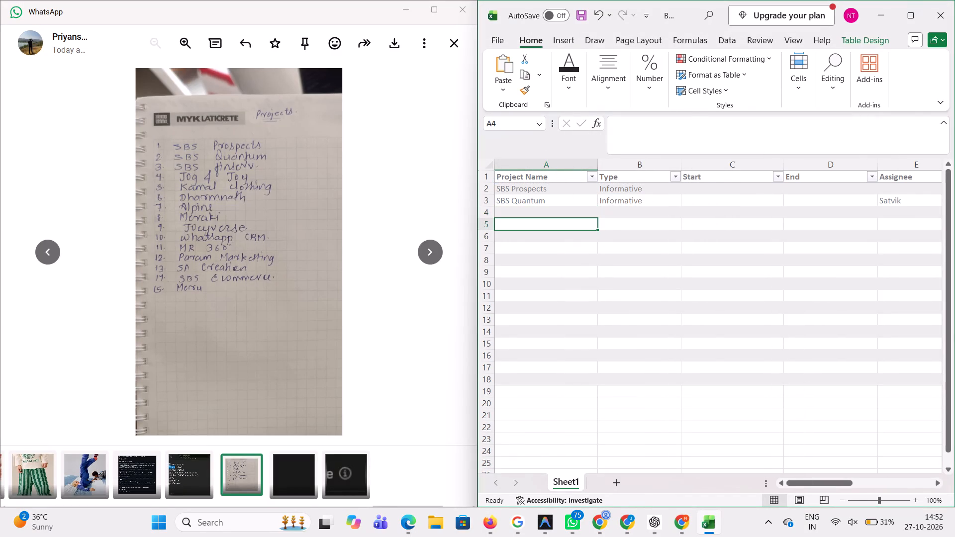
left_click(534, 217)
left_click(528, 211)
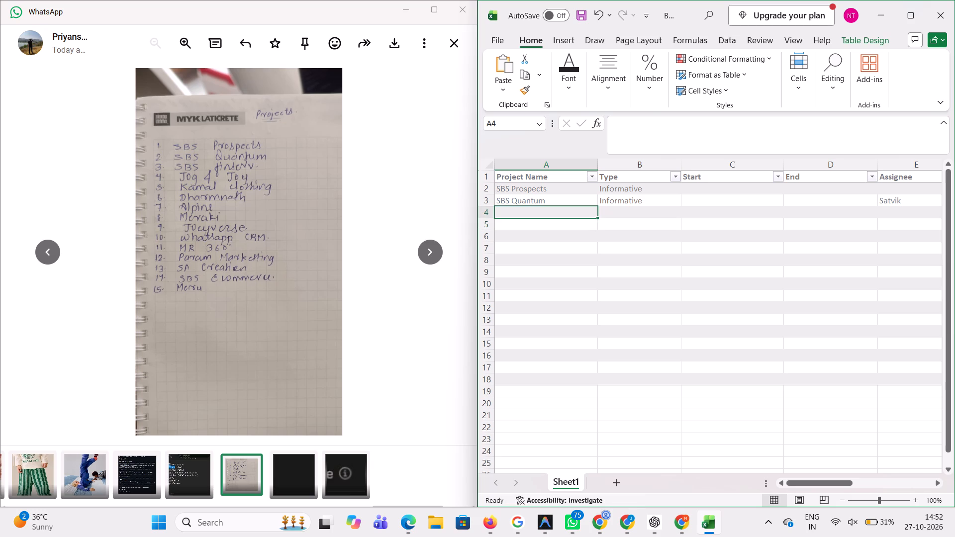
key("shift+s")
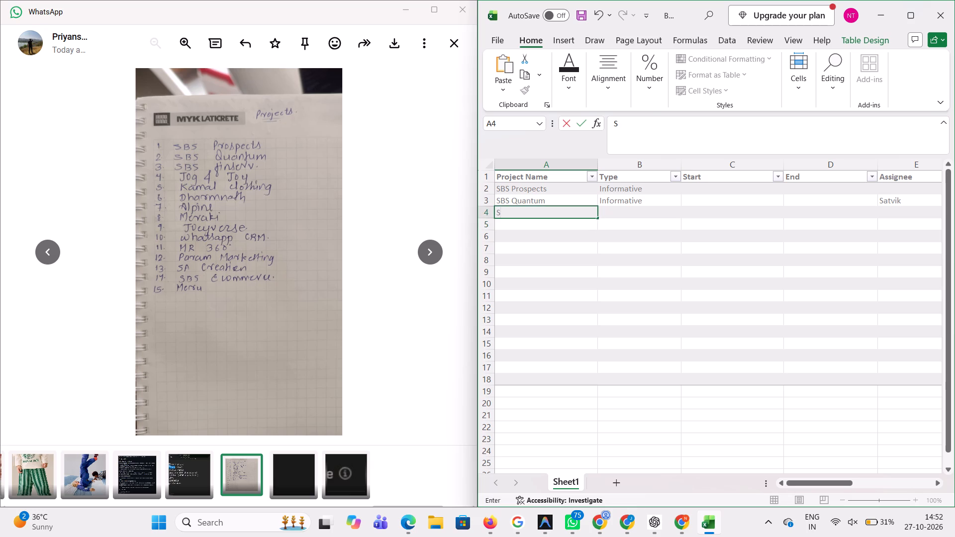
key("BackSpace")
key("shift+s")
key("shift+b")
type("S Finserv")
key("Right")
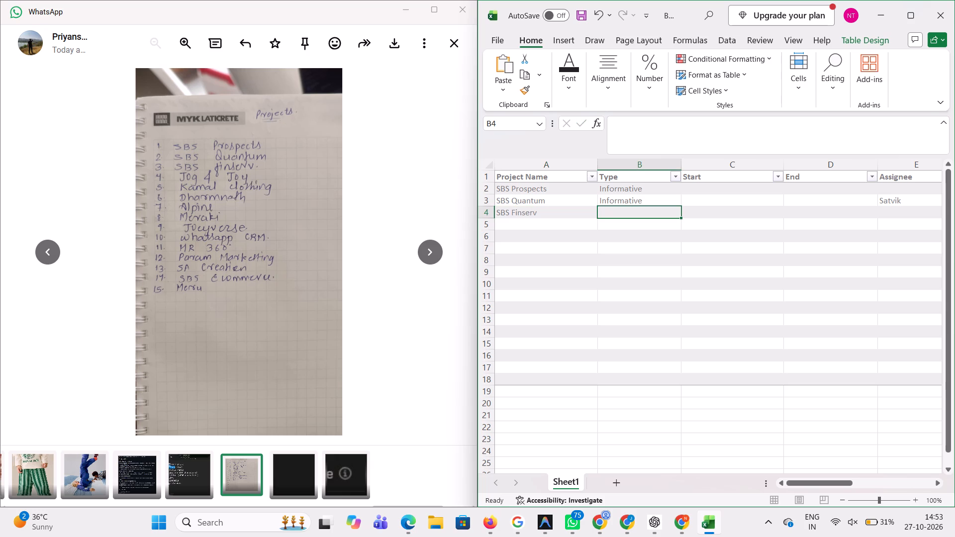
Enter Informative as the Type for the SBS Finserv project in cell B4.
type("Informative")
key("Right")
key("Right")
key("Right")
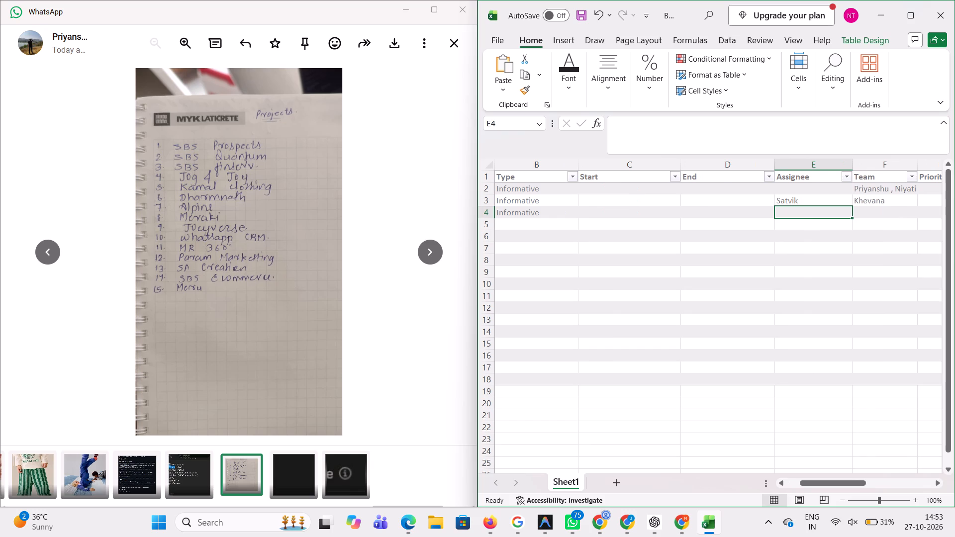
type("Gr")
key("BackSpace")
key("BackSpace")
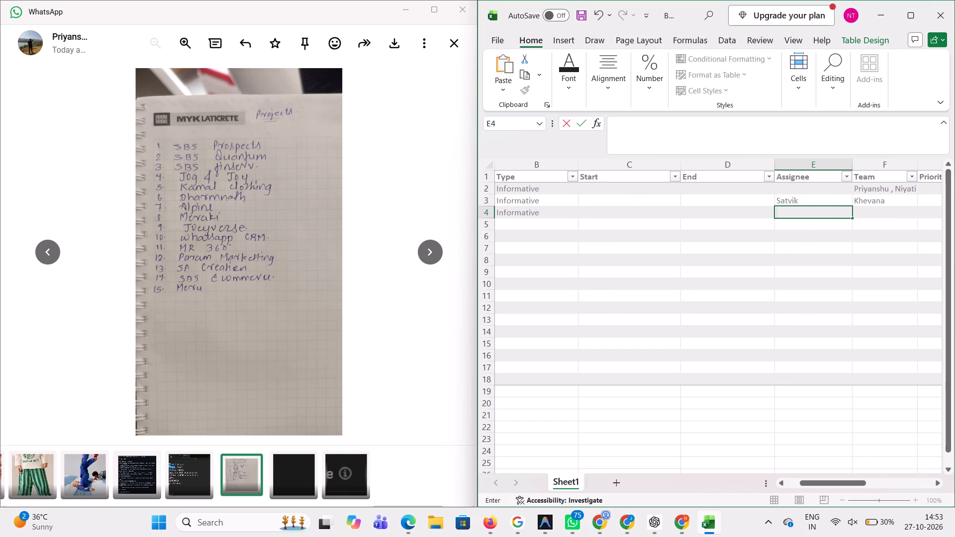
Enter Changes Pending as the Progress for the SBS Finserv project in cell H4.
key("Right")
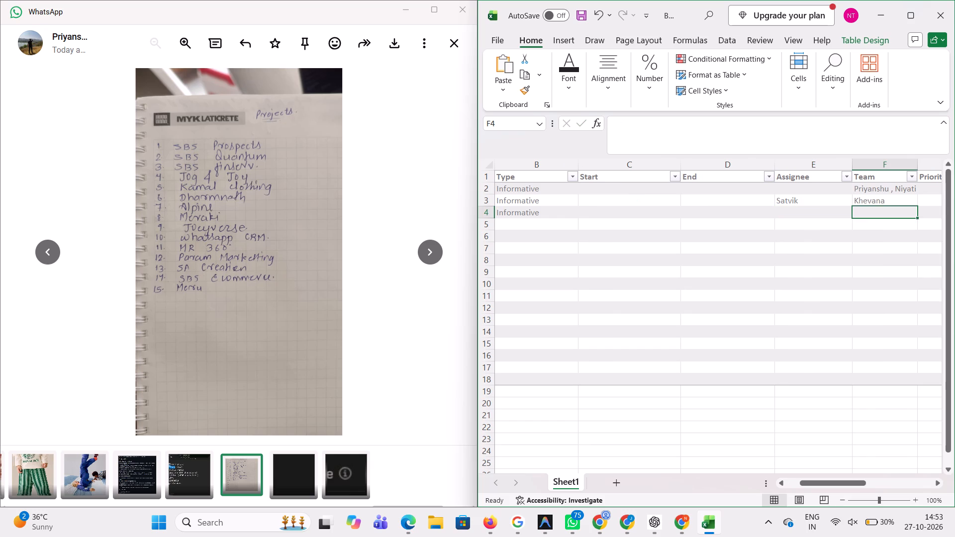
key("Right")
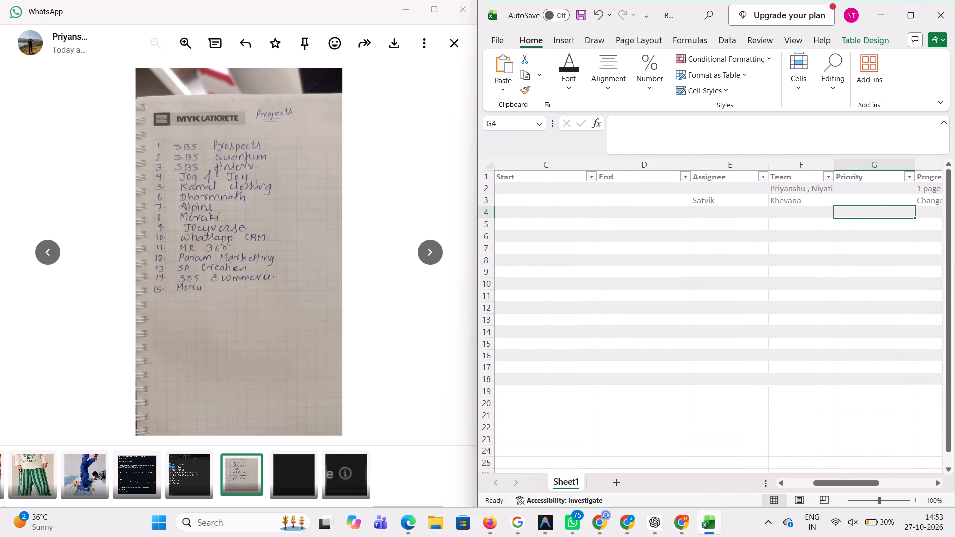
key("Right")
type("Change")
key("Tab")
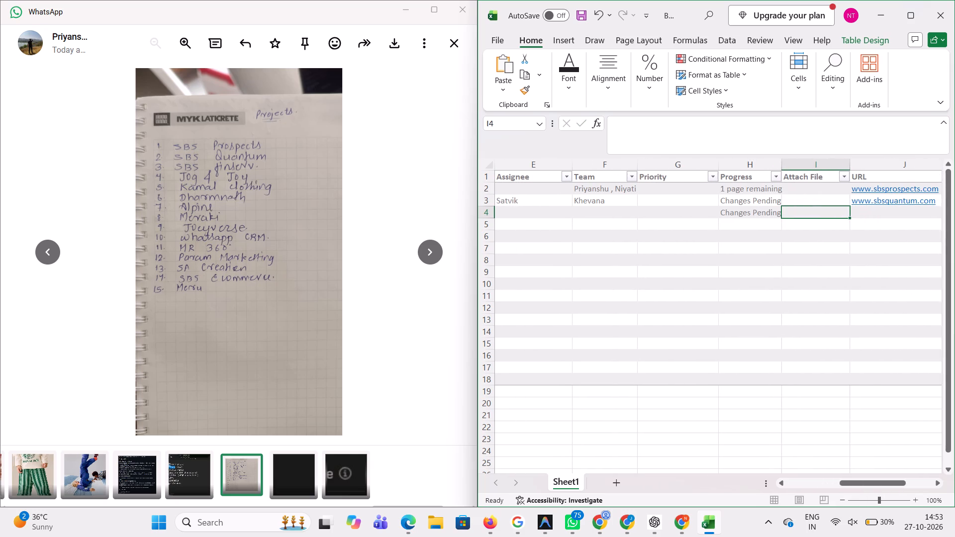
Go to the URL cell J4 in the SBS Finserv row.
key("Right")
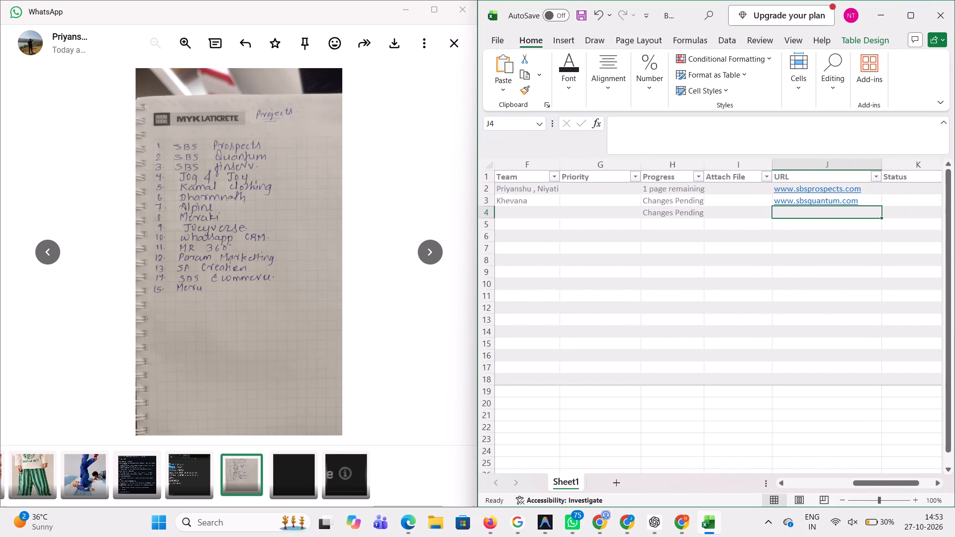
Bring up the open Microsoft Edge windows to switch from the spreadsheet to the browser.
left_click(396, 516)
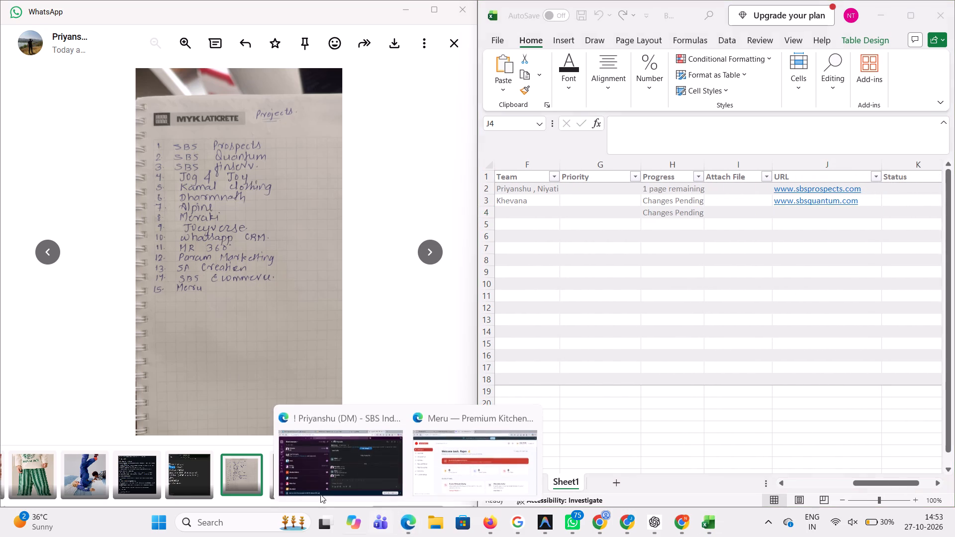
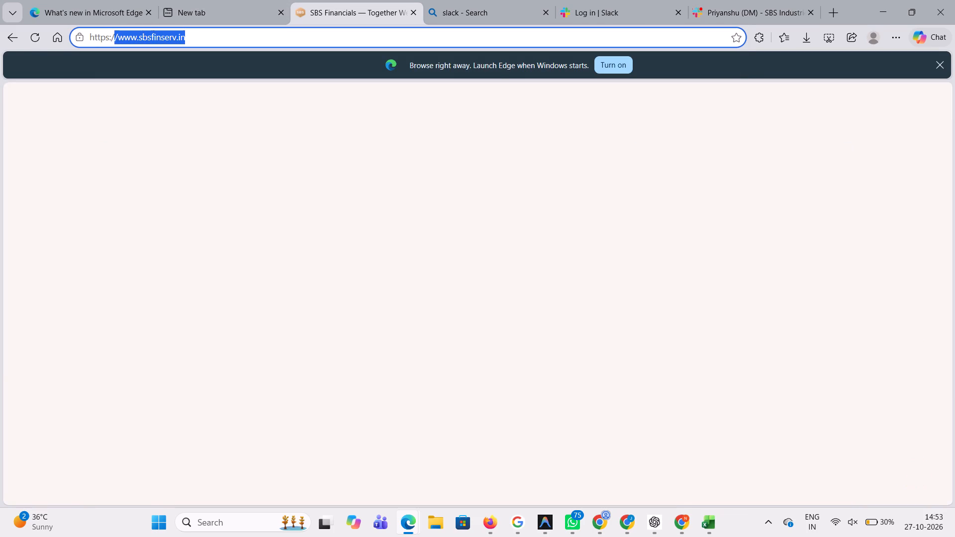
left_click_drag(116, 43, 118, 44)
key("ctrl+c")
key("alt+Tab")
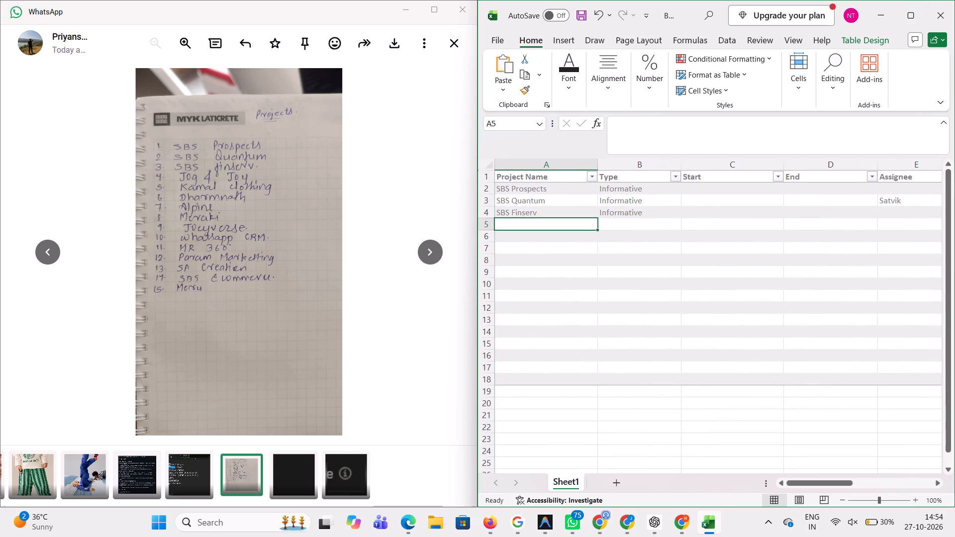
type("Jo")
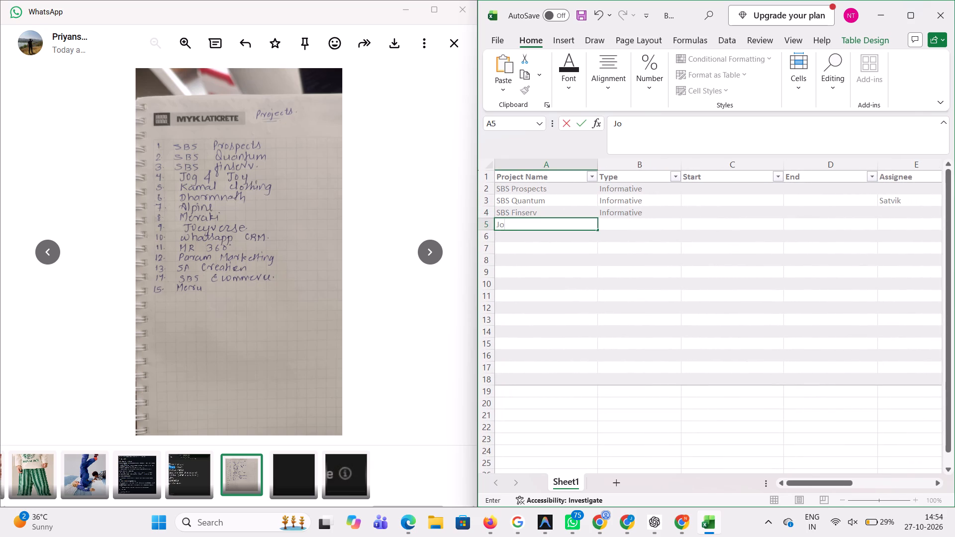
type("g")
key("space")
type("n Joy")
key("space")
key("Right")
Enter E commerce as the Type for the Jog n Joy project in cell B5.
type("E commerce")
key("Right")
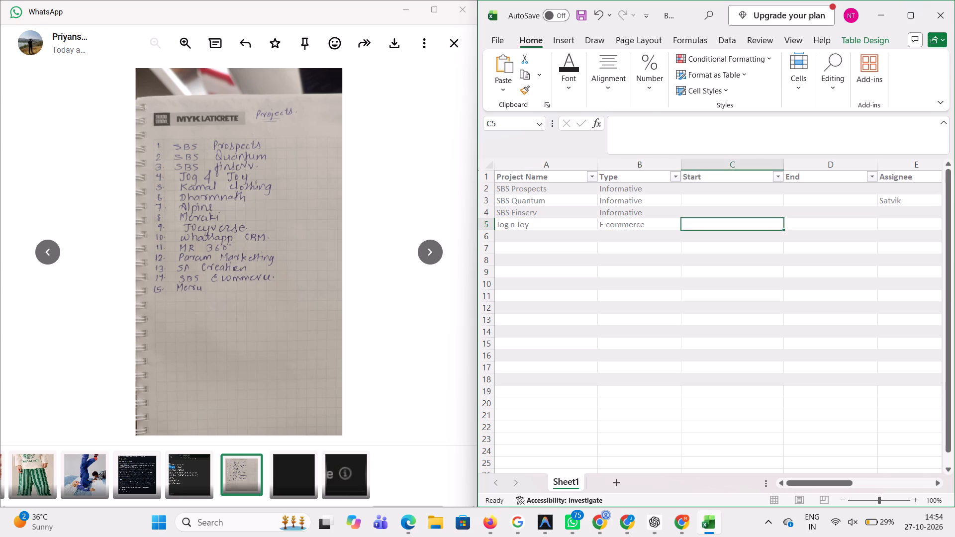
Go to the Assignee cell E5 in the Jog n Joy row.
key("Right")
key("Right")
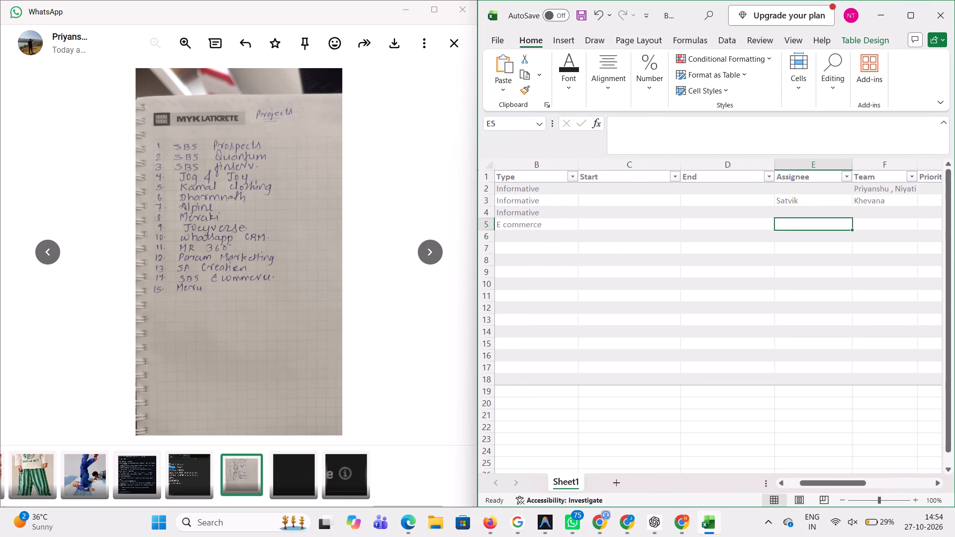
Enter Niyati as the Assignee for the E commerce project in cell E5.
type("Niyato")
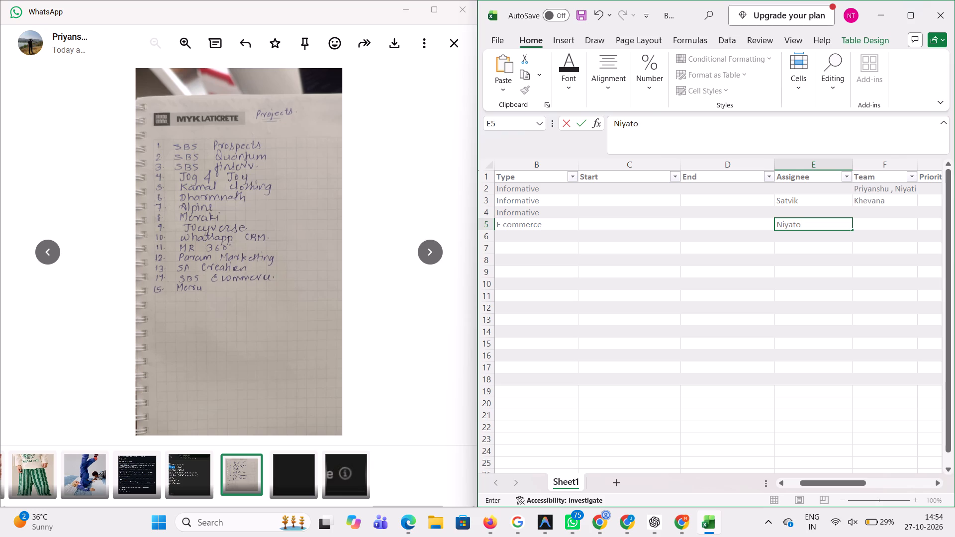
key("BackSpace")
key("i")
key("Right")
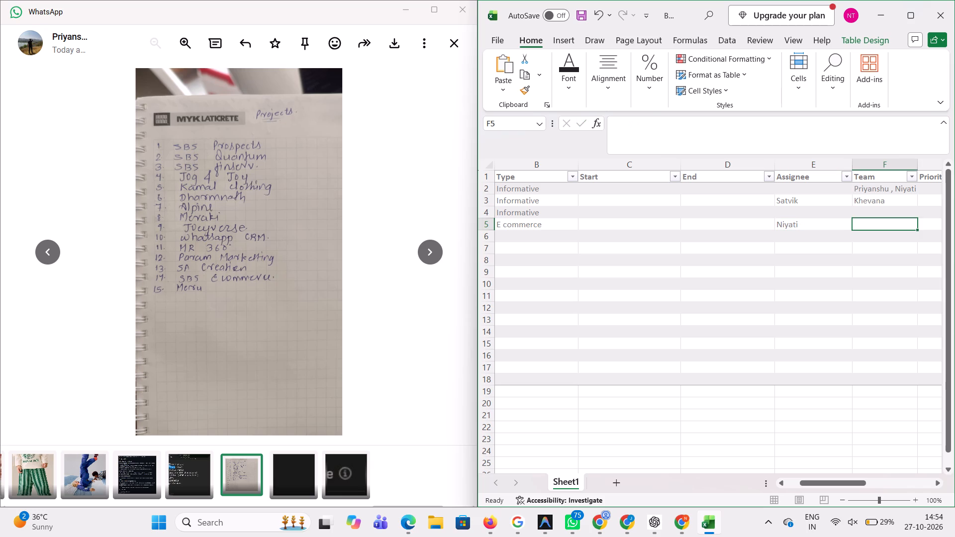
Enter "Krishna, Pradip" as the Team for the E commerce project in cell F5.
key("shift+p")
key("BackSpace")
type("Krishna")
key("BackSpace")
key("BackSpace")
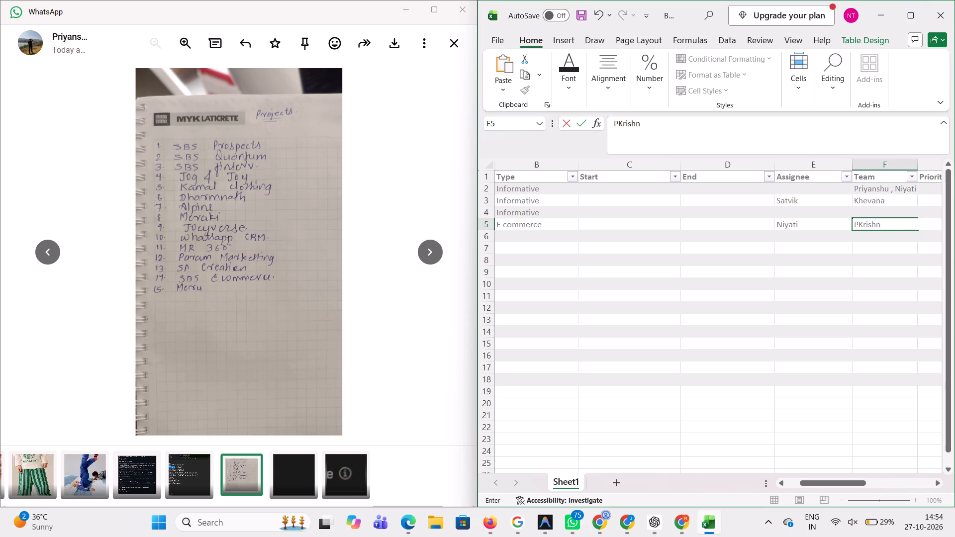
key("BackSpace")
key("BackSpace")
key("BackSpace")
key("BackSpace")
key("BackSpace")
key("BackSpace")
type("Krisha")
key("BackSpace")
type("na")
type(", Kheva")
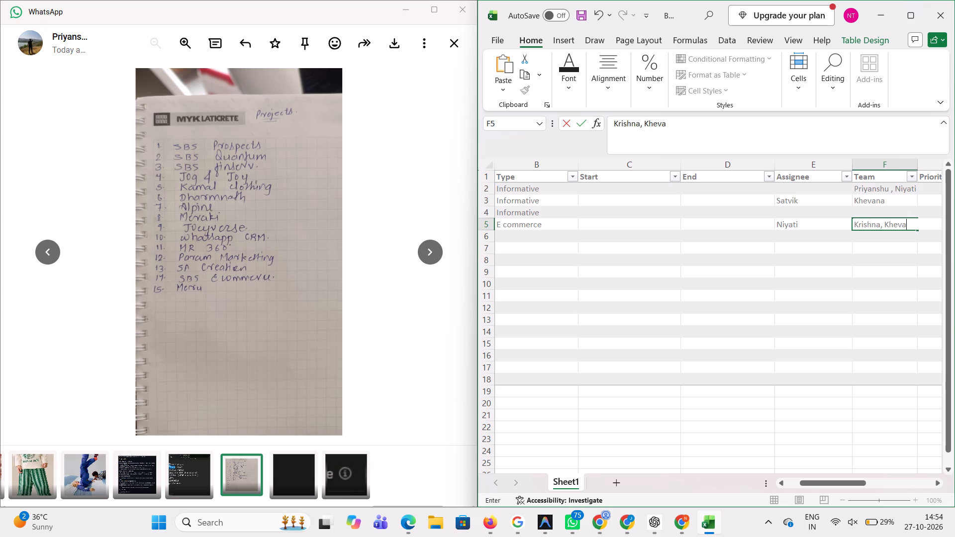
key("BackSpace")
key("BackSpace")
key("BackSpace")
key("BackSpace")
key("BackSpace")
type("Pradip")
key("Right")
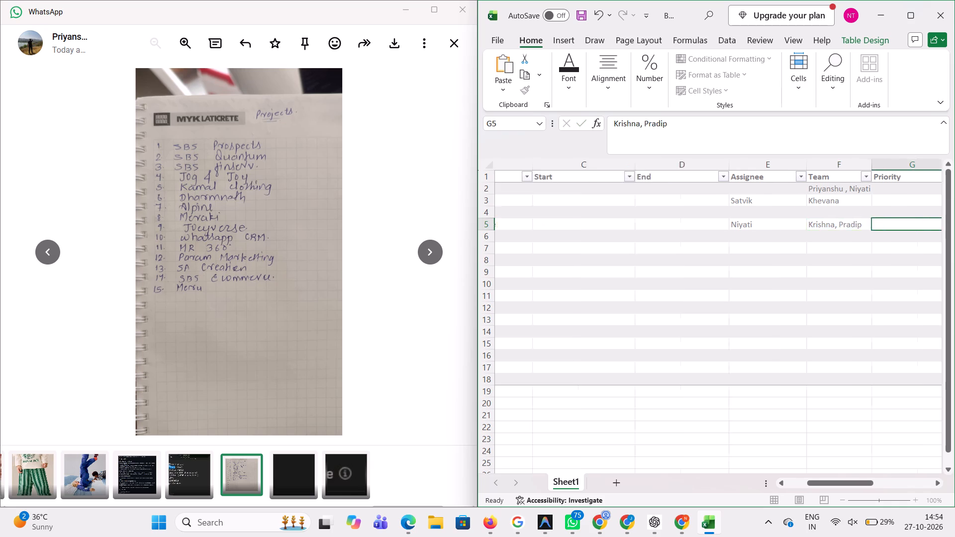
Enter Testing as the Progress text for the E commerce project in cell H5.
key("Right")
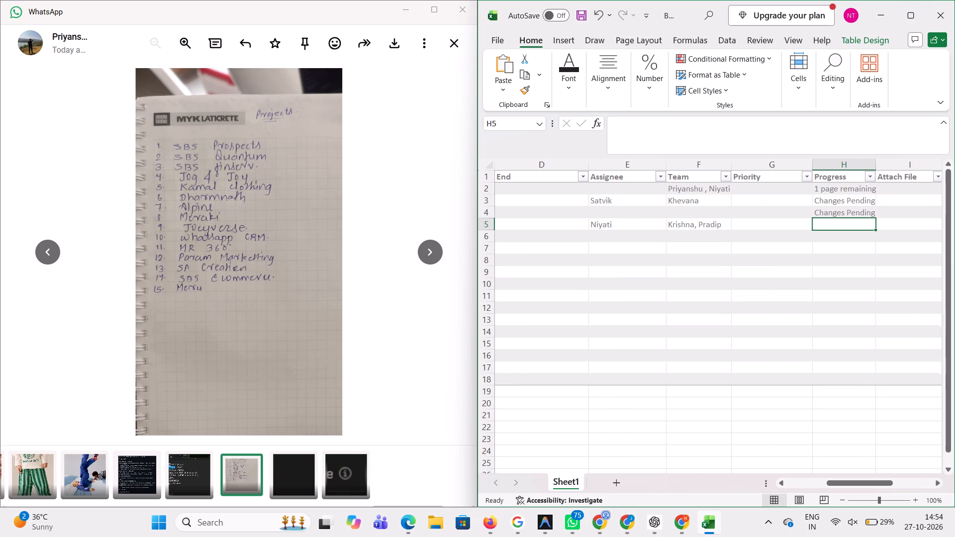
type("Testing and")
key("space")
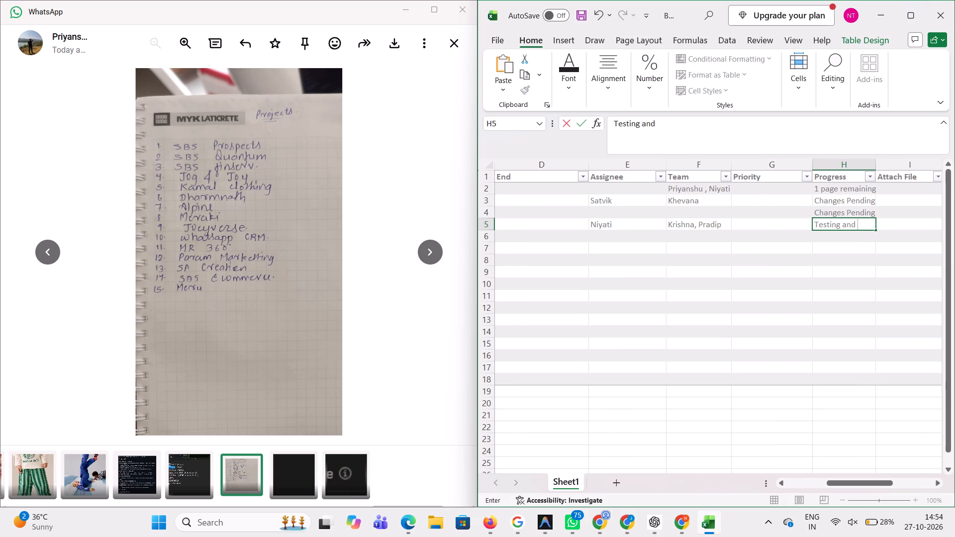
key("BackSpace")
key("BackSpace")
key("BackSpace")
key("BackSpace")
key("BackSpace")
Complete the E commerce project's Progress text in cell H5 as "Testing, fixes, razorpay" and go to its URL cell J5.
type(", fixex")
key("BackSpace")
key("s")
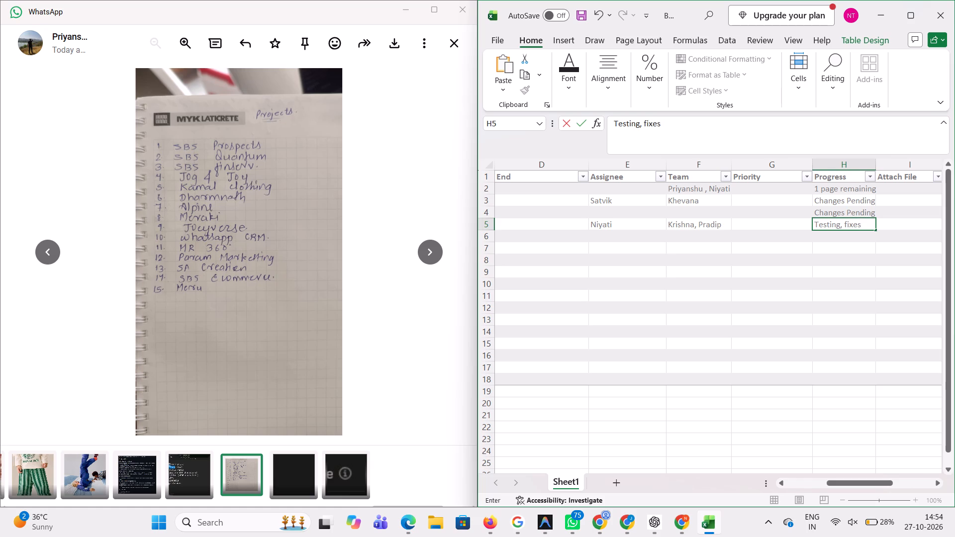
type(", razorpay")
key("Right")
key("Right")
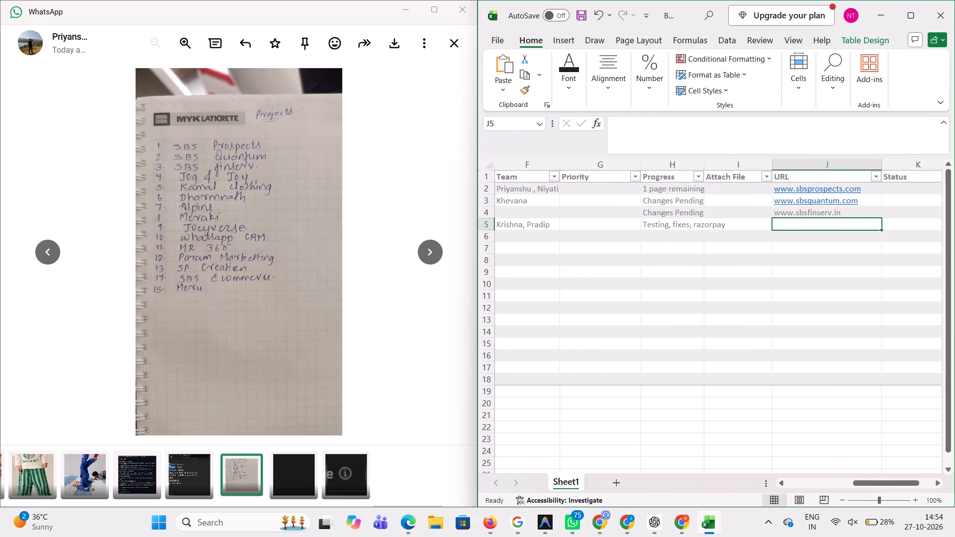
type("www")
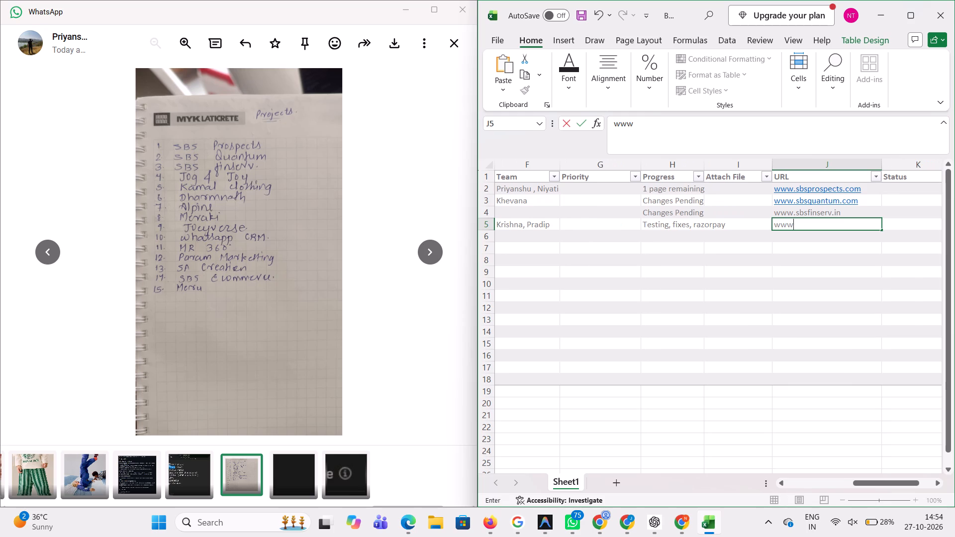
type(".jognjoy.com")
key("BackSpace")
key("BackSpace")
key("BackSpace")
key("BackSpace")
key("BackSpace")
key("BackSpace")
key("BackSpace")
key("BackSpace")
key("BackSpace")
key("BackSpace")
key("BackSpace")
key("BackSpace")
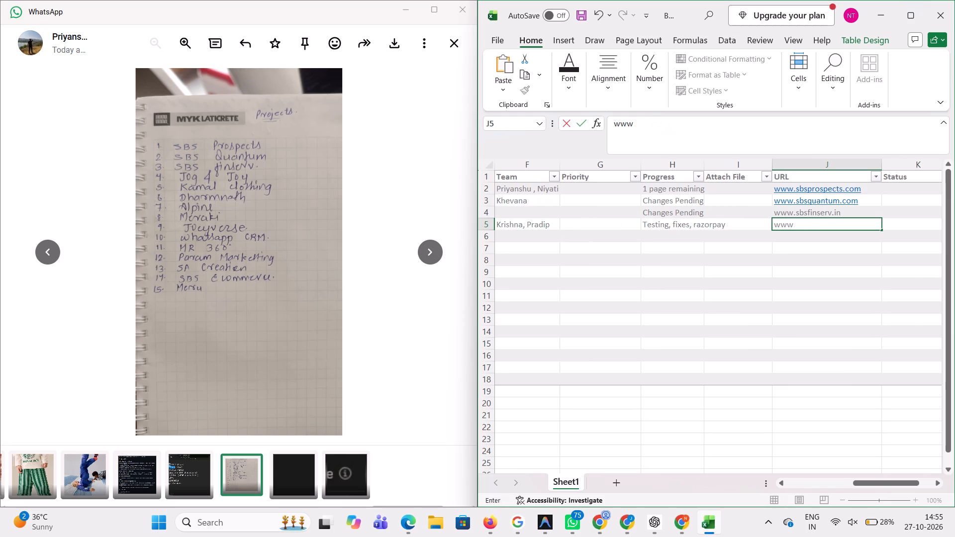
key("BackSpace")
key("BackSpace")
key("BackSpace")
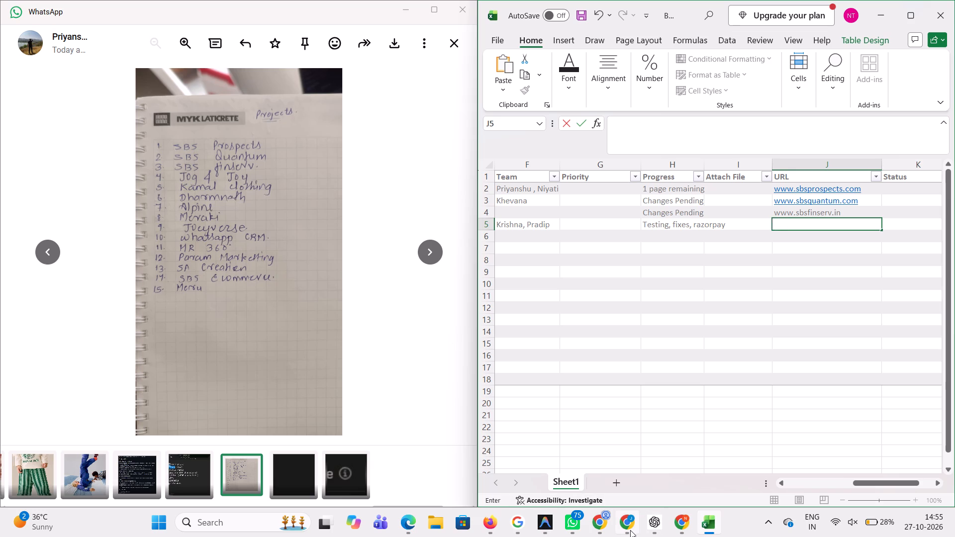
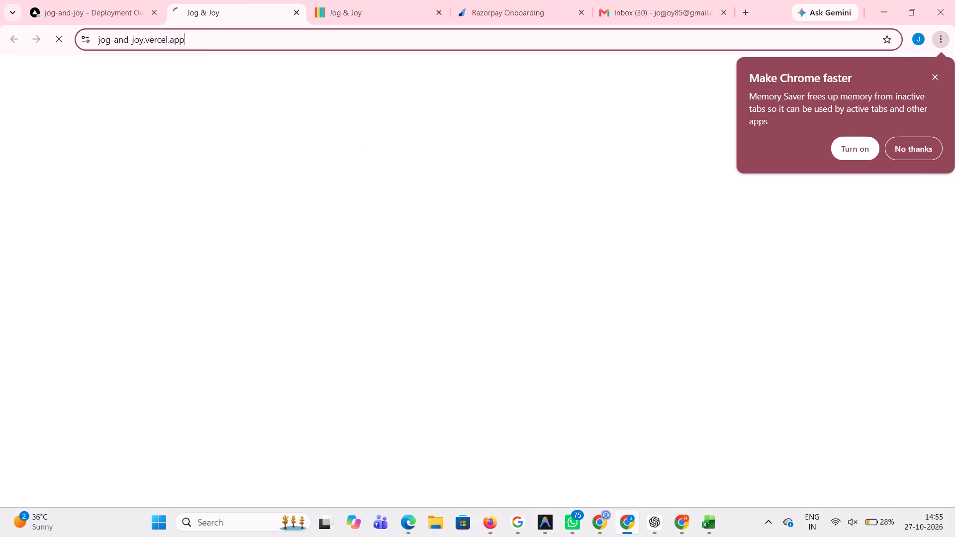
key("ctrl+c")
key("alt+Tab")
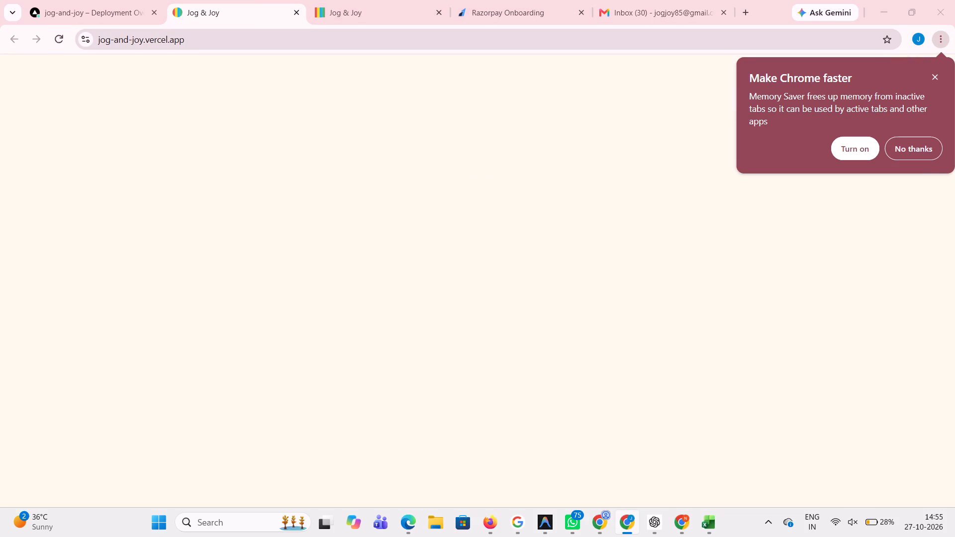
key("alt+Tab")
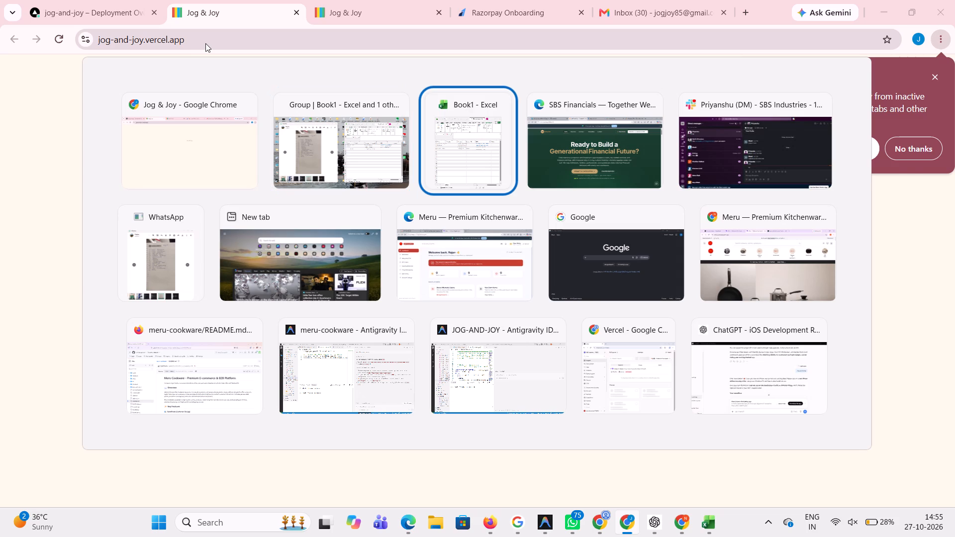
key("alt+Left")
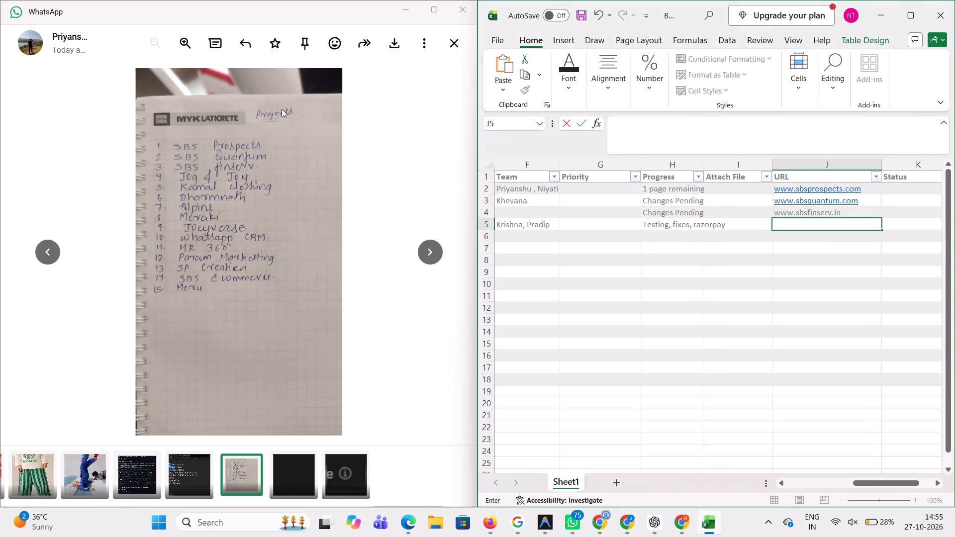
key("ctrl+v")
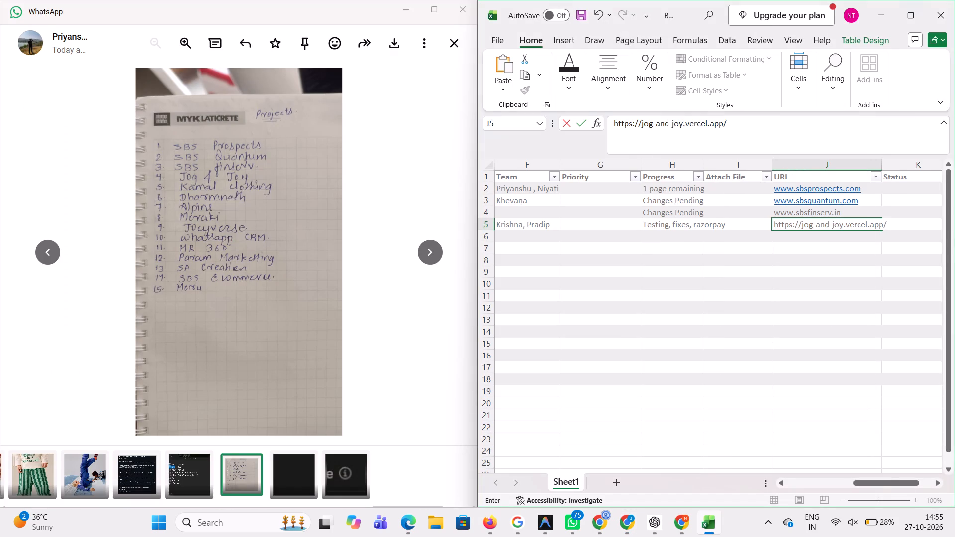
Enter Kamal Clothing as the fifth project's name in cell A6.
scroll(665, 238, "right", 13)
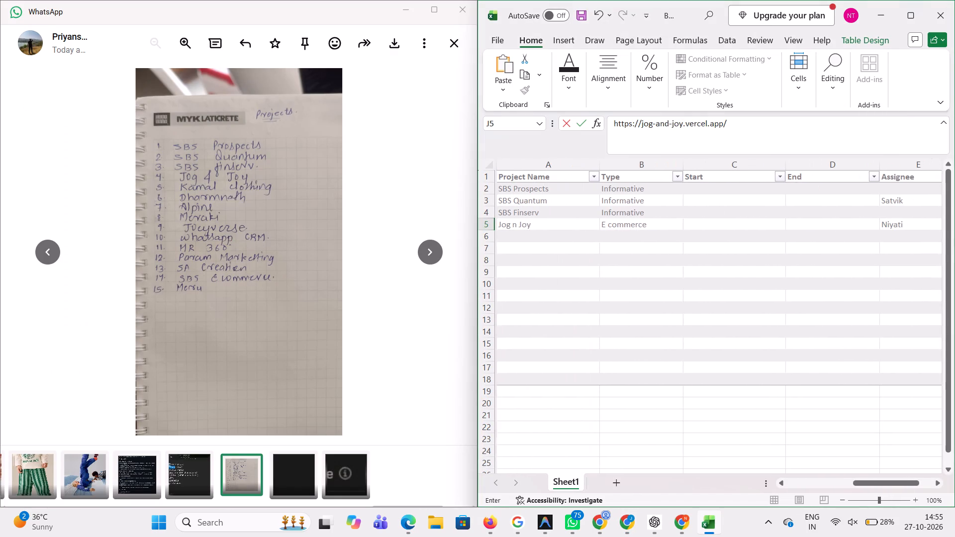
left_click(535, 238)
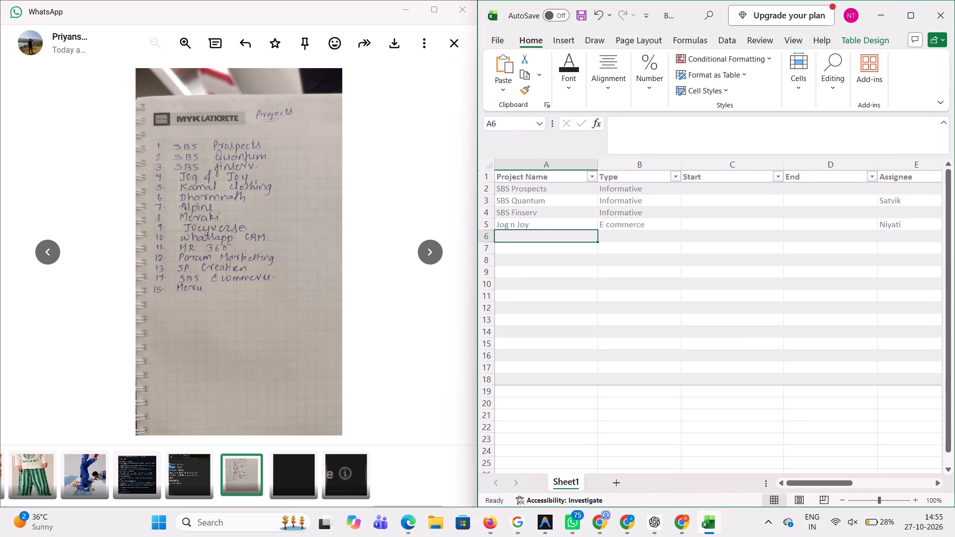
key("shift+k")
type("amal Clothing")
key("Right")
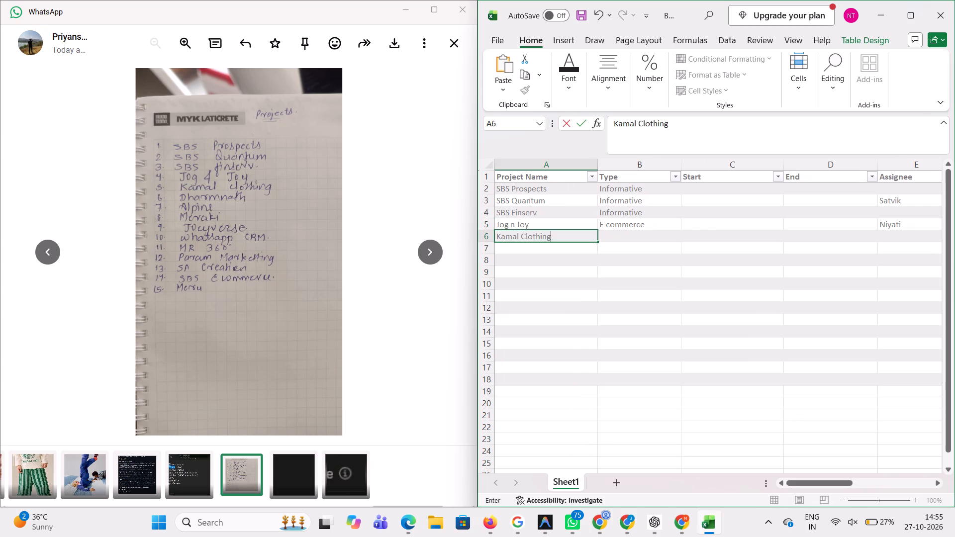
Enter E commerce as the Type for the Kamal Clothing project in cell B6.
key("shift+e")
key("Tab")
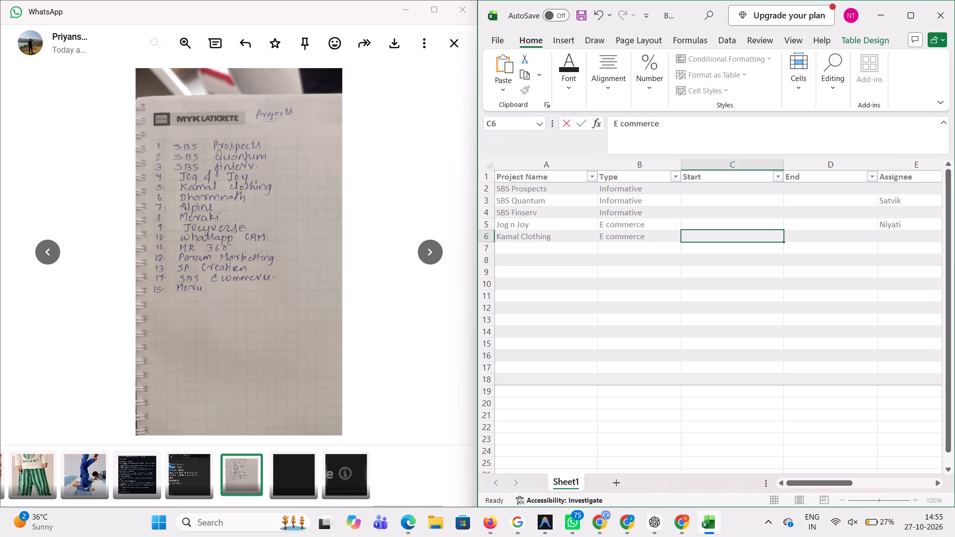
Go to the Assignee cell E6 in the Kamal Clothing row.
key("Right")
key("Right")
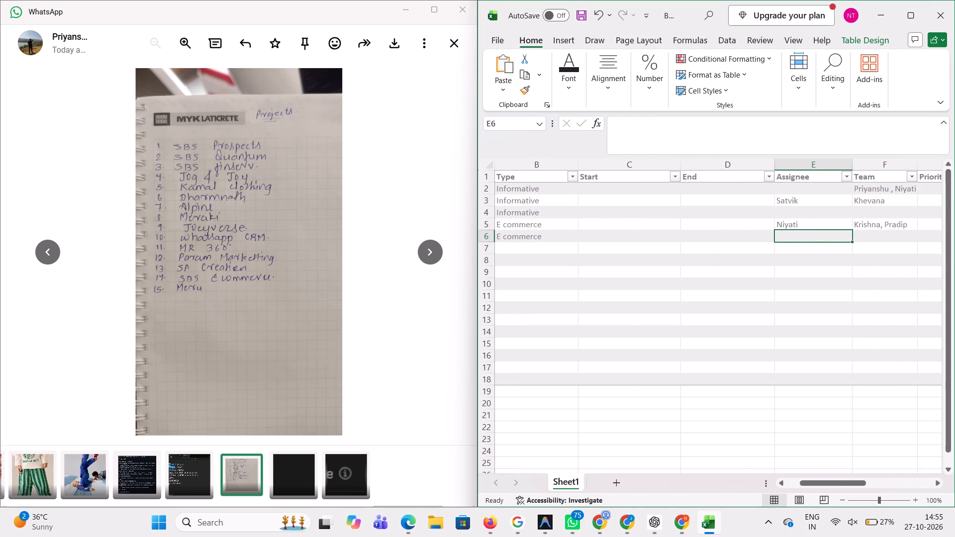
Enter Niyati as the Assignee and Krishna as the Team for the Kamal Clothing project in row 6.
type("Niyati")
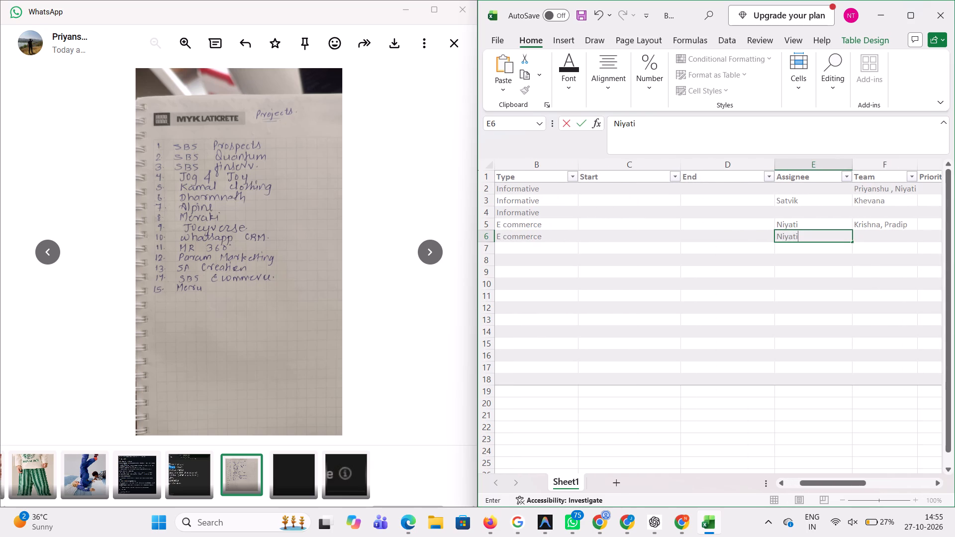
key("Right")
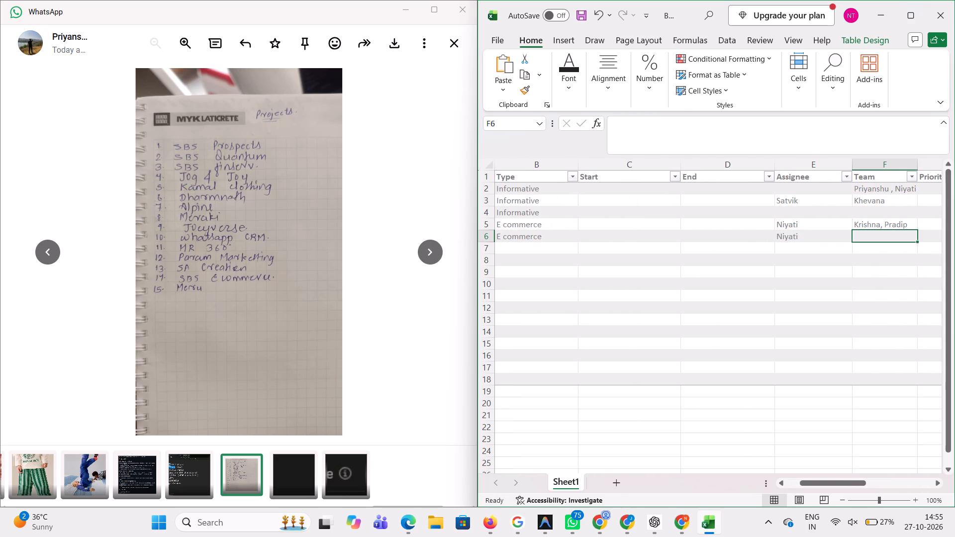
type("Krishna")
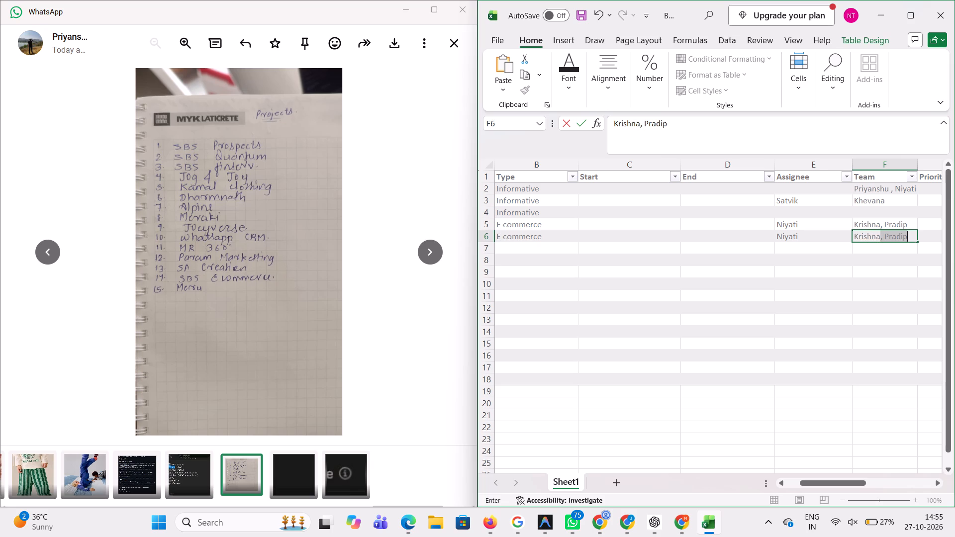
scroll(738, 233, "left", 2)
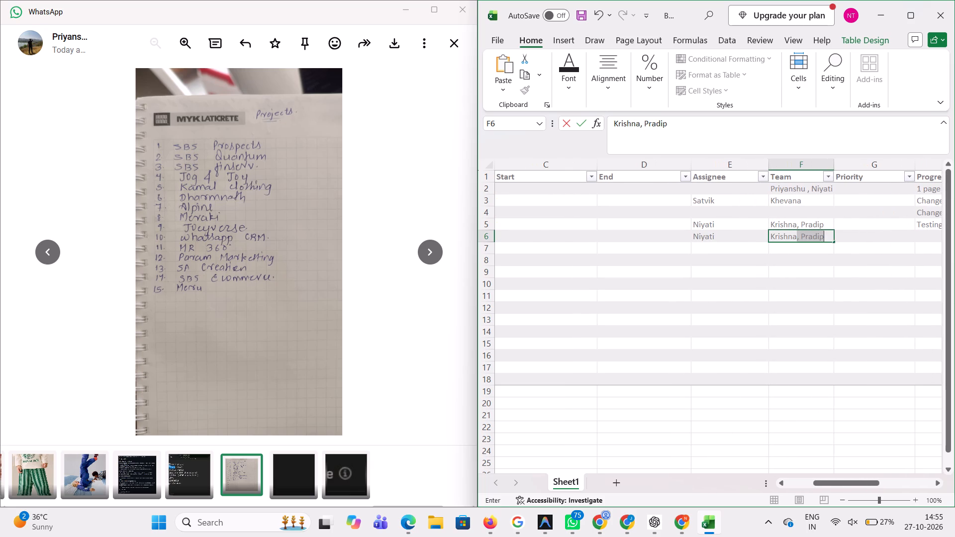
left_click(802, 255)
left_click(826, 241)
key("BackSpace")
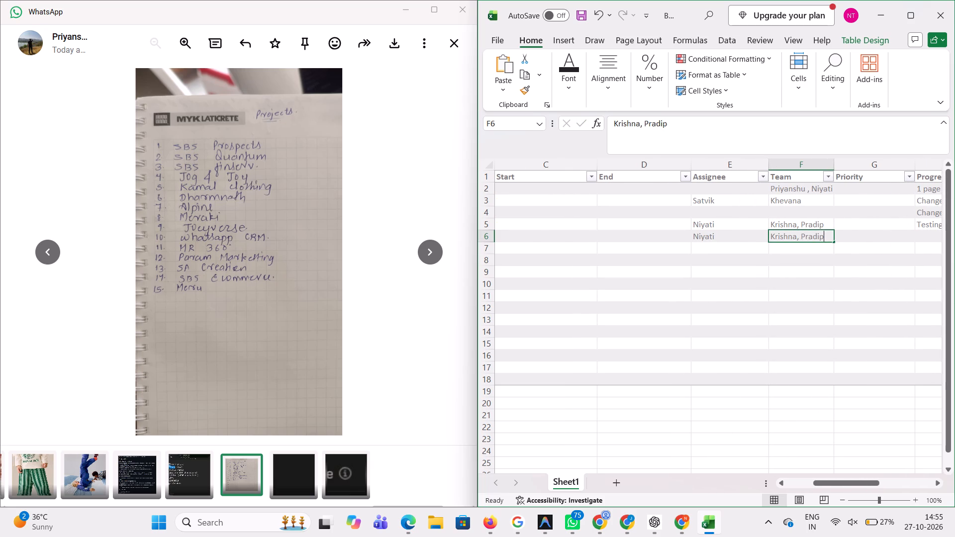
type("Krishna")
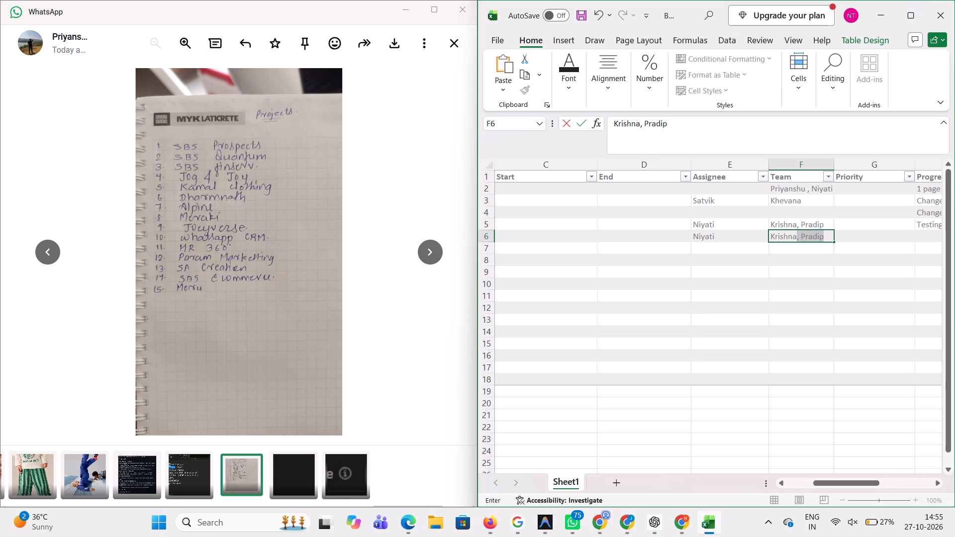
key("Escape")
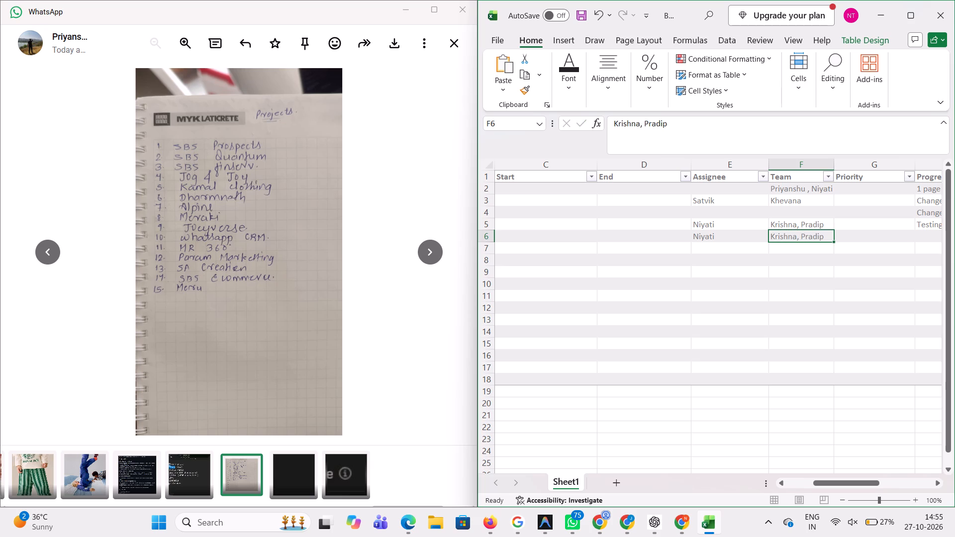
left_click(825, 237)
double_click(825, 237)
key("BackSpace")
key("BackSpace")
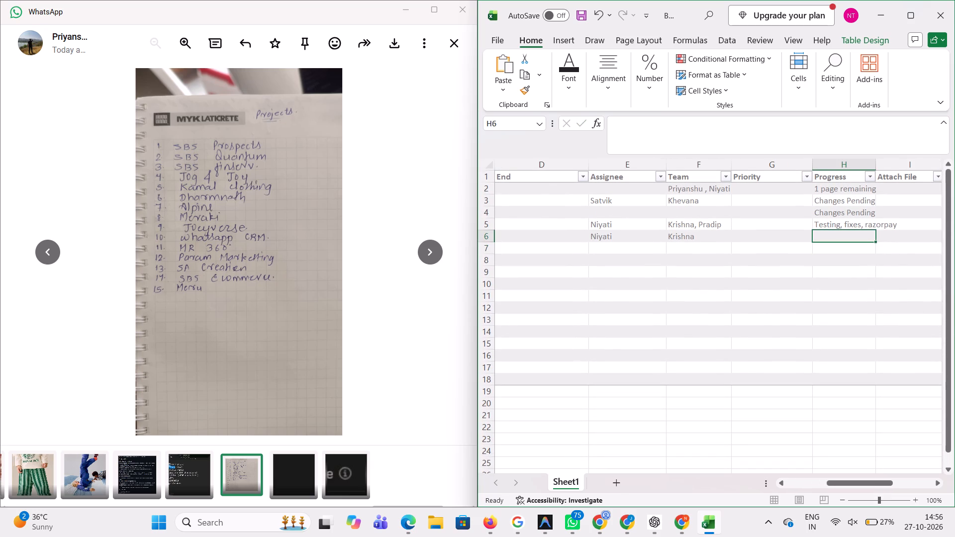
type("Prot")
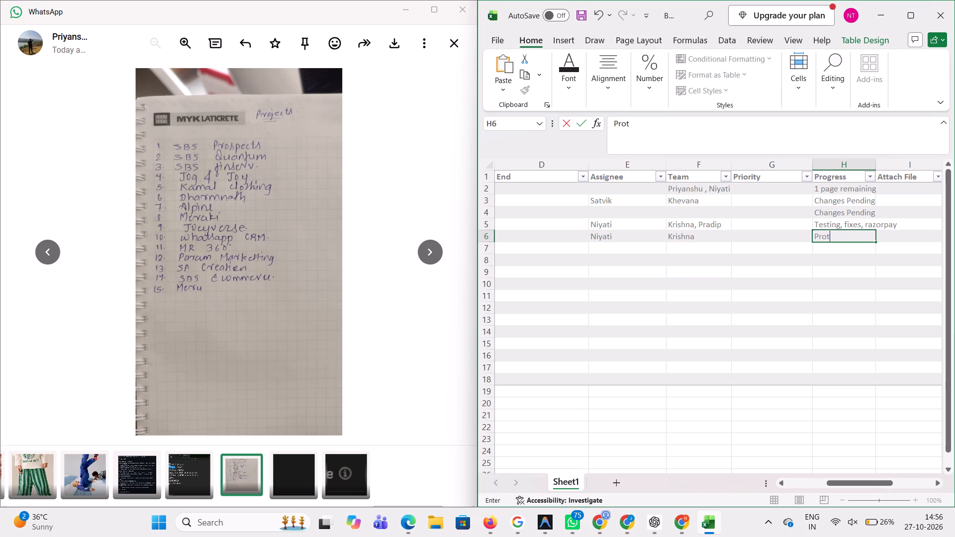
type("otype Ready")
scroll(818, 236, "left", 4)
key("Right")
Switch to the Chrome browser to get the site address for the Kamal Clothing project's URL cell J6.
key("Right")
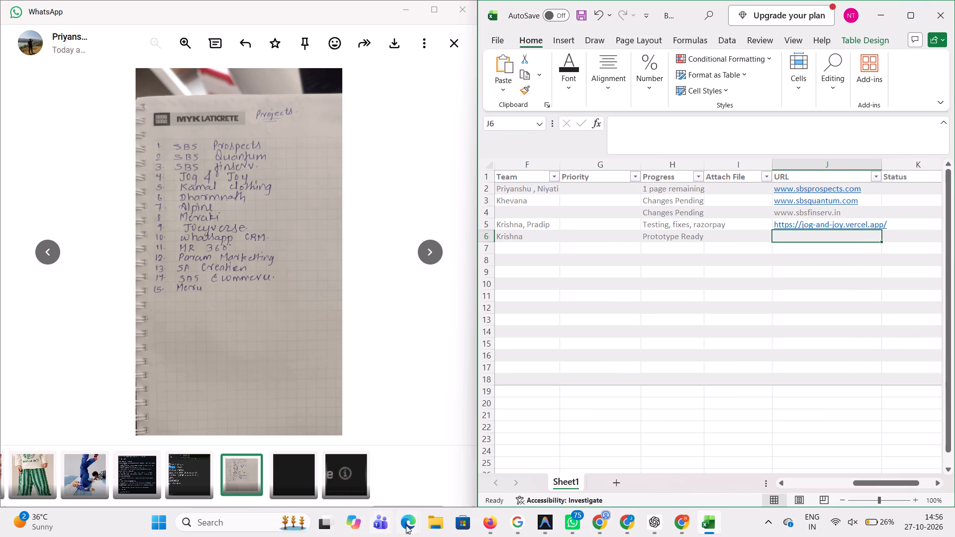
left_click(628, 520)
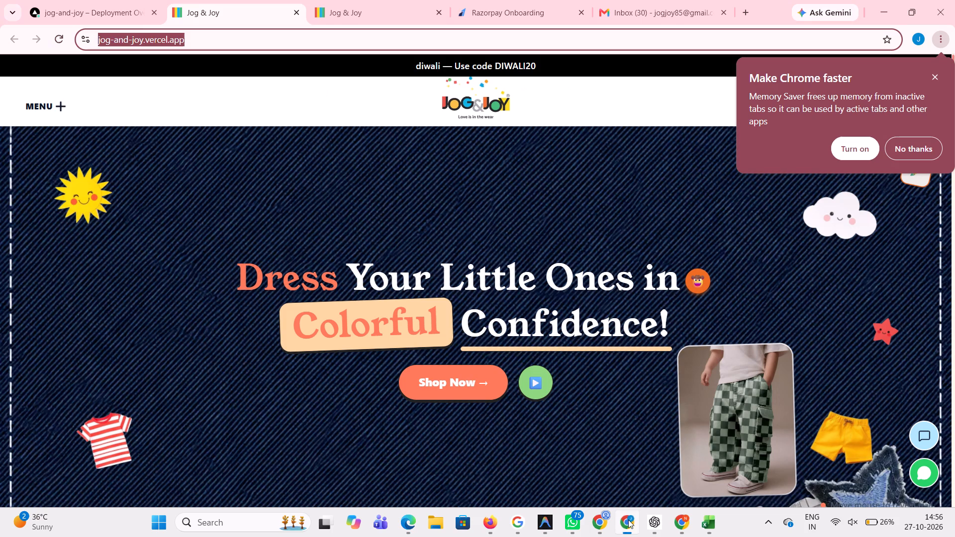
In Chrome, go from the jog-and-joy deployment to the Vercel projects overview and open the kamal project's site, kamal-kohl.vercel.app.
left_click(109, 3)
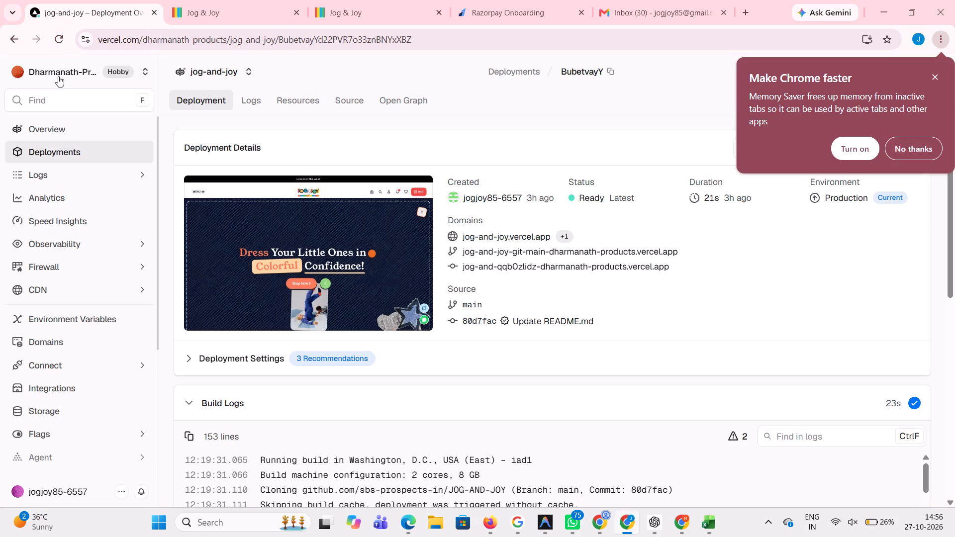
left_click(51, 69)
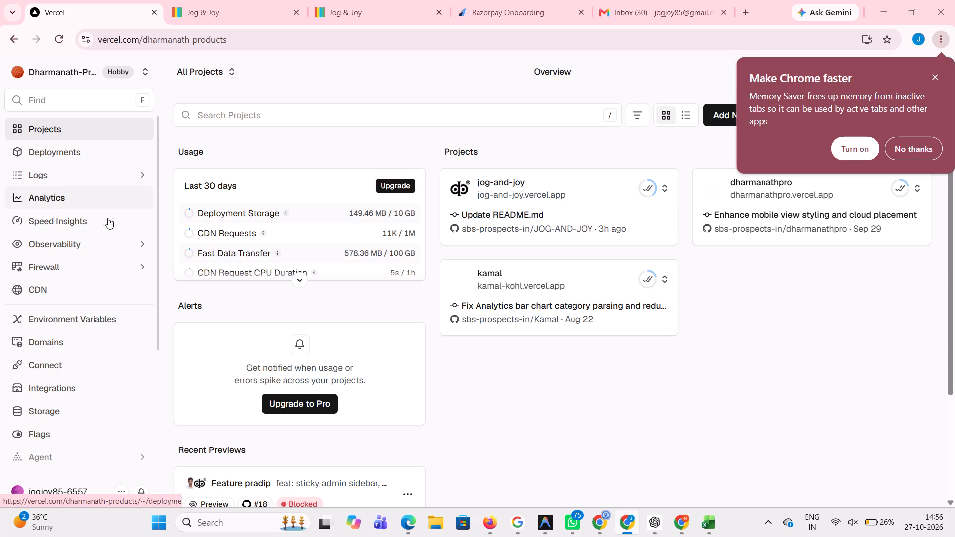
left_click(568, 276)
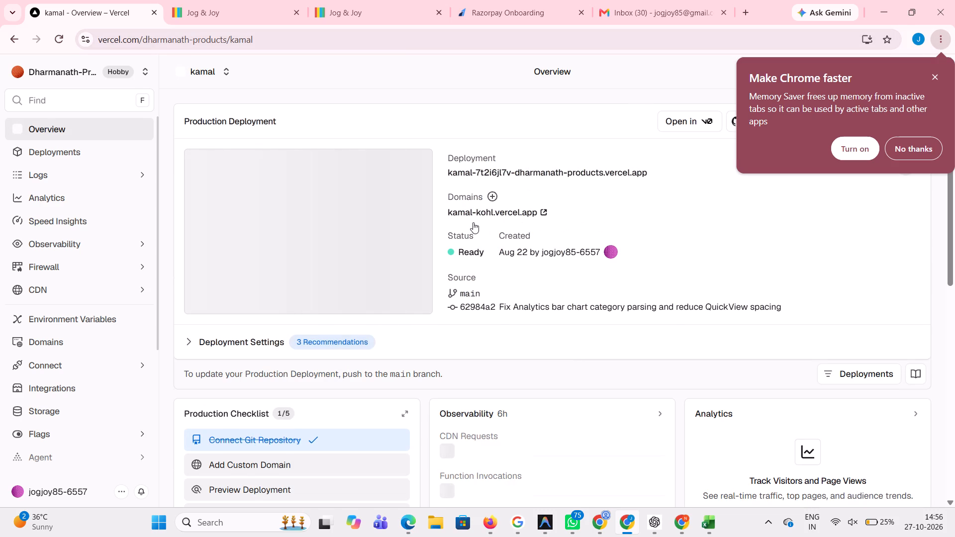
left_click(454, 213)
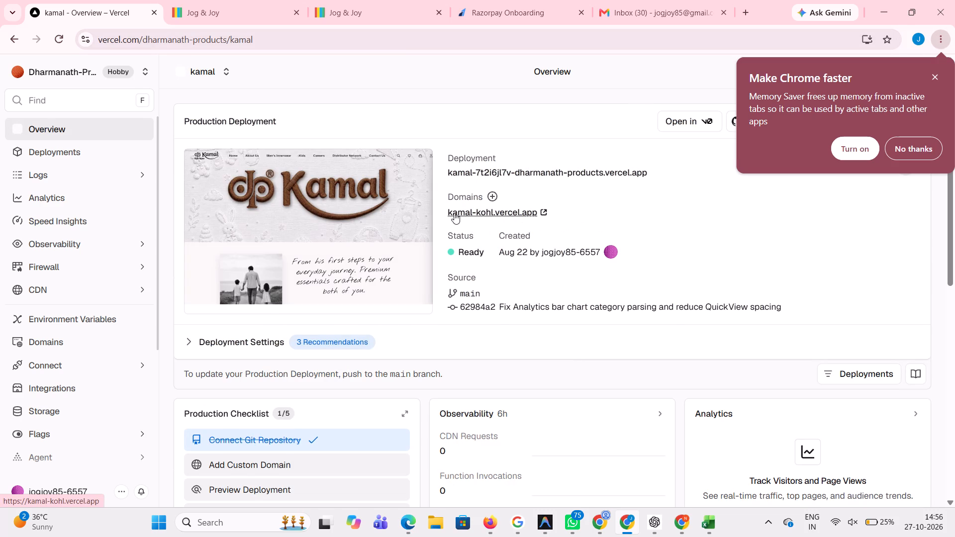
left_click(210, 41)
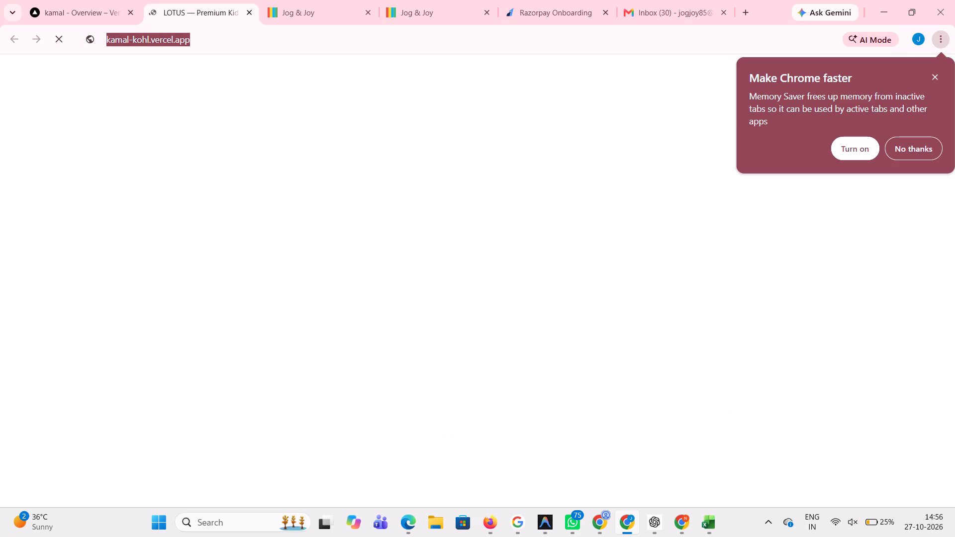
key("ctrl+c")
key("alt+Tab")
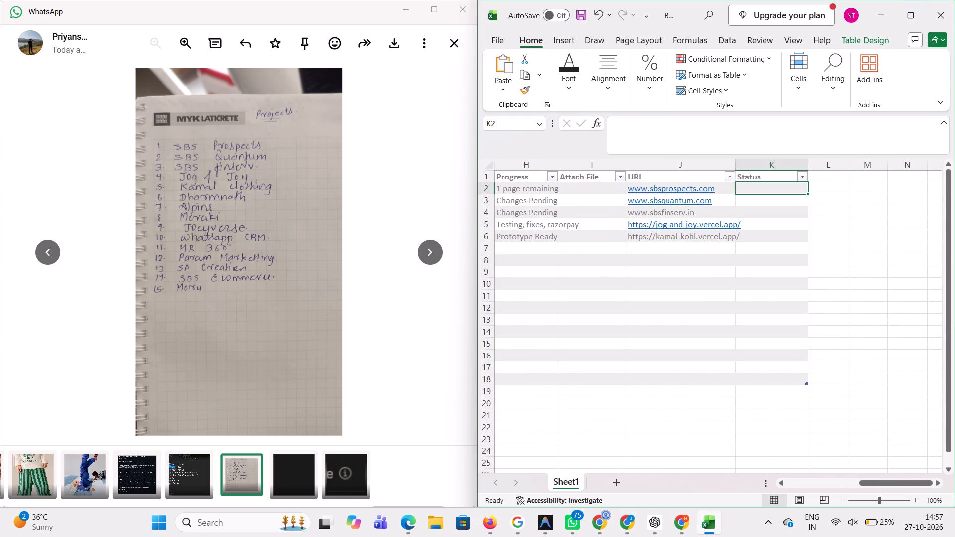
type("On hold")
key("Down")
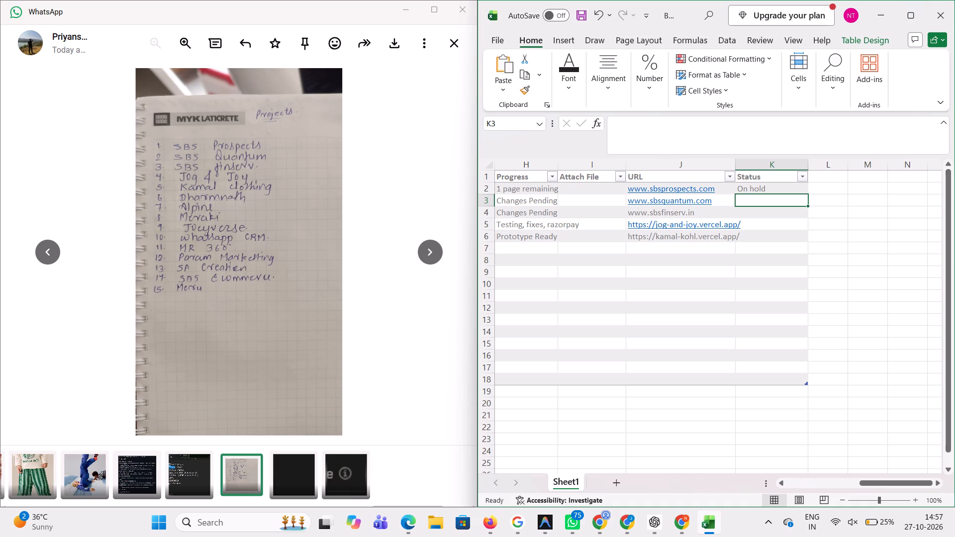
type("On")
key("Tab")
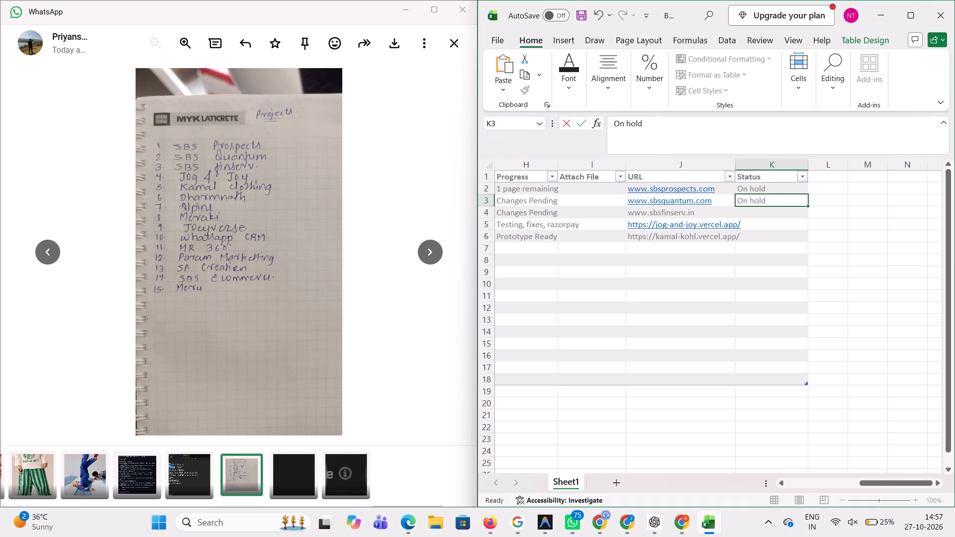
Enter "Pending Changes" as the Status for the SBS Finserv project in cell K4.
scroll(746, 190, "left", 18)
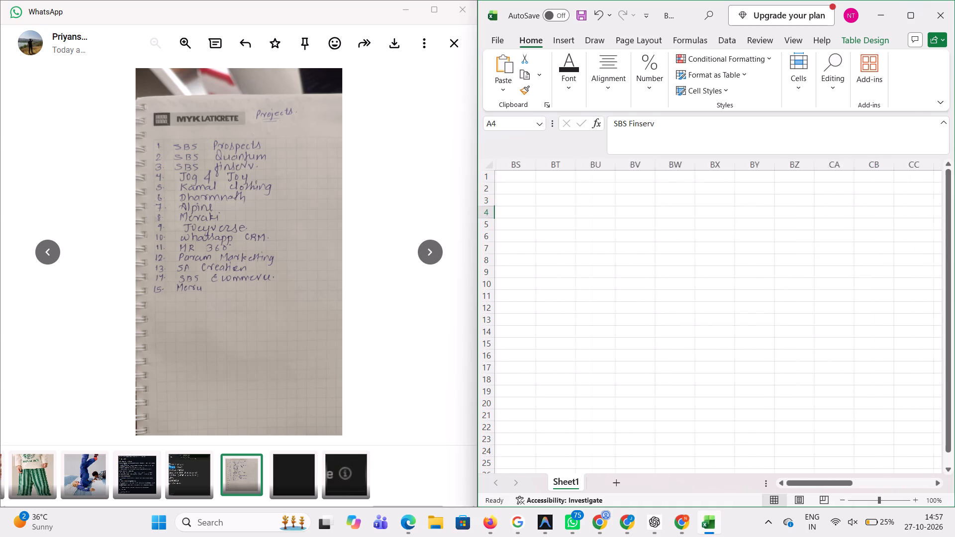
scroll(746, 190, "right", 15)
scroll(746, 190, "left", 3)
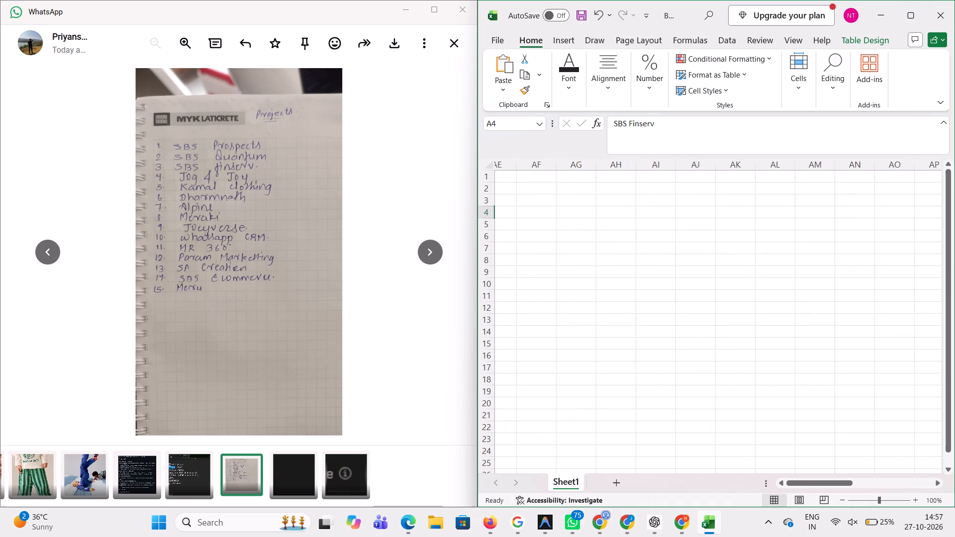
scroll(746, 190, "right", 10)
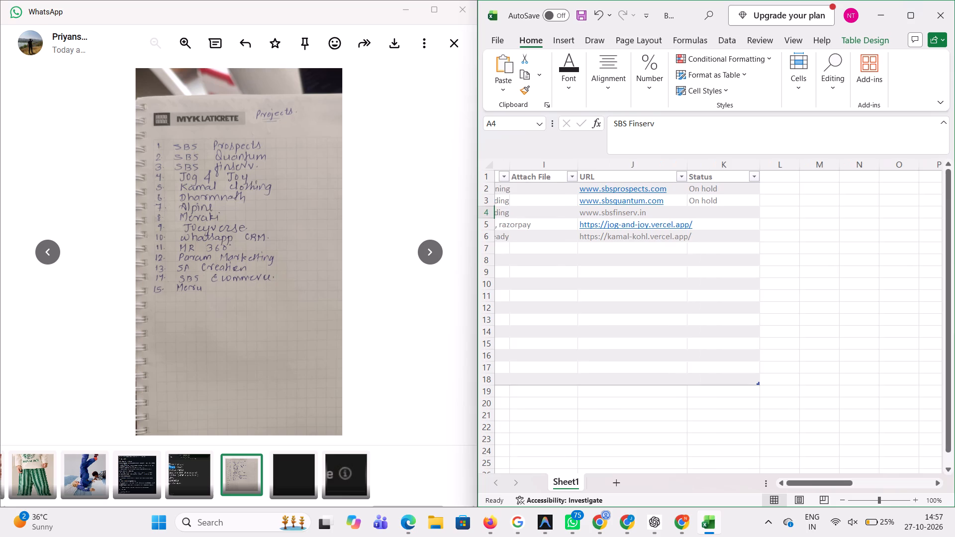
scroll(746, 190, "right", 2)
left_click(707, 213)
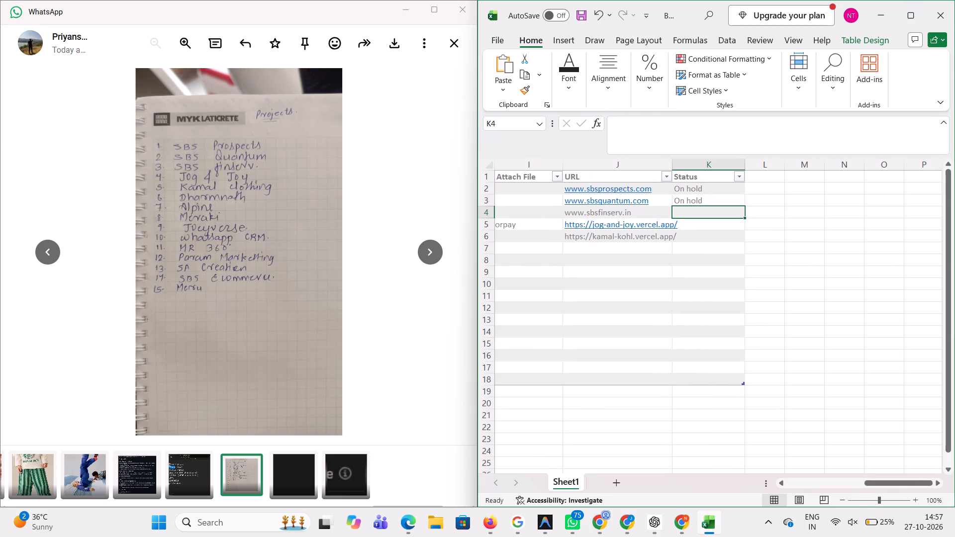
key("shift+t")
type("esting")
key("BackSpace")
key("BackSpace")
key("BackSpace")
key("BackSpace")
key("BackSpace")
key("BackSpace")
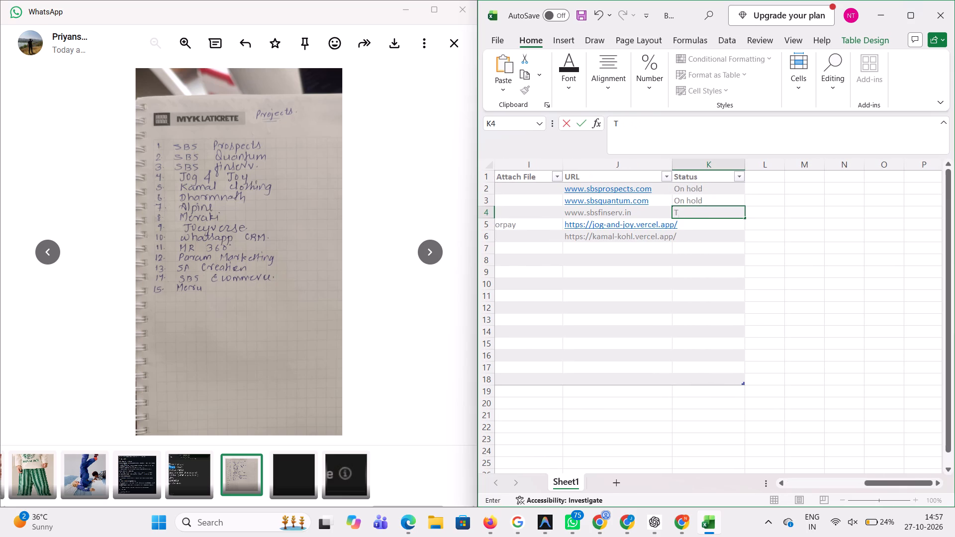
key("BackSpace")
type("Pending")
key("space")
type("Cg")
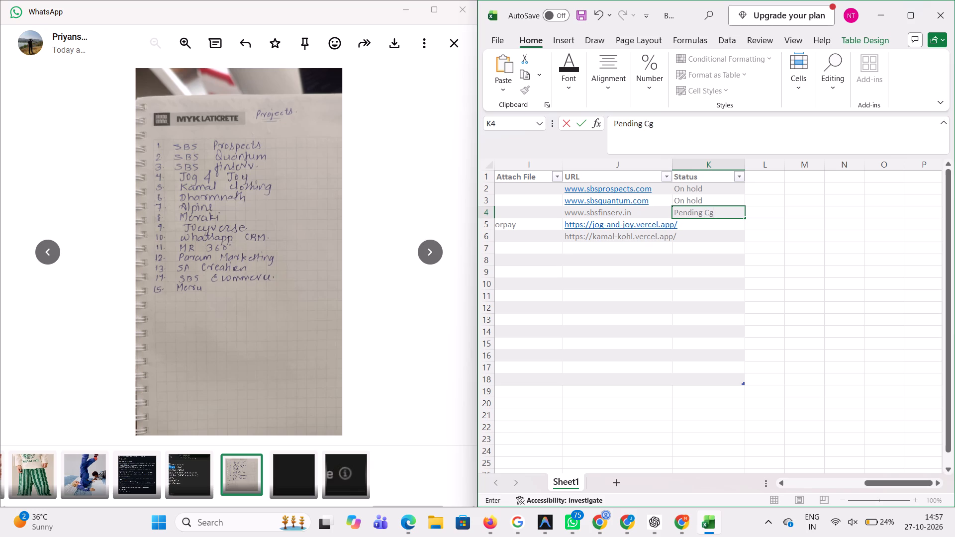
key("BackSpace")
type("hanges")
In Excel, finish entering Pending Changes as the Status for the SBS Finserv project in cell K4.
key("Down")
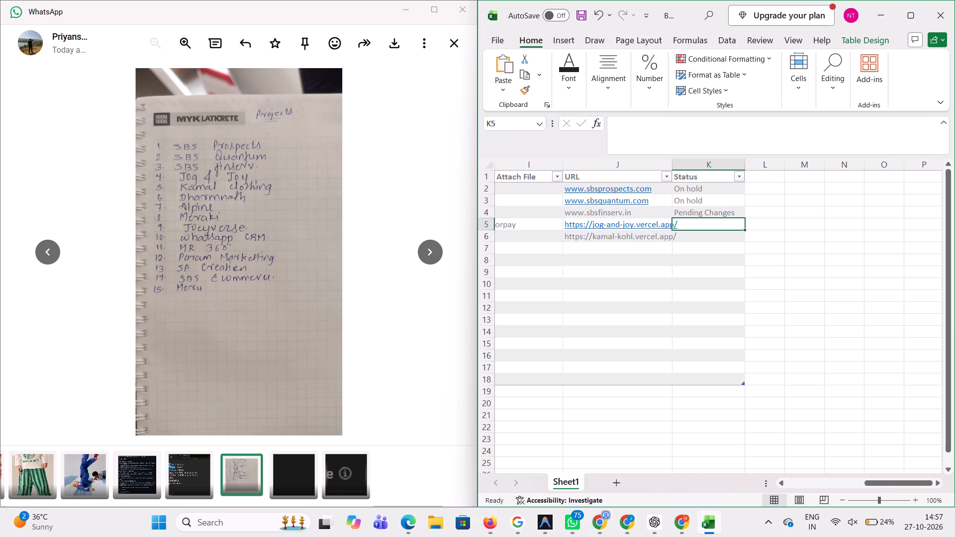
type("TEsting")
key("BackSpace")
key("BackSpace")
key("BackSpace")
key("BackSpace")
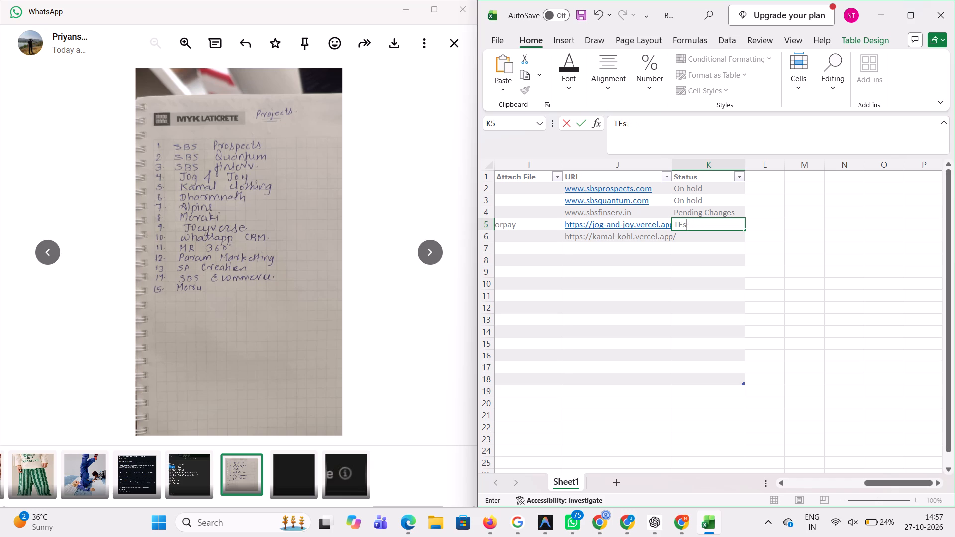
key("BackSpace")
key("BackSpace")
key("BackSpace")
Enter "To be deployed" as the Status for the Jog n Joy project in cell K5.
type("To bedepl")
key("BackSpace")
key("BackSpace")
key("BackSpace")
key("BackSpace")
key("space")
type("deployed")
key("Down")
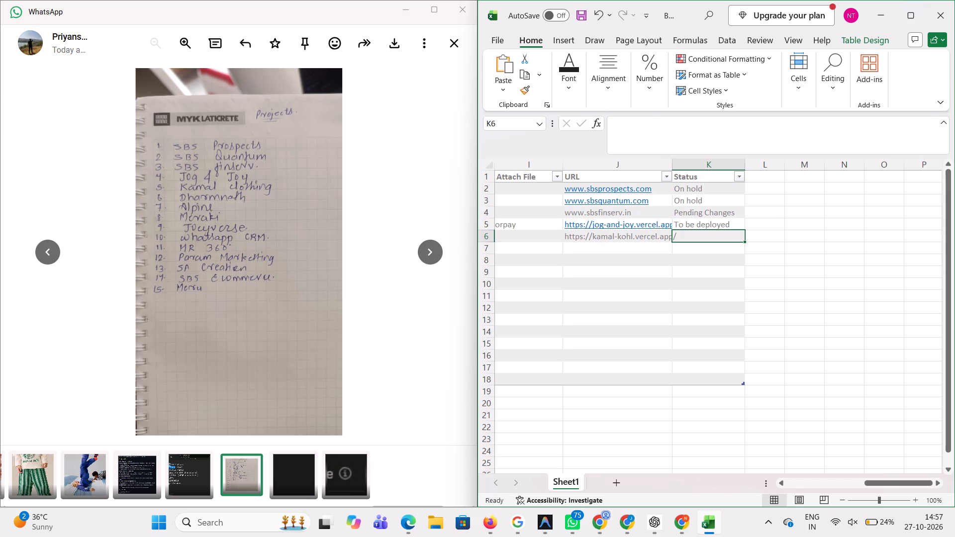
Enter "On hold" as the Status for the Kamal Clothing project in cell K6.
type("On hold")
key("Left")
Add Alpine as a new project in row 7 under Project Name, with Catalouge as its Type.
key("Left")
key("Left")
key("Left")
key("Left")
key("Left")
key("Left")
key("Left")
key("Left")
key("Left")
key("Left")
key("Left")
key("Left")
key("Left")
key("Left")
key("Left")
key("Left")
key("Left")
key("Left")
key("Left")
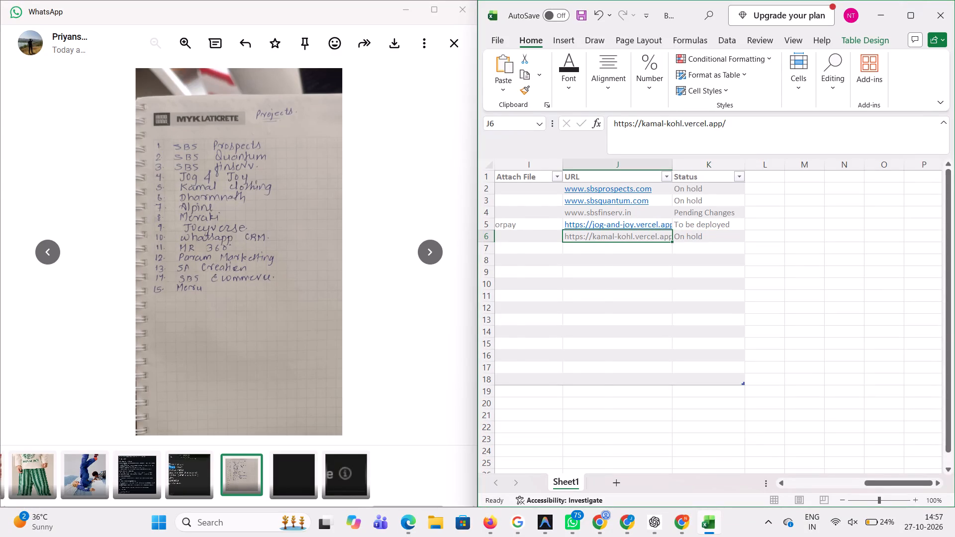
key("Down")
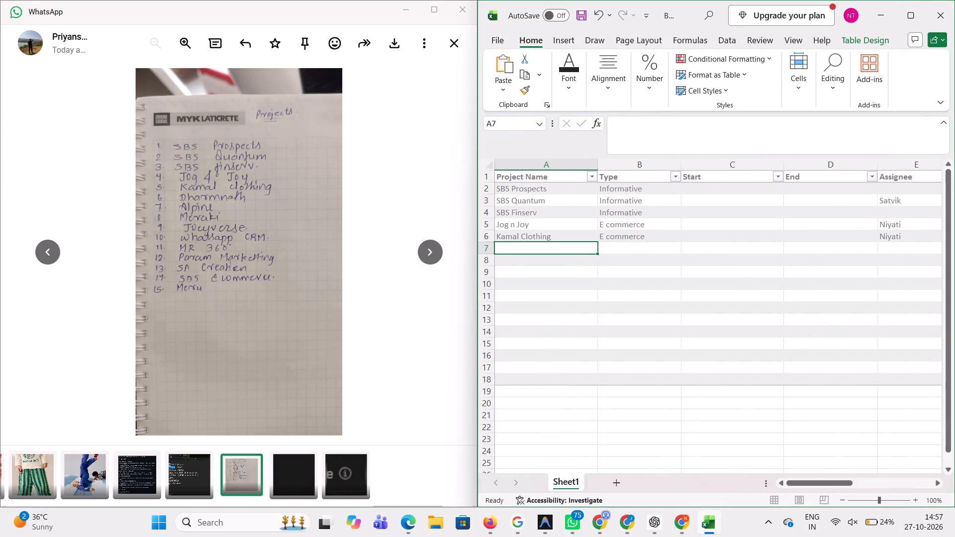
key("shift+a")
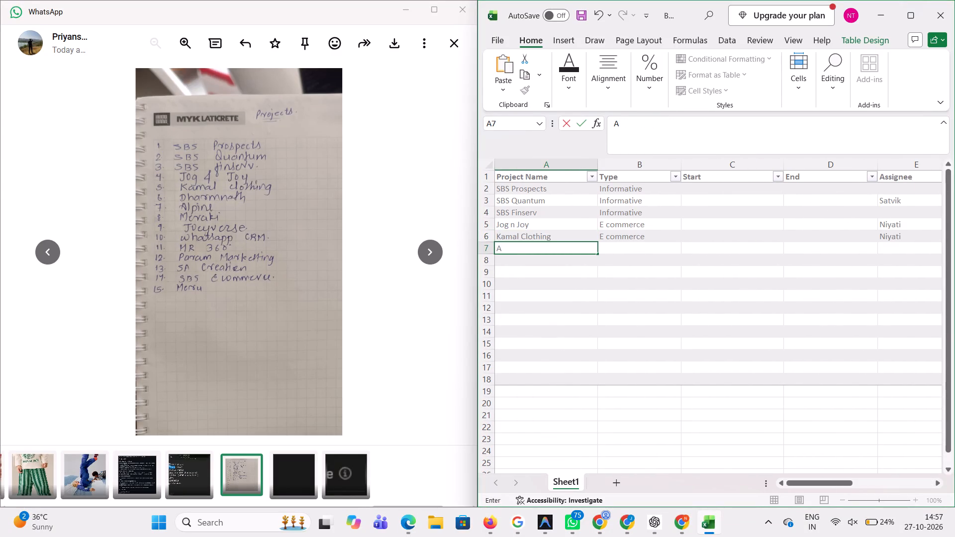
type("lpine")
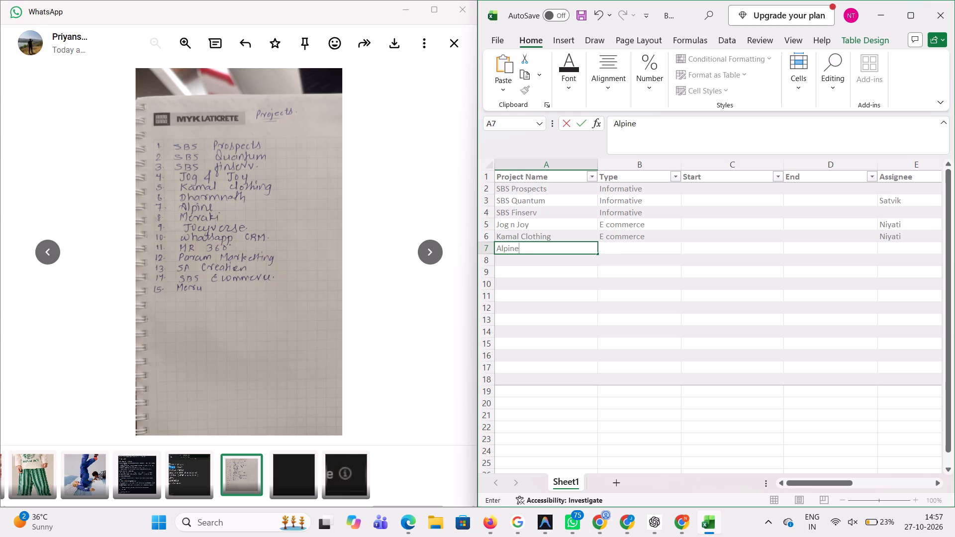
key("Right")
key("shift+c")
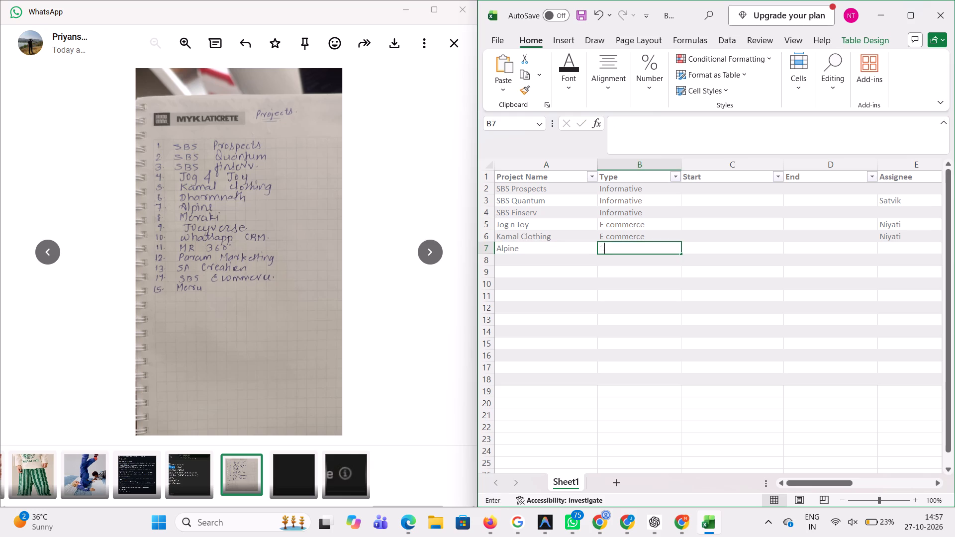
type("ata")
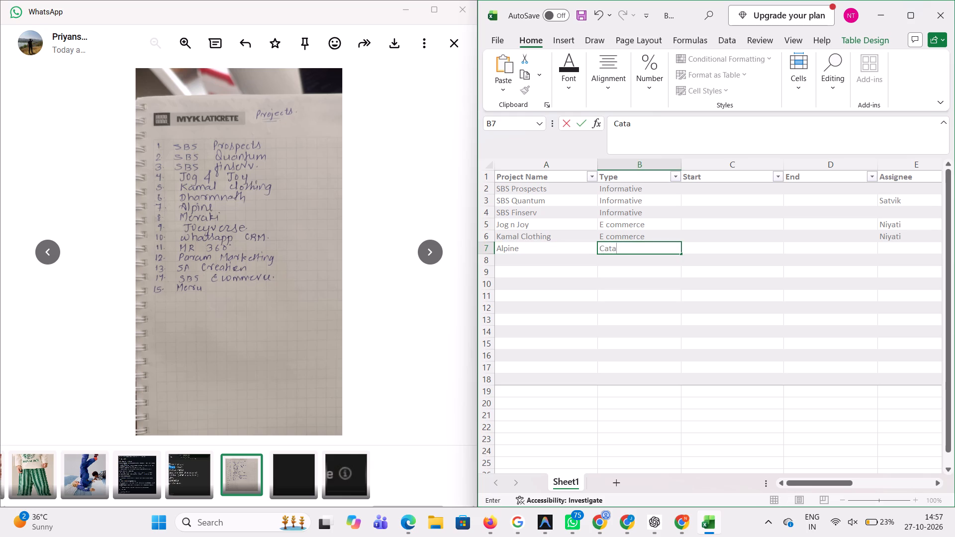
type("louge")
key("Right")
Enter Krishna as the Assignee and "Satvik,Krishna" as the Team for the Alpine project in row 7.
key("Right")
key("Right")
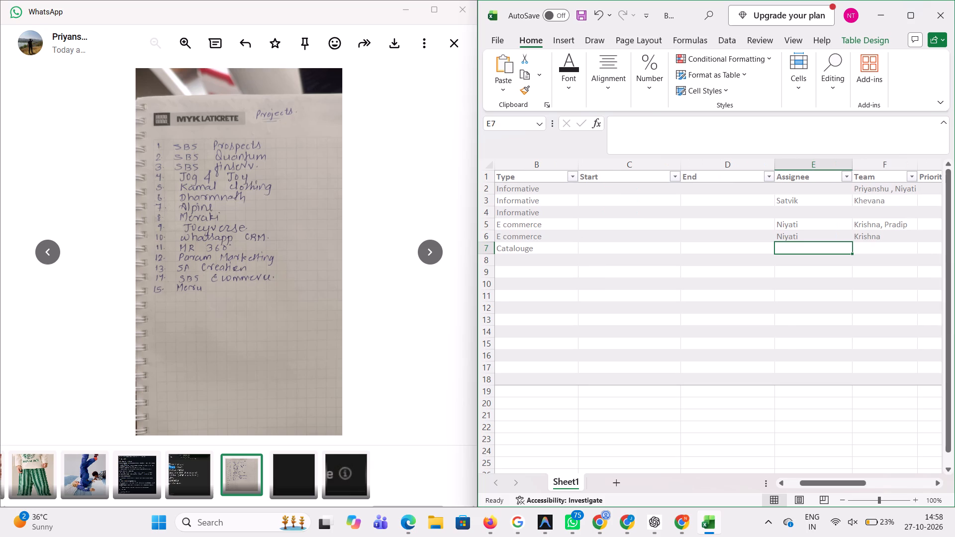
key("shift+k")
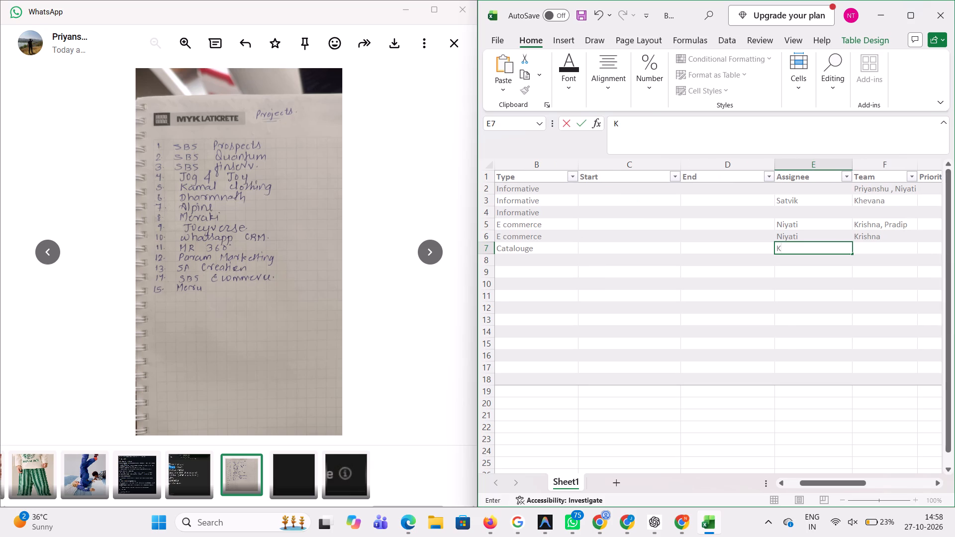
type("rishna")
key("Right")
type("Satvik,")
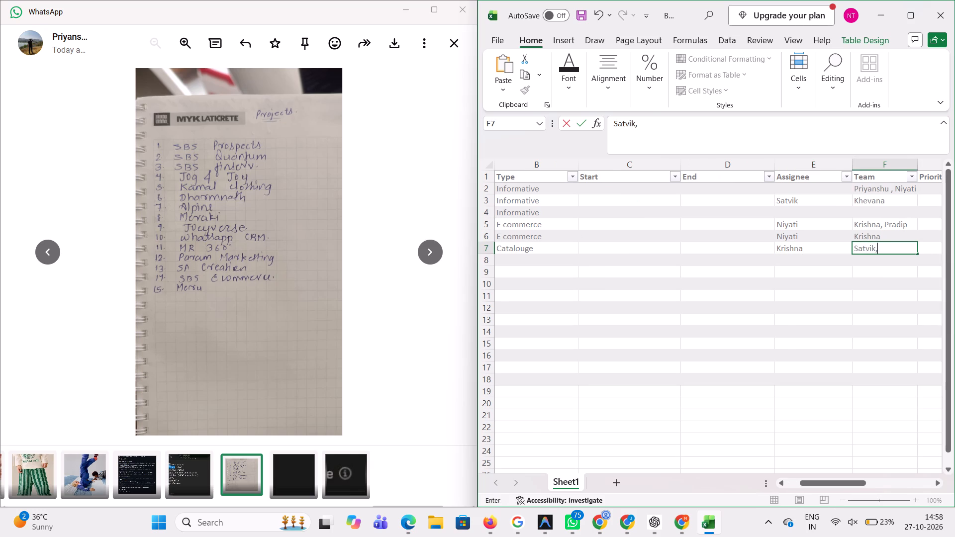
Complete the Team entry for the Alpine project in row 7 as "Satvik,Krishna".
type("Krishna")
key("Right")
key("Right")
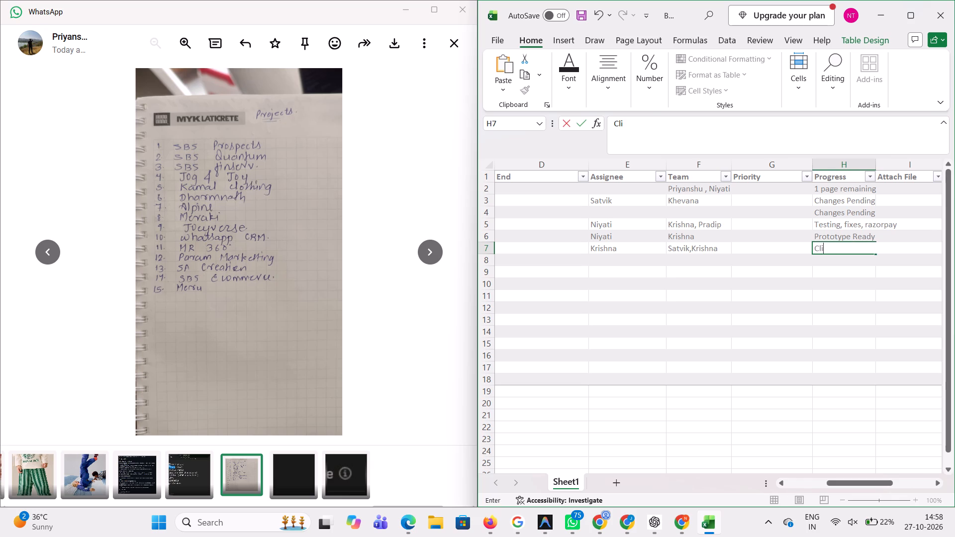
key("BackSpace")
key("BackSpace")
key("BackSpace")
Enter "Done" as the Progress for the Alpine project in cell H7.
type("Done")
Replace the Progress text for the Alpine project in cell H7 with "1 Phase done".
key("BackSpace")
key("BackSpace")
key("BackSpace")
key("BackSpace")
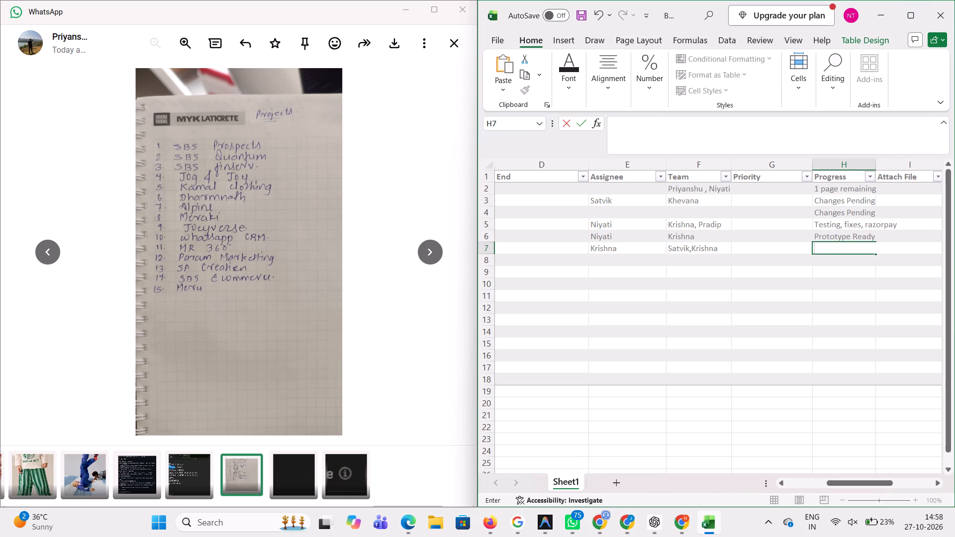
key("shift+exclam")
key("BackSpace")
type("1 P")
type("hase done")
key("Right")
Select the Alpine project's URL cell J7 and switch to Edge to look for the project's web address.
key("Right")
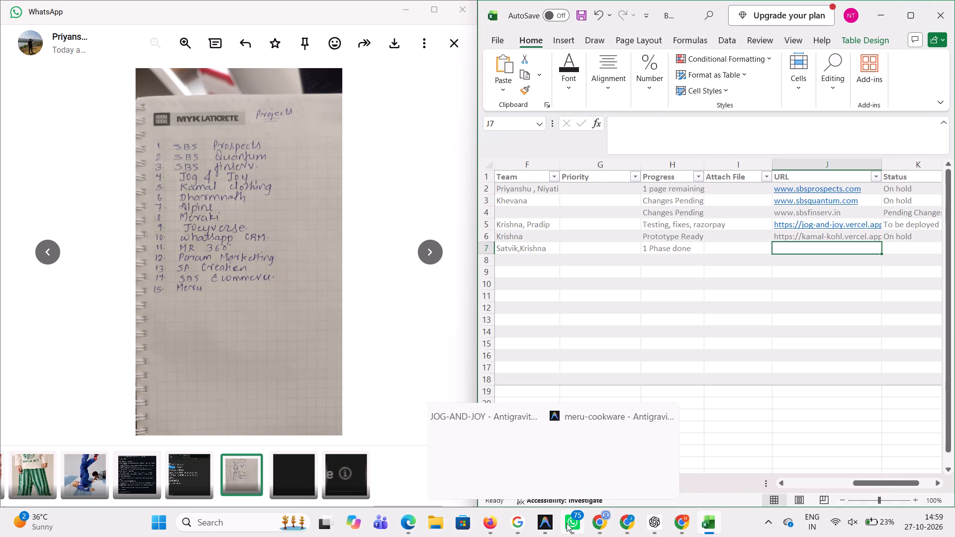
left_click(414, 524)
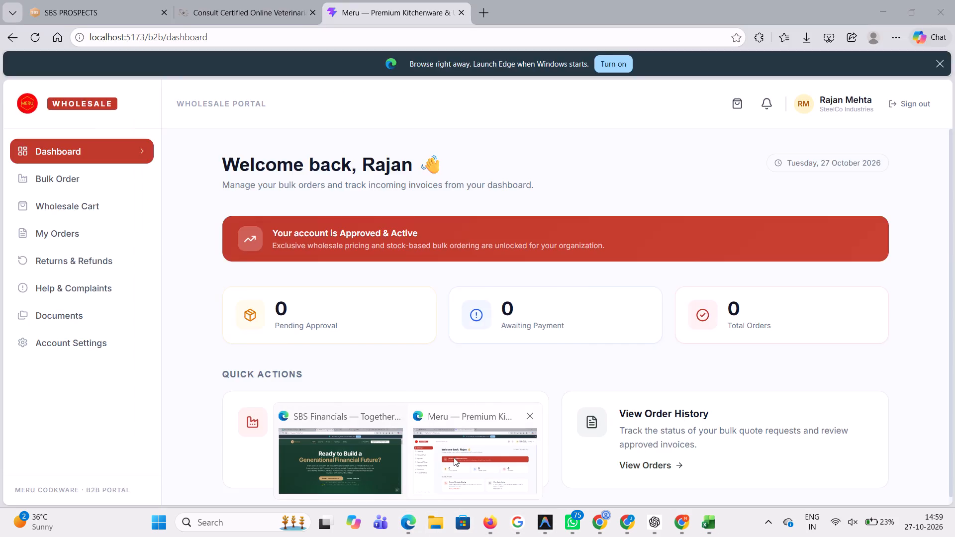
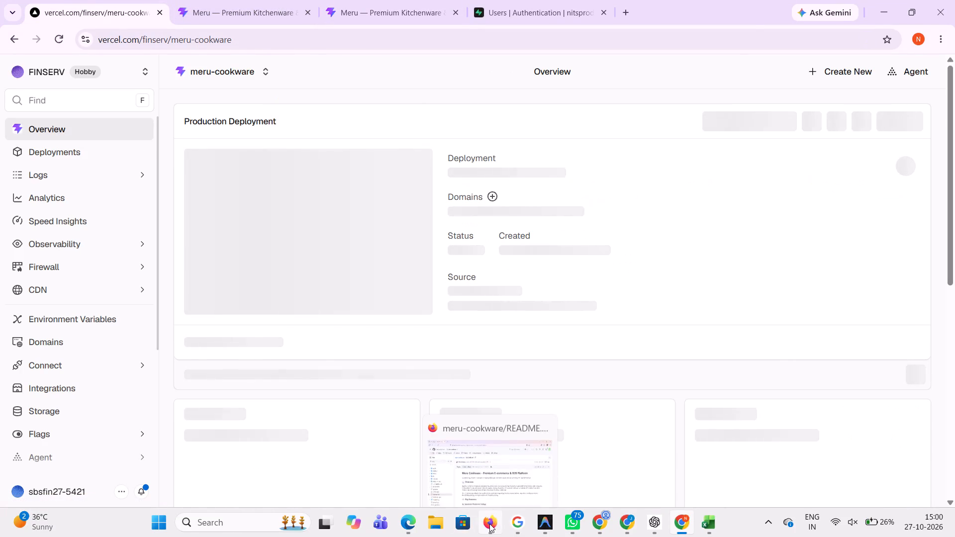
Switch to Firefox and check the projects on its Vercel dashboard for the Alpine project's web address.
left_click(479, 455)
left_click(151, 18)
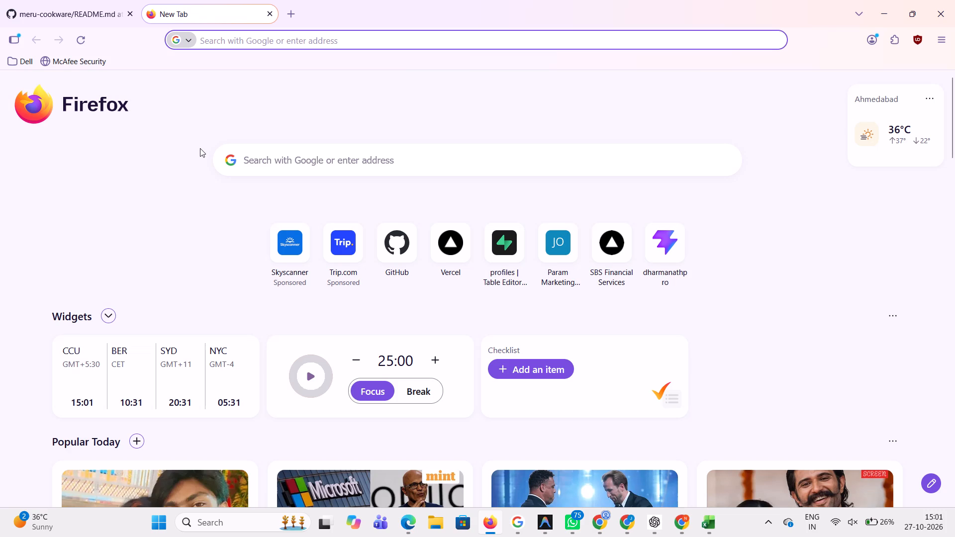
left_click(453, 253)
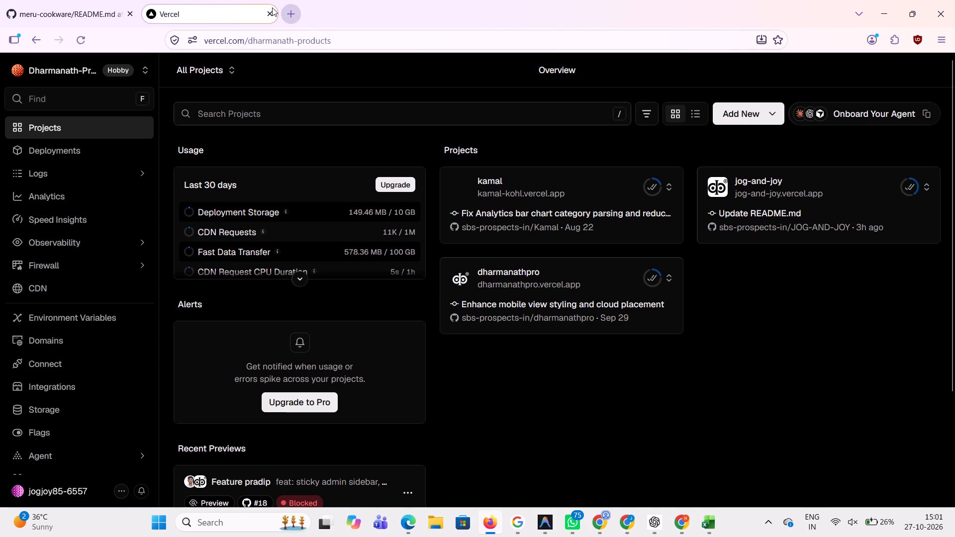
left_click(272, 8)
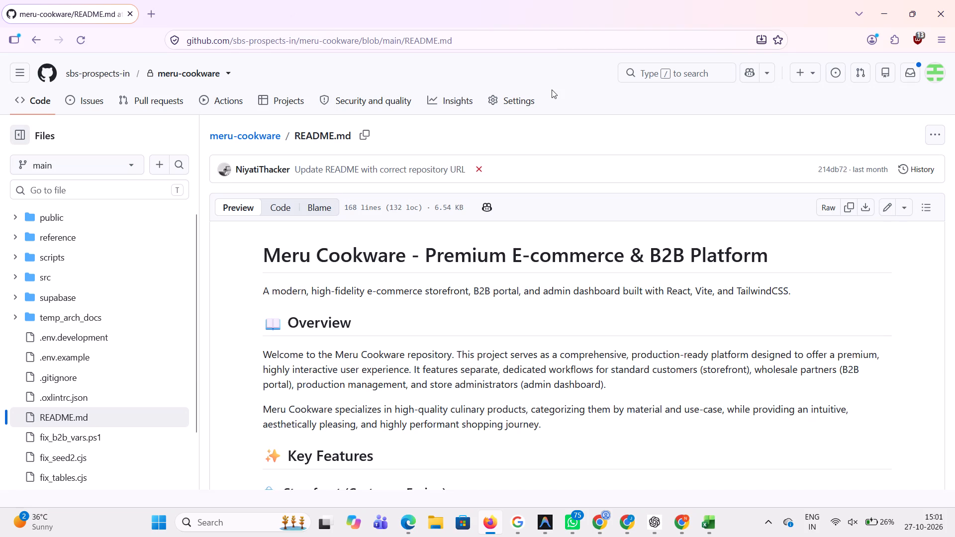
left_click(863, 45)
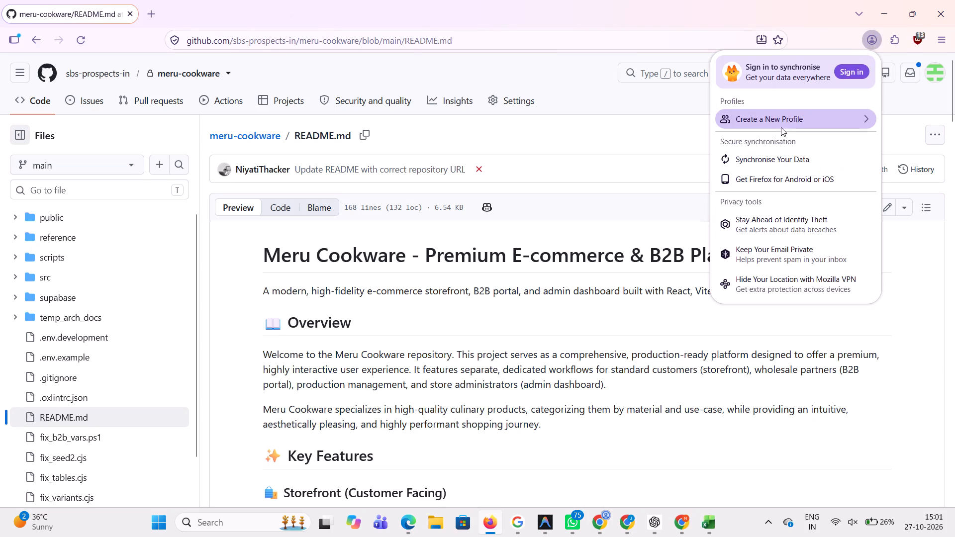
left_click_drag(822, 0, 606, 507)
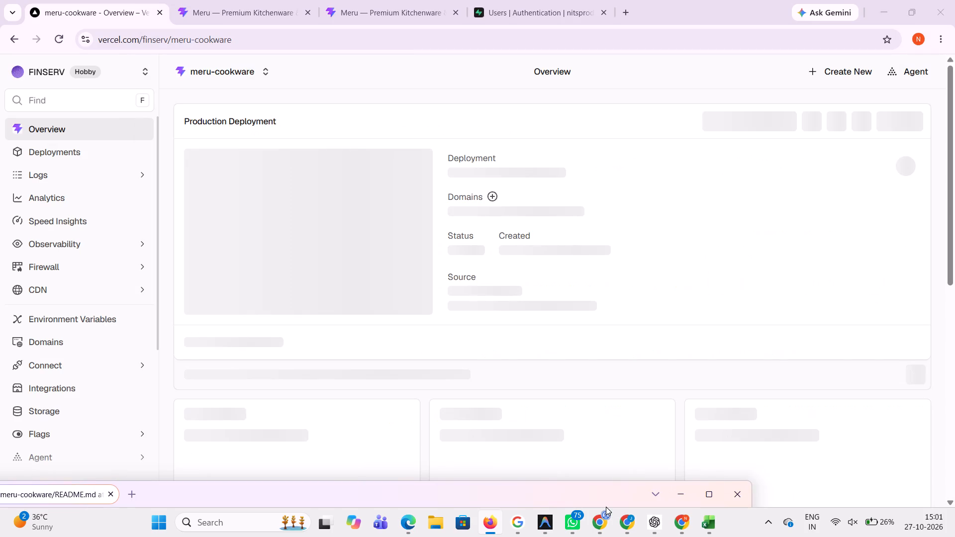
left_click_drag(606, 507, 605, 507)
Switch to the other Chrome window, change to another browser profile and open its Vercel dashboard to look for the Alpine project.
left_click(606, 515)
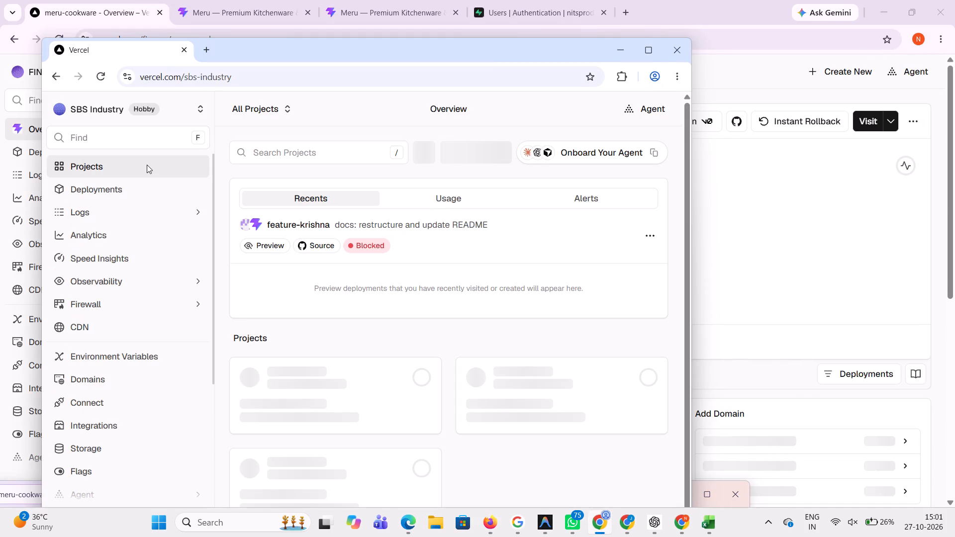
left_click(660, 84)
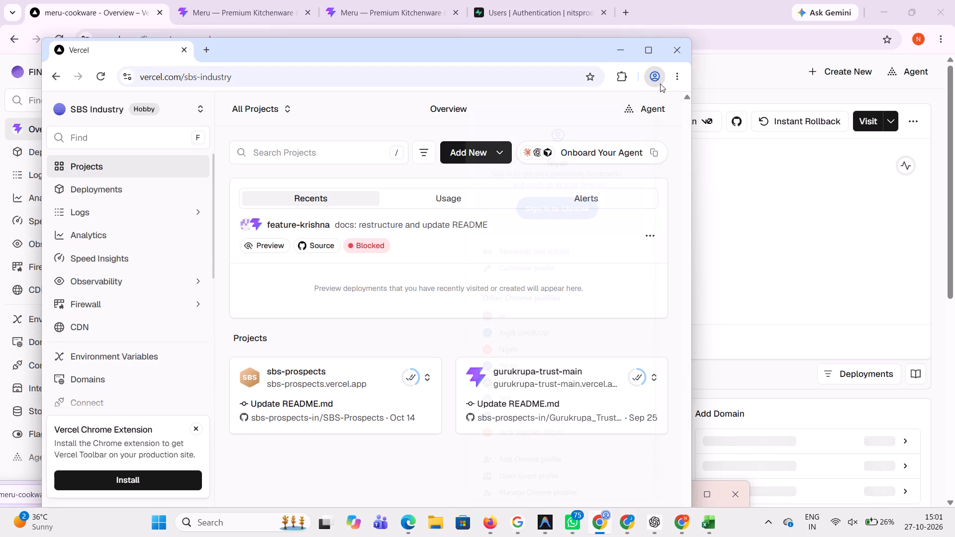
left_click(518, 389)
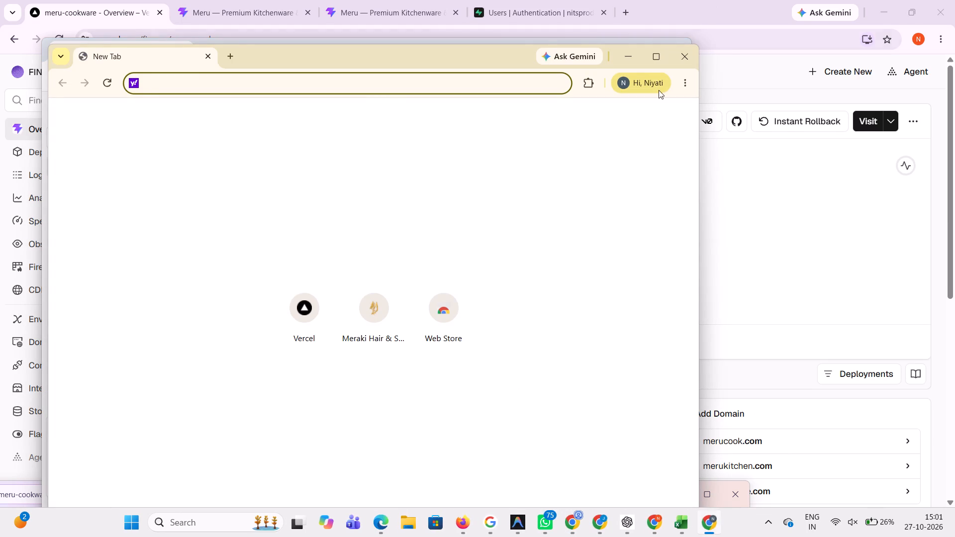
left_click(303, 329)
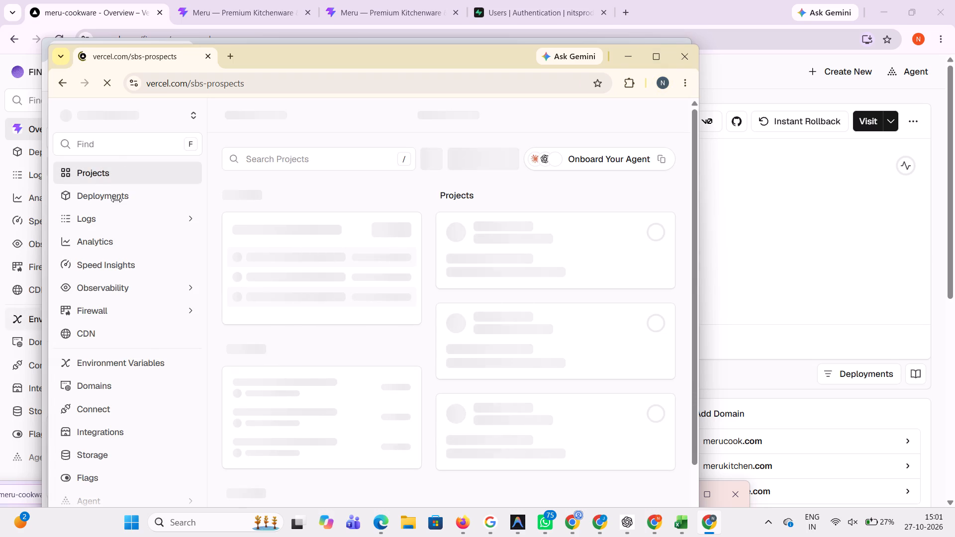
Maximise the Vercel dashboard window and open the alpine project.
left_click(649, 54)
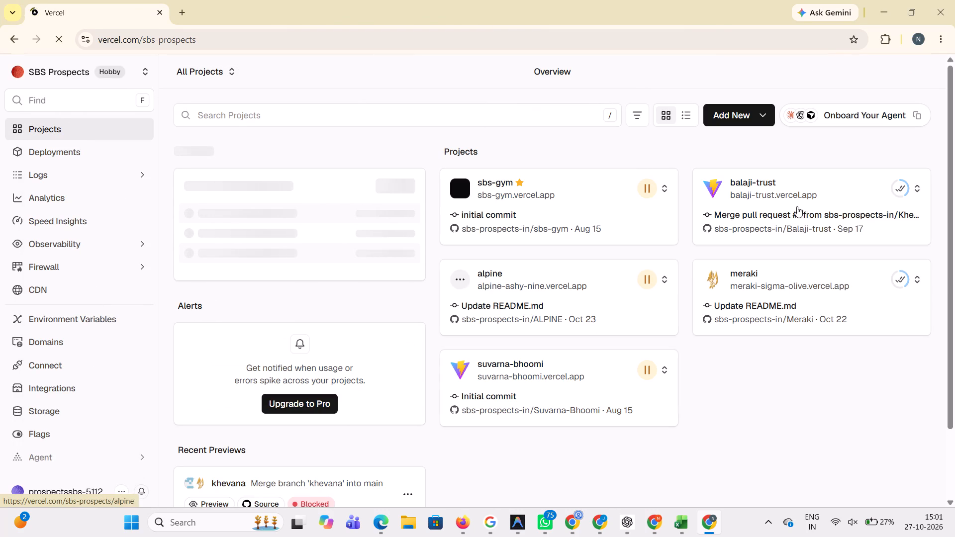
left_click(583, 277)
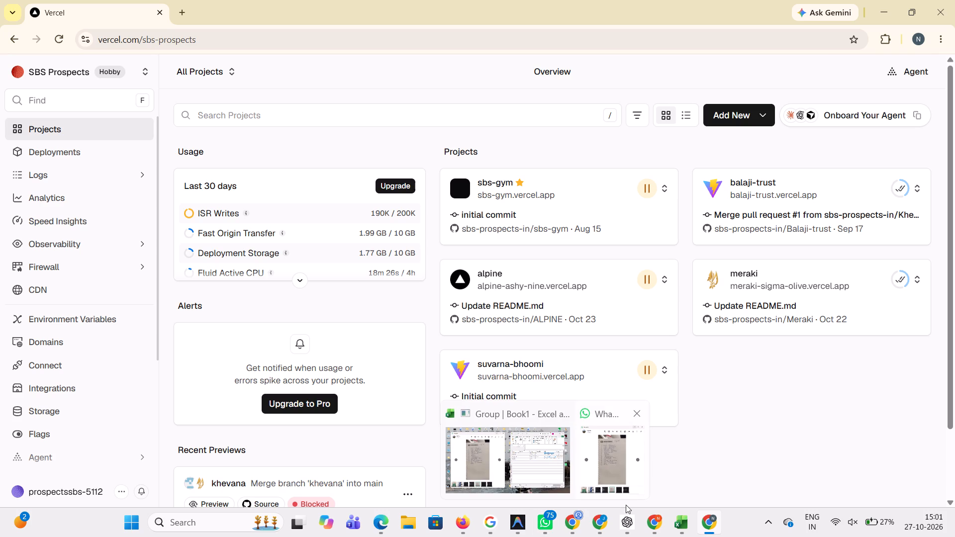
Switch to Excel and enter "Paused" in the Alpine project's URL cell J7.
left_click(679, 524)
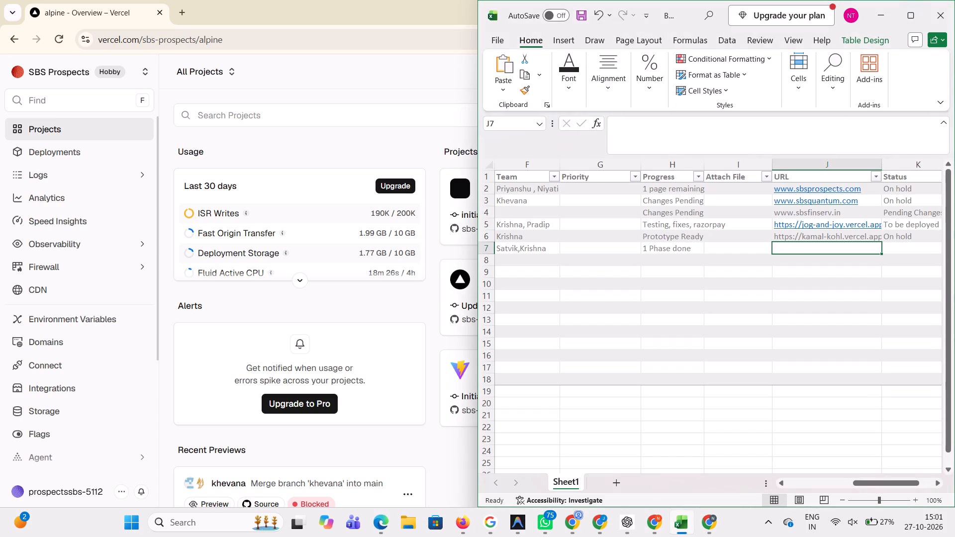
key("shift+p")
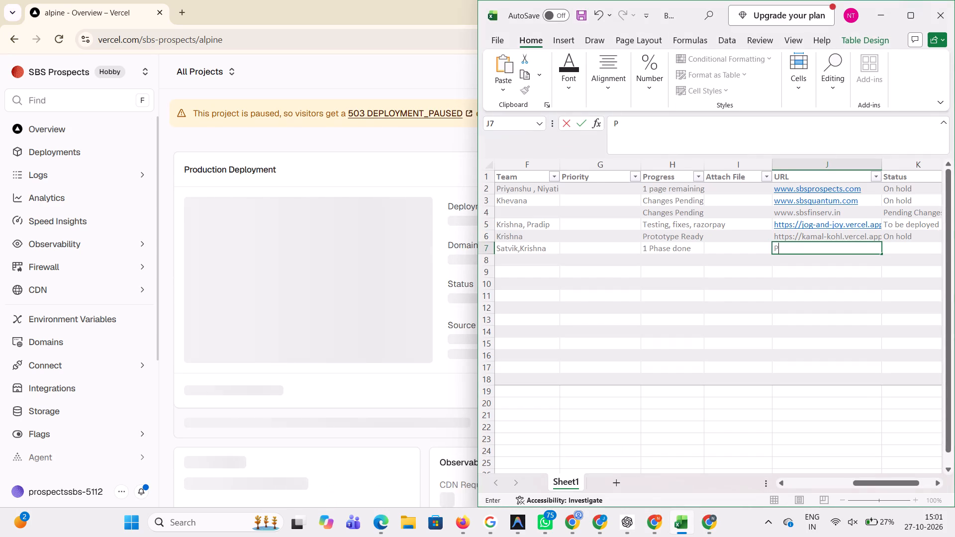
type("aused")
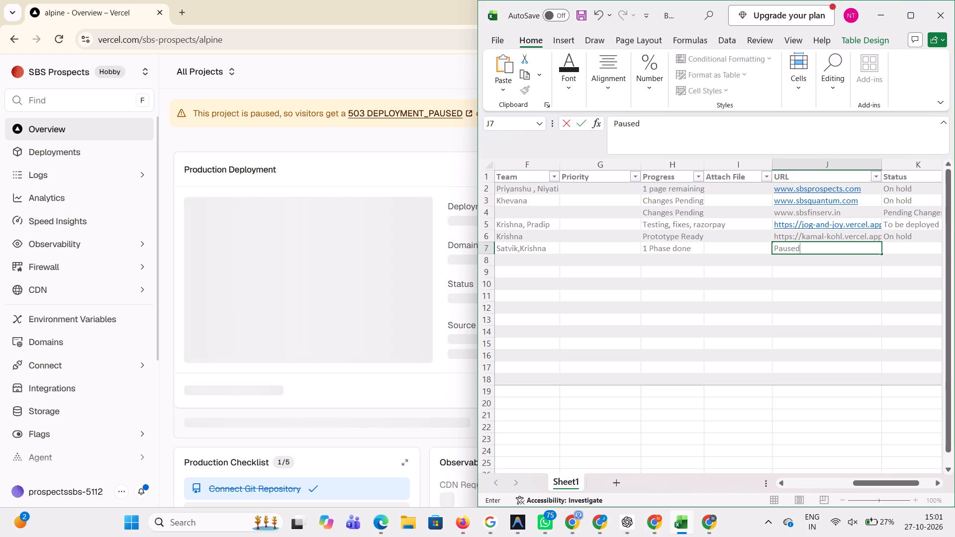
Enter "On hold" in the Alpine project's Status cell K7.
left_click(907, 248)
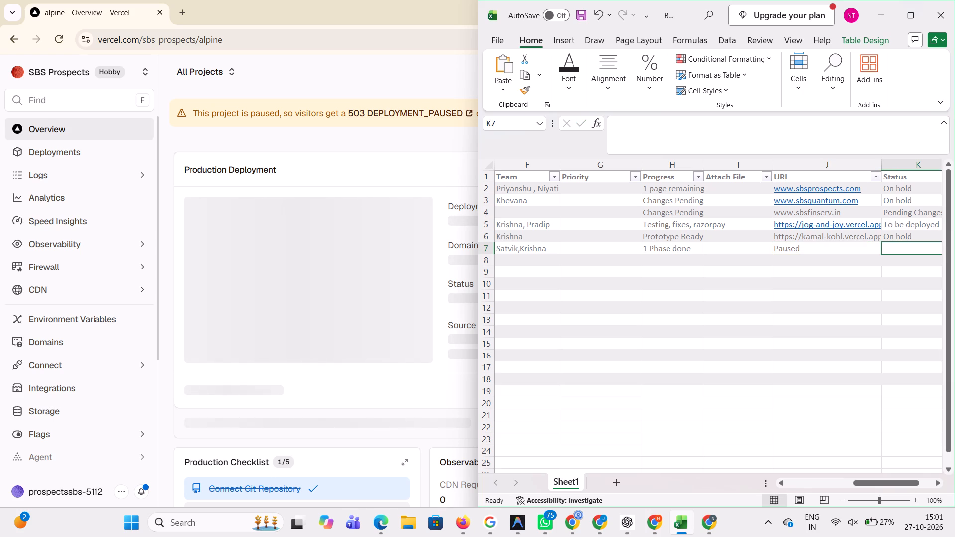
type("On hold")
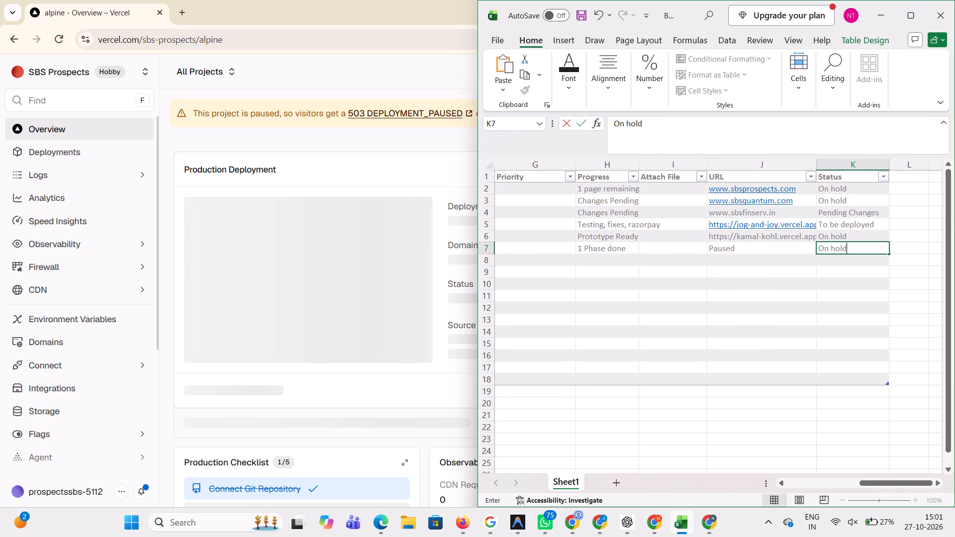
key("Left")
Go to the empty Project Name cell A8 to start the next project's row.
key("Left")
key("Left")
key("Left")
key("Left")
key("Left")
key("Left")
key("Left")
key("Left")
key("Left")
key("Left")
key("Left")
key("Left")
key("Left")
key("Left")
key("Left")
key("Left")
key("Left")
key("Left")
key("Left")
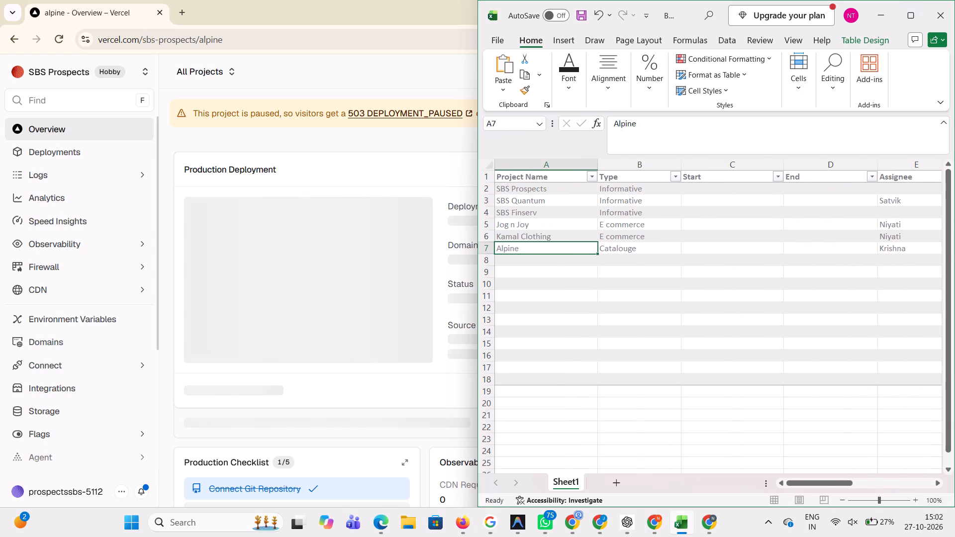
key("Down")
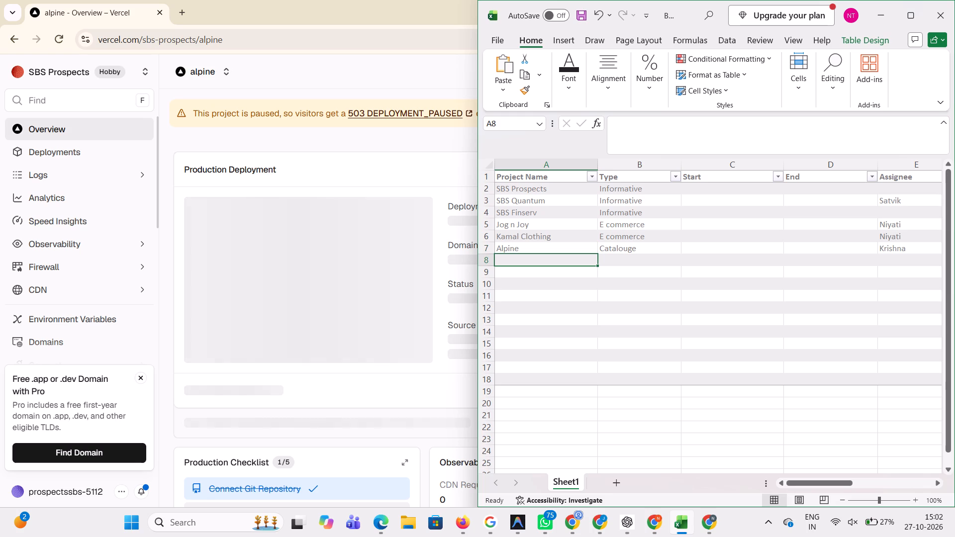
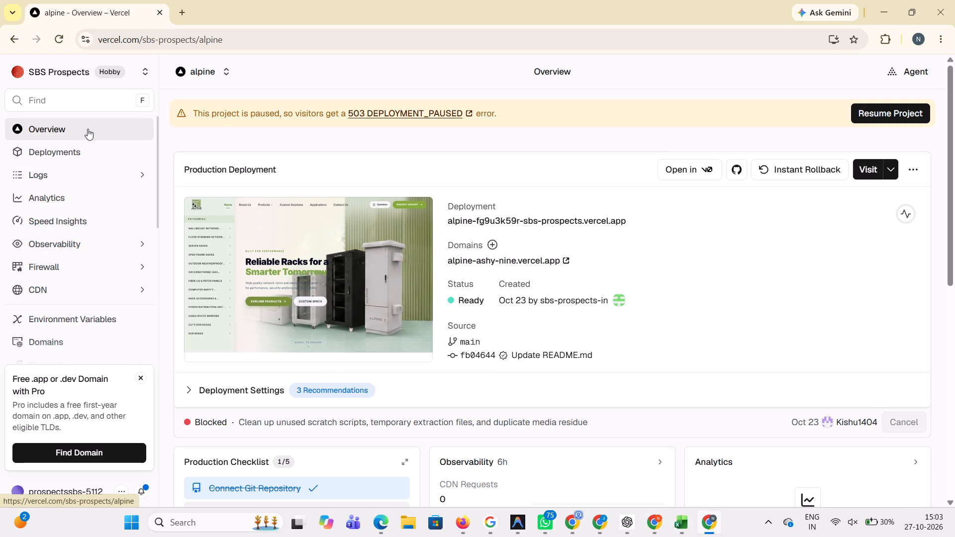
left_click(10, 41)
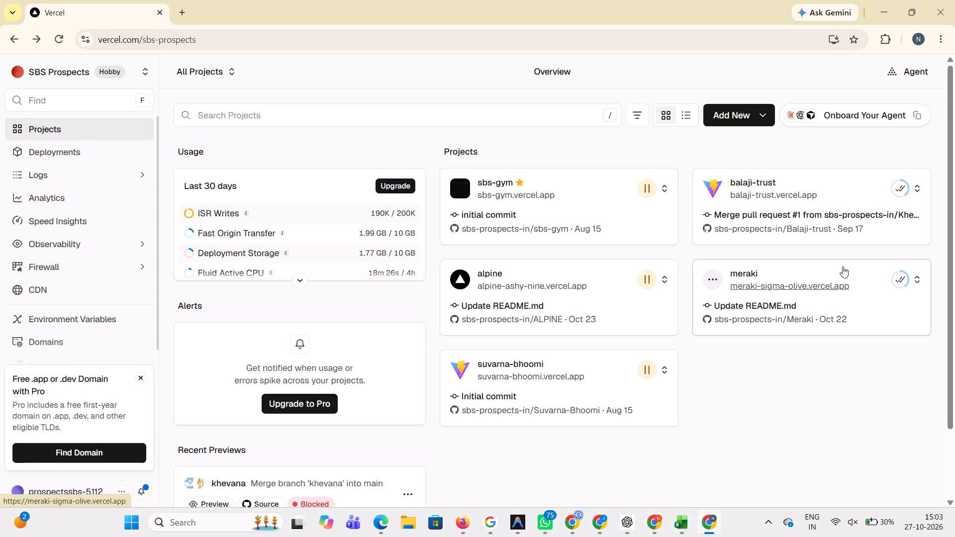
left_click(843, 266)
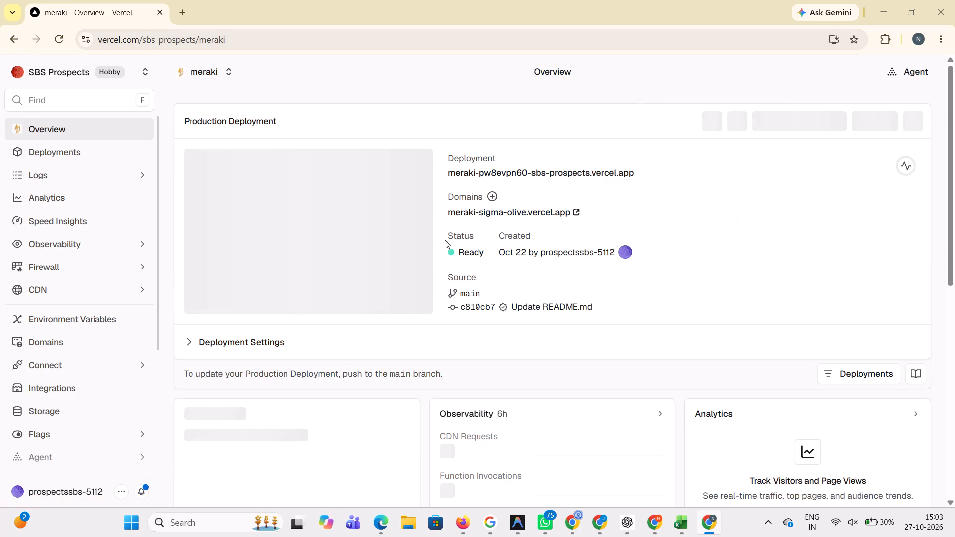
left_click(484, 206)
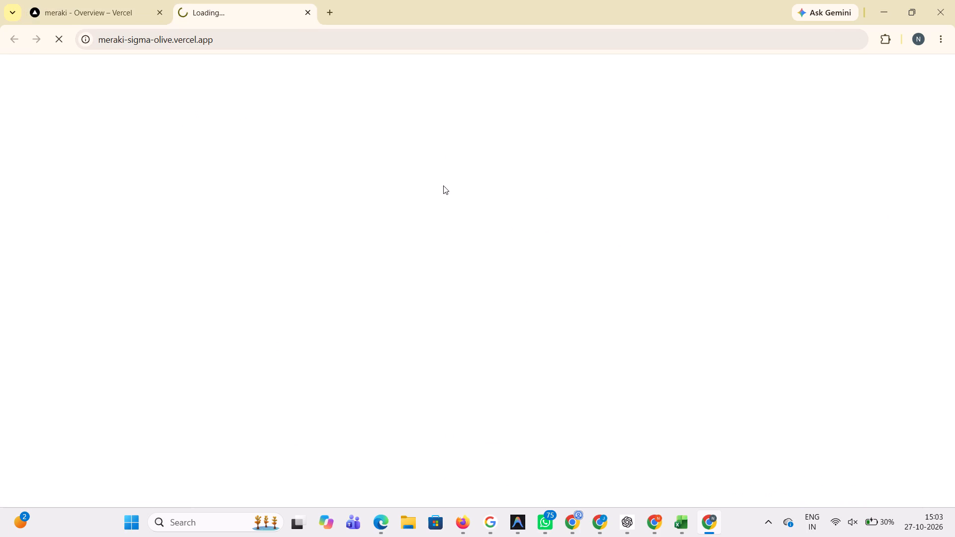
left_click(239, 39)
key("ctrl+c")
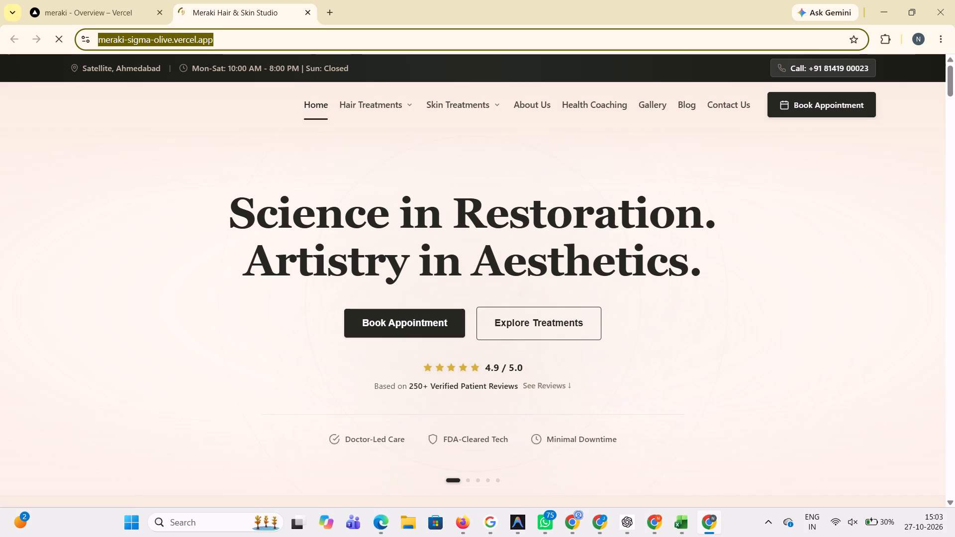
key("alt+Tab")
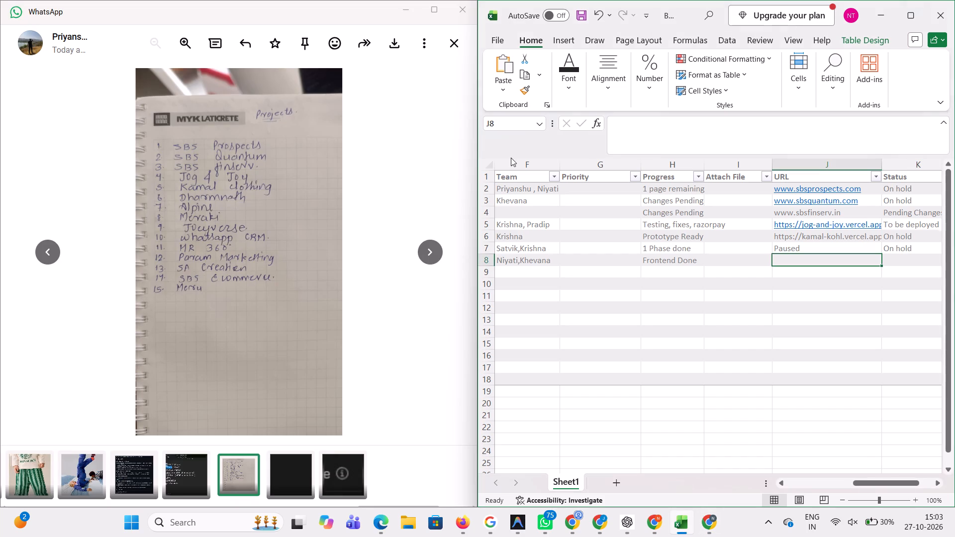
left_click(800, 262)
key("ctrl+v")
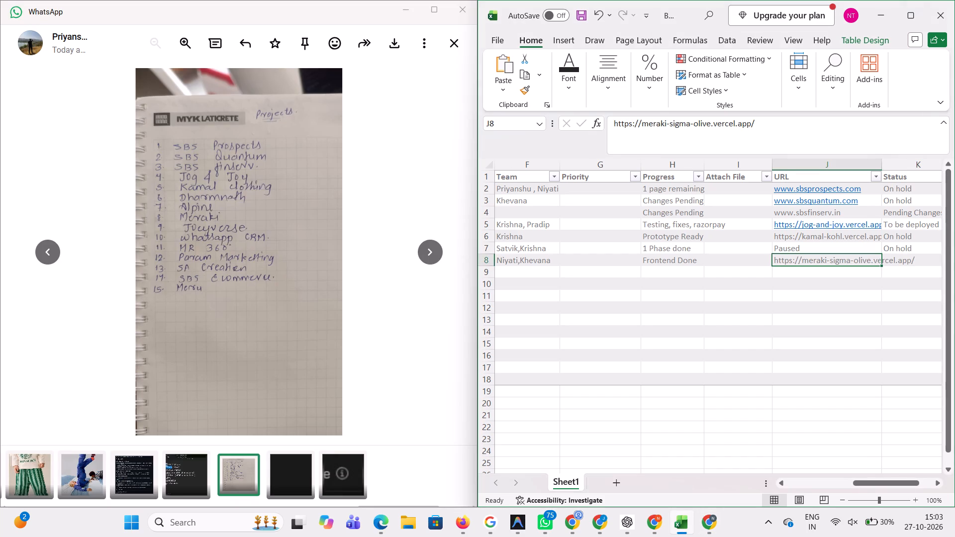
key("Right")
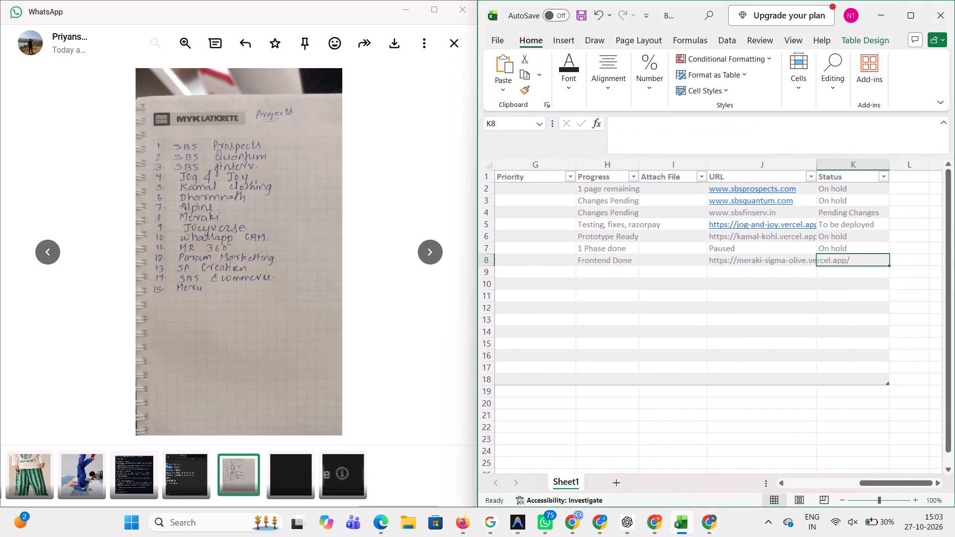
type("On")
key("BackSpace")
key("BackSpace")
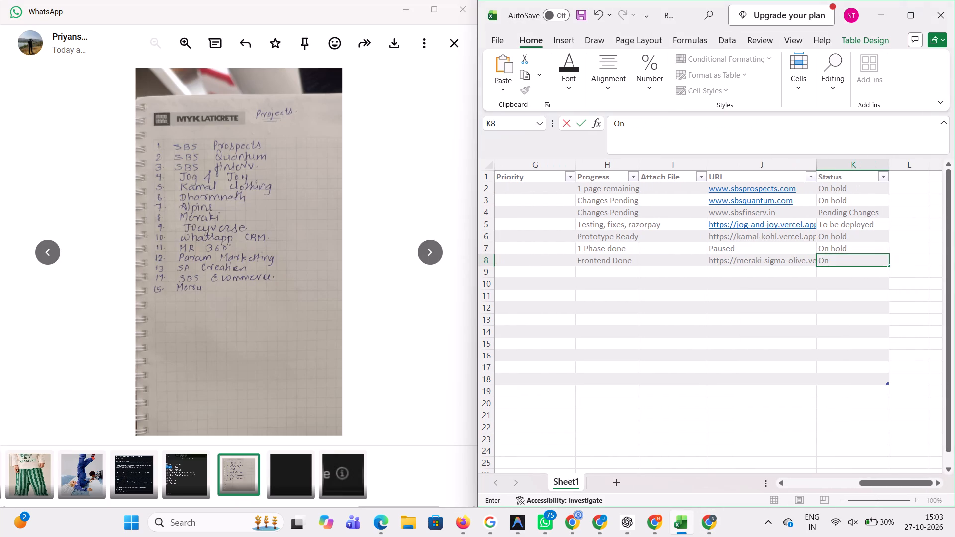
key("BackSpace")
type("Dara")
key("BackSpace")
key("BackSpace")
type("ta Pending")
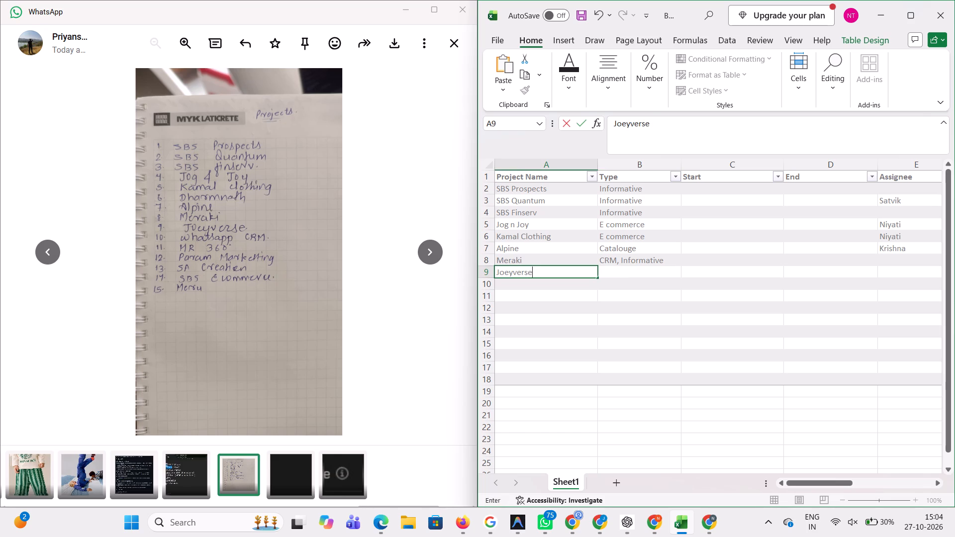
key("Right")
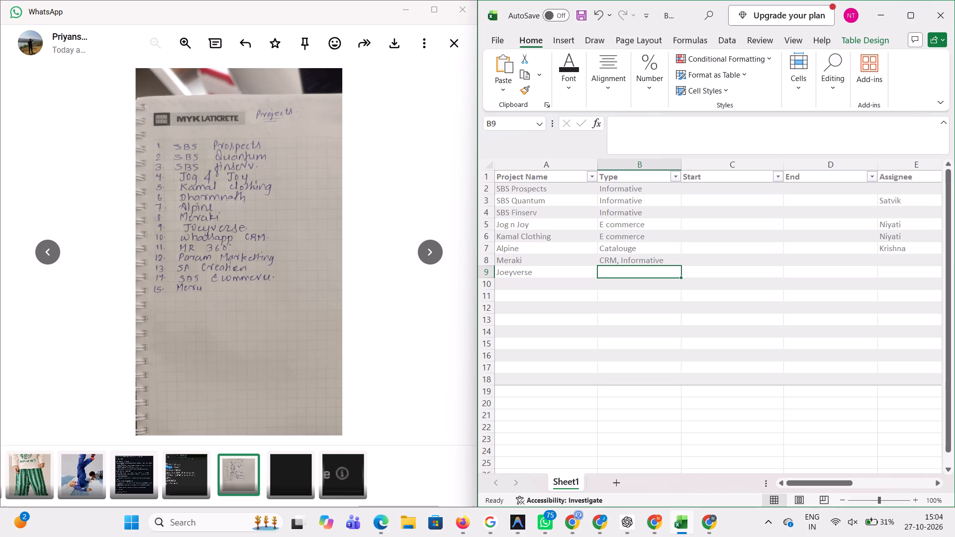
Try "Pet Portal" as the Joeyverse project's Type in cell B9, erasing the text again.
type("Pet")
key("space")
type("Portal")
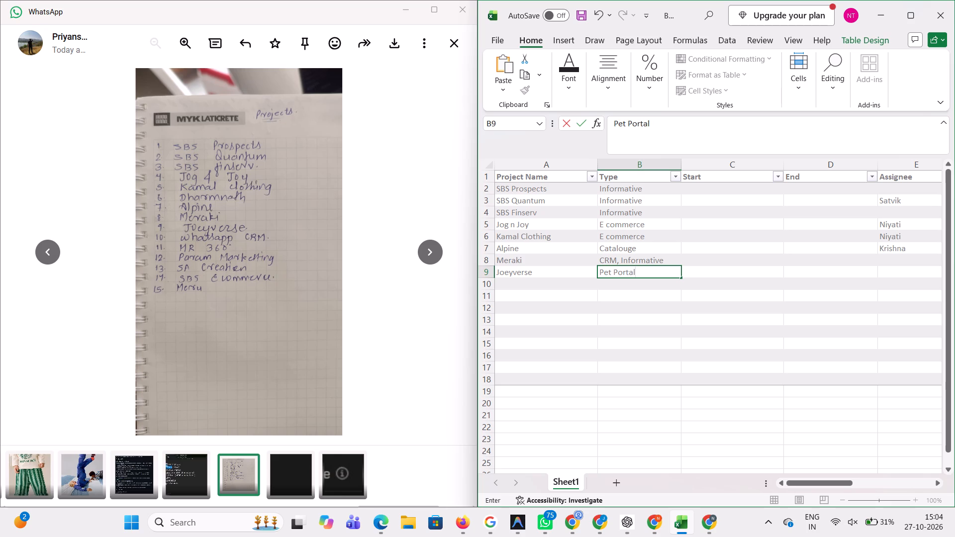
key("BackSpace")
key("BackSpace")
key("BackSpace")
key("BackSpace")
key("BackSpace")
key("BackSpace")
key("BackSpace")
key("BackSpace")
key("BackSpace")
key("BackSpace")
Enter "Health, counselling" as the Joeyverse project's Type in cell B9.
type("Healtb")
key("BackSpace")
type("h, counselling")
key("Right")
Enter "Priyanshu" as the Joeyverse project's Assignee in cell E9.
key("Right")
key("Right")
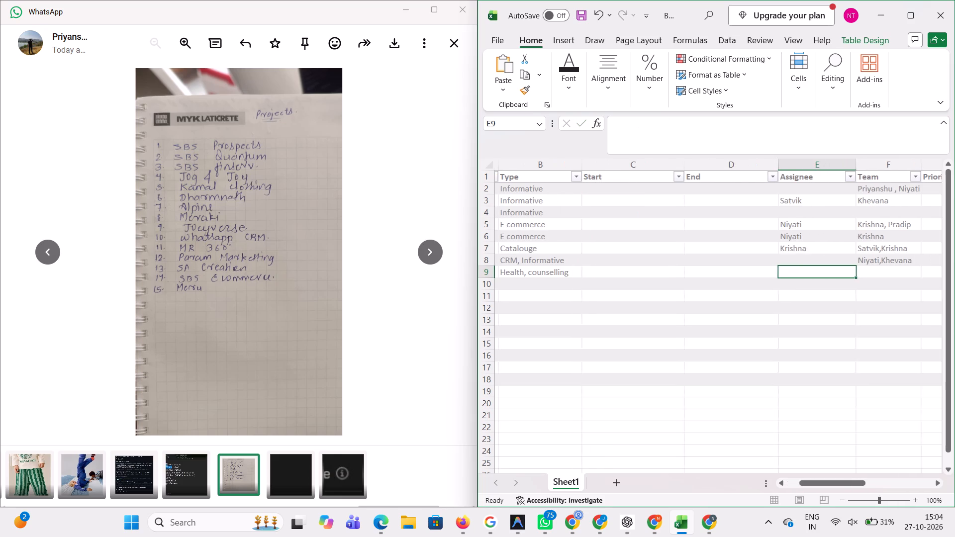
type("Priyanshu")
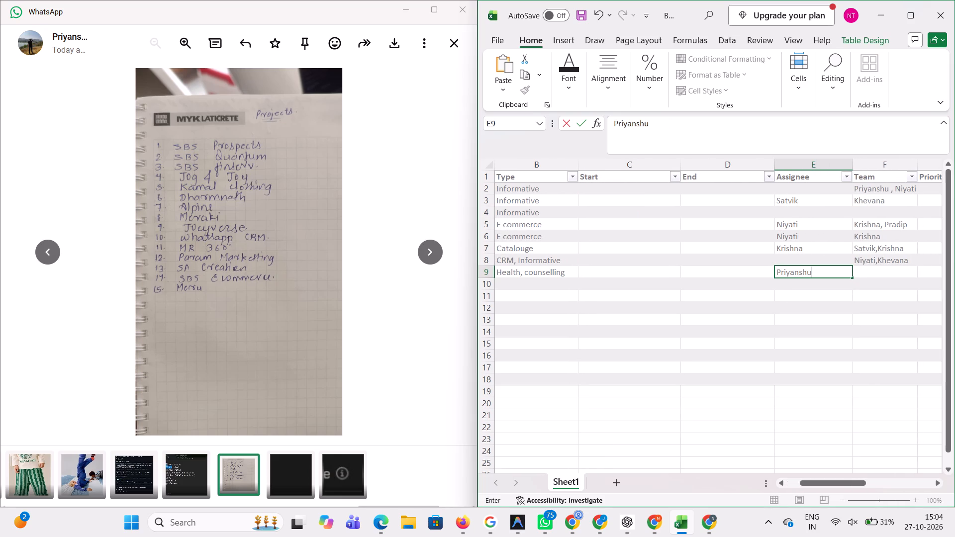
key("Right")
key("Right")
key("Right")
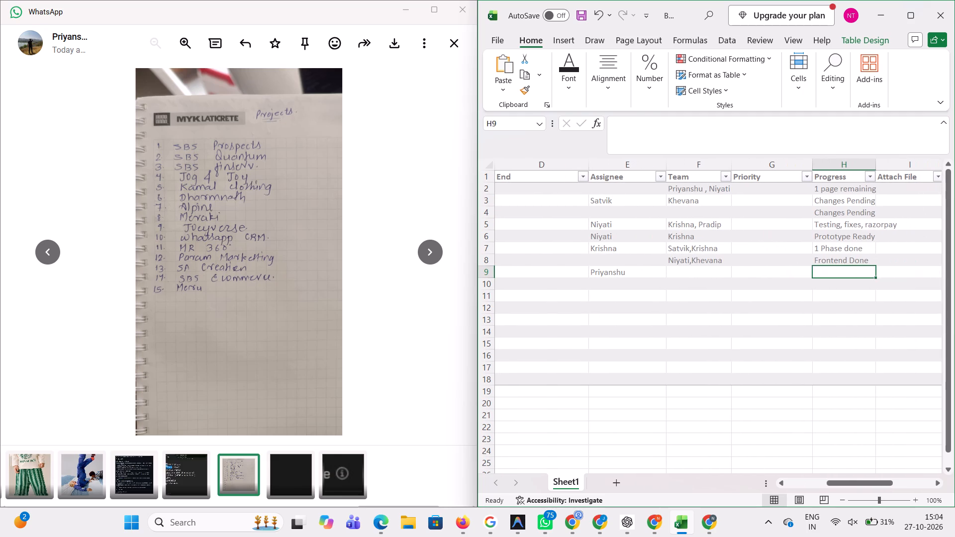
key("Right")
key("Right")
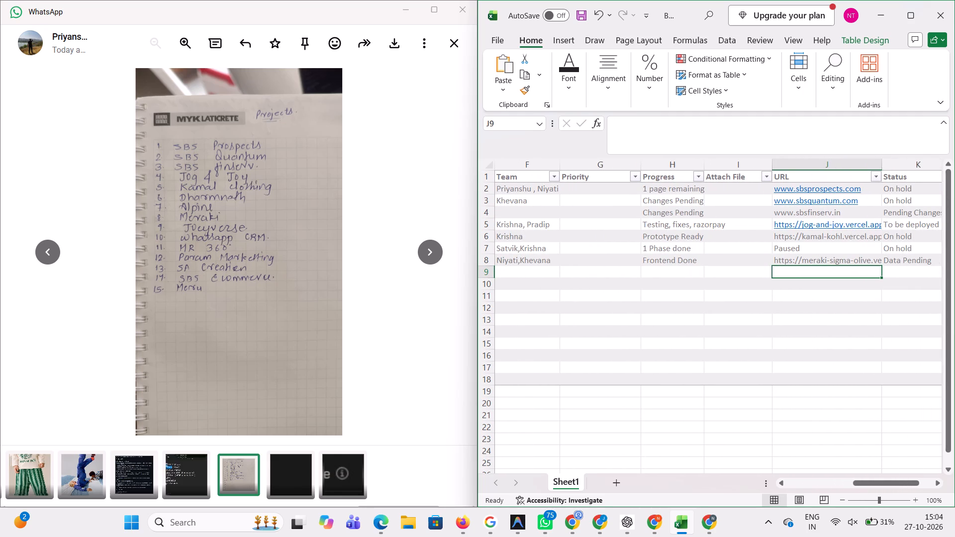
type("www")
type(".joeyuniverse.com")
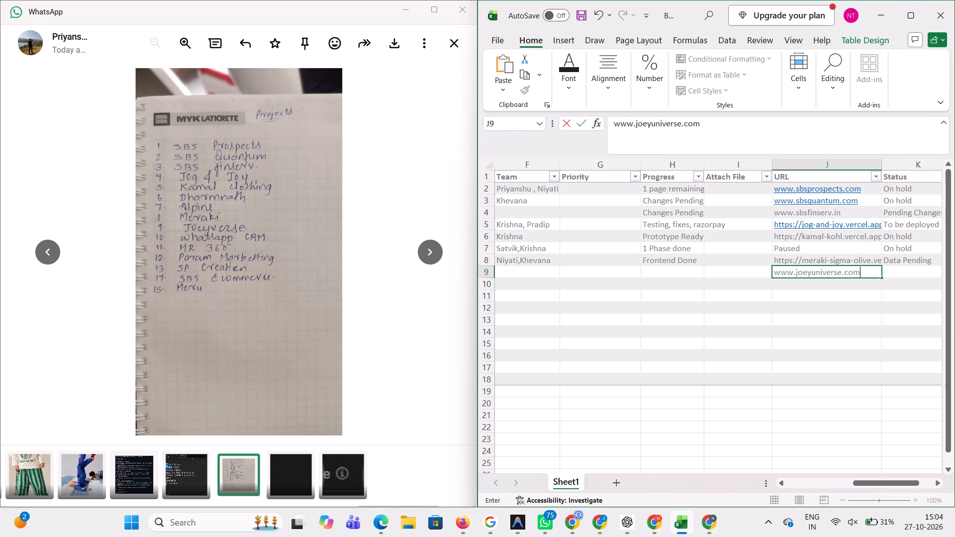
key("Right")
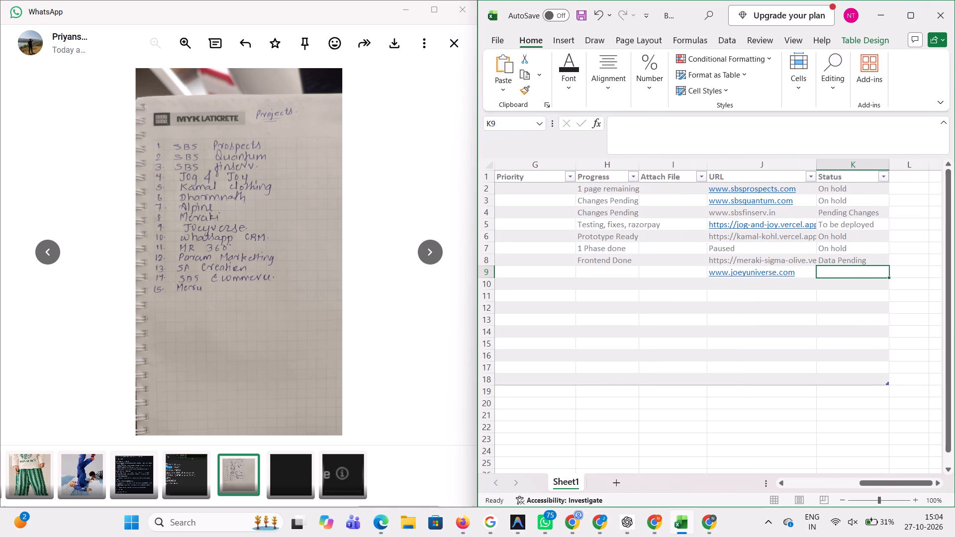
Enter "On hold" as the Status of the Joeyverse project in cell K9.
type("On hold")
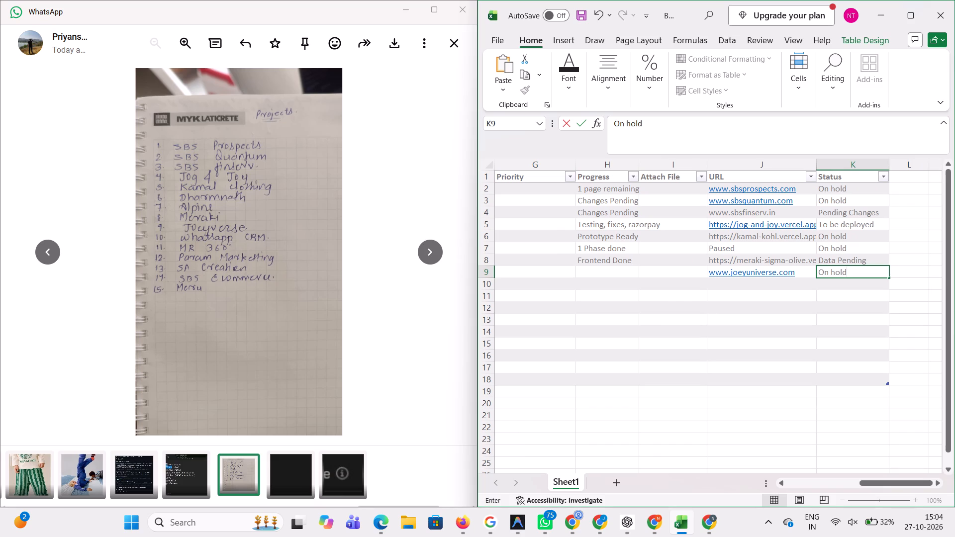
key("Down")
Add the tenth project from the handwritten list, "Whatsapp CRM", under Project Name in cell A10.
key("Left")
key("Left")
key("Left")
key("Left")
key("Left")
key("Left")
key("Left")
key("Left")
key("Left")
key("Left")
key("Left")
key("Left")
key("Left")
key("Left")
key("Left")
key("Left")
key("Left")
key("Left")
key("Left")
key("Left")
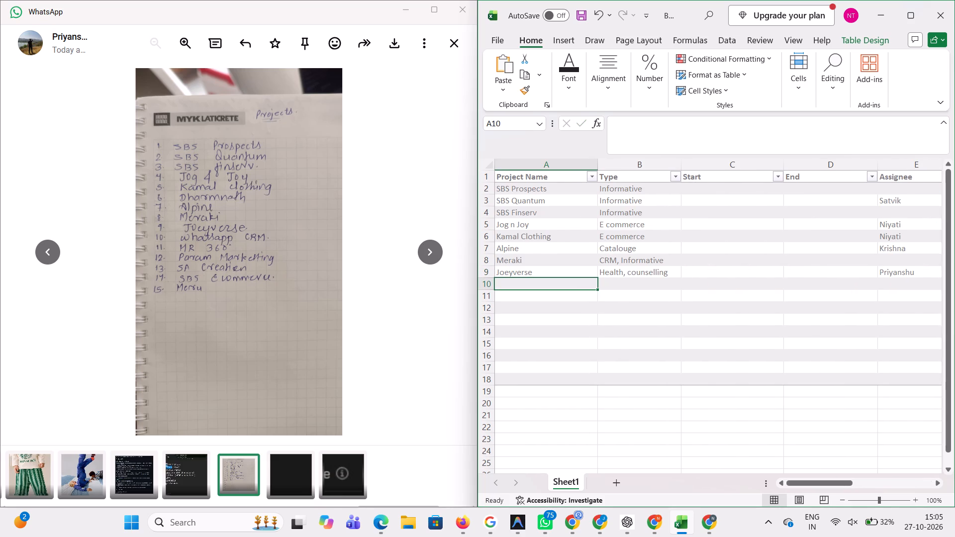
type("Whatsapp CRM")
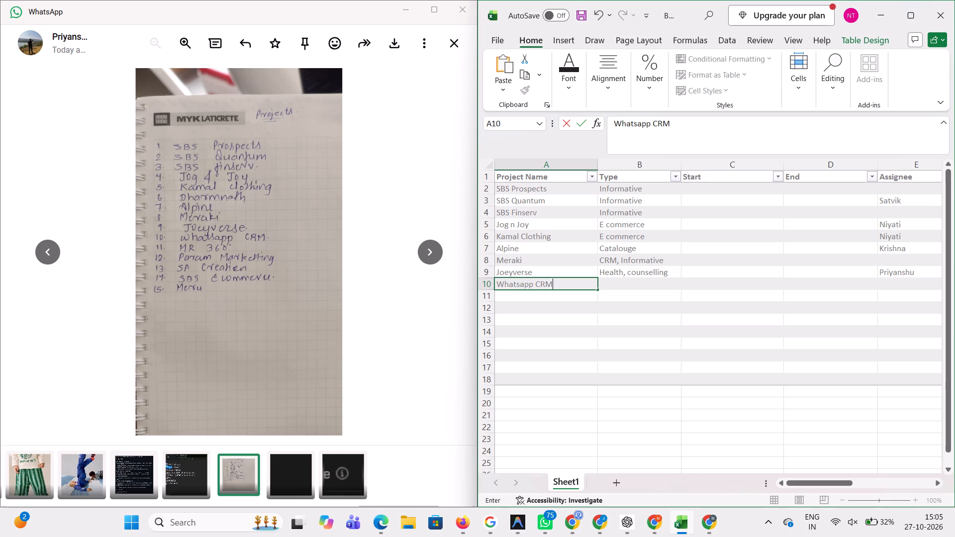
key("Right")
Enter "Priyanshu" as the Assignee of the Whatsapp CRM project in cell E10.
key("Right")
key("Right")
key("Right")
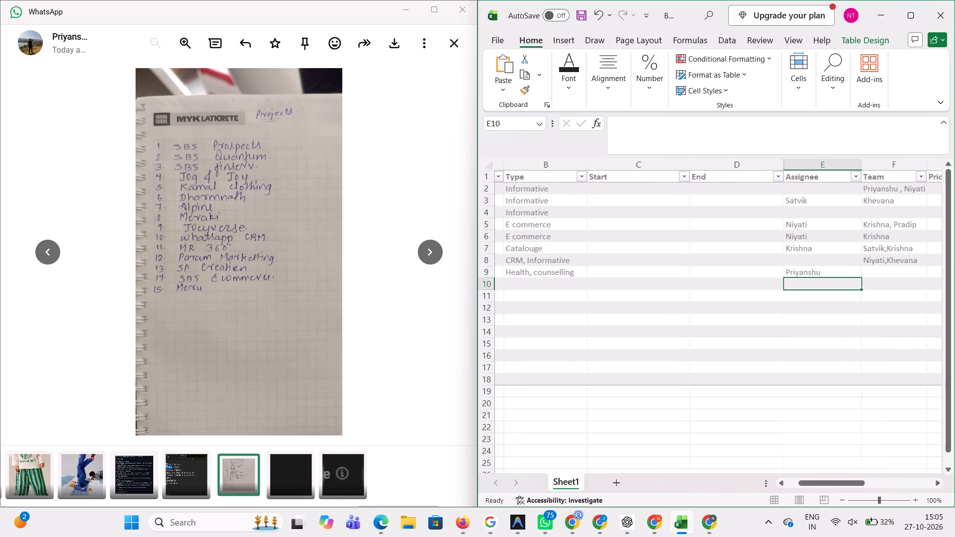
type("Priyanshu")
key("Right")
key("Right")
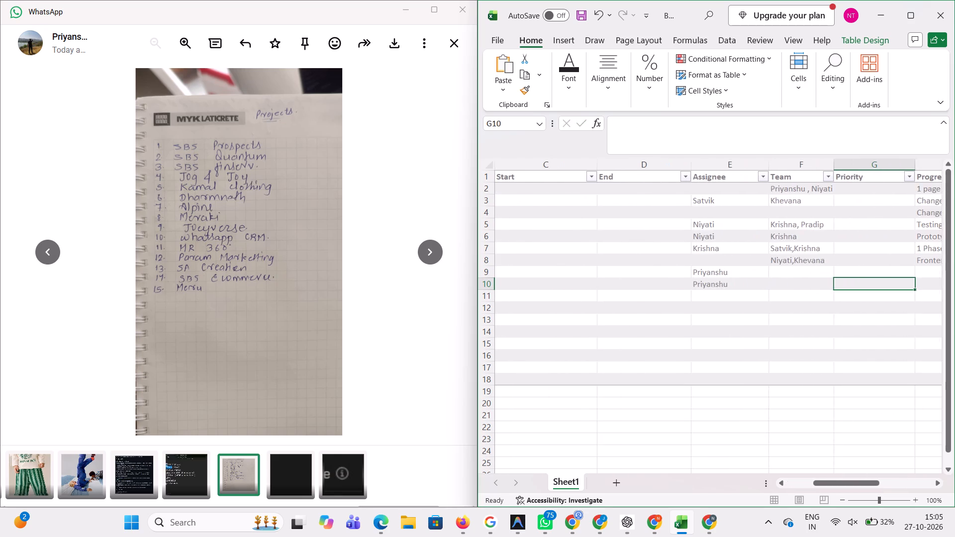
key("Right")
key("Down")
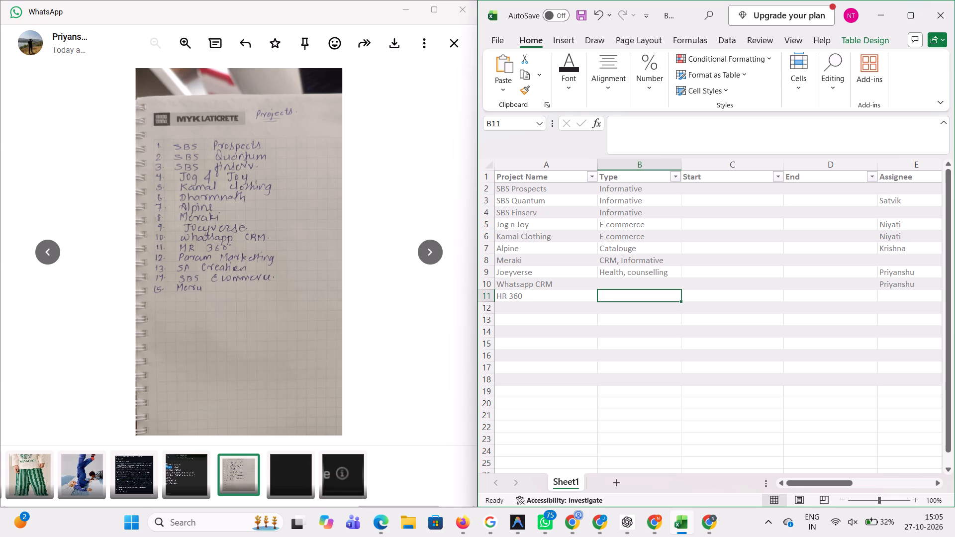
Enter "Tracker" as the Type of the HR 360 project in cell B11.
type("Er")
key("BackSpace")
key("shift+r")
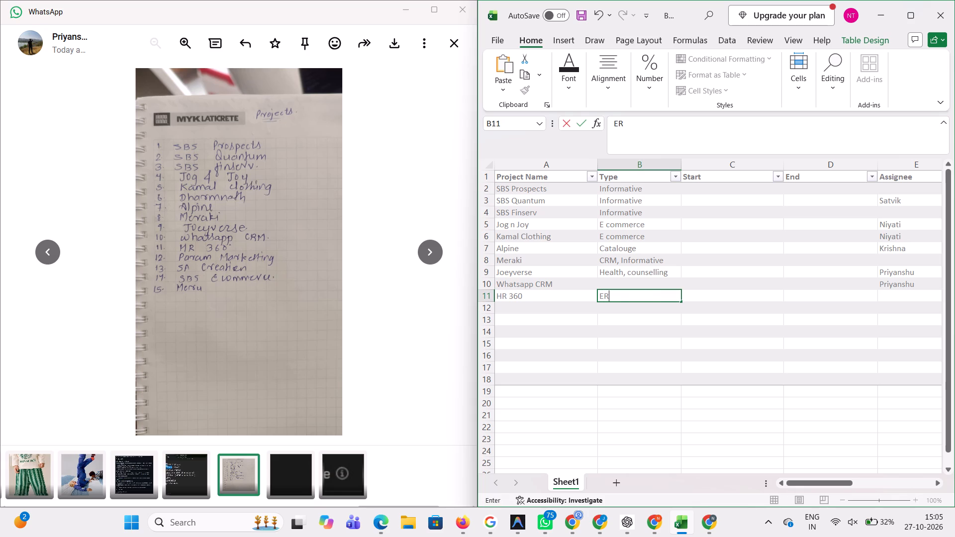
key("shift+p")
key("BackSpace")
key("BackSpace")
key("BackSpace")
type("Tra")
Set the Type of the HR 360 project to "Management,Tracker".
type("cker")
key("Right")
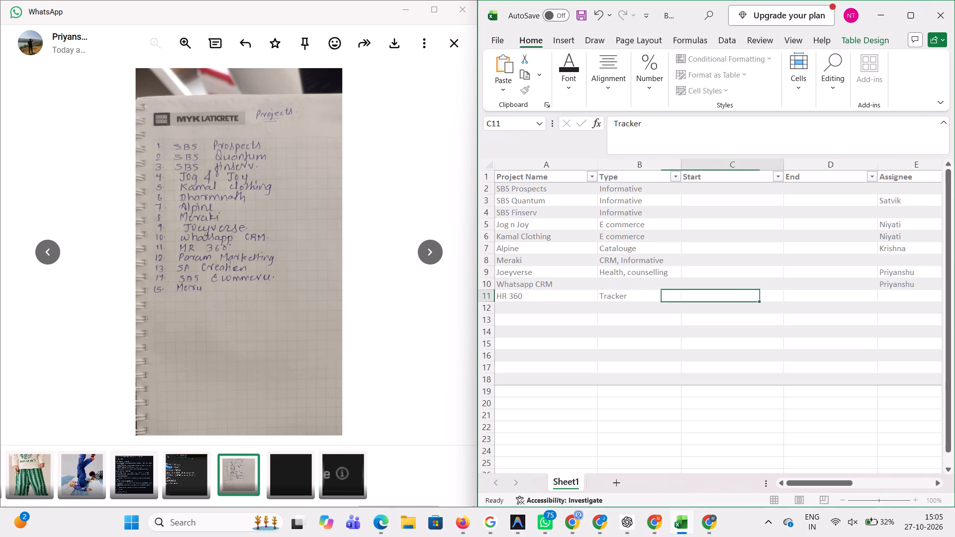
key("Left")
key("Left")
key("Right")
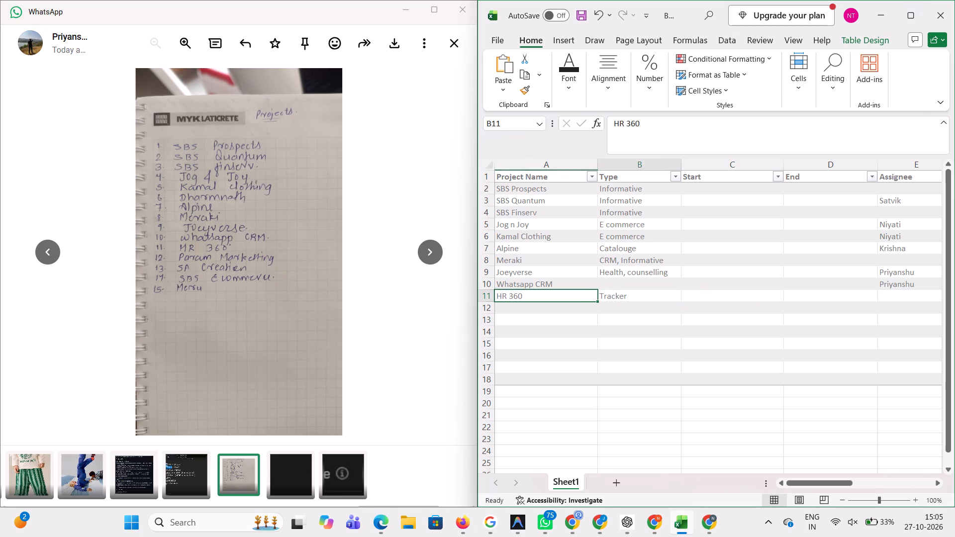
key("comma")
key("BackSpace")
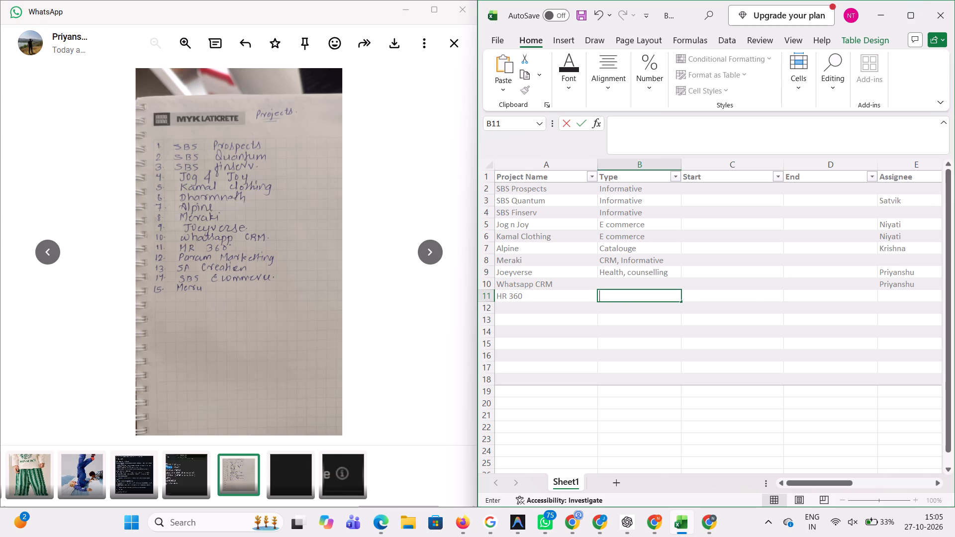
type("Man")
type("ag")
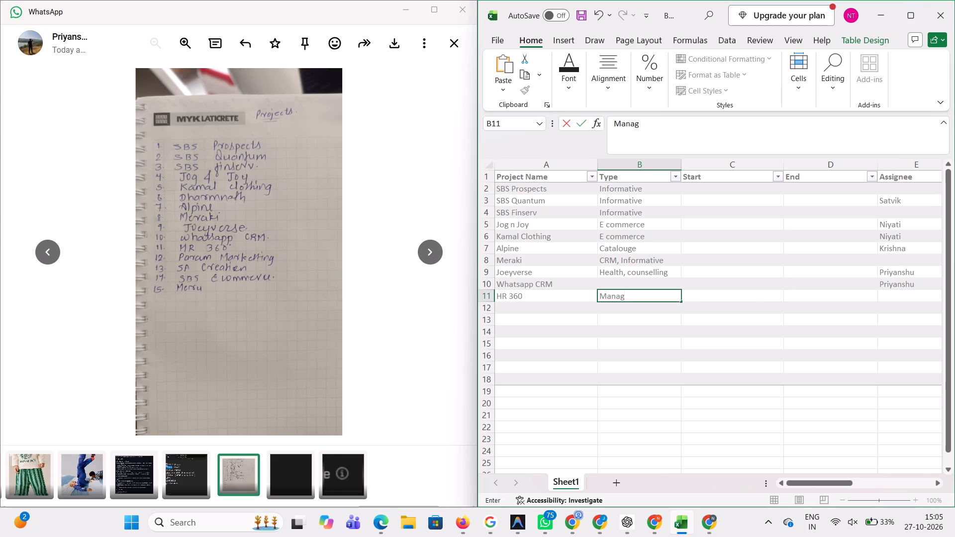
key("e")
type("ment,")
type("Tracker")
key("Right")
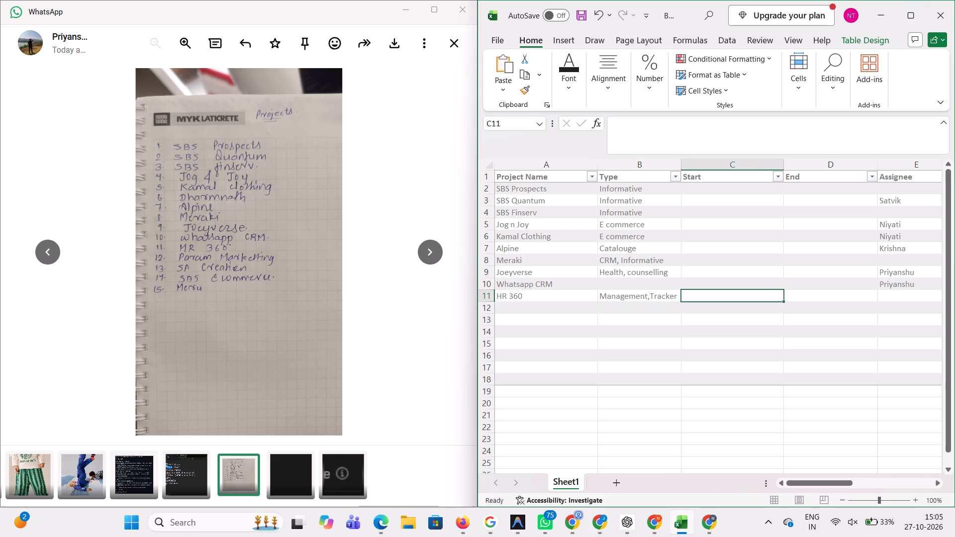
Fill in the HR 360 row with Niyati as assignee and "Changes Pending" as progress.
key("Right")
key("Right")
type("Niyat")
key("i")
key("Right")
key("Right")
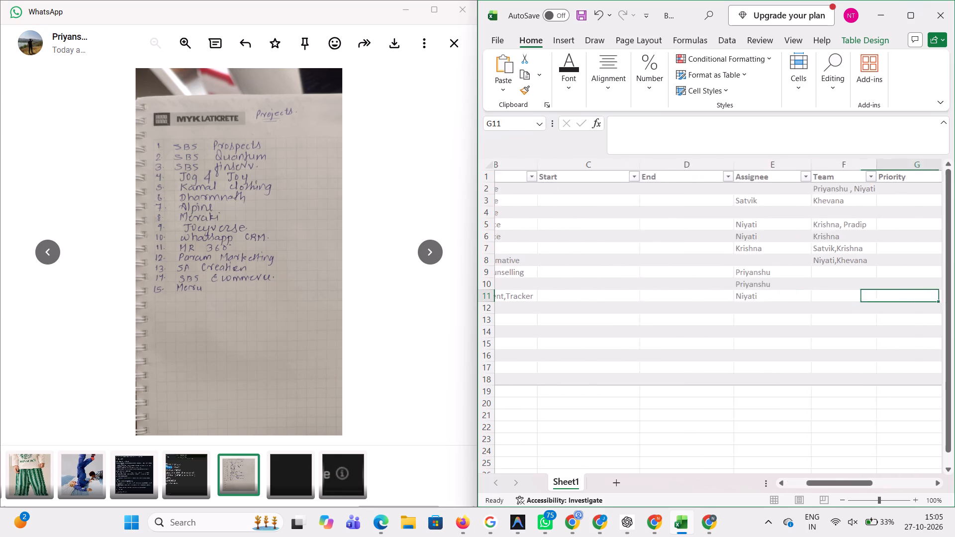
key("Right")
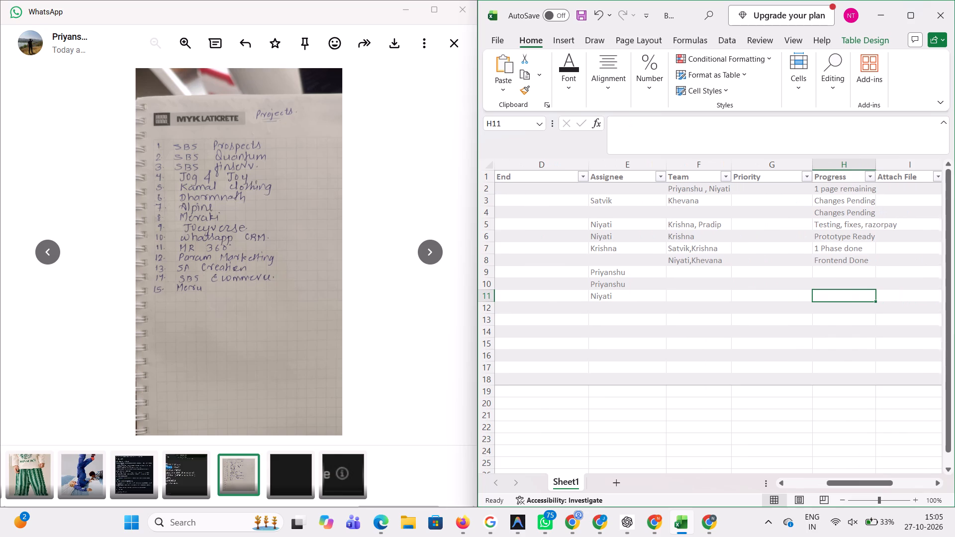
type("Chan")
key("Tab")
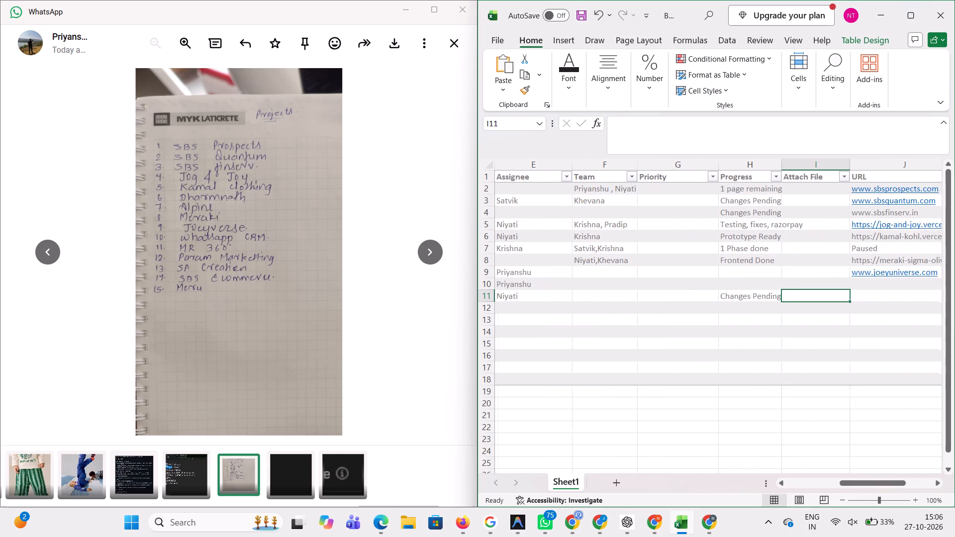
key("Right")
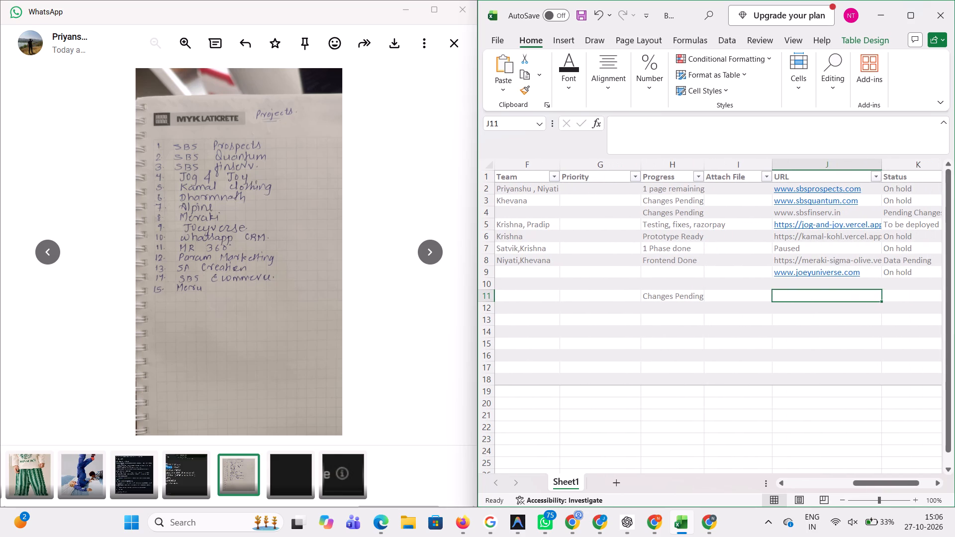
Complete the HR 360 row with "App" as the URL and "On hold" as the status.
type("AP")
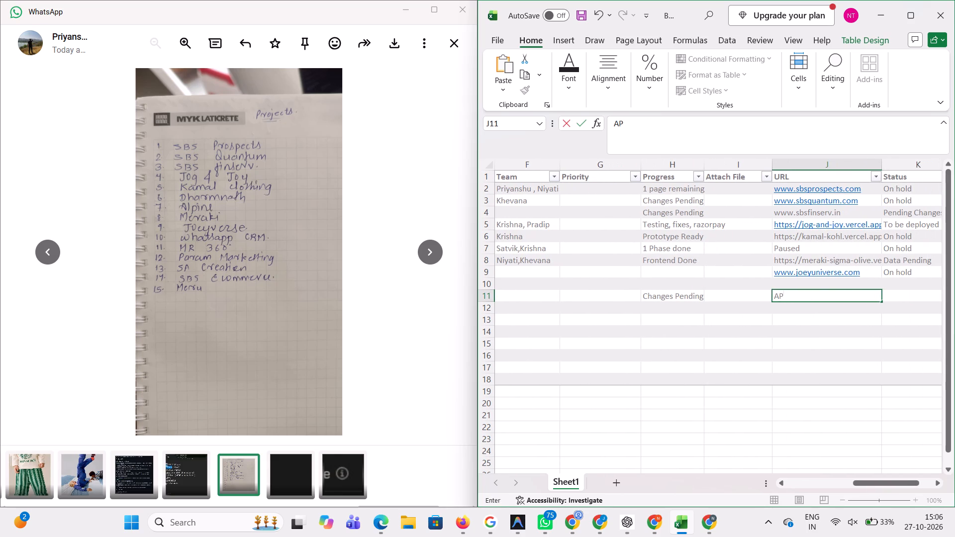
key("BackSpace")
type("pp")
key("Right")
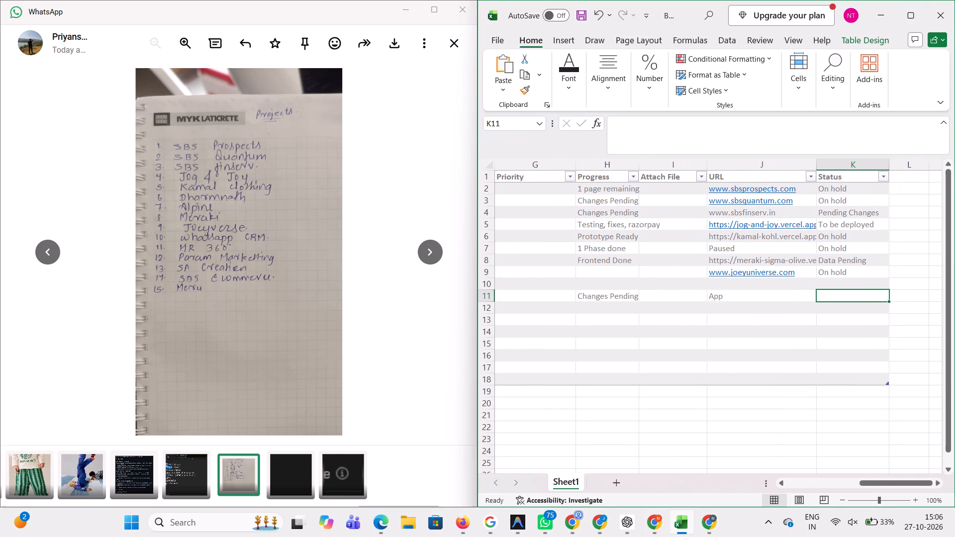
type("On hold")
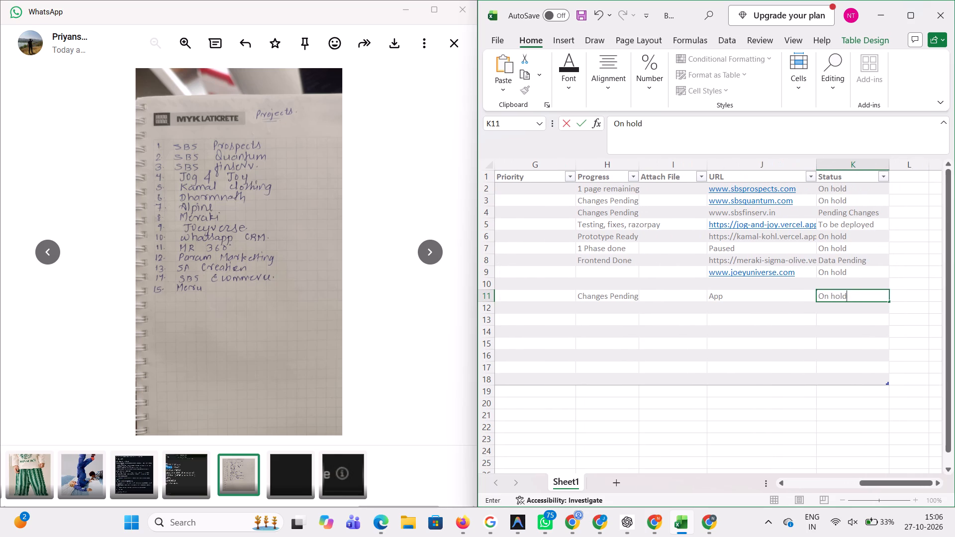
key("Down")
Add "Param Marketing" as the project name in the row below HR 360.
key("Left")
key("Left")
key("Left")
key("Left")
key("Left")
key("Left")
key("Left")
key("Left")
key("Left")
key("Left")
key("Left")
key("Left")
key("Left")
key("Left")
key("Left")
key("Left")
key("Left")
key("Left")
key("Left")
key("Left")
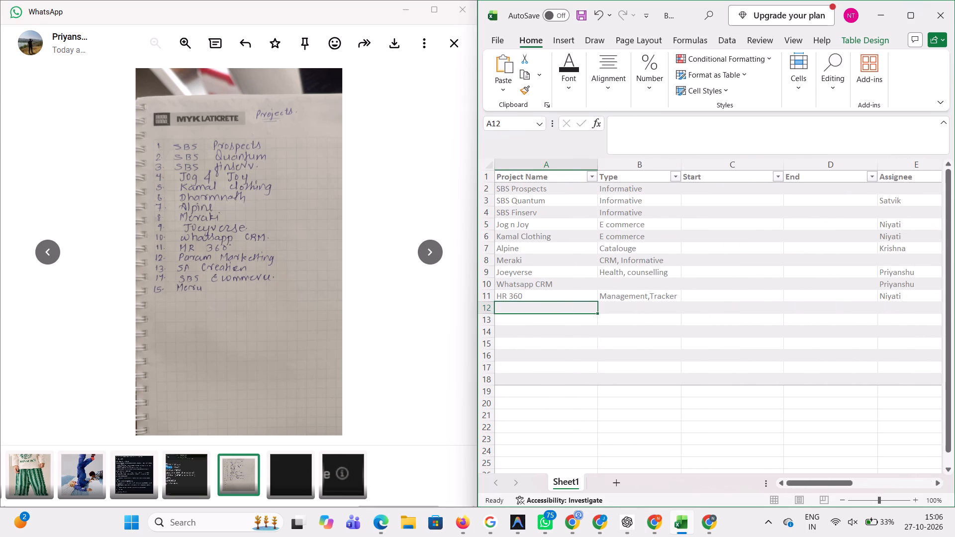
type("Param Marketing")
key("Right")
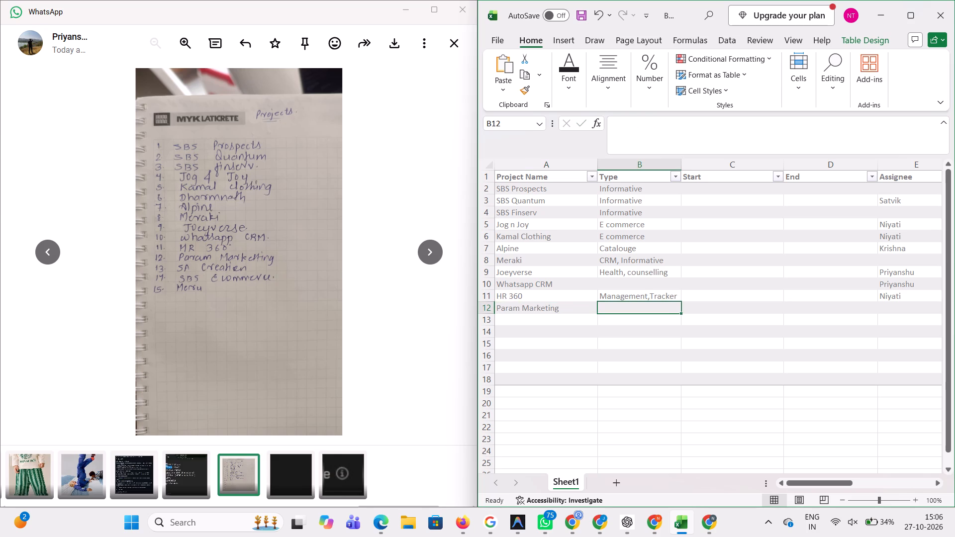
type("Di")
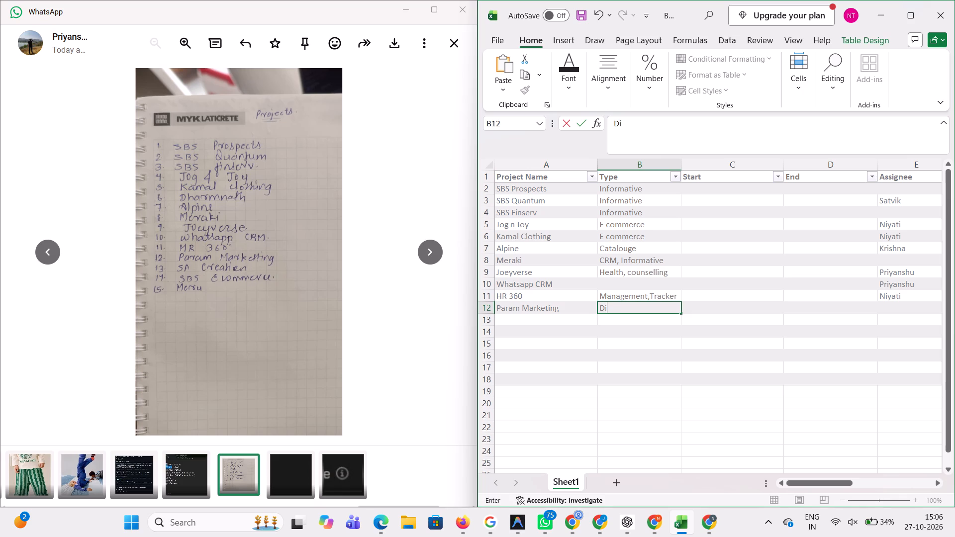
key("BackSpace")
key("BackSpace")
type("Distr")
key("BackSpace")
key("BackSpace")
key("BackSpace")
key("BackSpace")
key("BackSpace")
Enter a Type starting with "B" for the Param Marketing project.
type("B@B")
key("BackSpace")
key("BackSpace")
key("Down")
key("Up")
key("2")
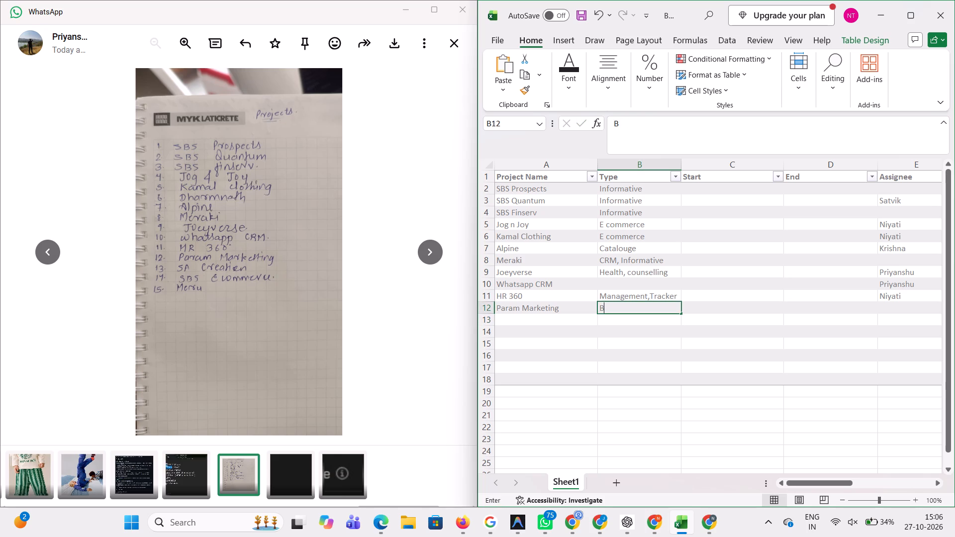
Enter B2B as the Type of the Param Marketing project.
key("BackSpace")
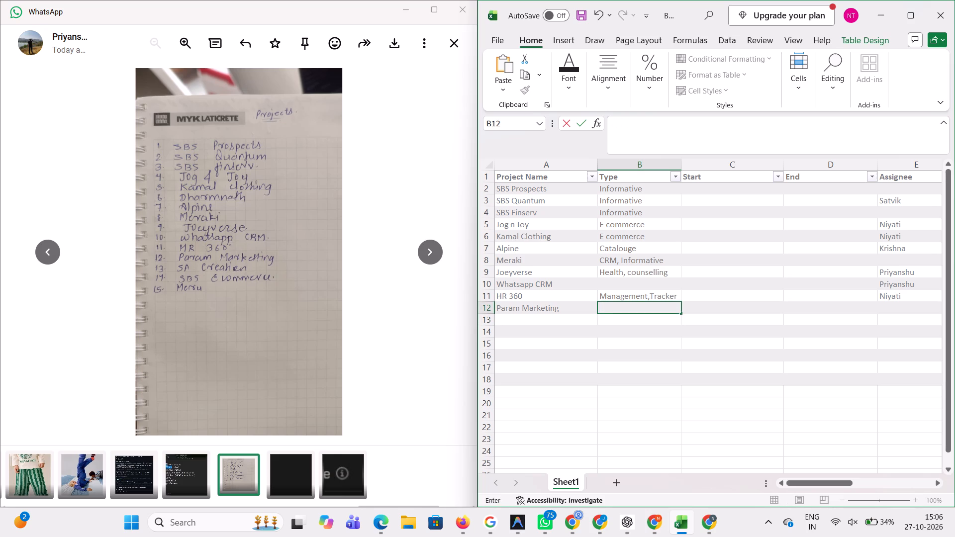
key("shift+b")
key("2")
key("shift+b")
key("Right")
Enter "Satvik, Khushboo" as the assignees of the Param Marketing project.
key("Right")
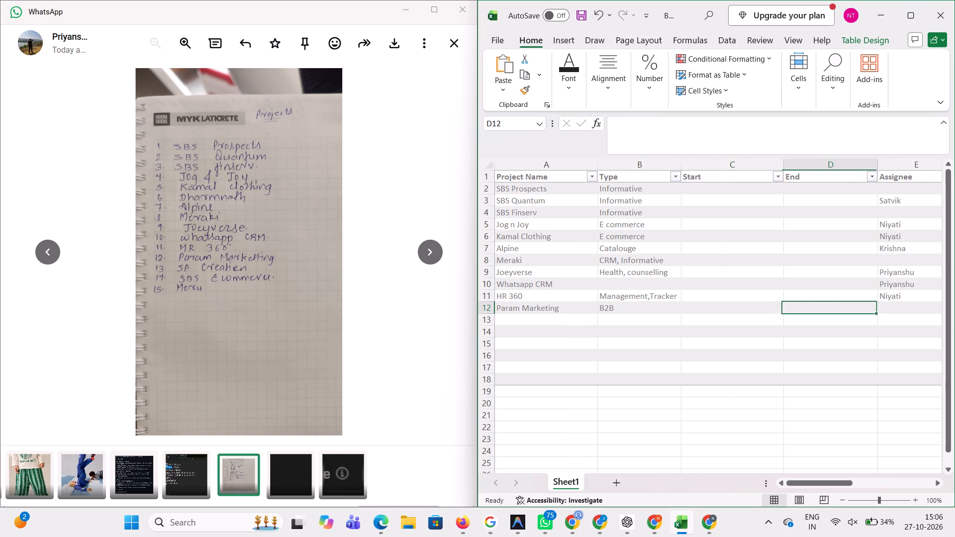
key("Right")
type("Satvil")
key("BackSpace")
key("k")
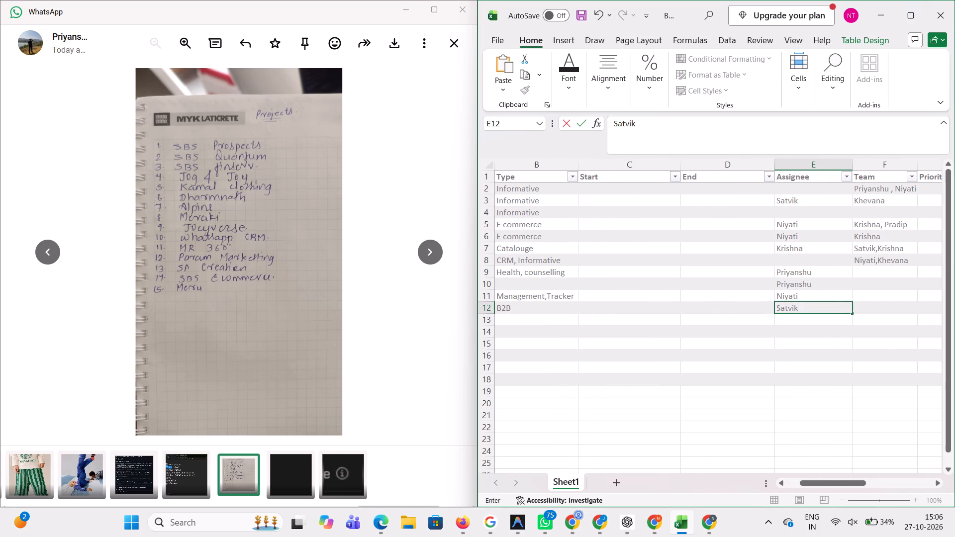
type(", Khushboo")
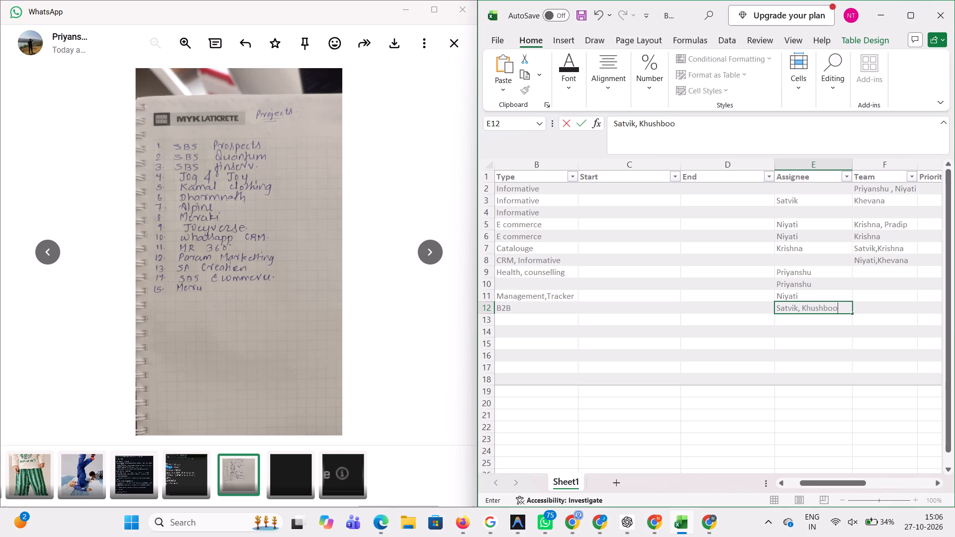
key("Right")
Enter "Website done" as the progress of the Param Marketing project.
key("Right")
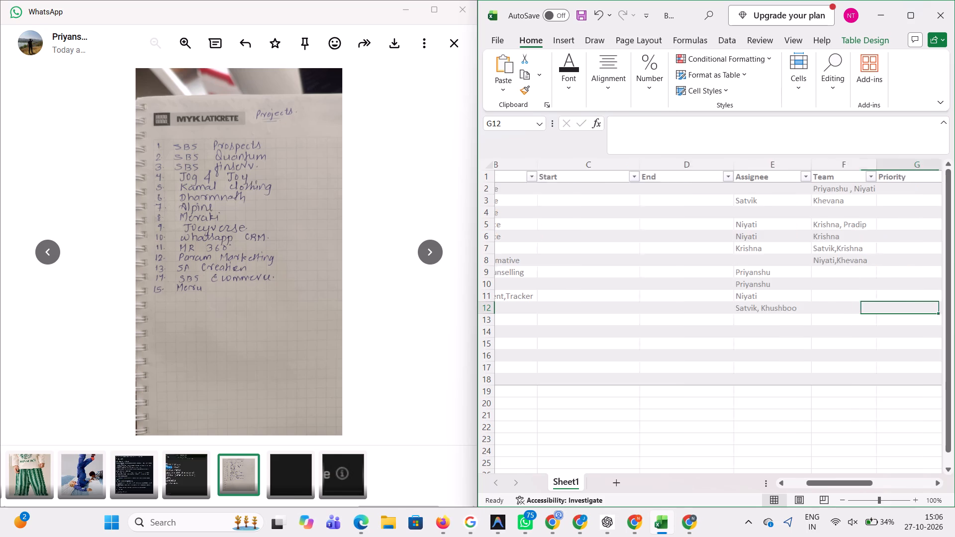
key("Right")
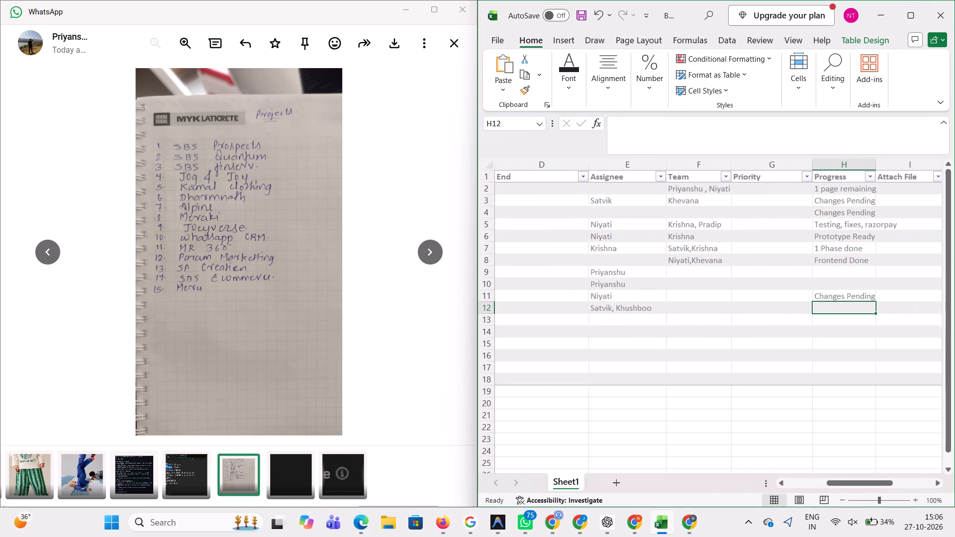
type("Website done")
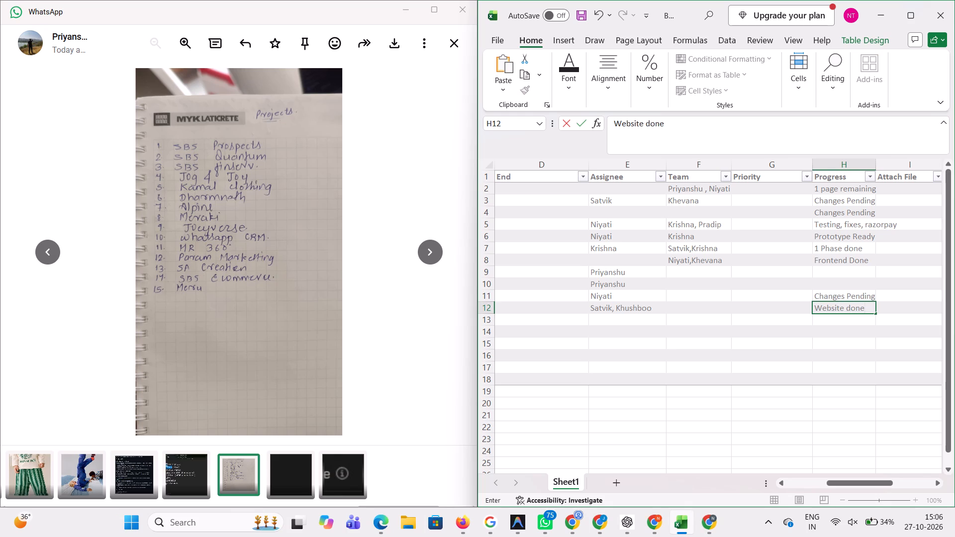
type(",")
key("space")
key("shift+a")
key("BackSpace")
key("BackSpace")
key("BackSpace")
key("Right")
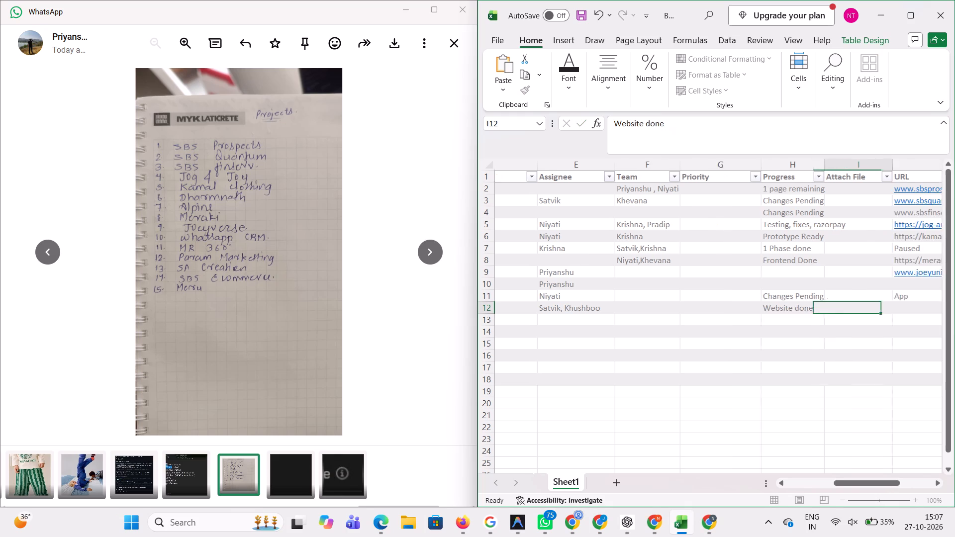
key("Right")
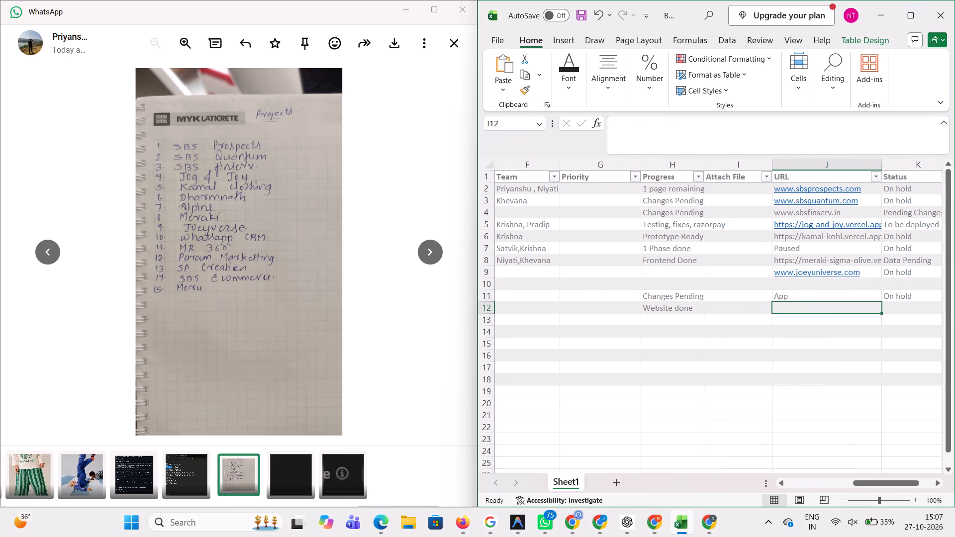
type("wwwr")
key("BackSpace")
key("period")
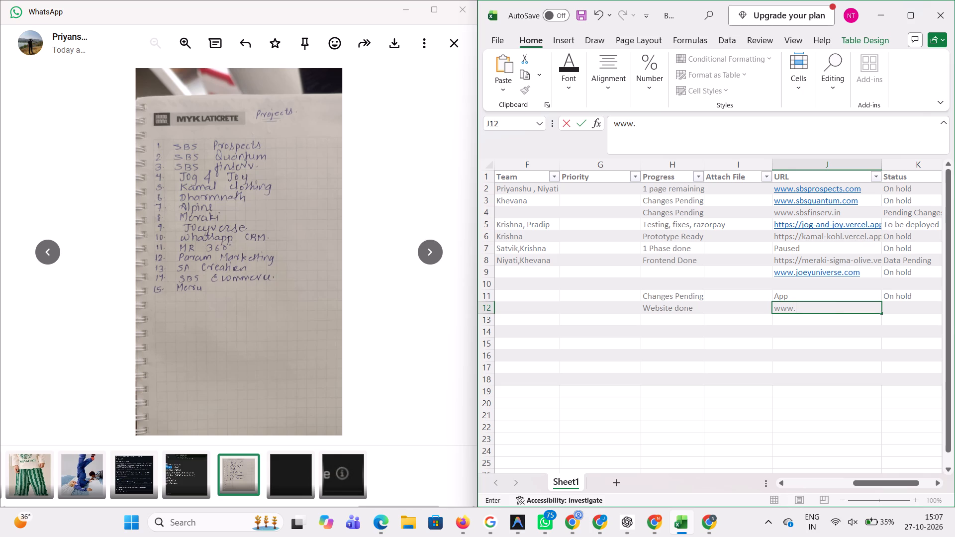
type("parammarketi")
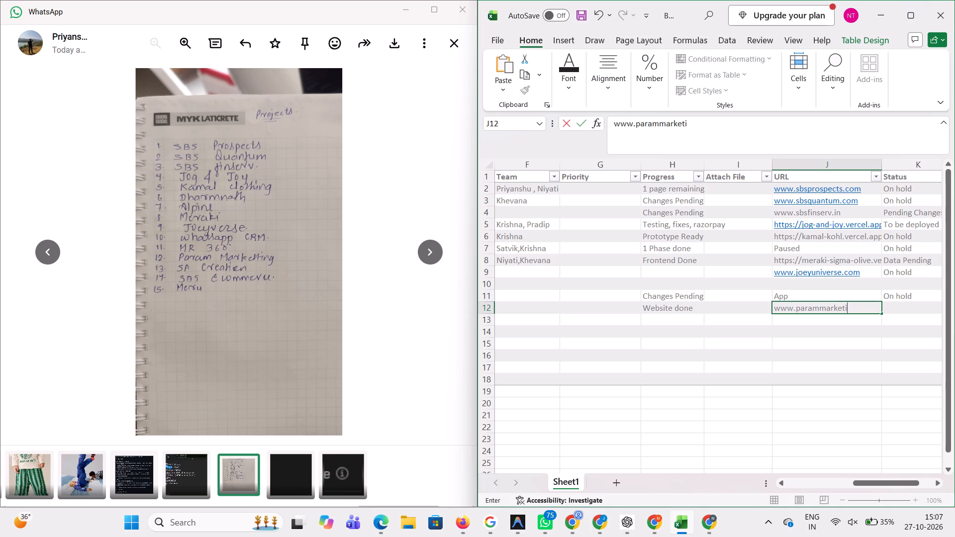
type("ng.in")
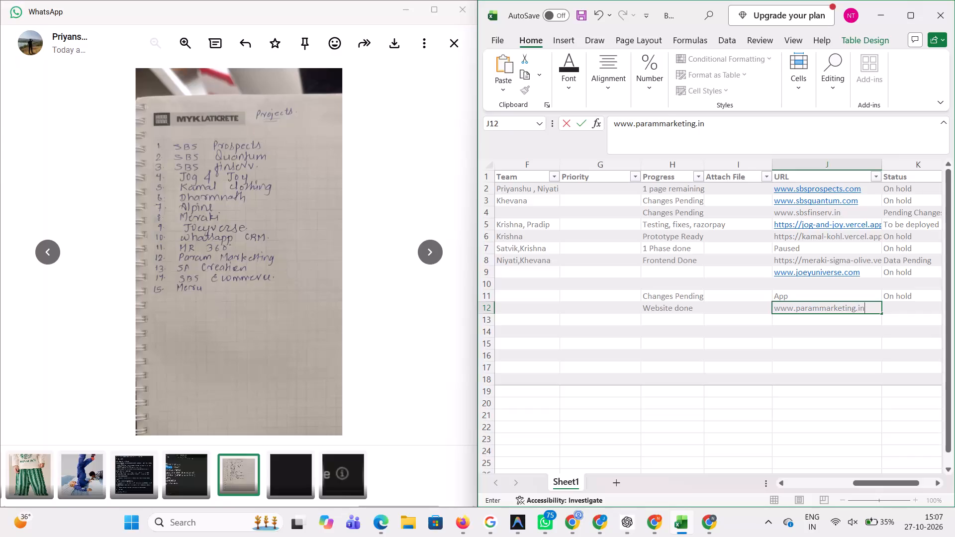
key("Right")
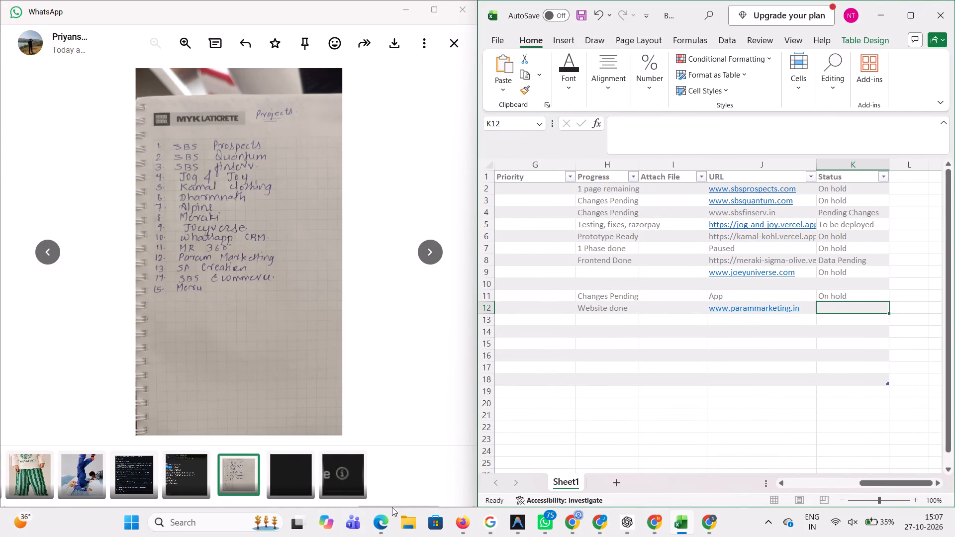
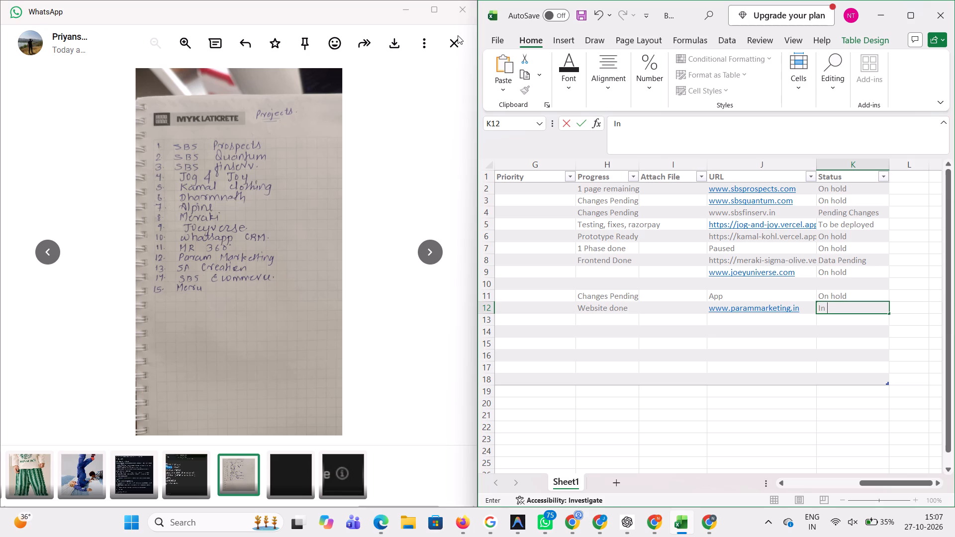
Enter "On going" as the Status of the Param Marketing project.
type("progress")
key("BackSpace")
key("BackSpace")
key("BackSpace")
key("BackSpace")
key("BackSpace")
key("BackSpace")
key("BackSpace")
key("BackSpace")
key("BackSpace")
key("BackSpace")
key("BackSpace")
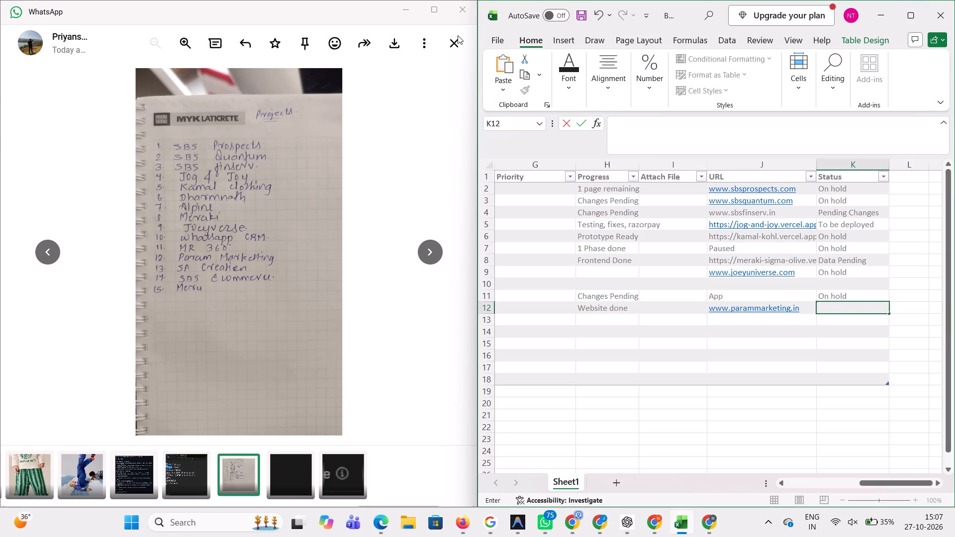
type("On going")
key("Down")
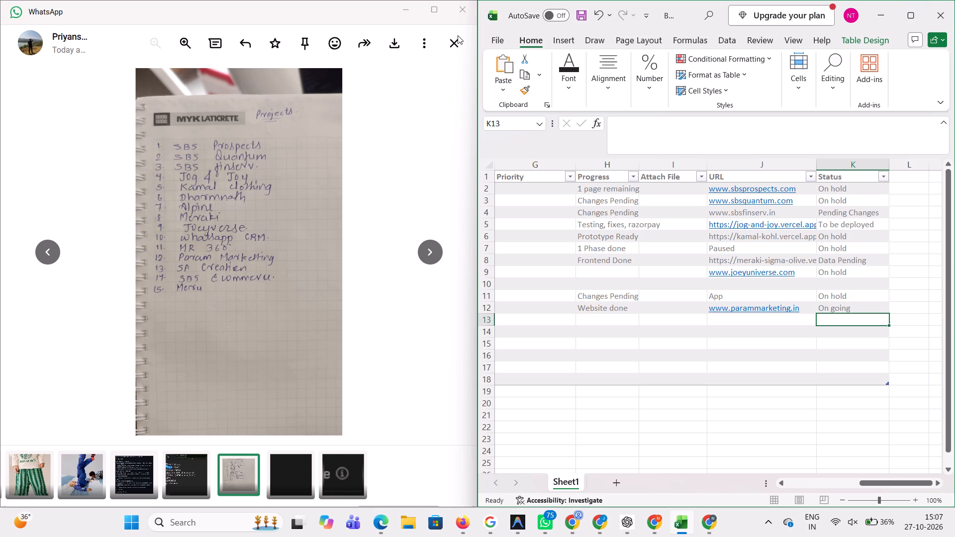
Change the Progress of the Param Marketing project to "Website done, App pending".
left_click(582, 326)
scroll(582, 326, "right", 11)
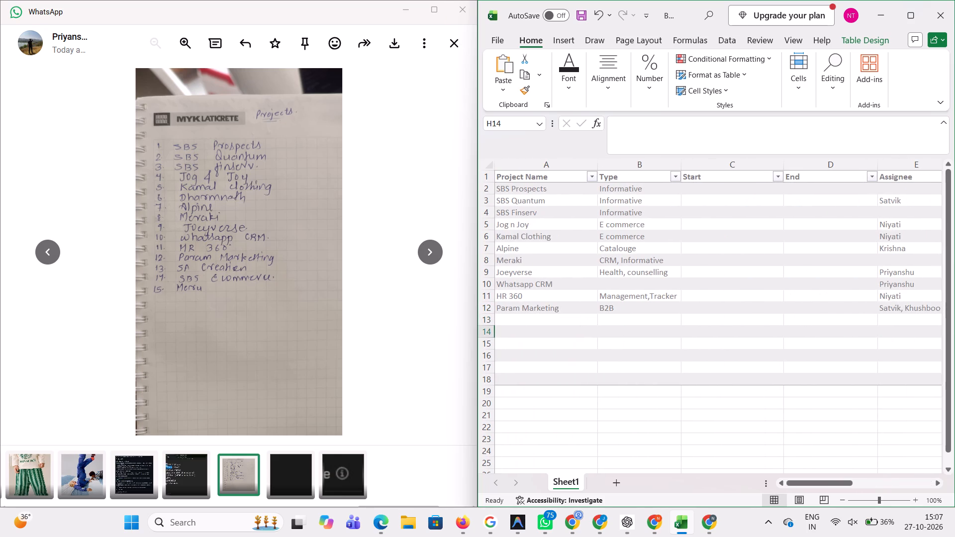
scroll(695, 335, "left", 4)
left_click(869, 313)
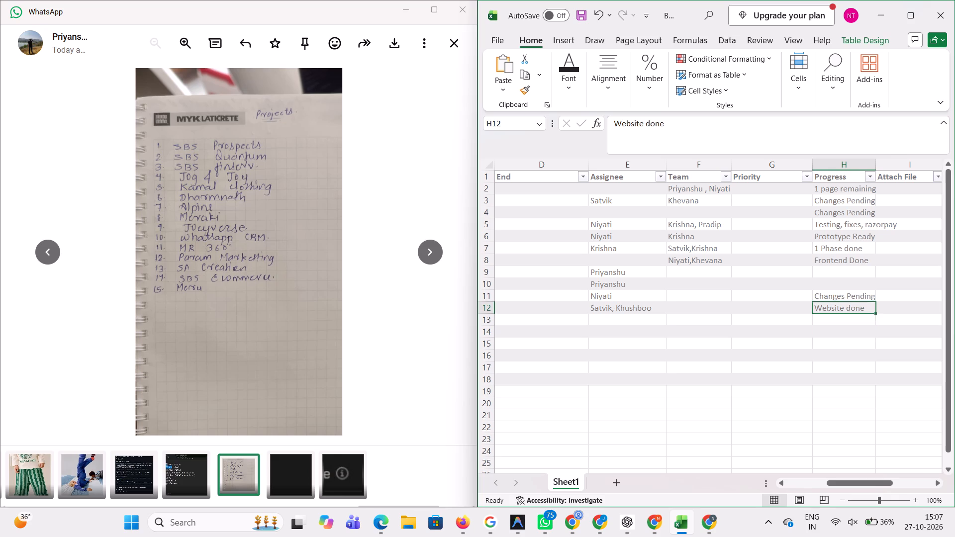
key("comma")
key("BackSpace")
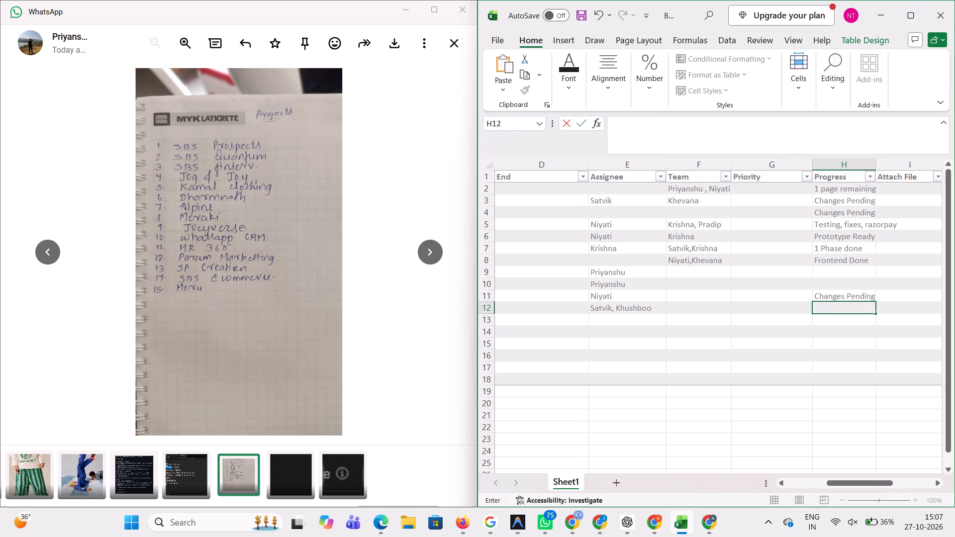
type("Website done, App pending")
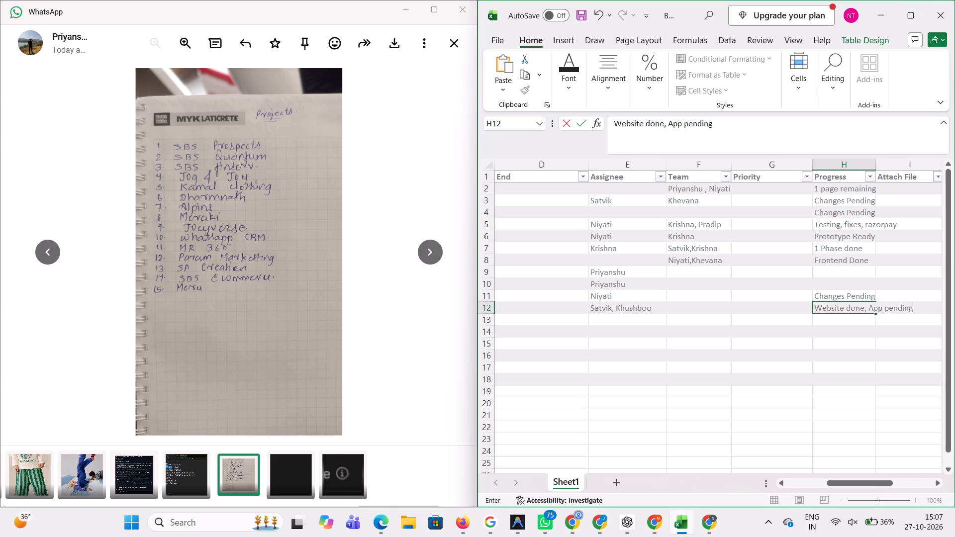
key("Down")
Add the project "SA Creation" in row 13 with the Type "E commerce".
scroll(869, 313, "right", 9)
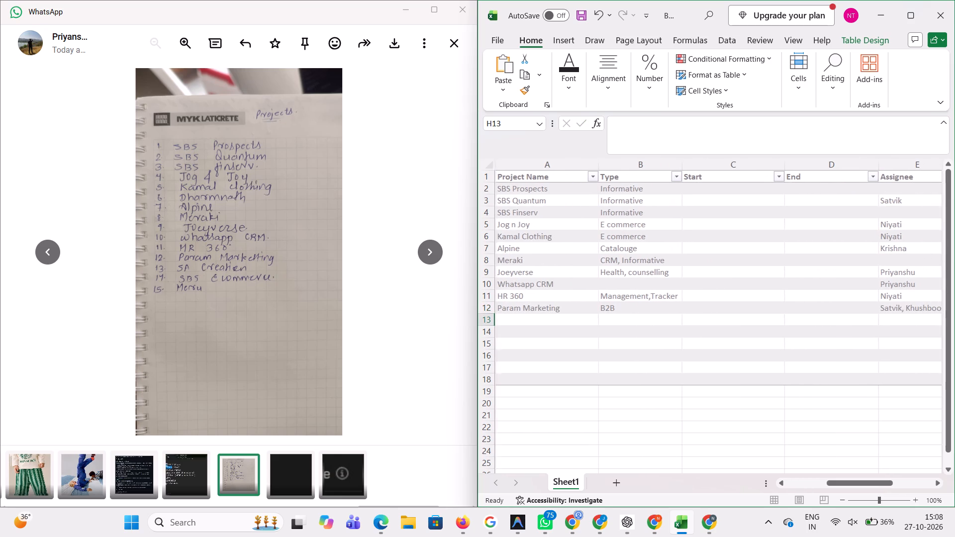
left_click(512, 321)
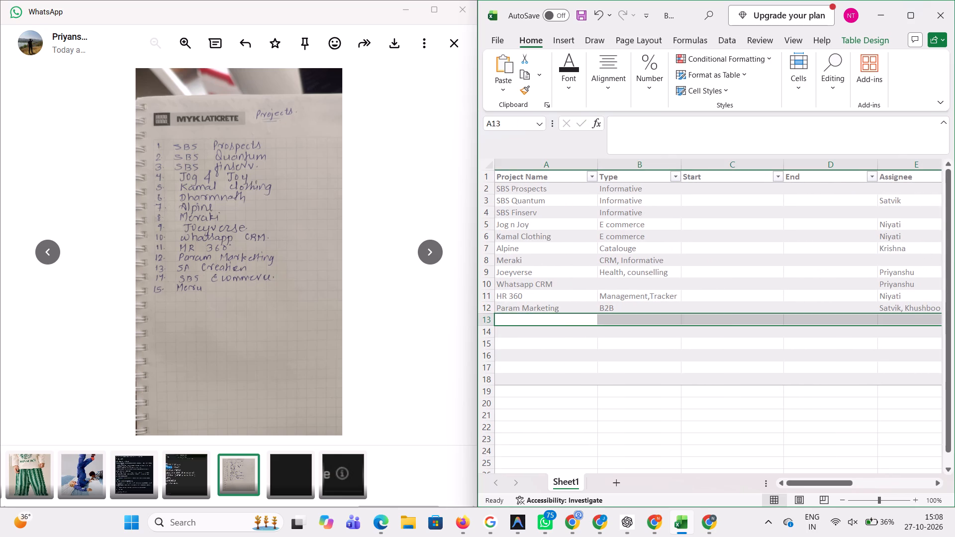
type("SA Creation")
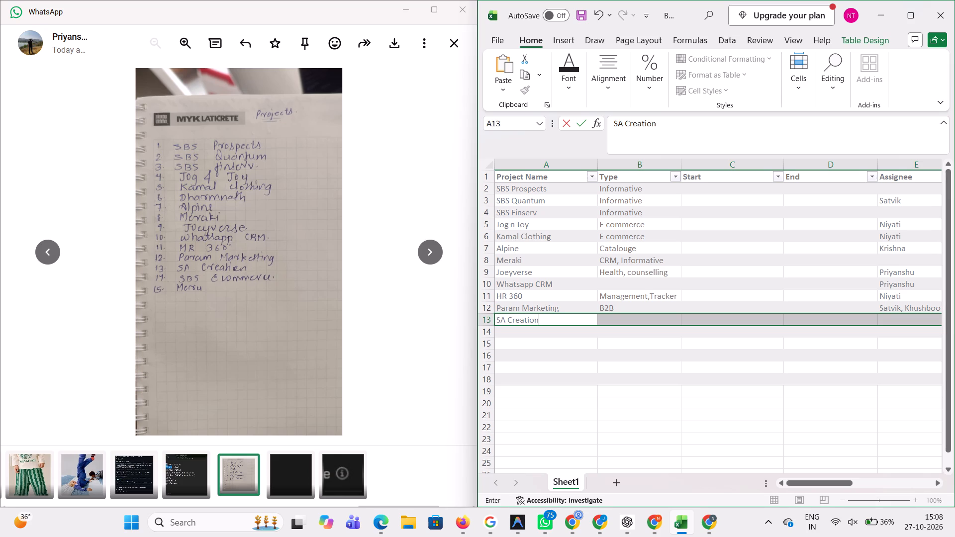
key("Right")
type("E com")
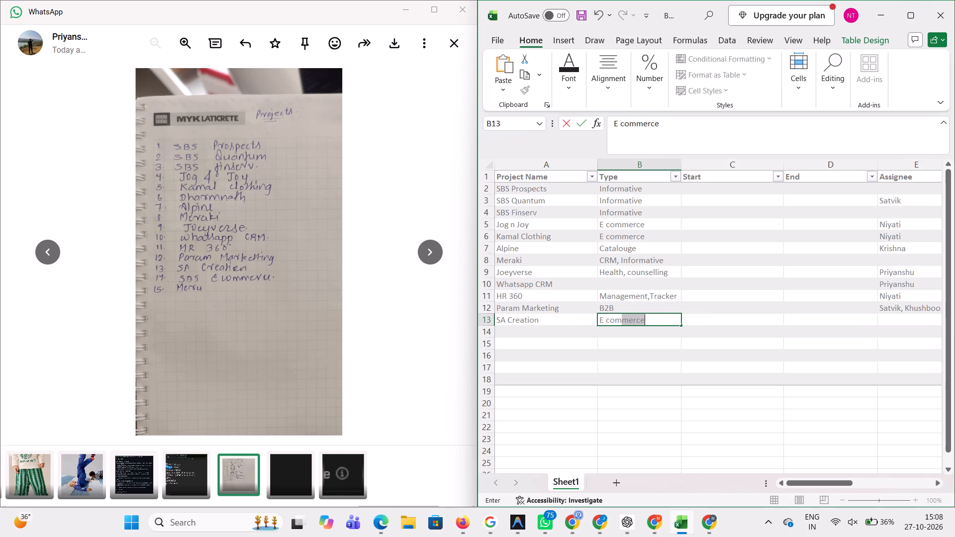
key("Tab")
Enter Krishna as the Assignee and Khevana as the Team of the SA Creation project.
key("Right")
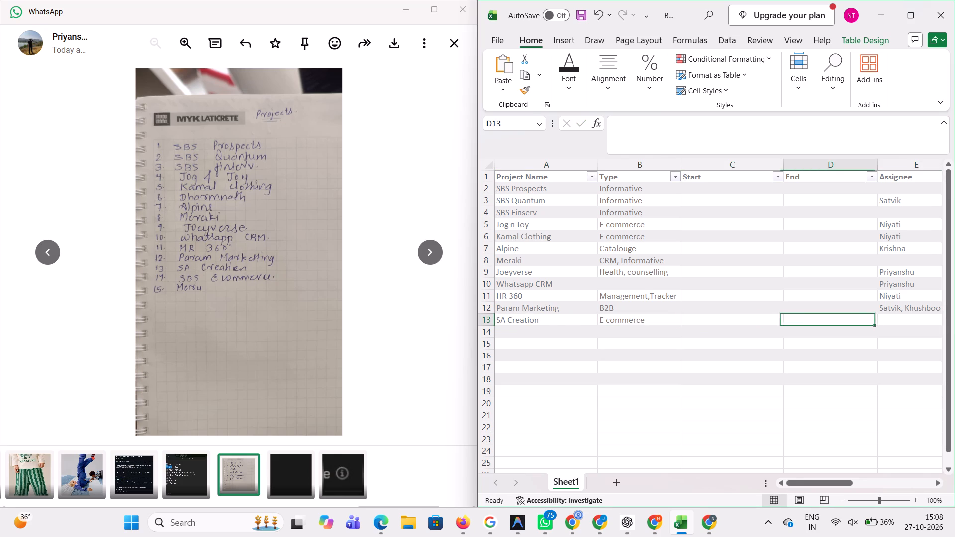
key("Right")
type("Krishna")
key("Right")
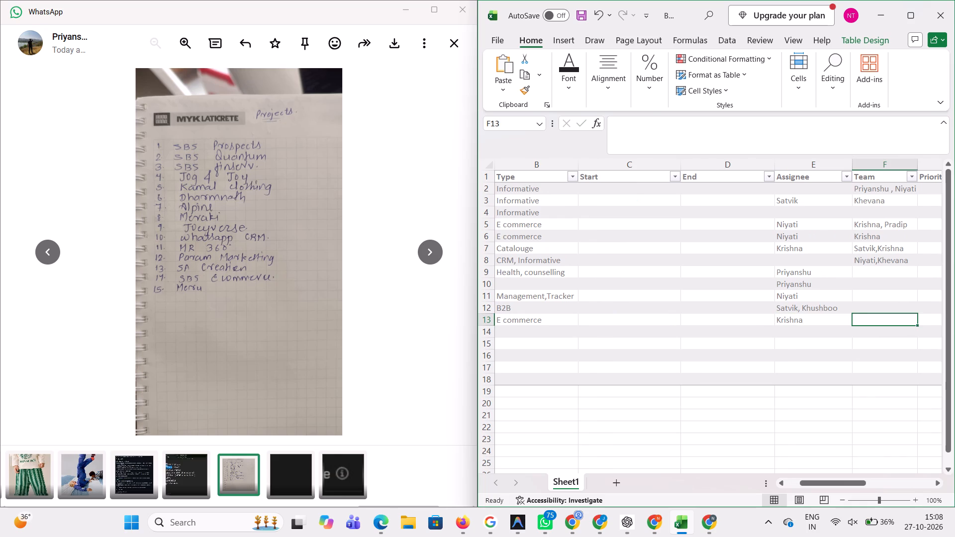
type("Khevana")
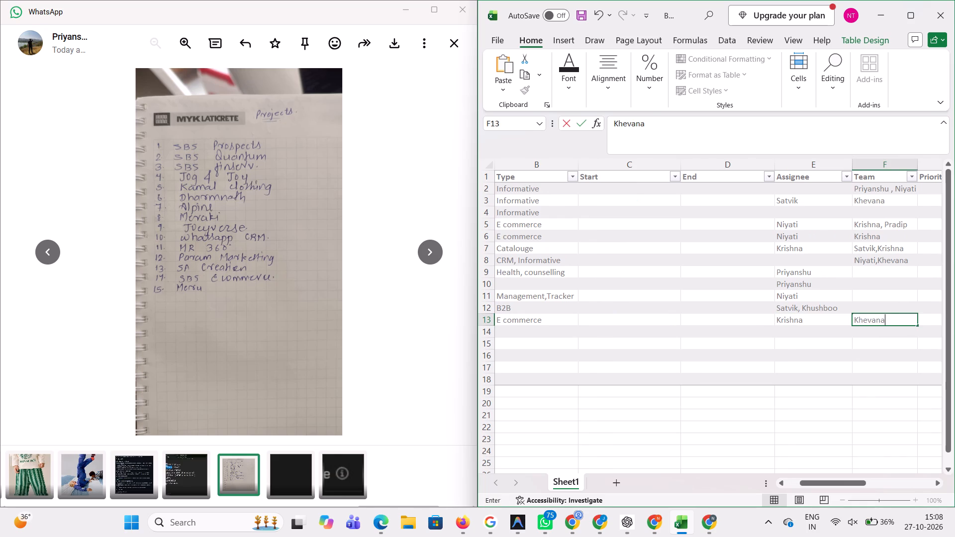
key("Right")
Enter "On going" as both the Progress and the Status of the SA Creation project.
key("Right")
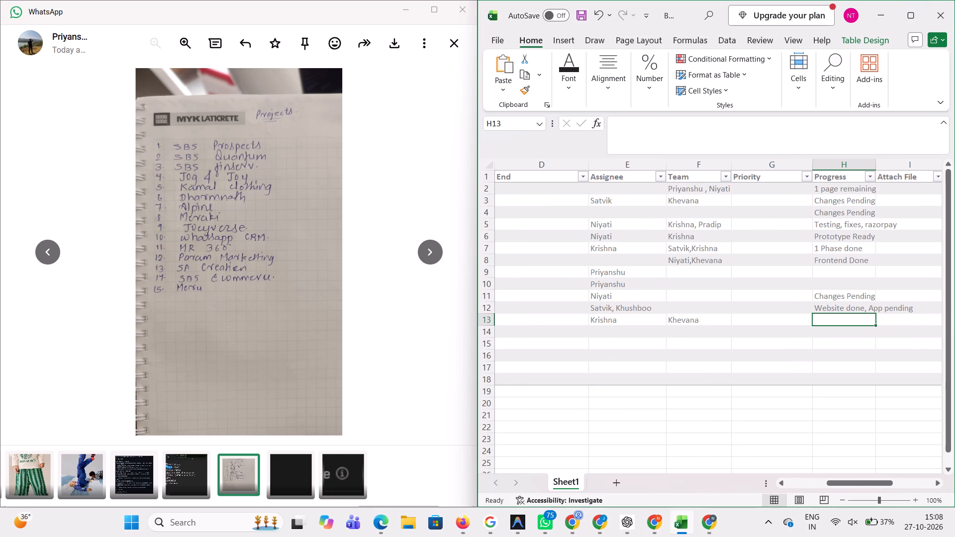
type("On")
key("space")
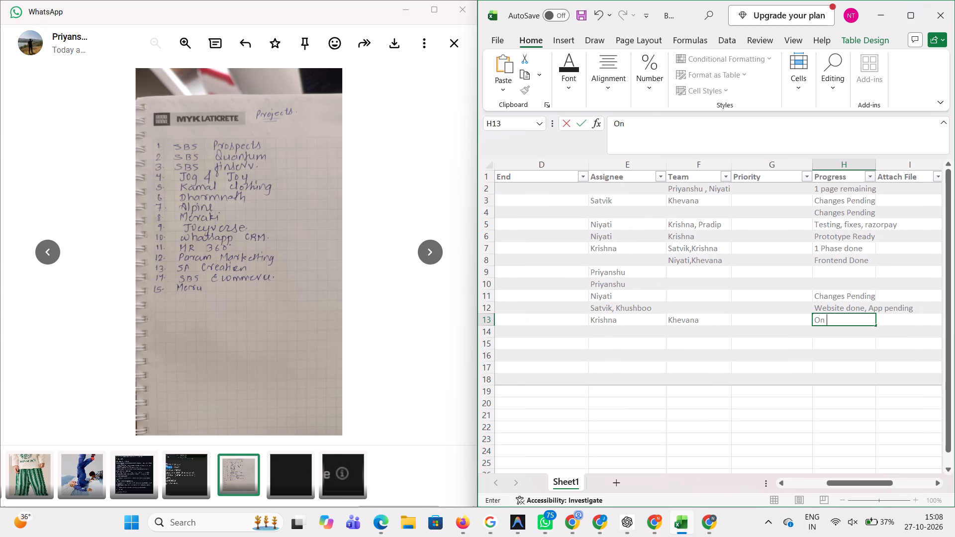
type("o")
key("BackSpace")
type("going")
key("Right")
key("Right")
key("Right")
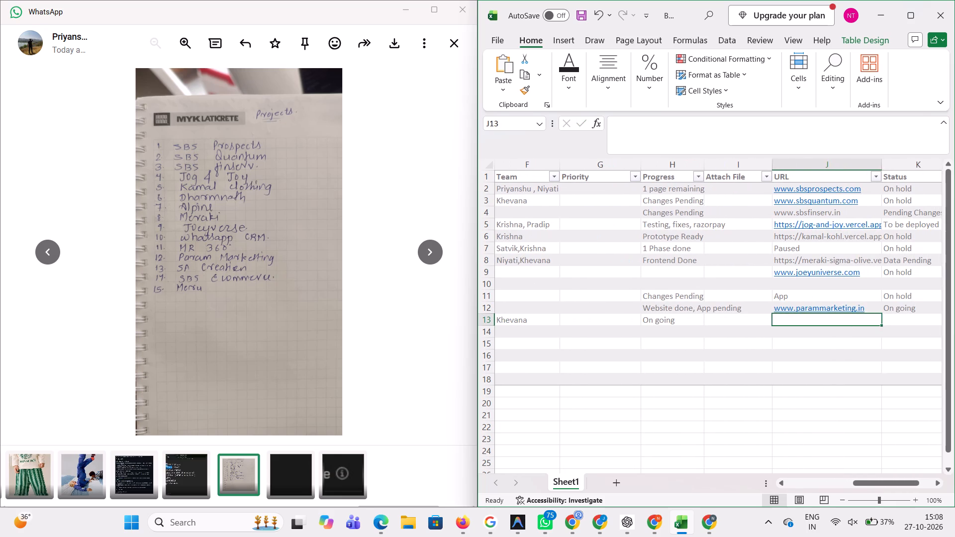
type("On")
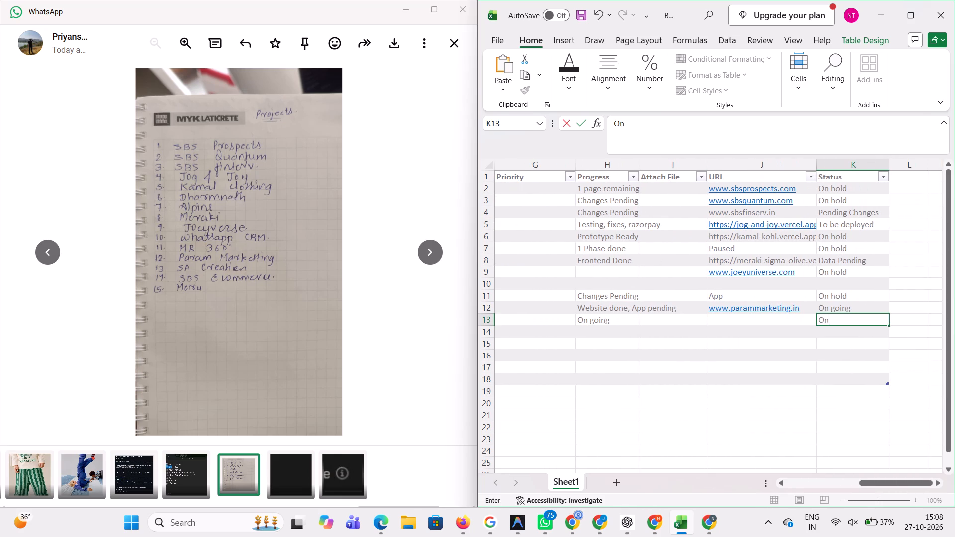
key("space")
type("go")
key("Tab")
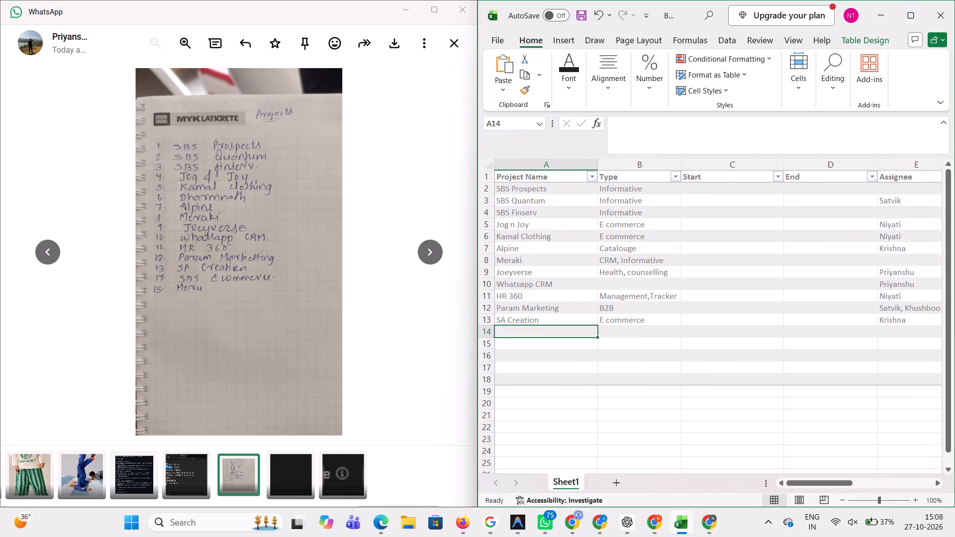
Add the project "SBS E commerce" in row 14 with the Type "E commerce".
key("shift+s")
type("BS")
key("space")
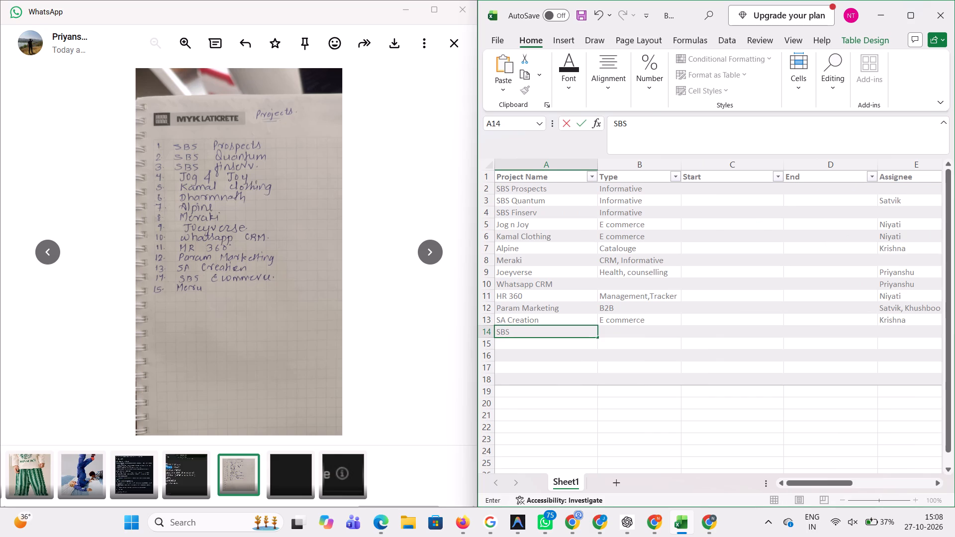
type("E commerec")
key("BackSpace")
key("BackSpace")
type("ce")
key("Right")
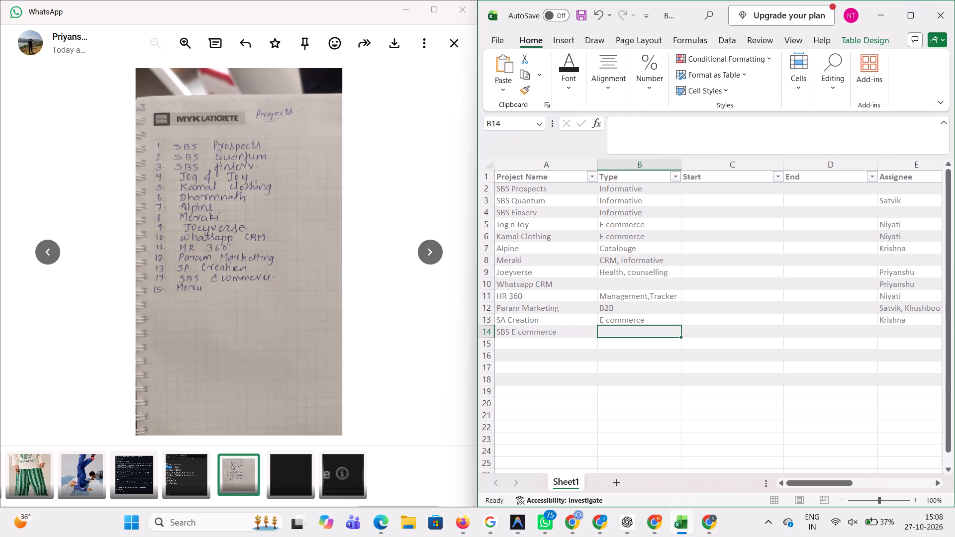
type("E co")
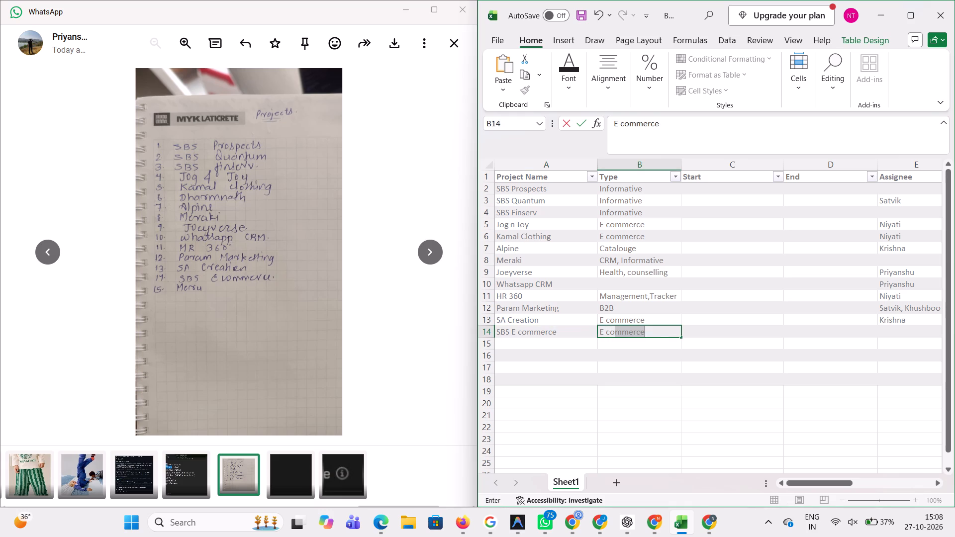
key("Tab")
Enter Khevana as the Assignee and "On going" as the Progress of the SBS E commerce project.
key("Right")
key("Right")
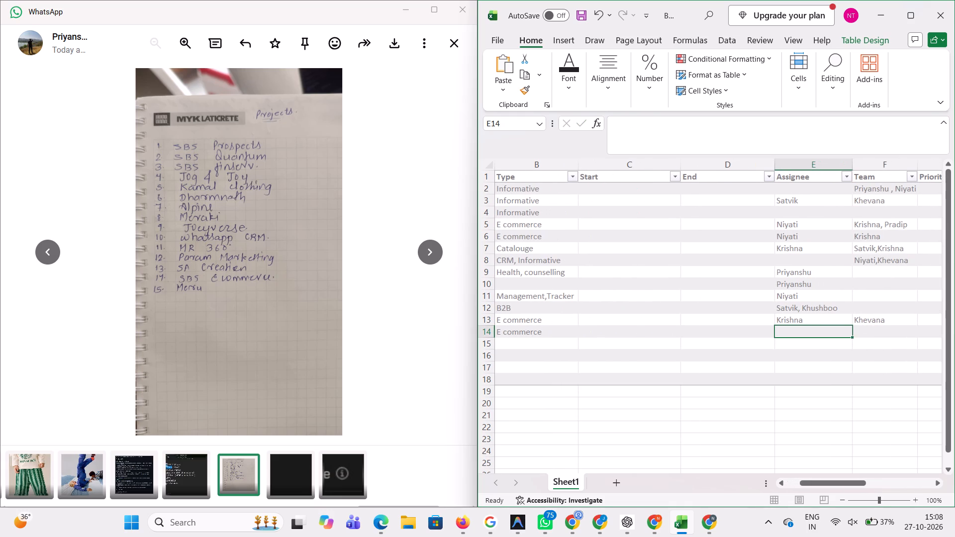
type("Khe")
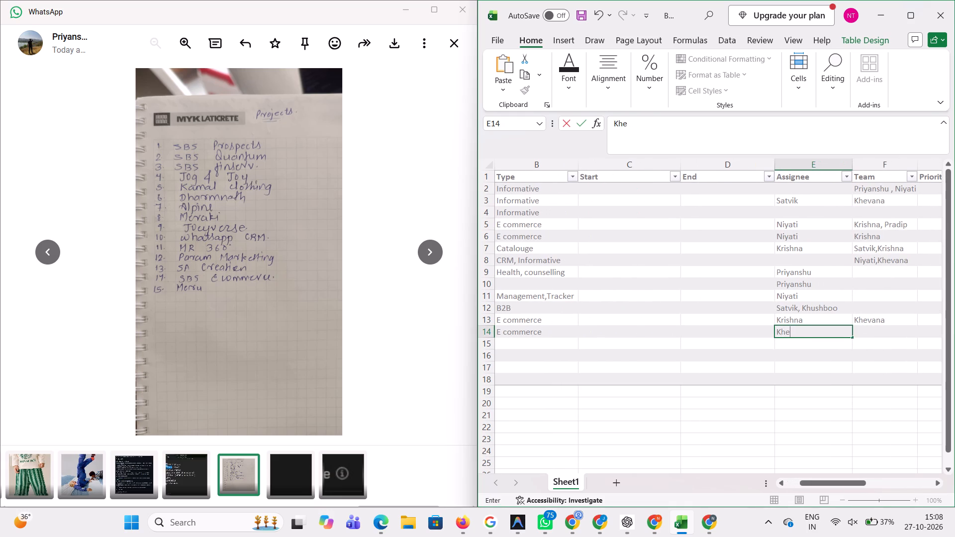
type("vana")
key("Right")
key("Right")
key("Right")
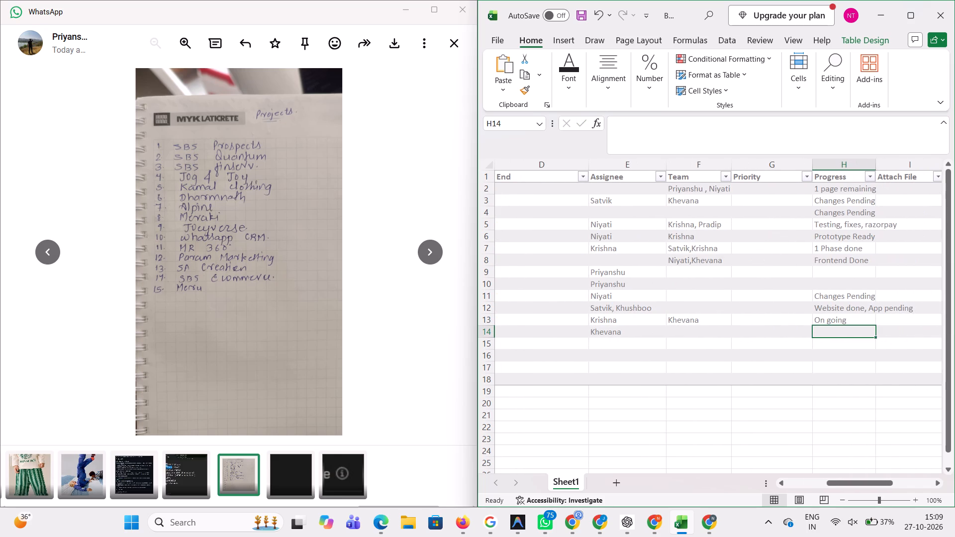
type("On going")
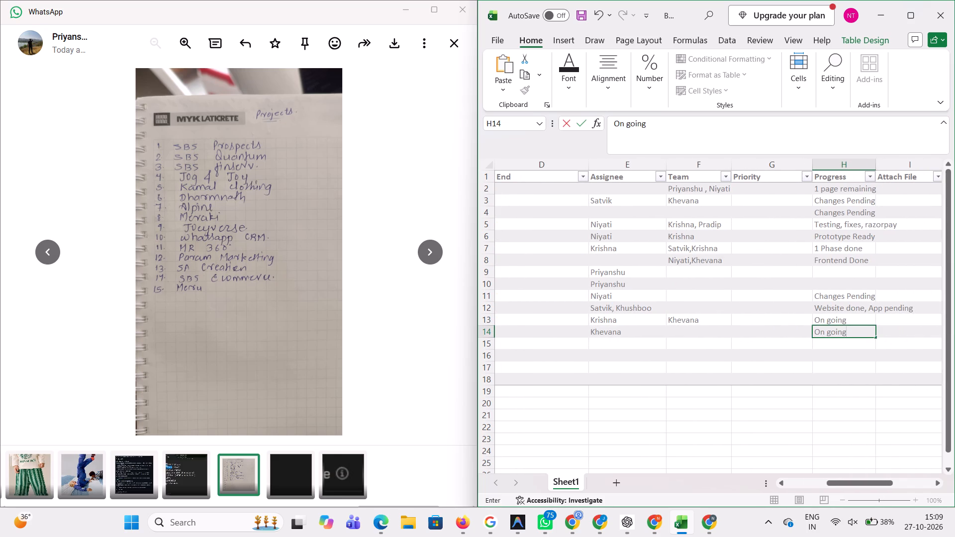
key("Right")
Enter "App" in the URL column and "On going" as the Status of the SBS E commerce project.
key("Right")
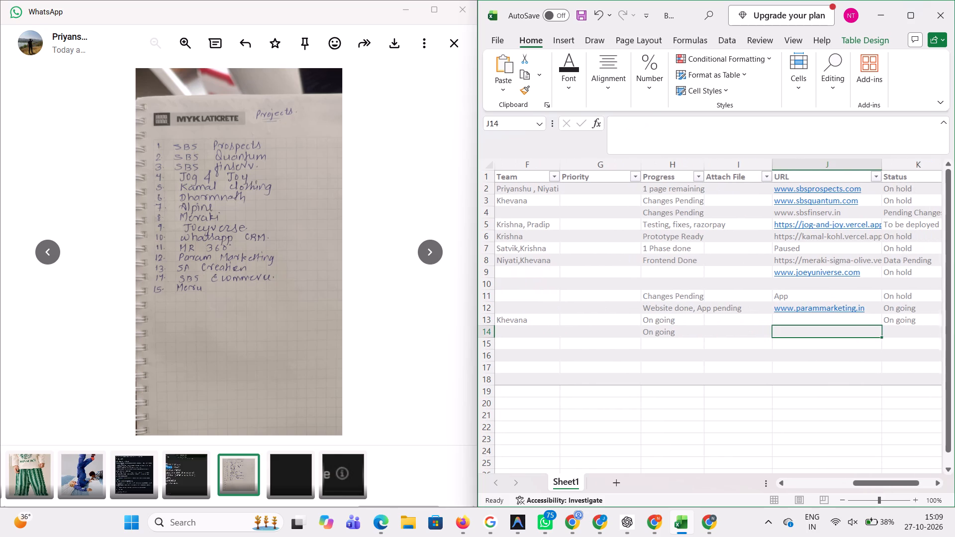
type("App")
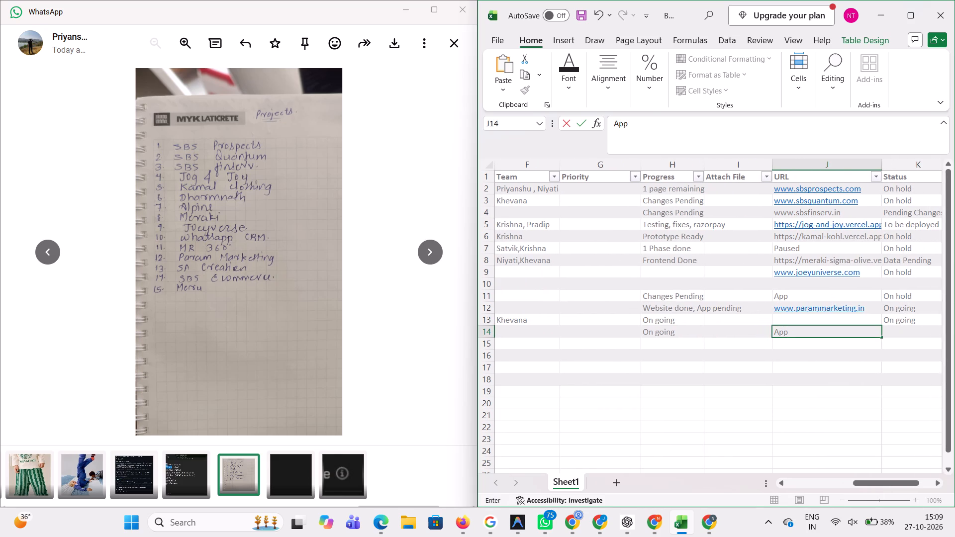
key("Right")
type("On going")
key("Down")
Add the project "Meru" in row 15 with the Type "E commerce".
key("Left")
key("Left")
key("Left")
key("Left")
key("Left")
key("Left")
key("Left")
key("Left")
key("Left")
key("Left")
key("Left")
key("Left")
key("Left")
key("Left")
key("Left")
key("Left")
key("Left")
key("Left")
key("Left")
key("Left")
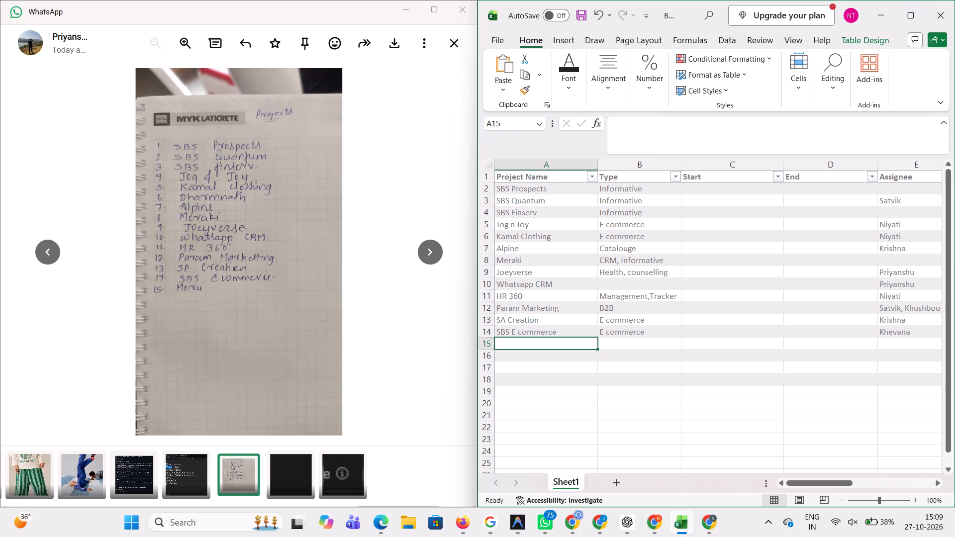
type("Meru")
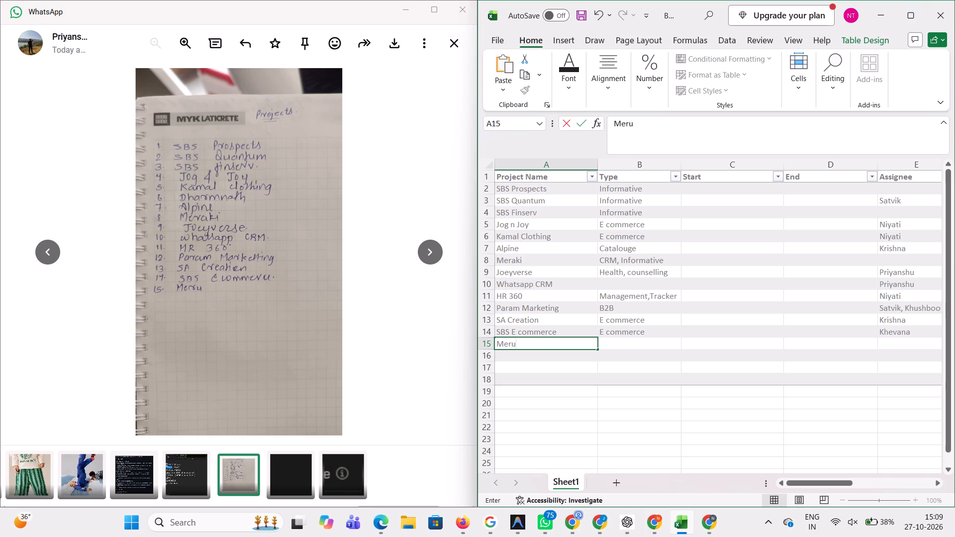
key("Right")
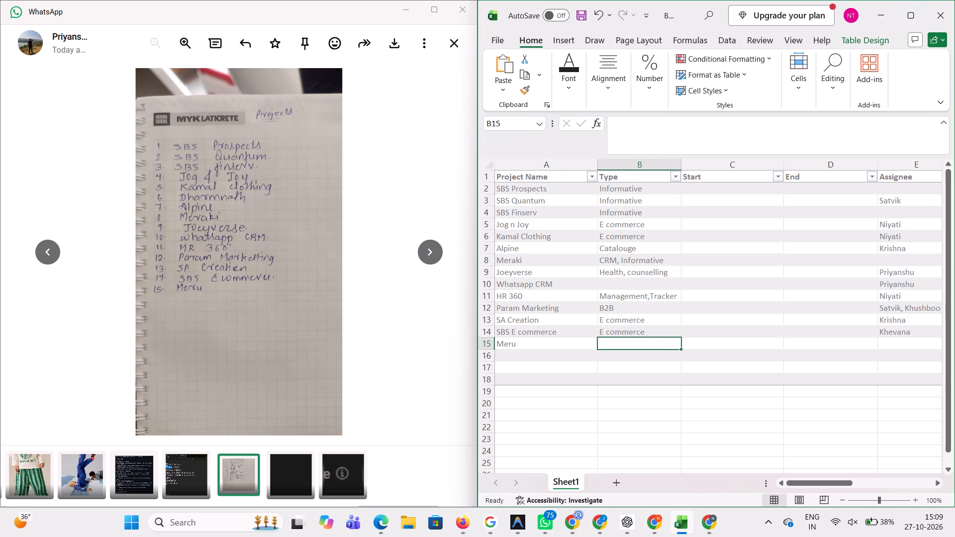
key("shift+e")
key("Tab")
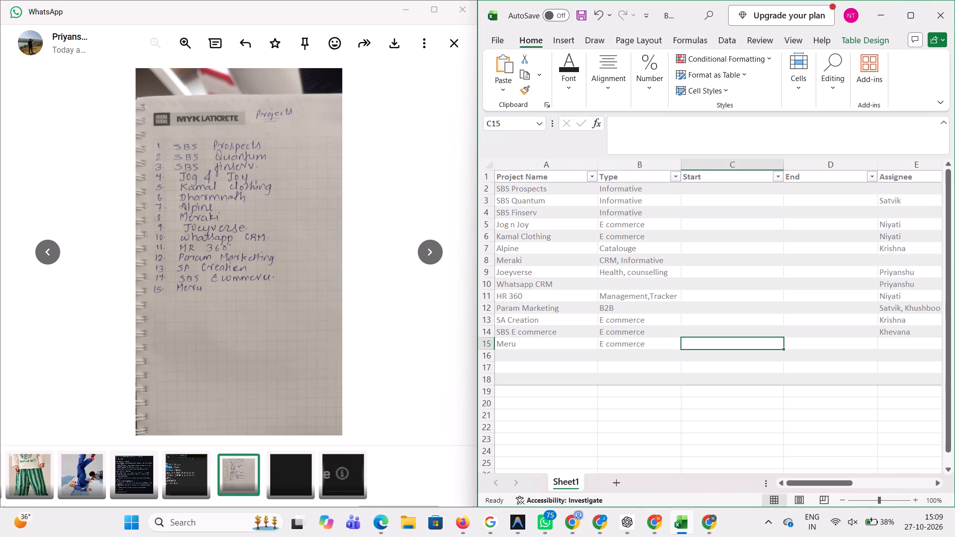
Extend the Type of the Meru project to "E commerce, management".
key("Left")
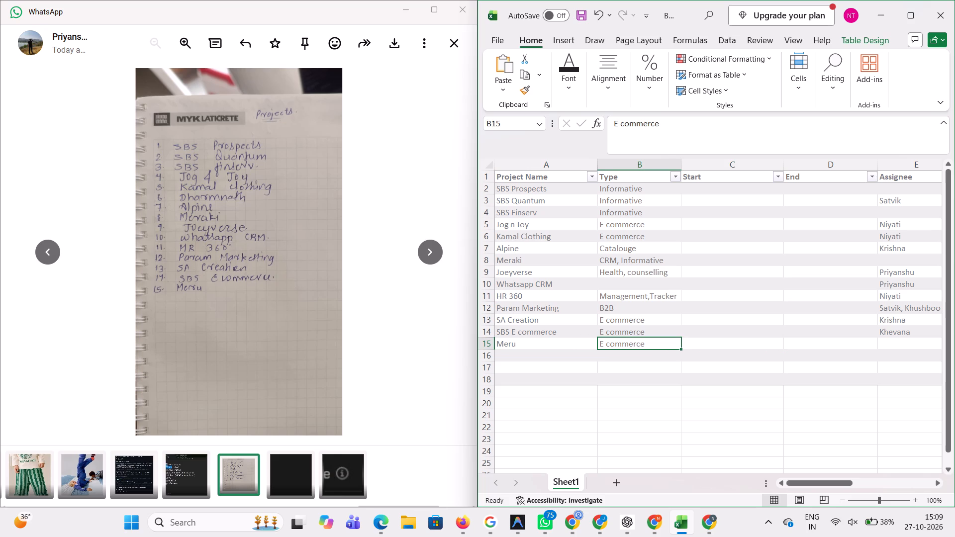
left_click(643, 346)
left_click(666, 342)
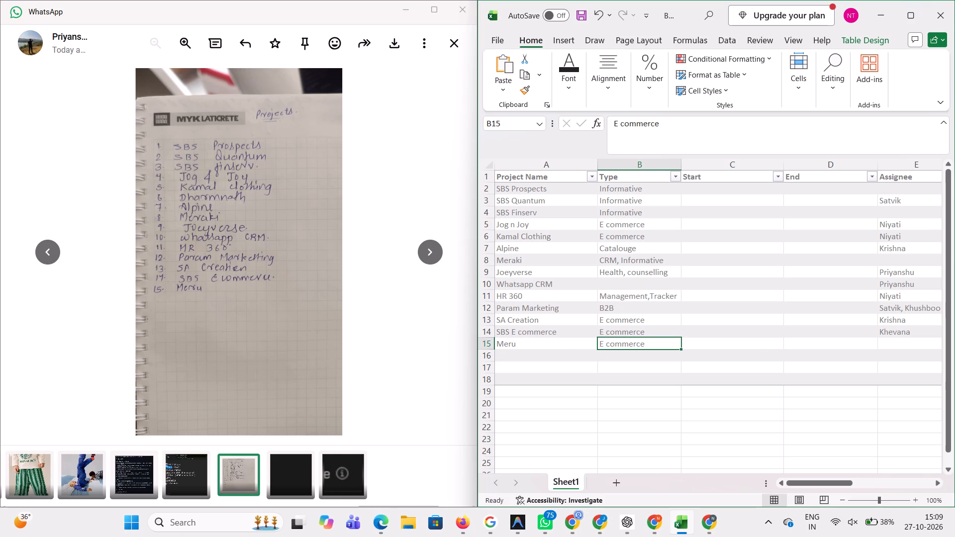
double_click(666, 342)
type(",")
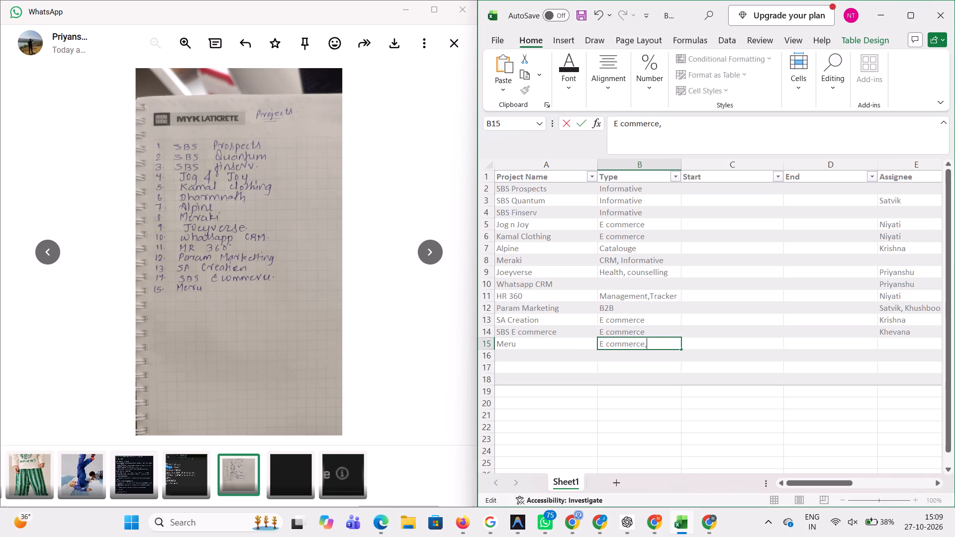
key("space")
type("cus")
key("BackSpace")
key("BackSpace")
key("BackSpace")
key("f")
key("BackSpace")
type("fa")
key("BackSpace")
key("BackSpace")
type("so")
key("BackSpace")
key("BackSpace")
key("BackSpace")
key("space")
type("mana")
key("f")
key("BackSpace")
type("gment")
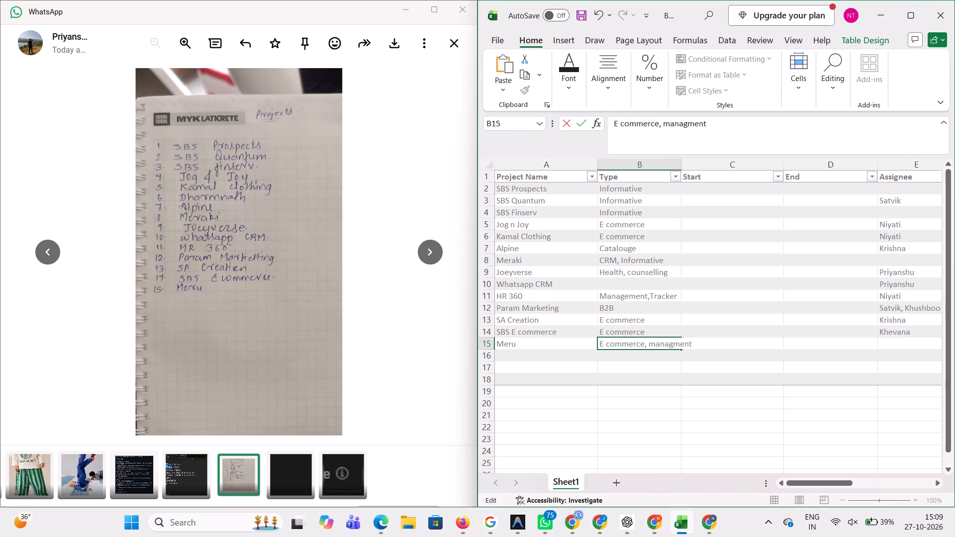
key("Right")
key("Right")
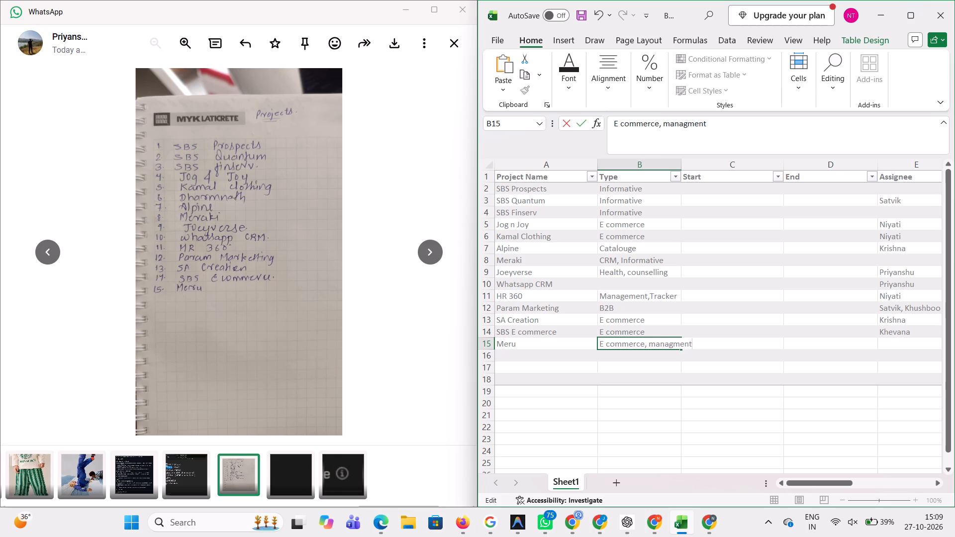
Enter Niyati as the Assignee and Krishna as the Team of the Meru project.
left_click(887, 346)
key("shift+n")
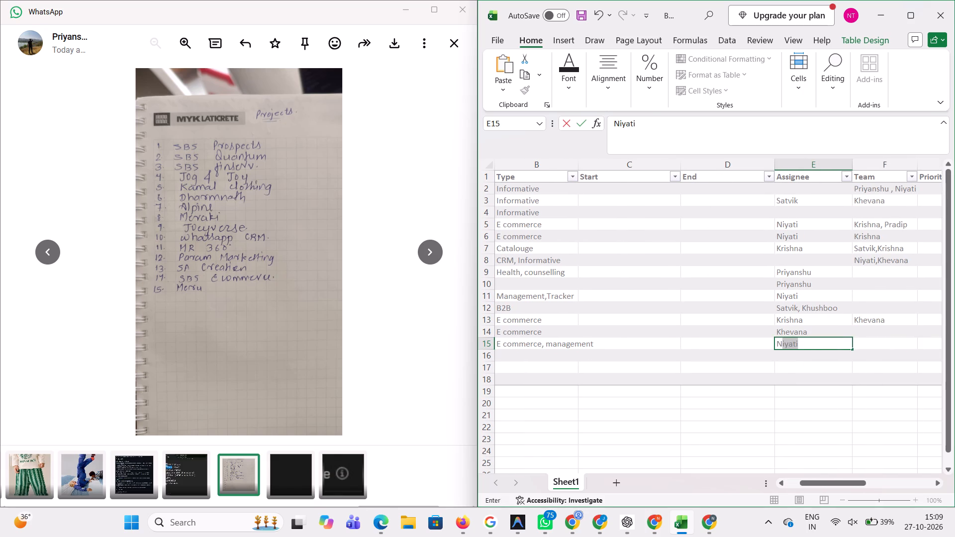
key("Tab")
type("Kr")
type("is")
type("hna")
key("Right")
Enter "Prototype Ready" as the Progress of the Meru project.
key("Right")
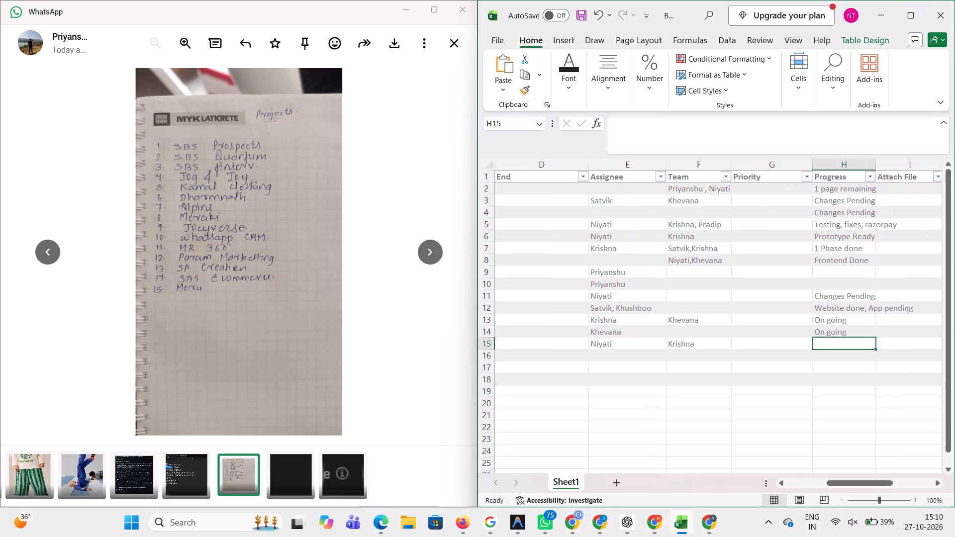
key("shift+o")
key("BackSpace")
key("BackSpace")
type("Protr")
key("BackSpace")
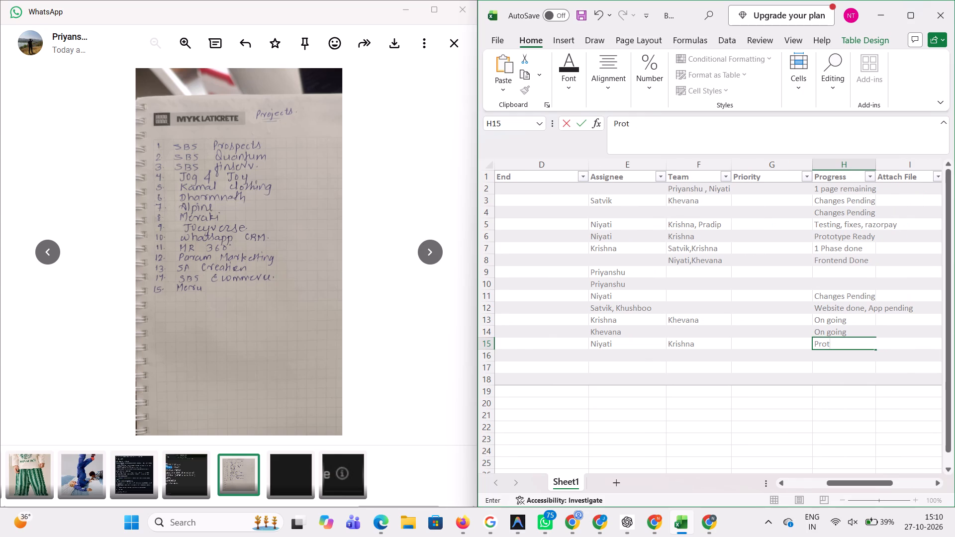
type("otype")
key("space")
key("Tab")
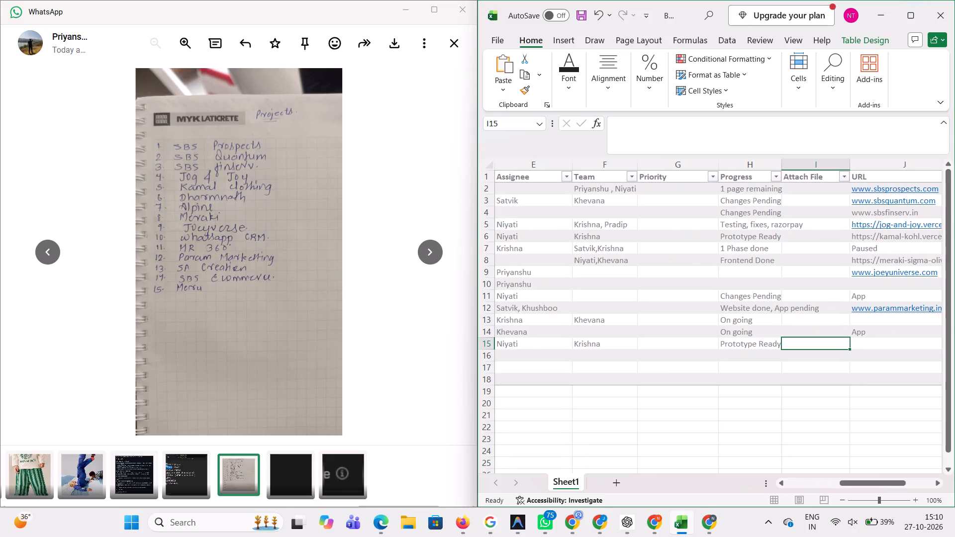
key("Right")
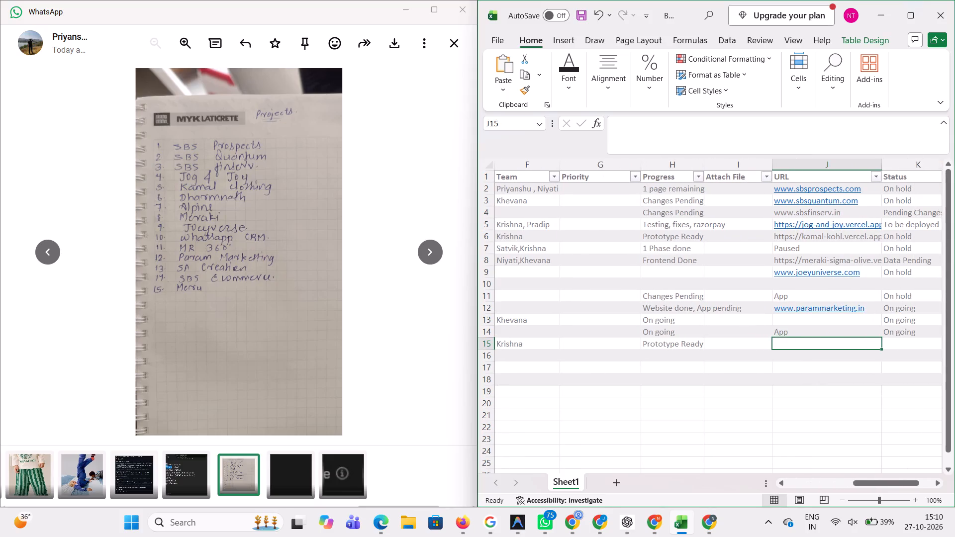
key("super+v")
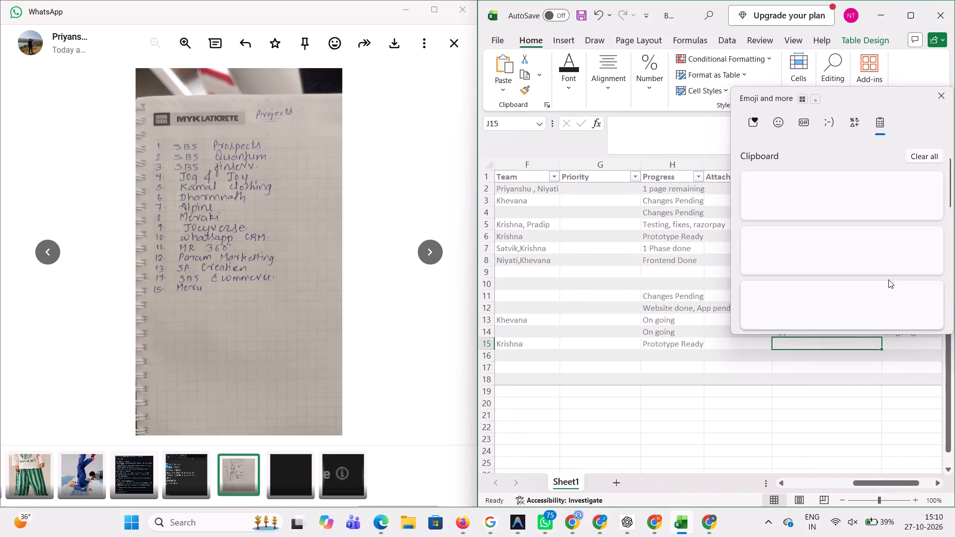
scroll(888, 279, "down", 3)
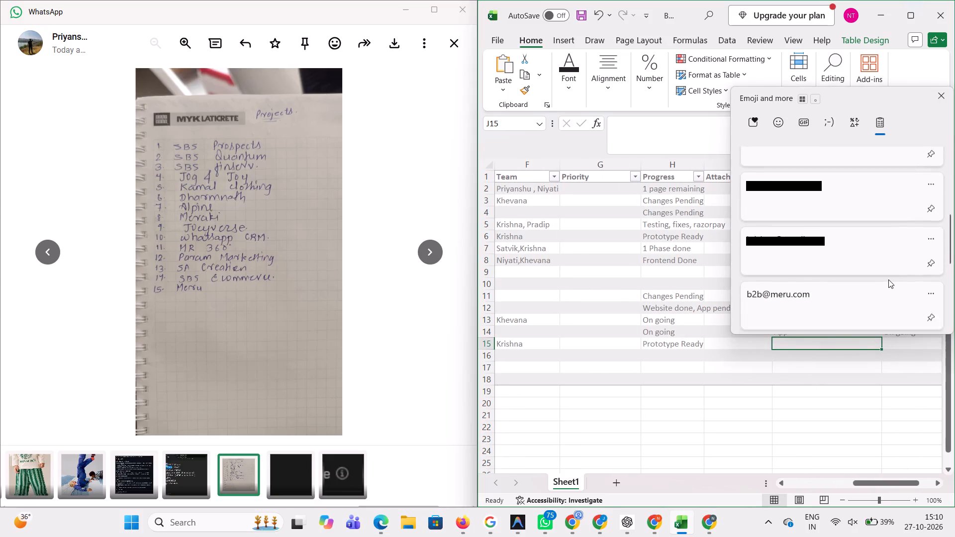
scroll(888, 279, "down", 1)
left_click(846, 266)
key("ctrl+v")
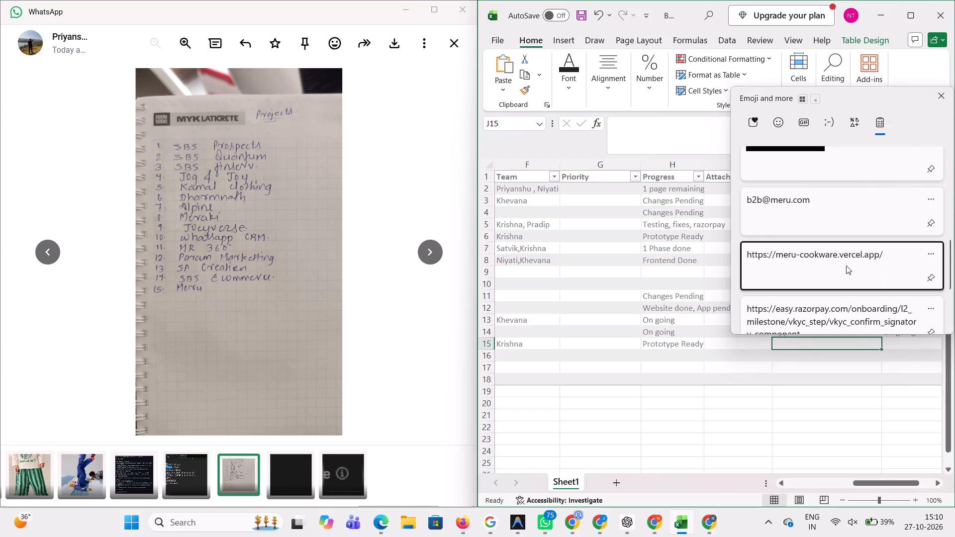
key("Right")
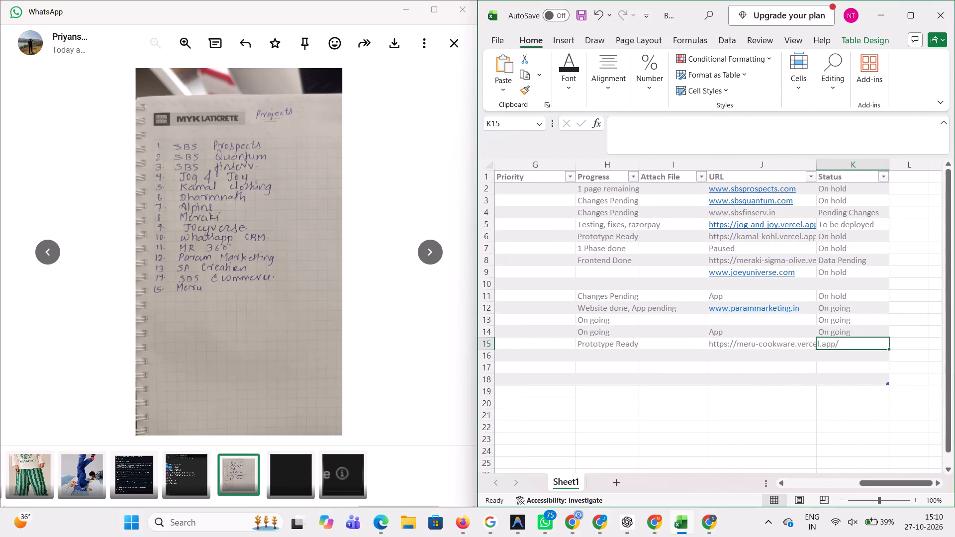
Enter "On hold" as the Status of the Meru project.
type("On hold")
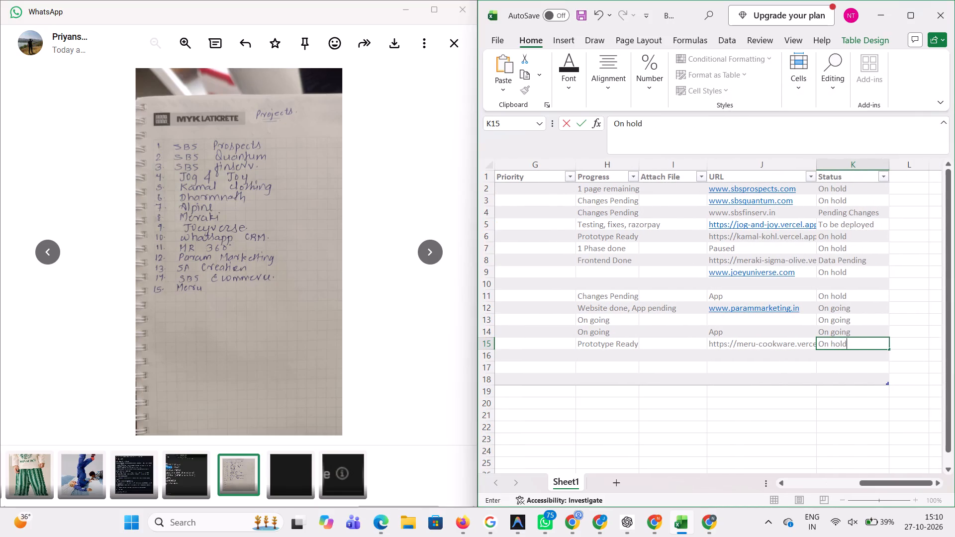
Maximise the spreadsheet window and save the workbook as "CRM" in the Desktop folder.
scroll(862, 303, "right", 13)
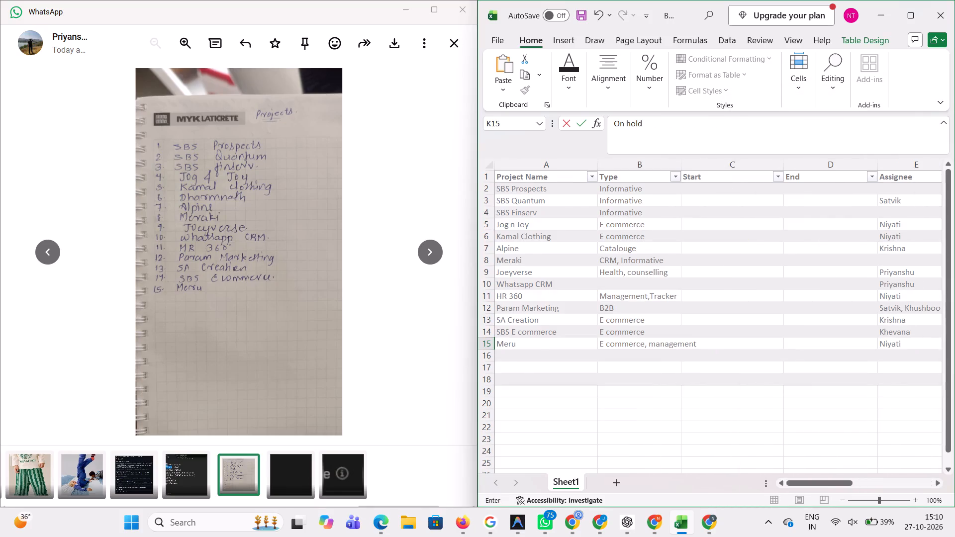
scroll(598, 377, "right", 2)
left_click(918, 3)
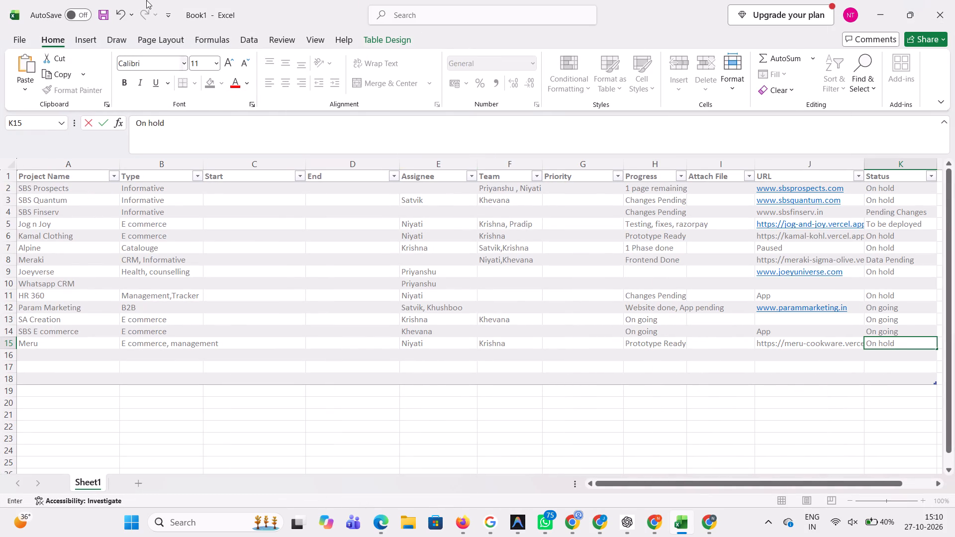
left_click(105, 19)
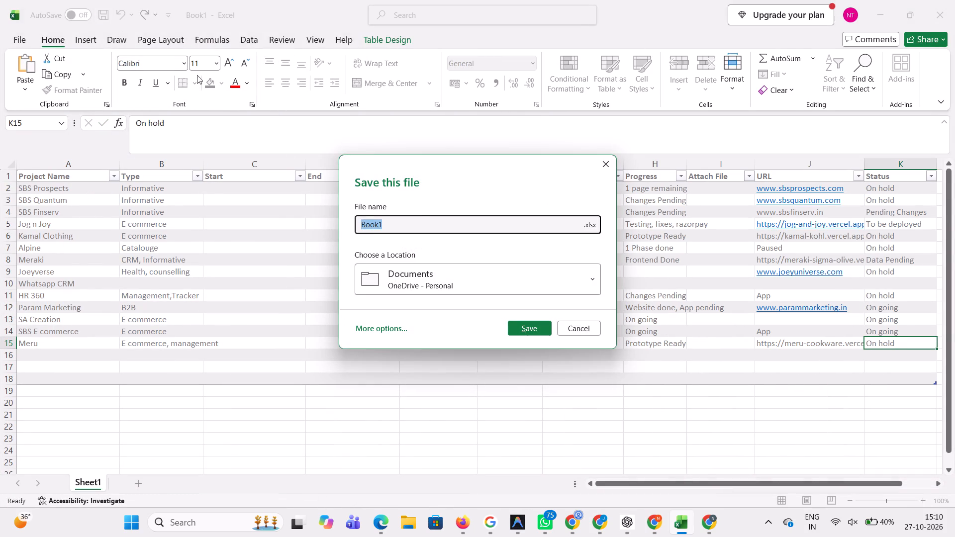
key("BackSpace")
type("CRM")
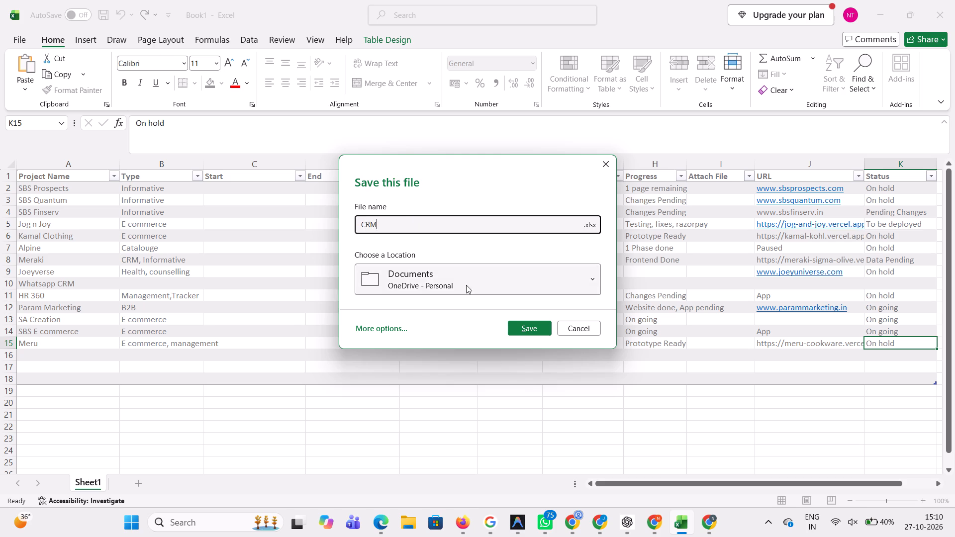
left_click(466, 285)
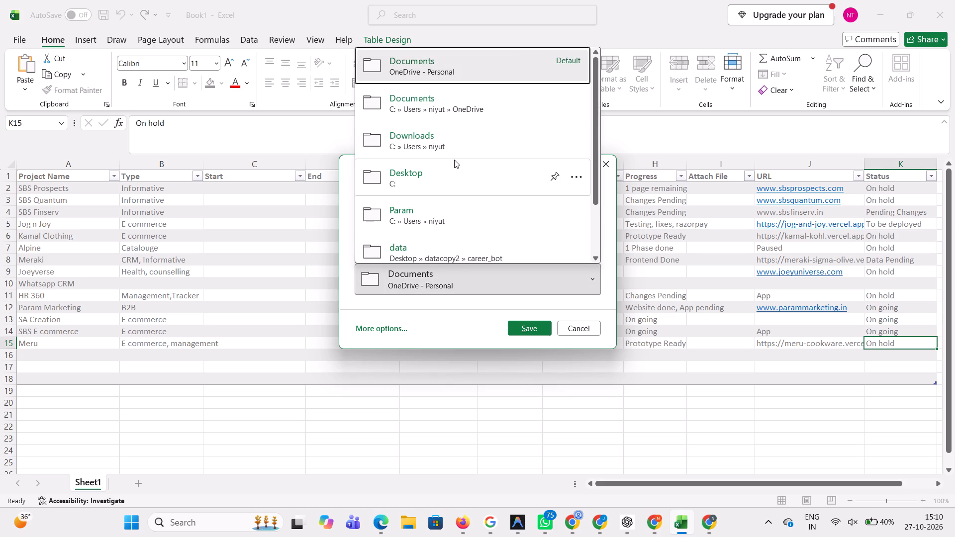
left_click(463, 179)
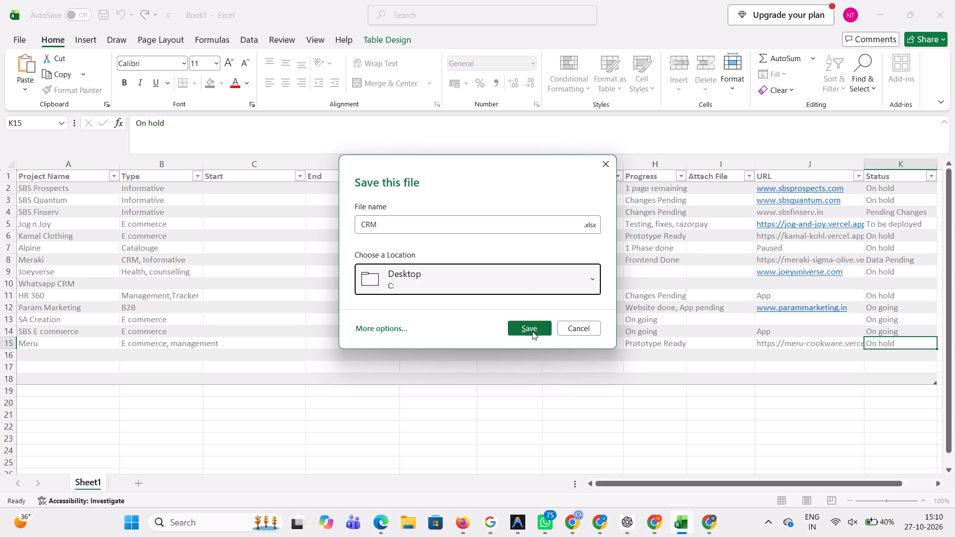
left_click(532, 331)
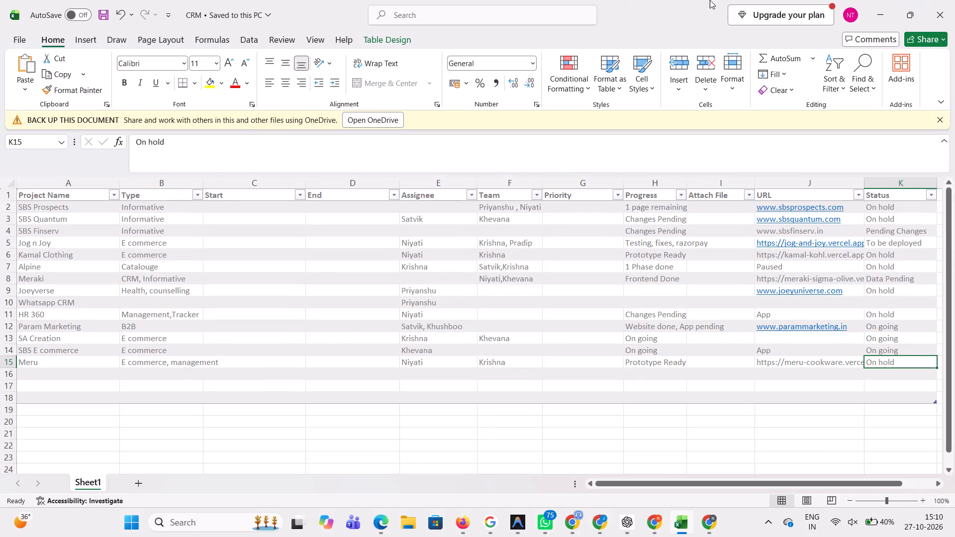
Upload the CRM workbook to OneDrive - Personal for sharing.
left_click(923, 37)
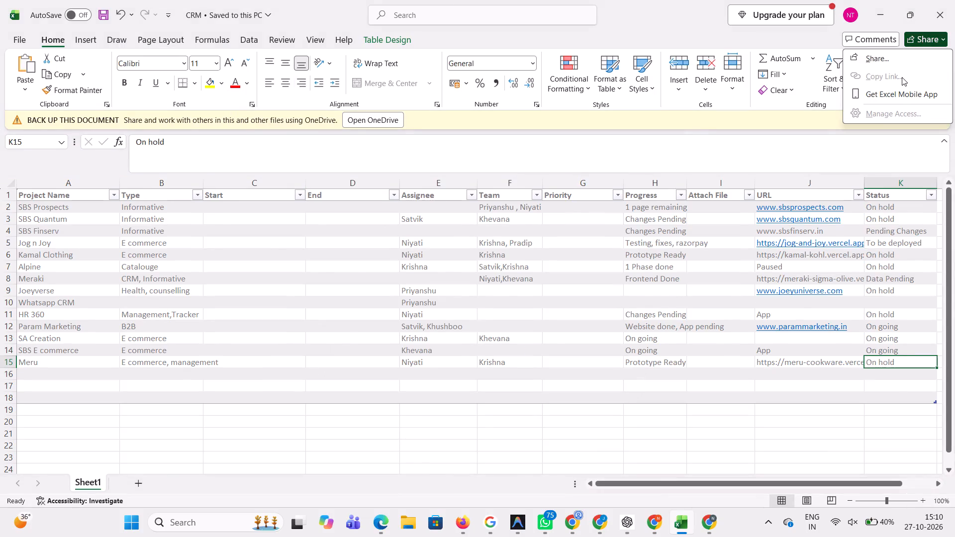
left_click(877, 64)
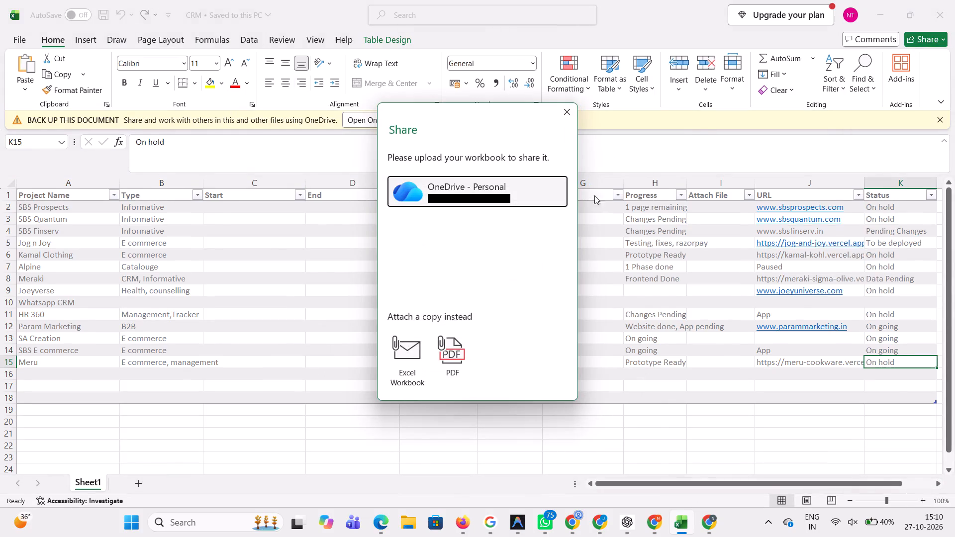
left_click(474, 196)
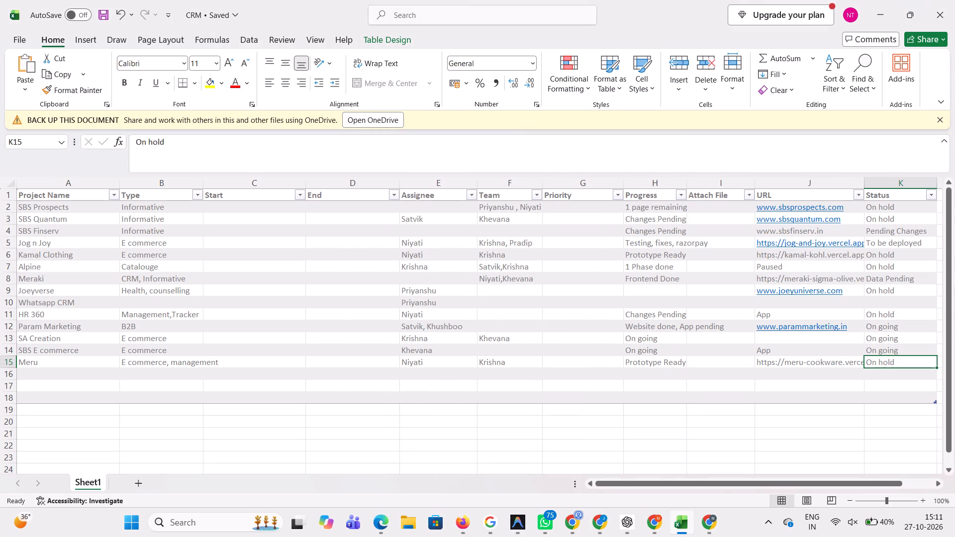
Open the sharing options for the uploaded CRM workbook, restarting the request if it keeps loading.
left_click(933, 39)
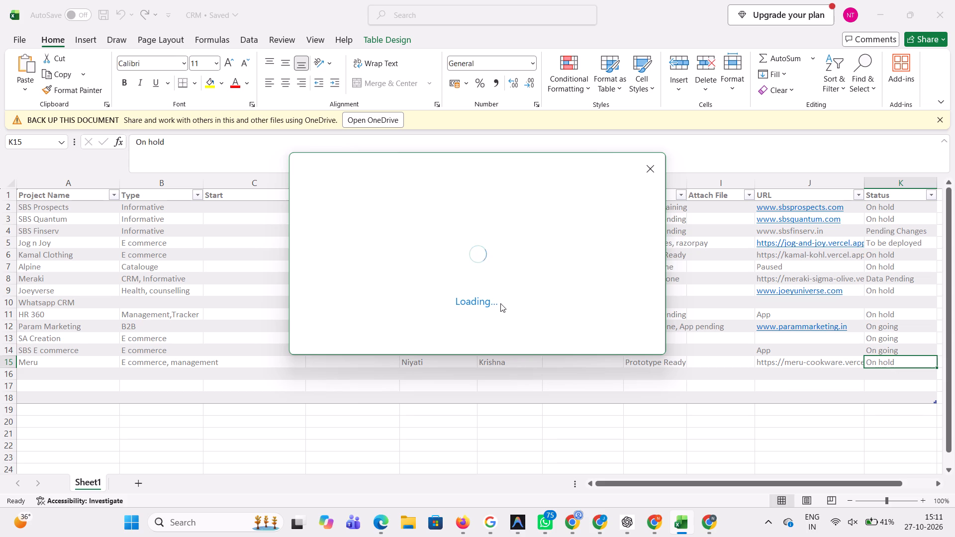
left_click(651, 168)
left_click(916, 38)
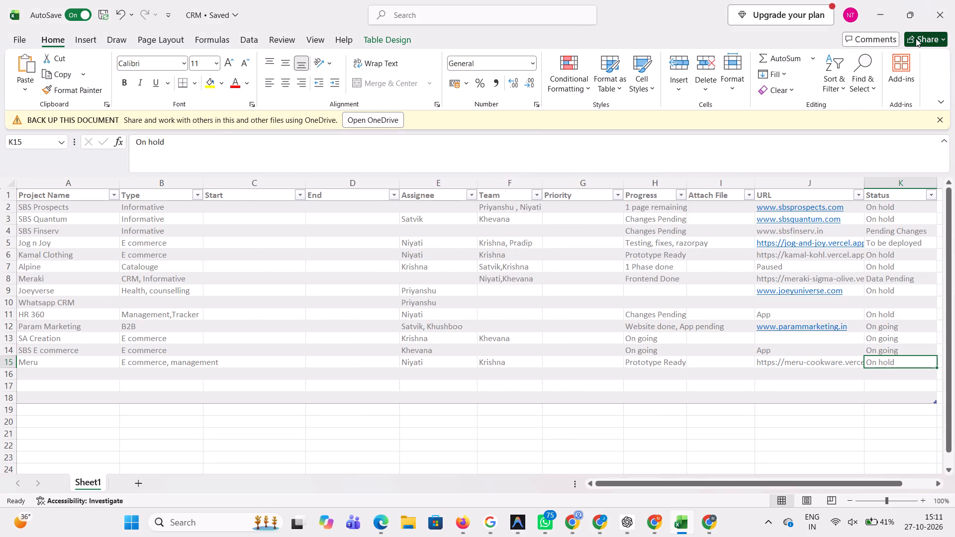
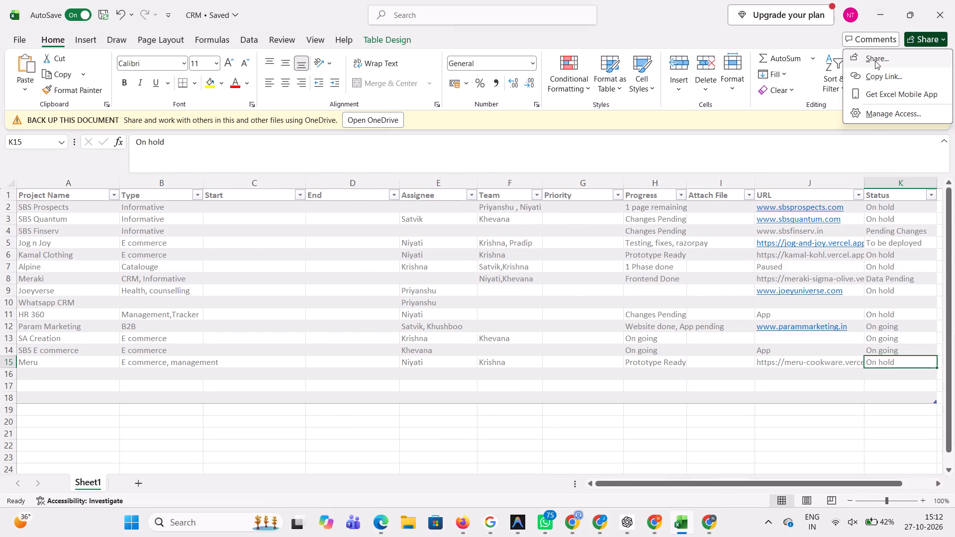
Copy a sharing link for the CRM workbook that lets anyone with the link edit.
left_click(870, 64)
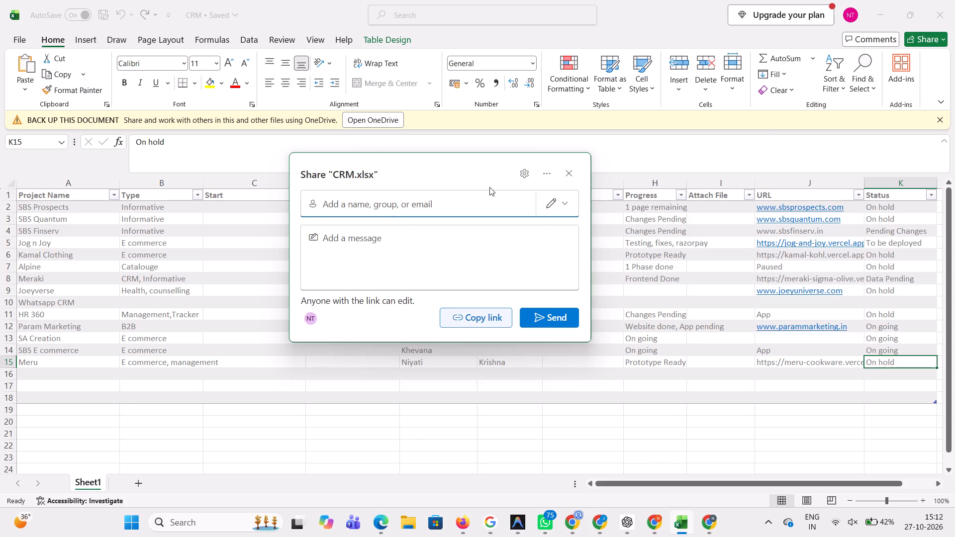
left_click(483, 312)
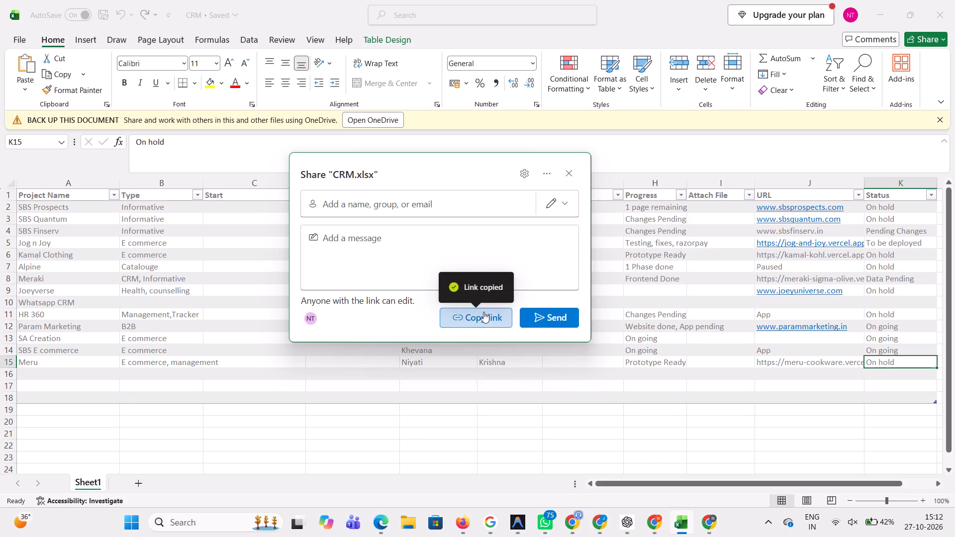
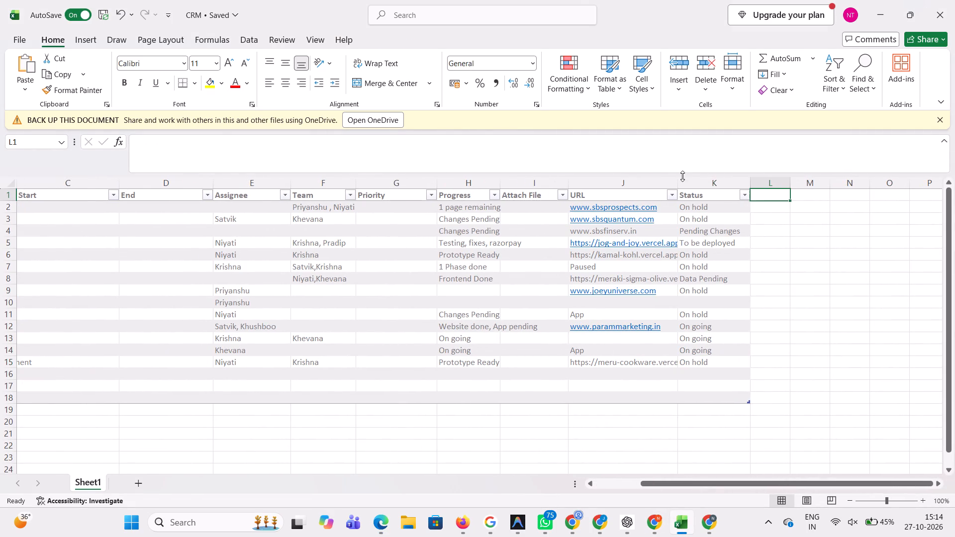
Widen the URL column slightly so the web addresses have more room.
left_click_drag(678, 179, 693, 179)
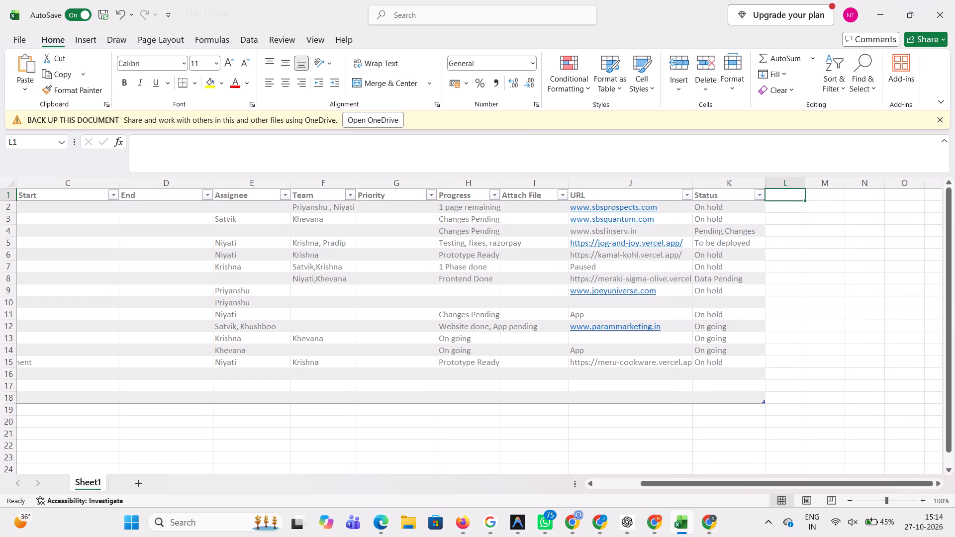
Extend the project table by one column after Status, down to row 18, and name its header Description.
left_click(787, 194)
left_click_drag(764, 400, 795, 406)
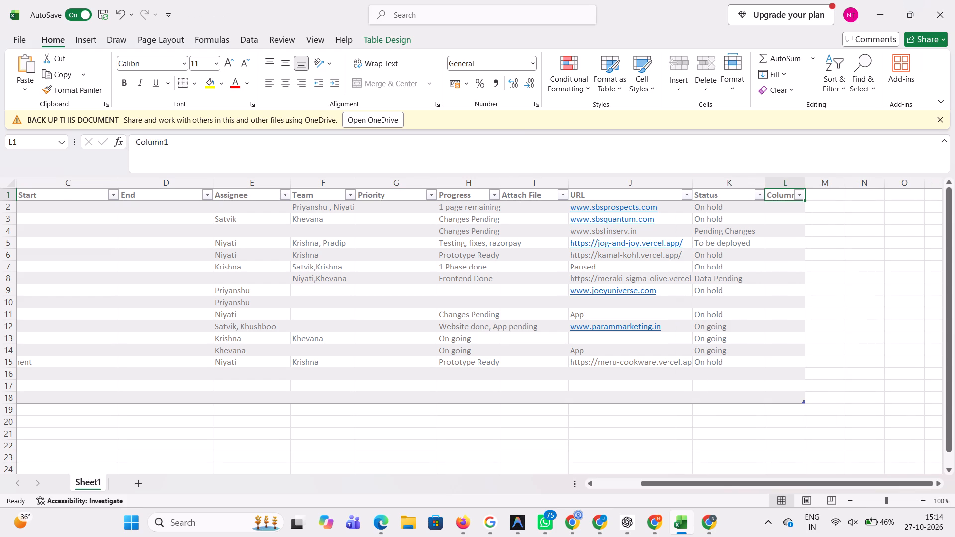
double_click(785, 195)
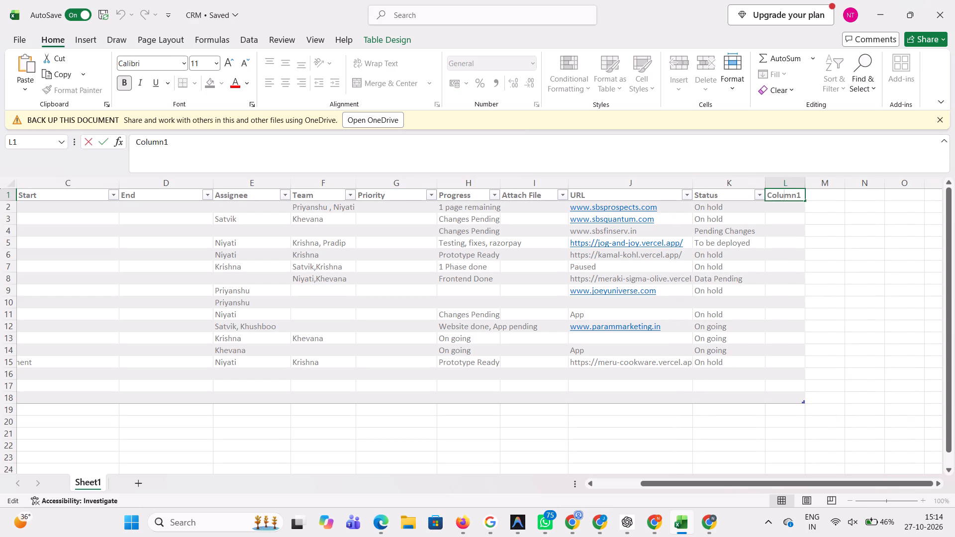
key("BackSpace")
key("Right")
key("Right")
key("Right")
key("BackSpace")
key("BackSpace")
key("BackSpace")
key("BackSpace")
key("BackSpace")
key("BackSpace")
type("Desc")
key("r")
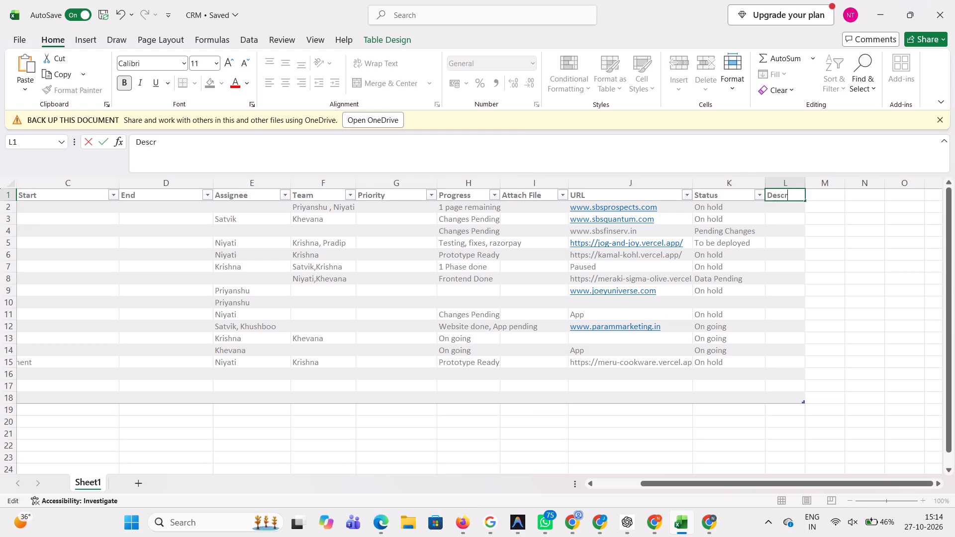
type("iption")
left_click(801, 184)
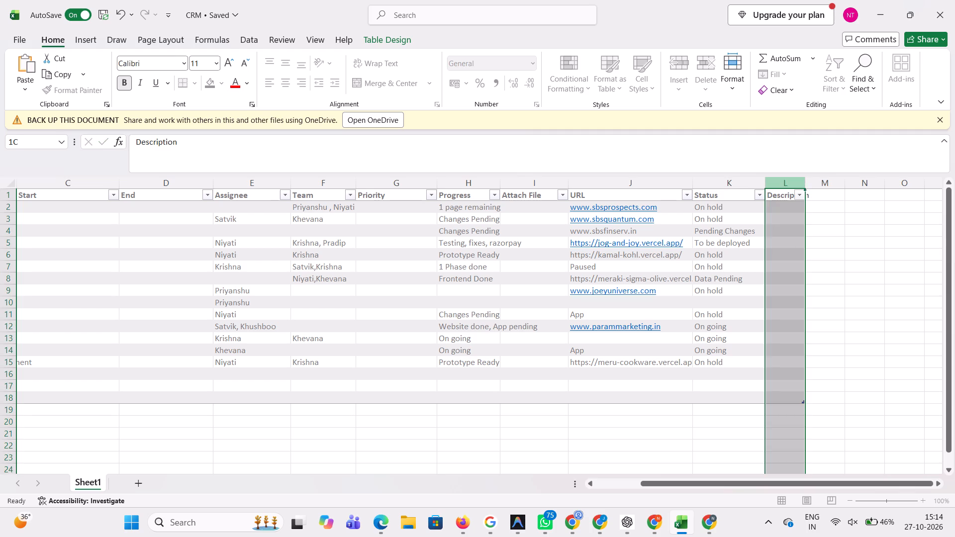
Widen the Description column to nearly three times its width so it has room for longer text.
left_click(821, 191)
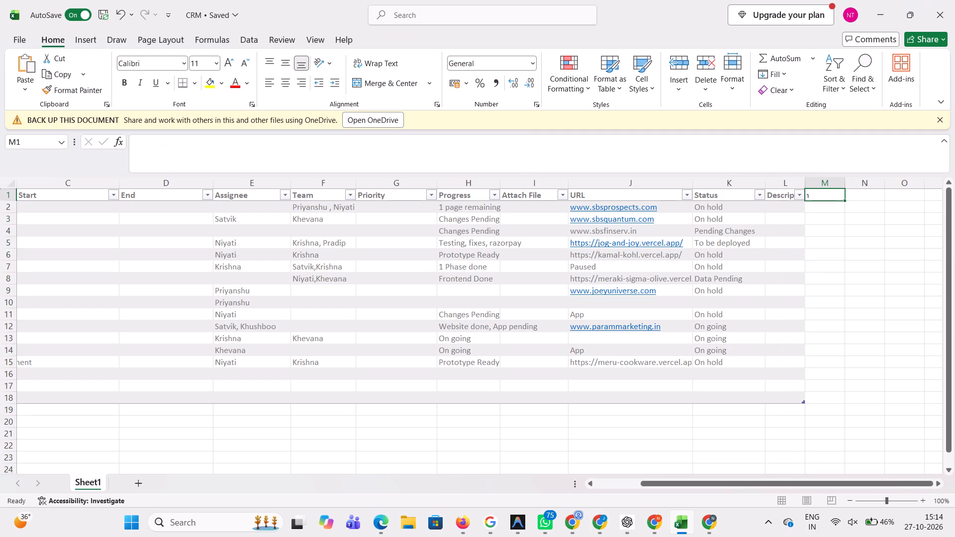
left_click_drag(806, 184, 920, 182)
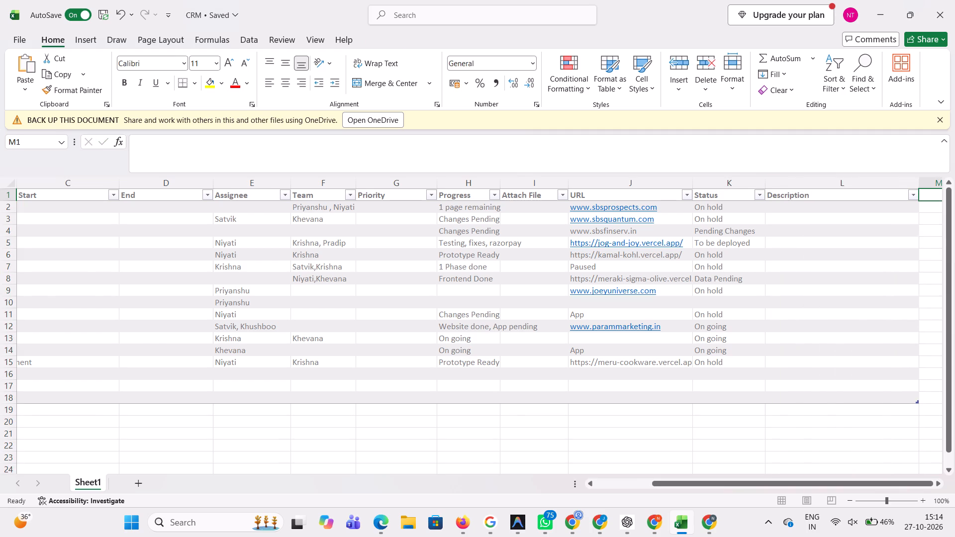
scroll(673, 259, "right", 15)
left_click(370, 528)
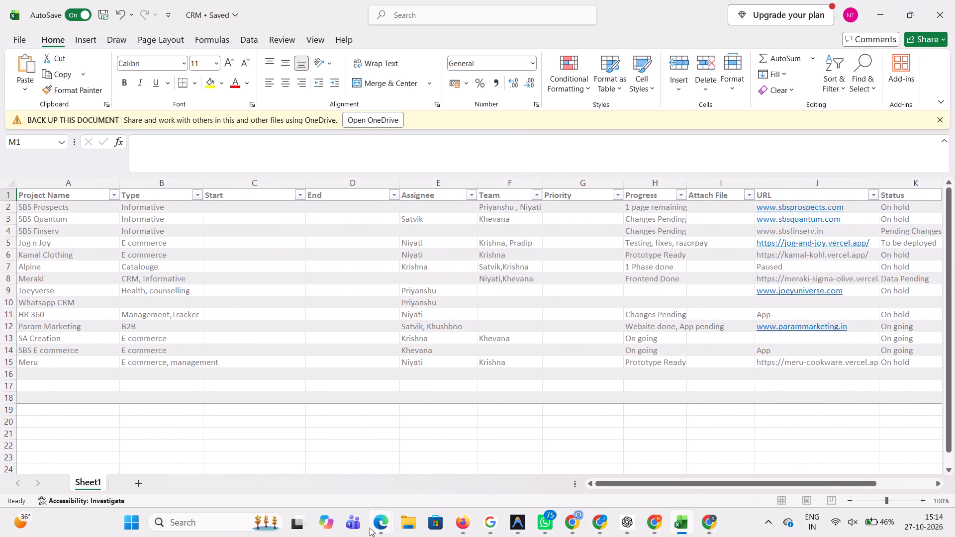
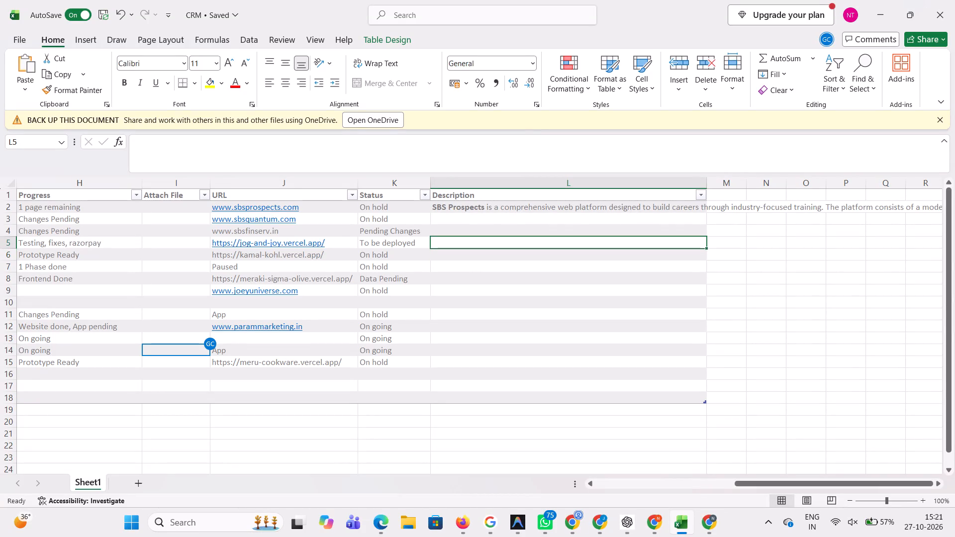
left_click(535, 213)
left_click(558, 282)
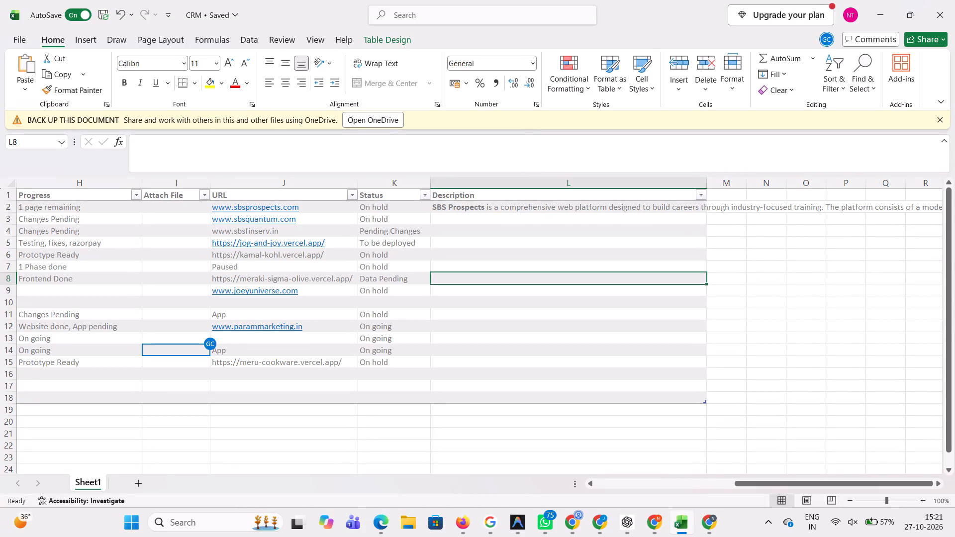
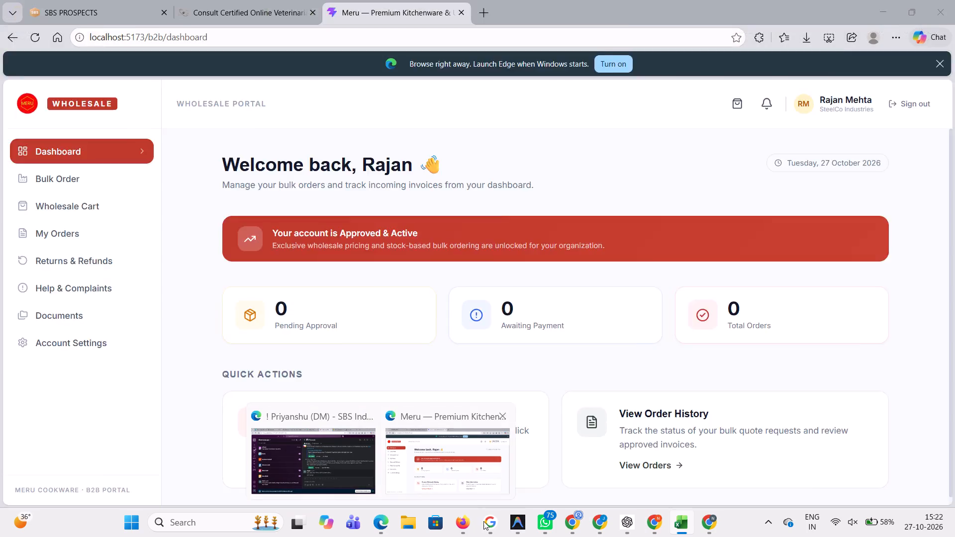
Switch to Firefox and use GitHub's search to find and open the sbs-prospects-in/SBS-Quantum repository.
left_click(470, 533)
scroll(272, 288, "up", 6)
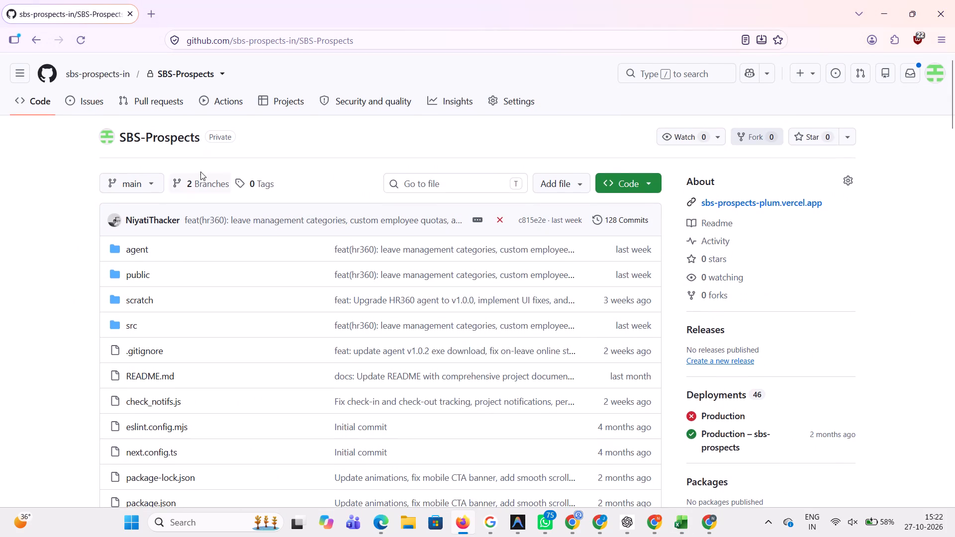
left_click_drag(359, 44, 310, 35)
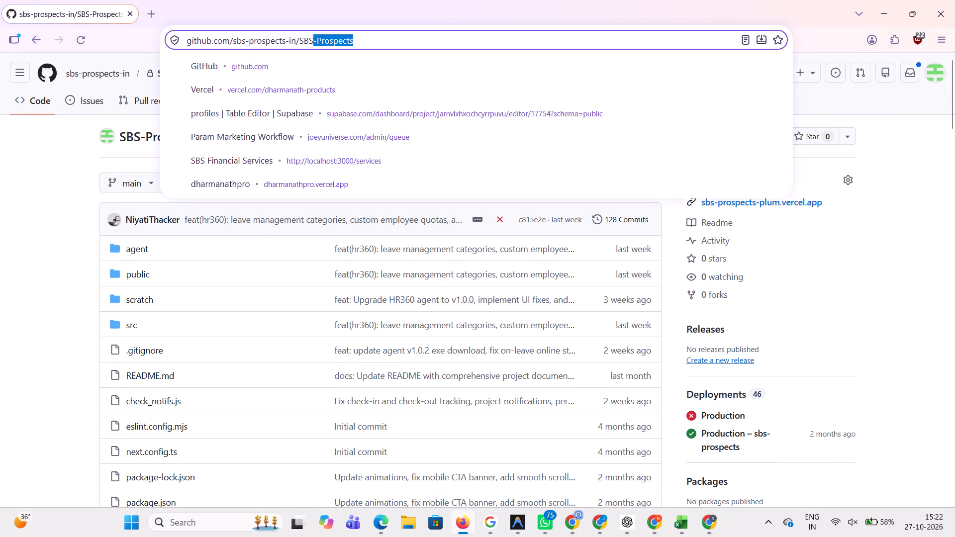
left_click_drag(310, 35, 306, 39)
left_click(90, 177)
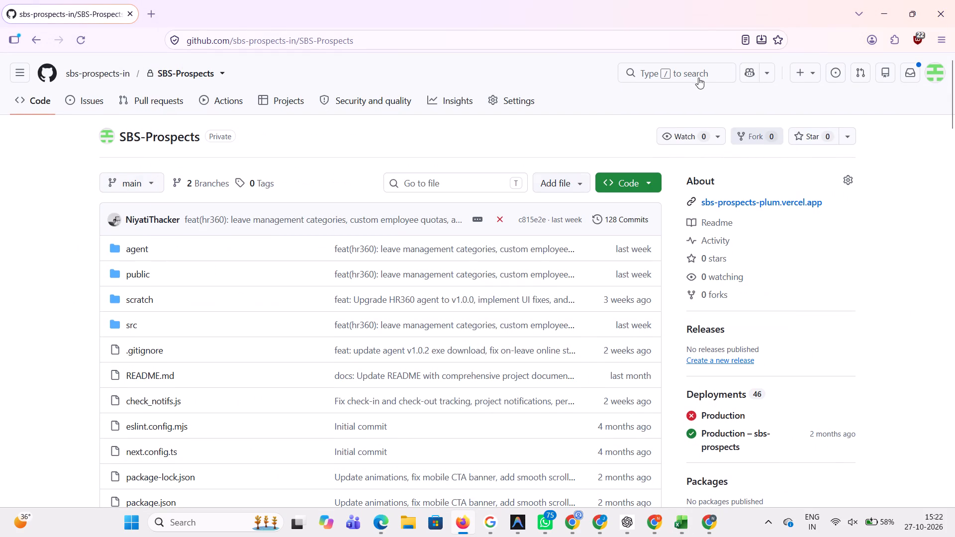
left_click(689, 70)
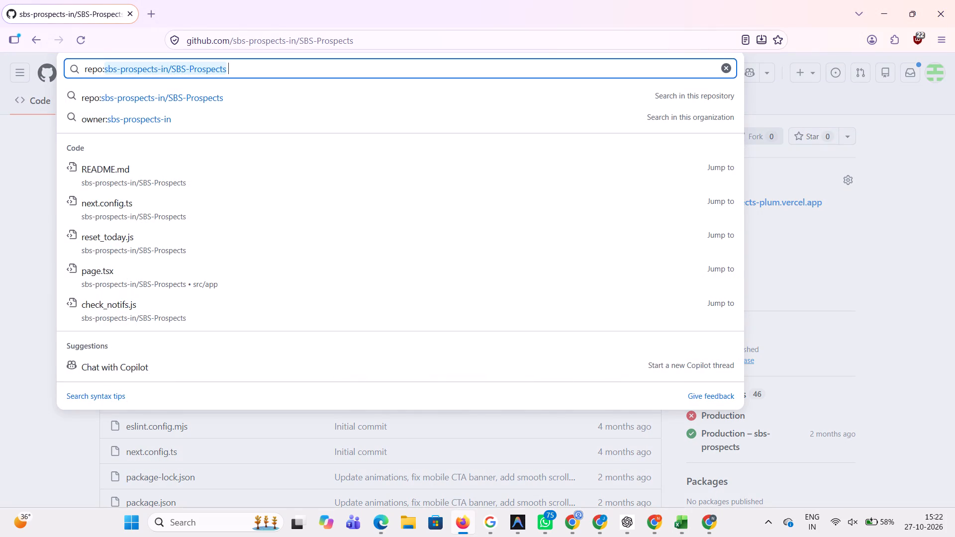
key("BackSpace")
key("BackSpace")
key("BackSpace")
key("BackSpace")
key("BackSpace")
key("BackSpace")
key("BackSpace")
key("BackSpace")
key("BackSpace")
key("BackSpace")
key("BackSpace")
key("BackSpace")
key("BackSpace")
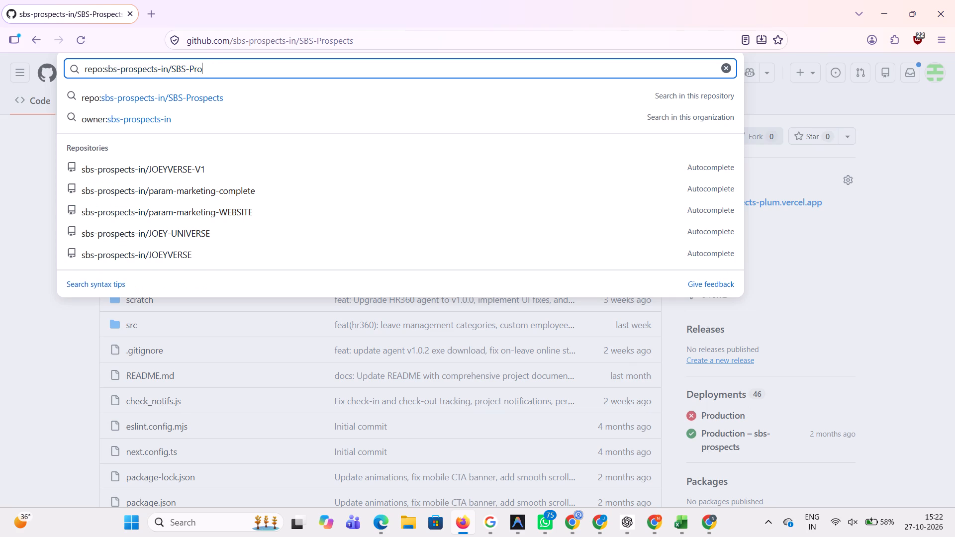
key("BackSpace")
key("BackSpace")
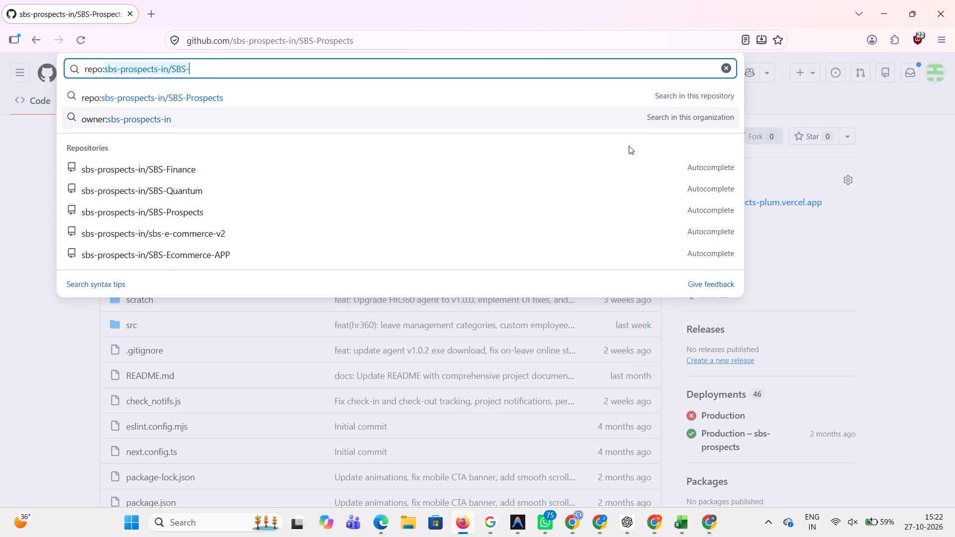
left_click(602, 180)
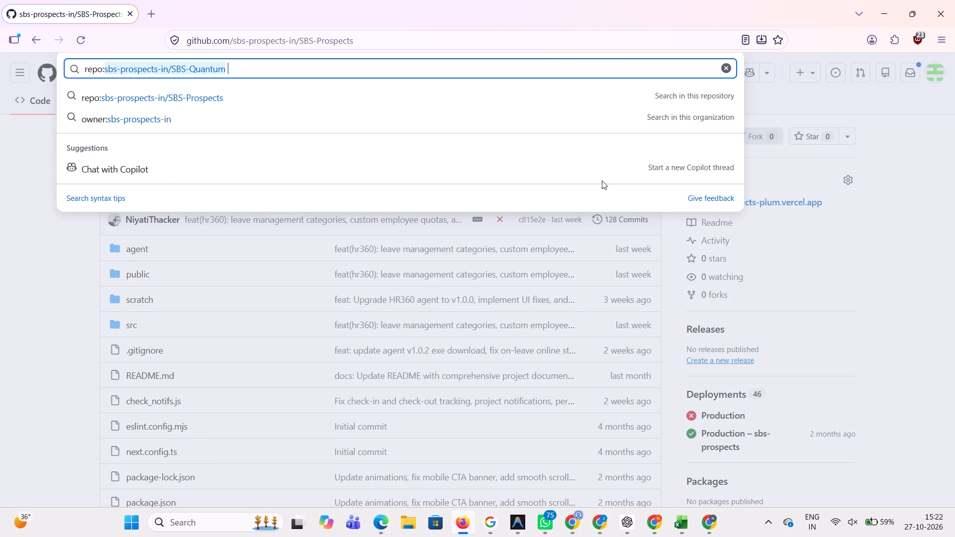
left_click(333, 287)
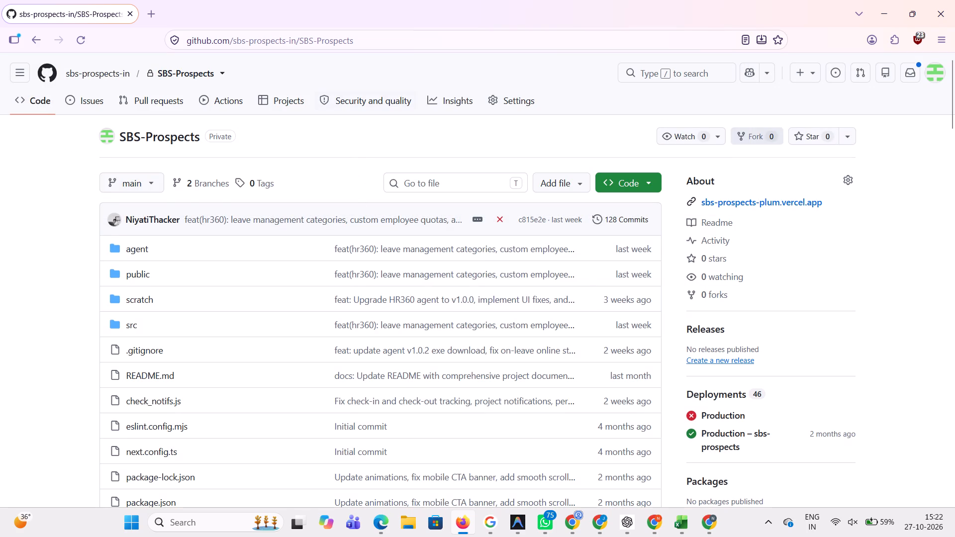
left_click(426, 33)
left_click(873, 246)
left_click(711, 74)
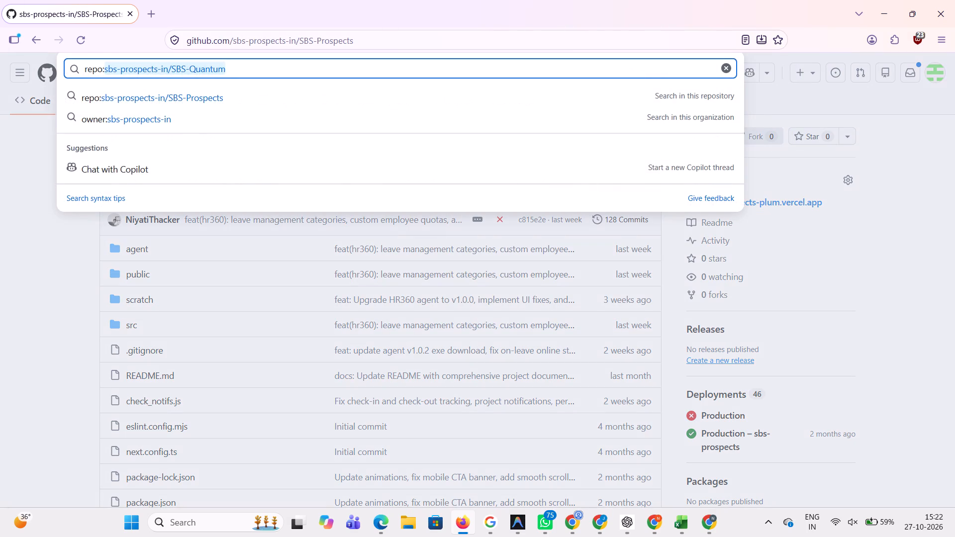
key("Return")
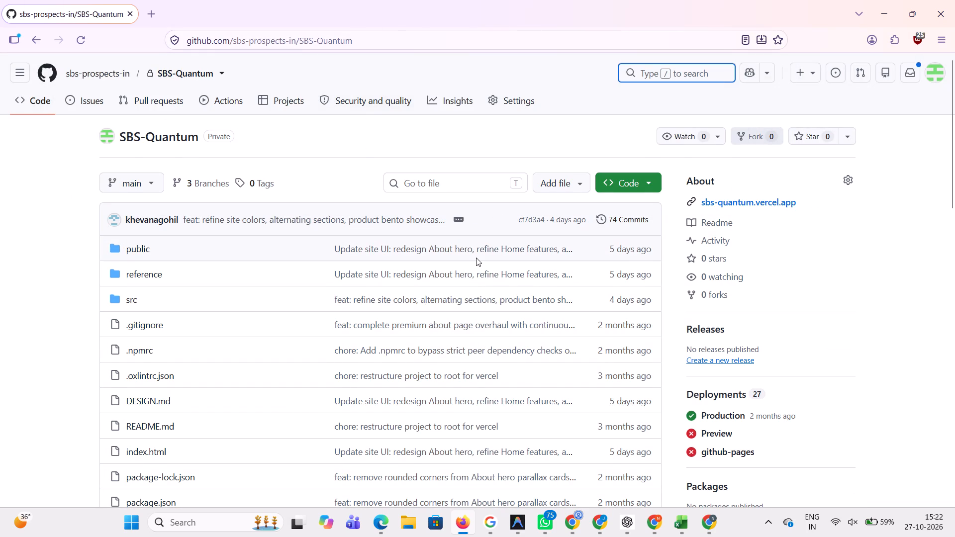
Read through the SBS-Quantum README, examining its project description, included services, tech stack and design system sections.
scroll(476, 258, "down", 5)
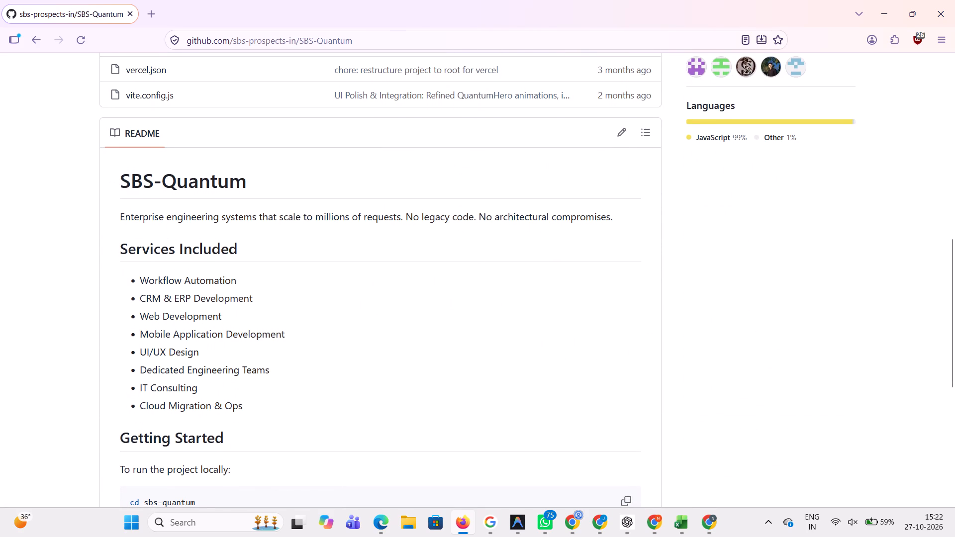
left_click_drag(119, 215, 563, 226)
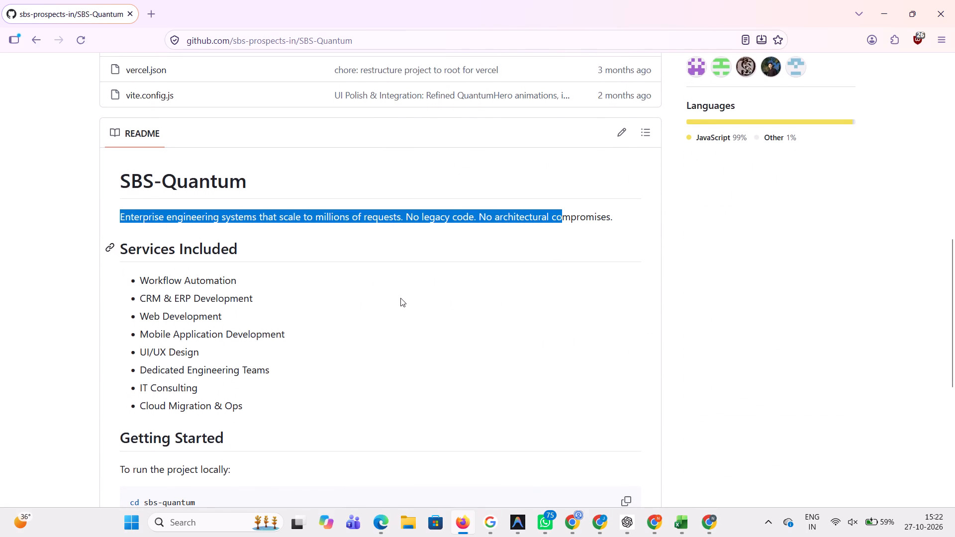
left_click(400, 298)
scroll(400, 298, "down", 7)
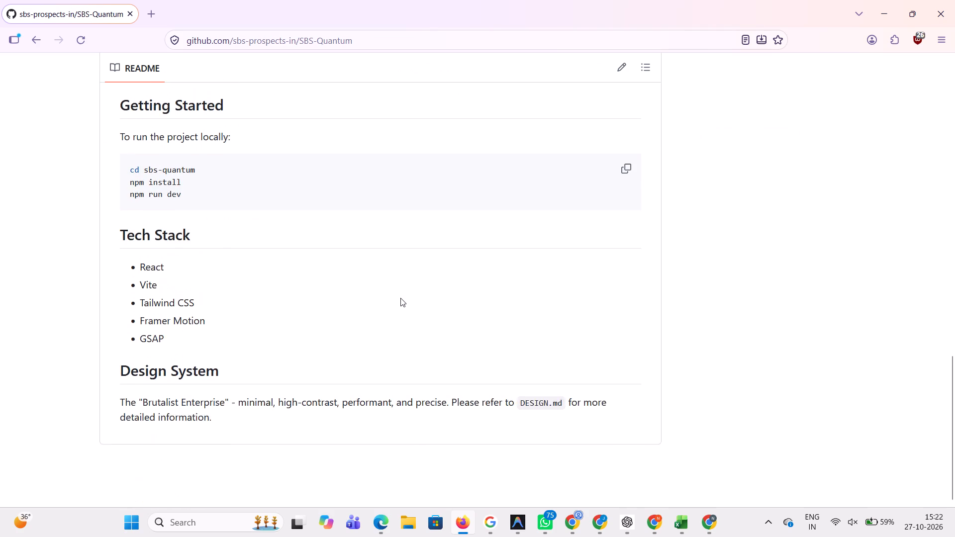
scroll(400, 298, "up", 2)
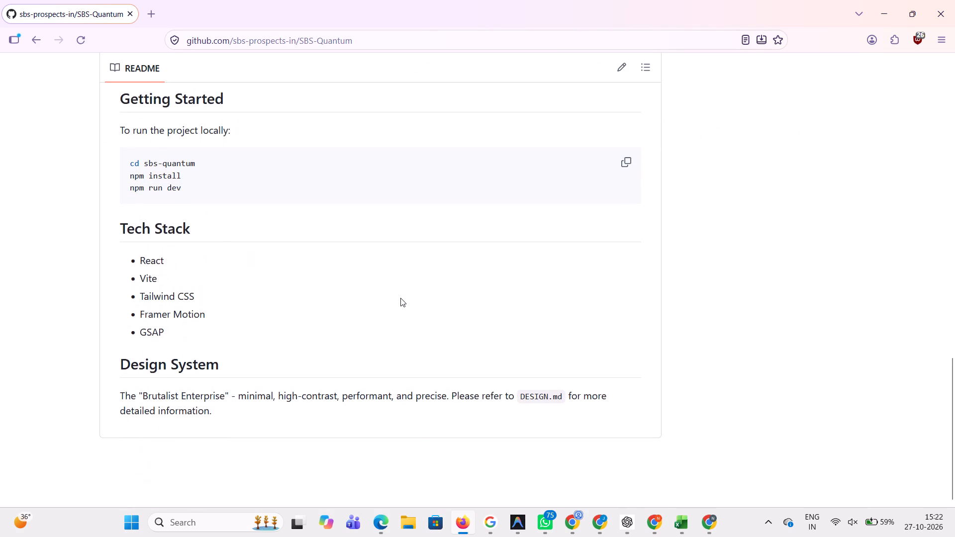
scroll(400, 298, "up", 1)
scroll(400, 298, "down", 3)
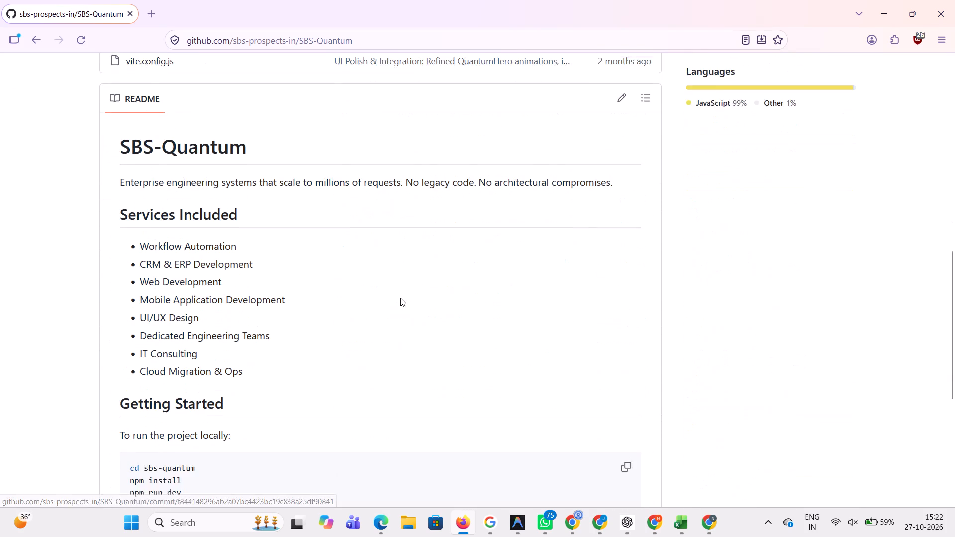
scroll(400, 298, "down", 1)
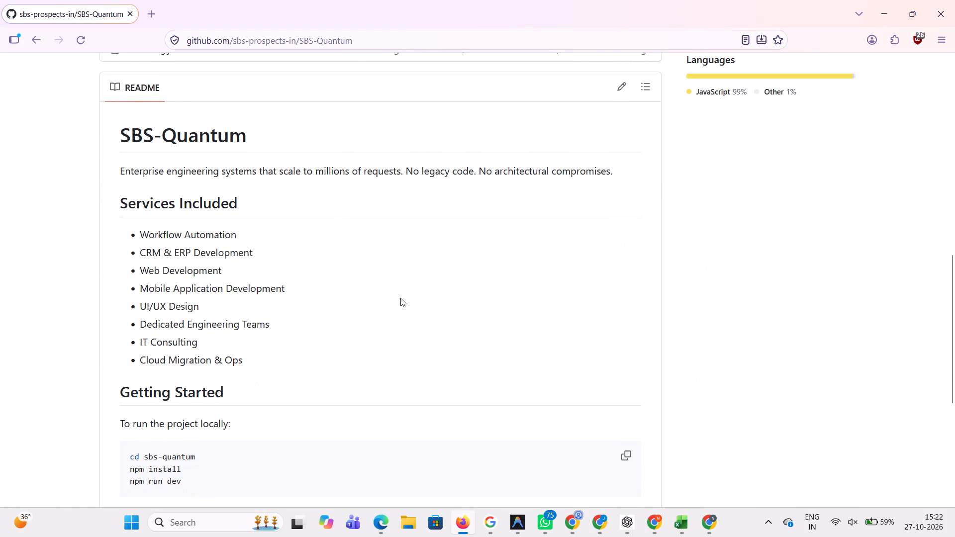
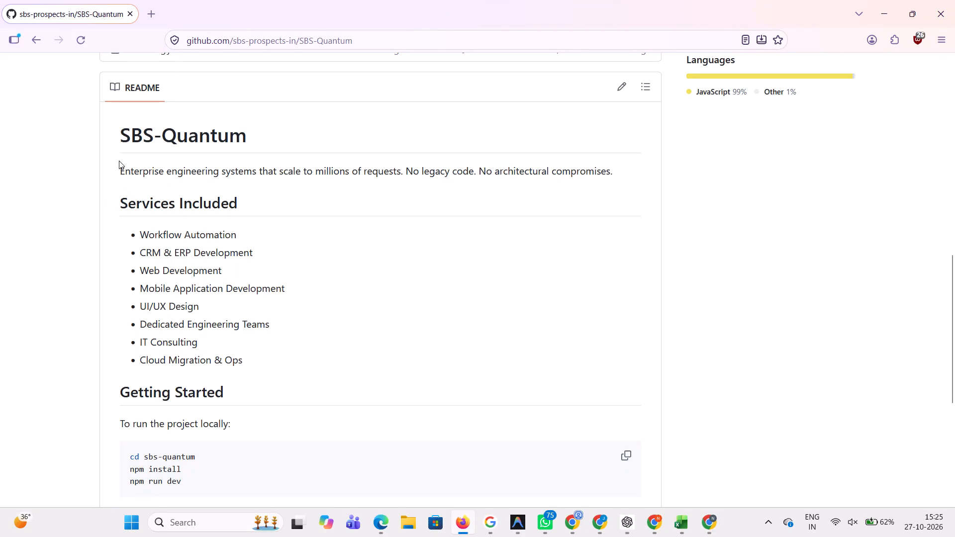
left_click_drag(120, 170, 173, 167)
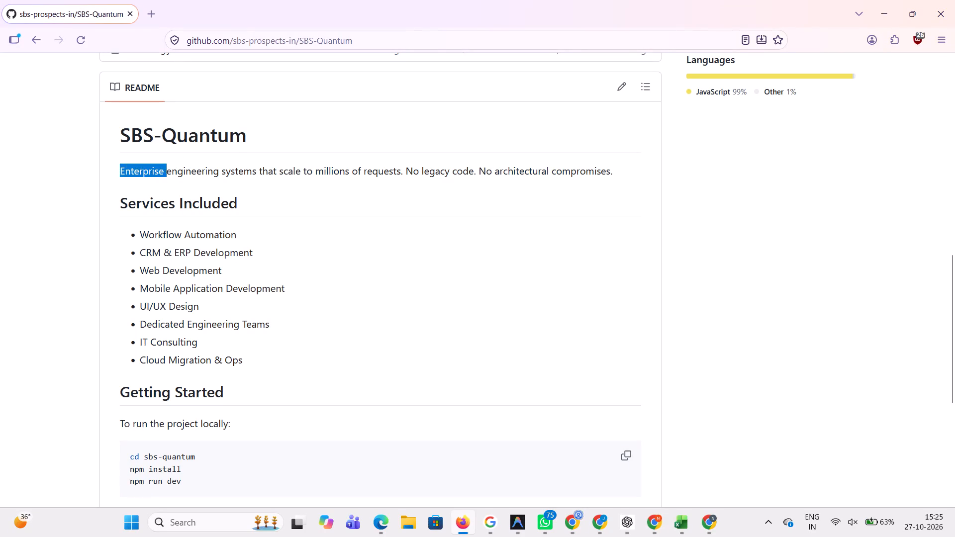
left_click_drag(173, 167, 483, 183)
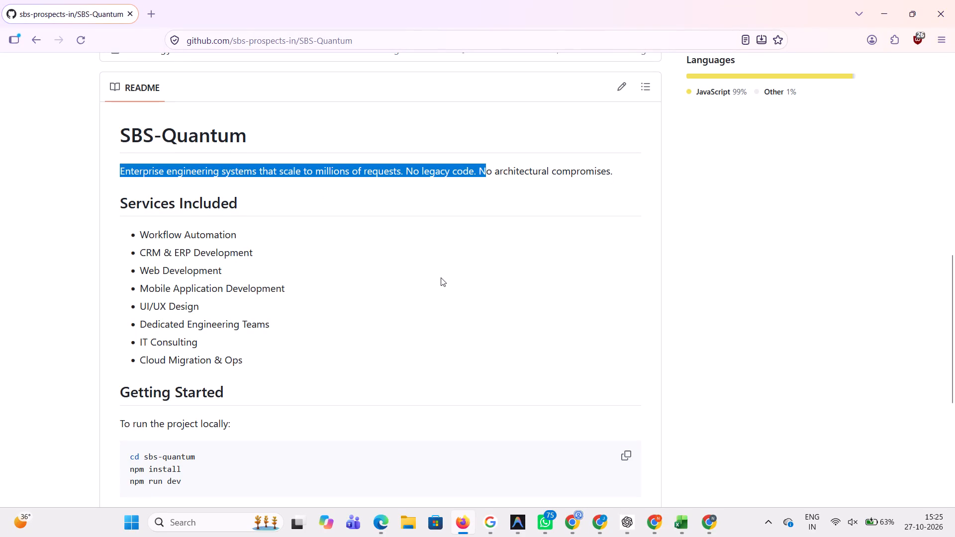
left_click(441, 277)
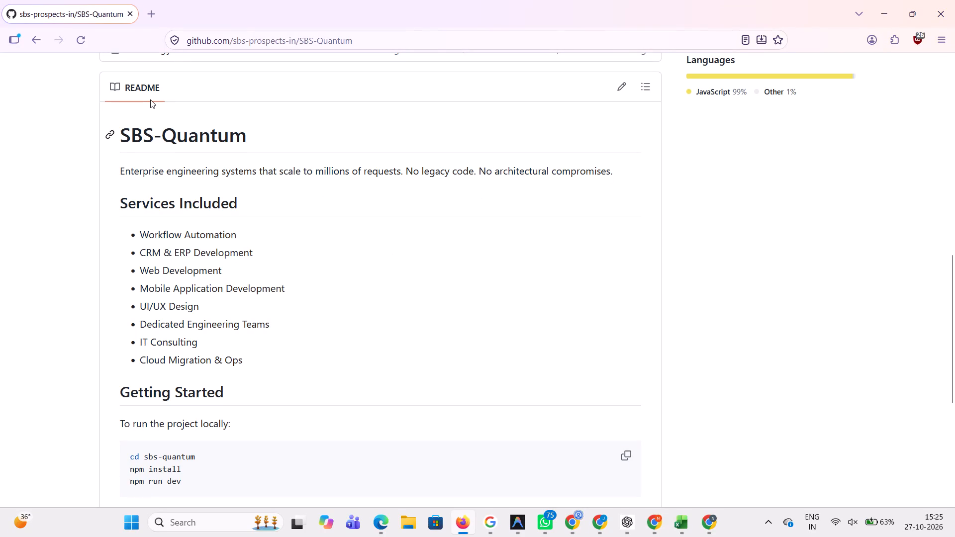
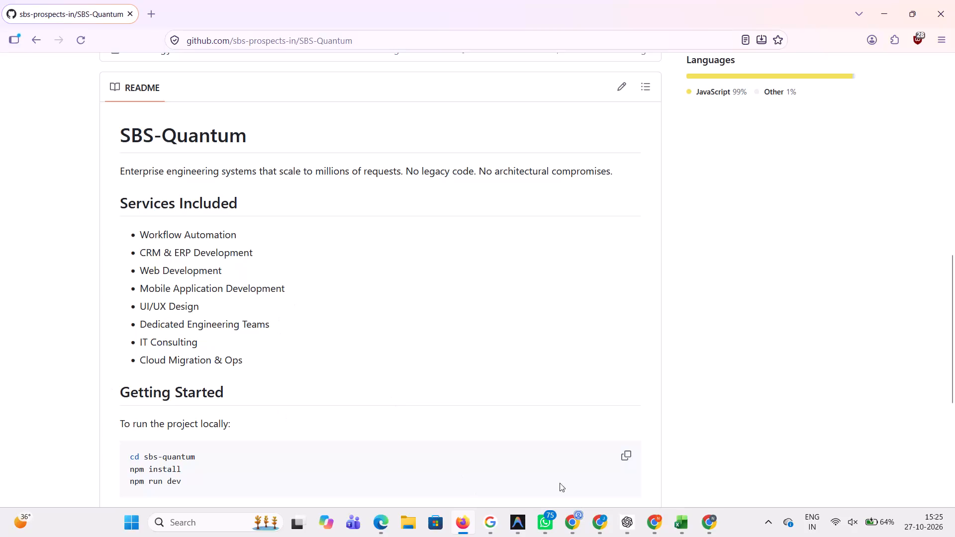
Switch to the CRM workbook in Excel and review the project rows across all columns, from Project Name to Description.
left_click(684, 525)
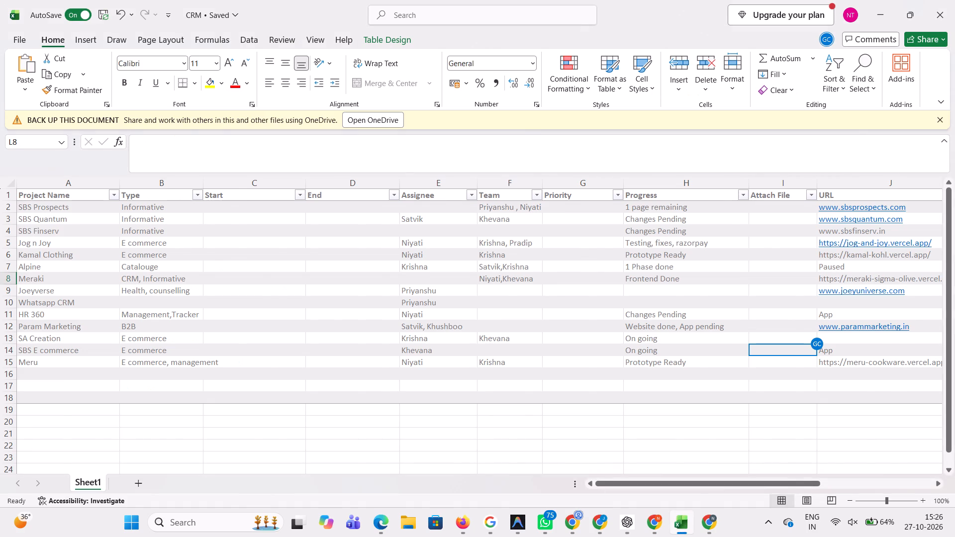
scroll(511, 383, "right", 4)
left_click(315, 333)
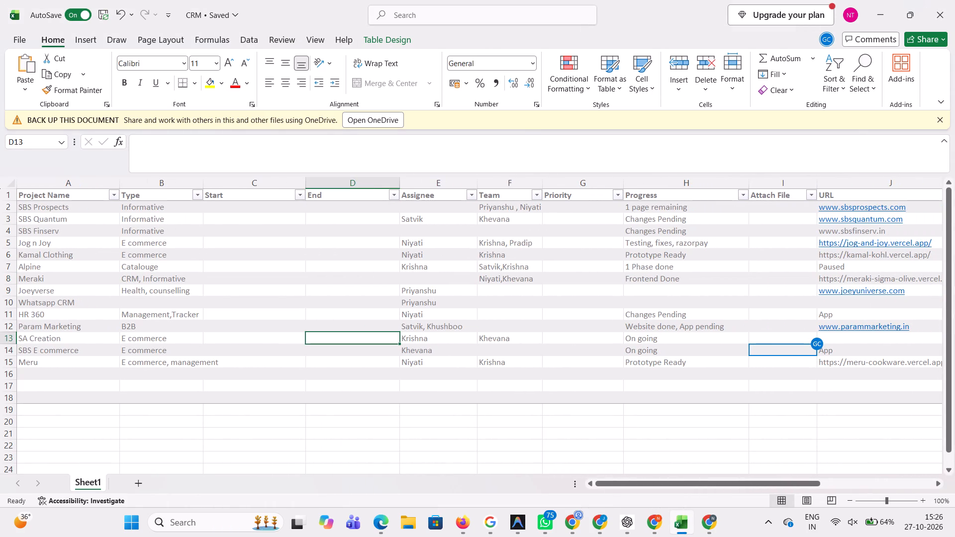
left_click(147, 302)
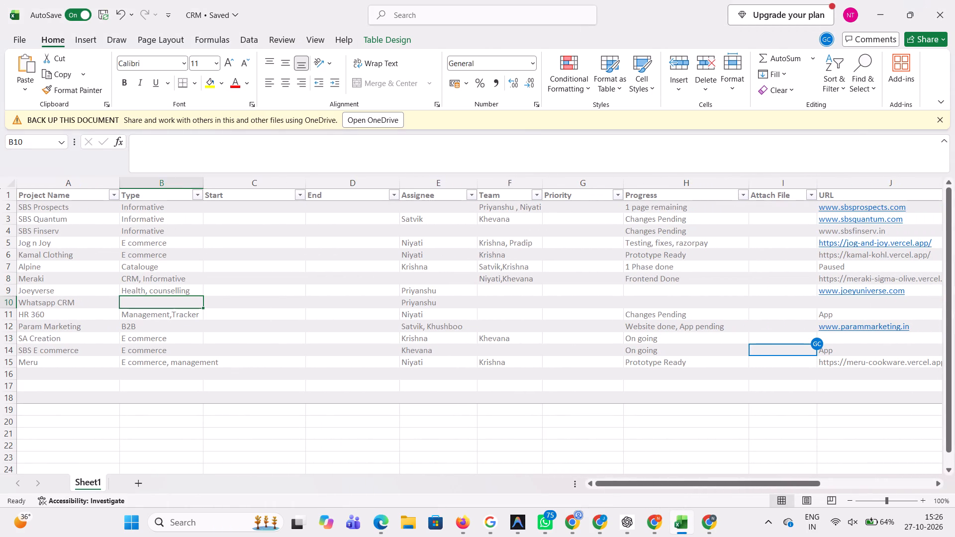
left_click(522, 308)
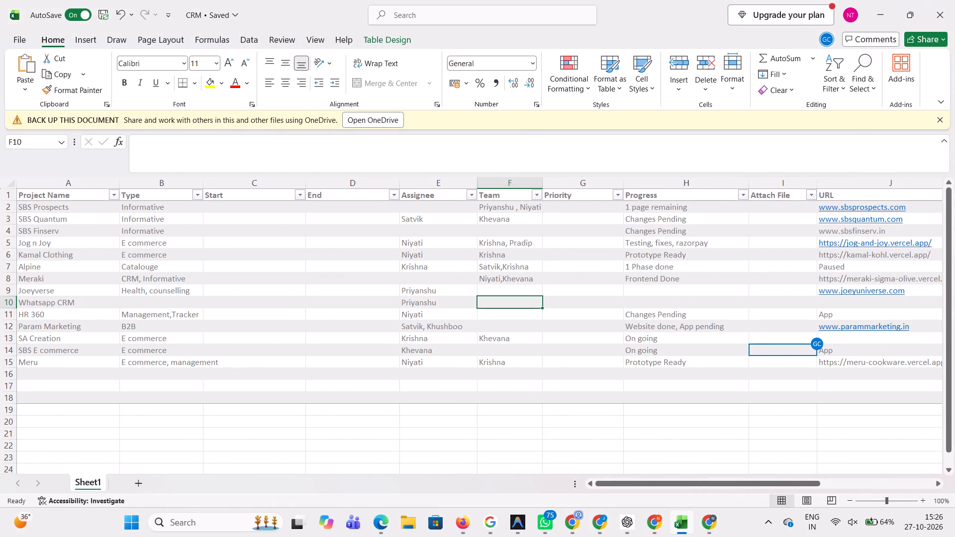
scroll(478, 339, "left", 1)
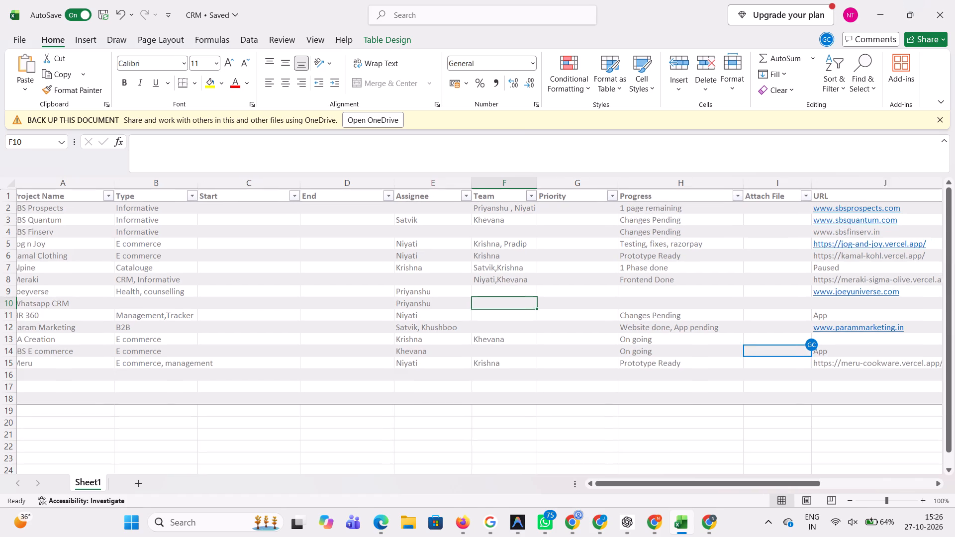
scroll(478, 339, "left", 2)
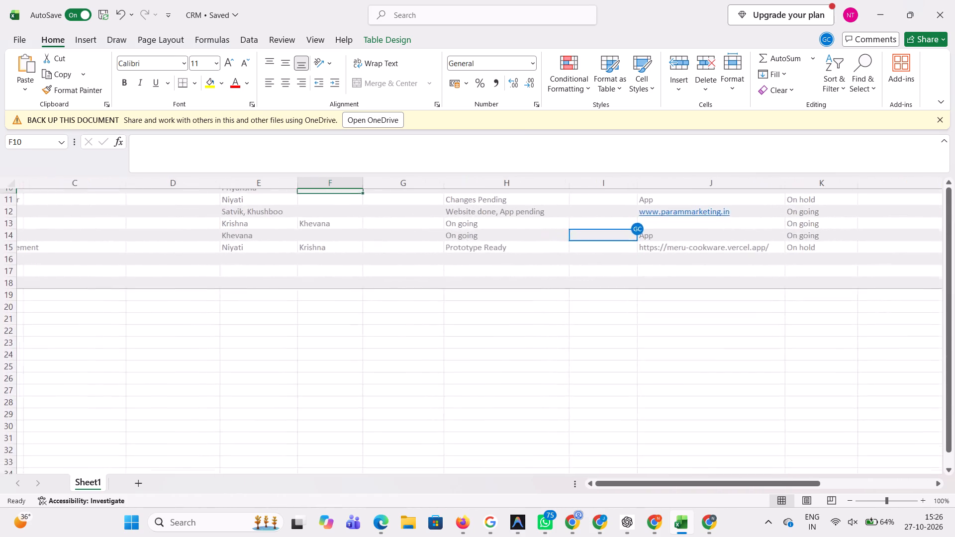
scroll(478, 339, "up", 12)
scroll(478, 339, "left", 5)
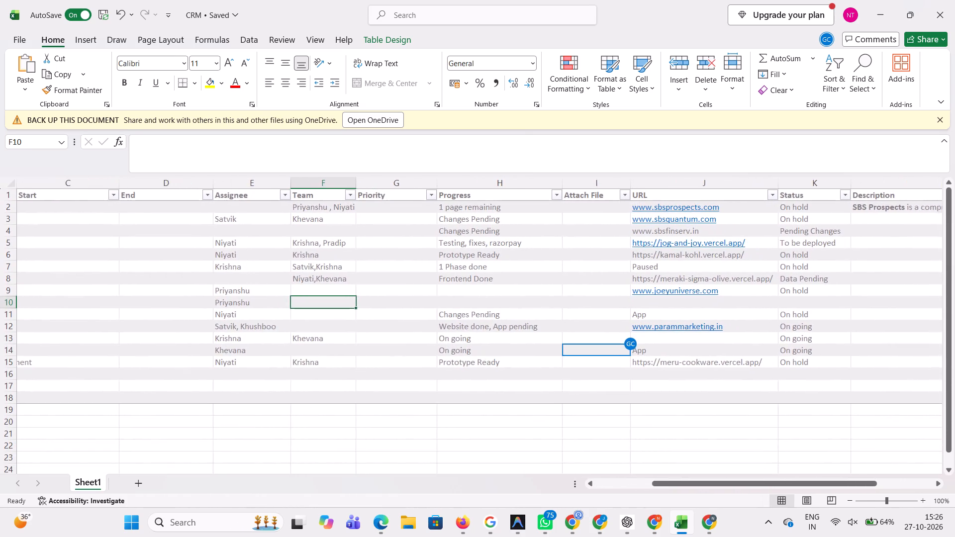
scroll(478, 339, "left", 3)
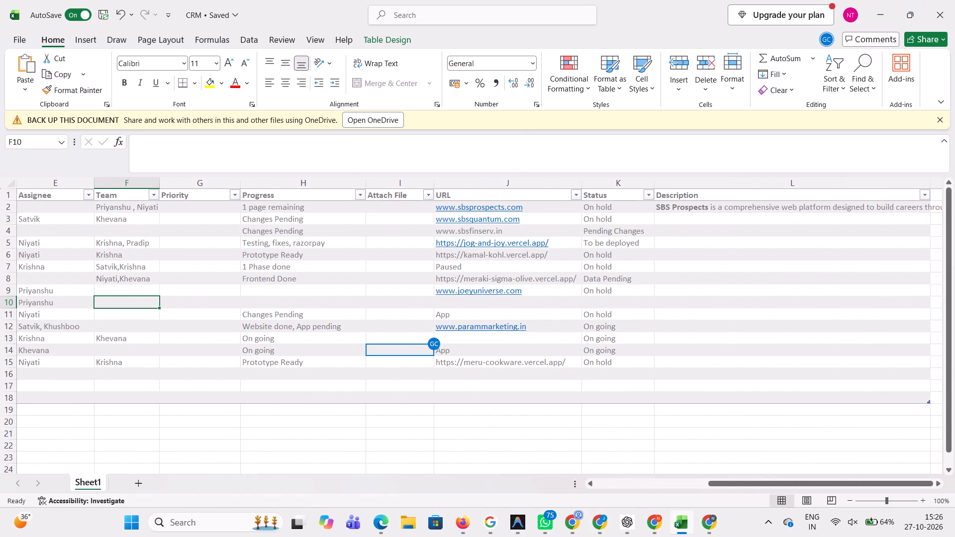
scroll(478, 339, "right", 2)
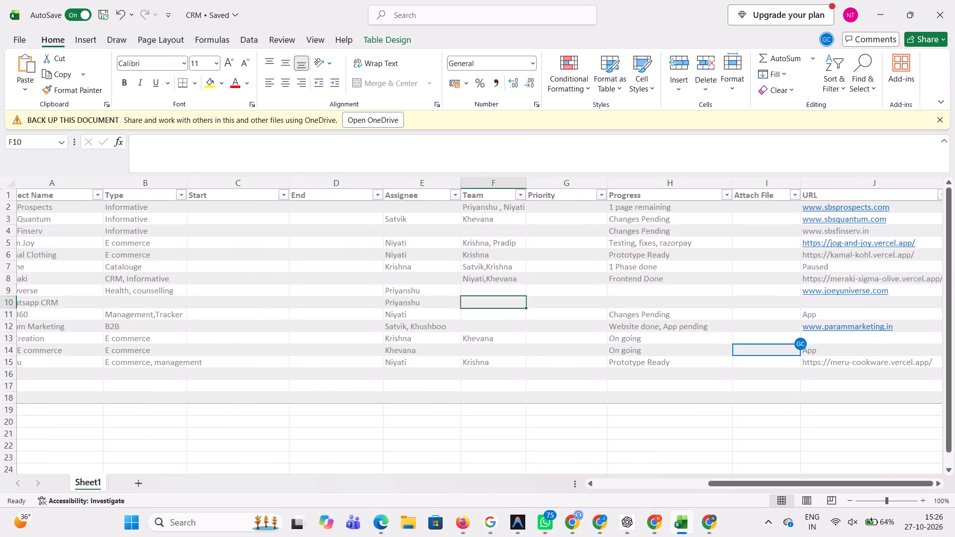
scroll(478, 339, "right", 4)
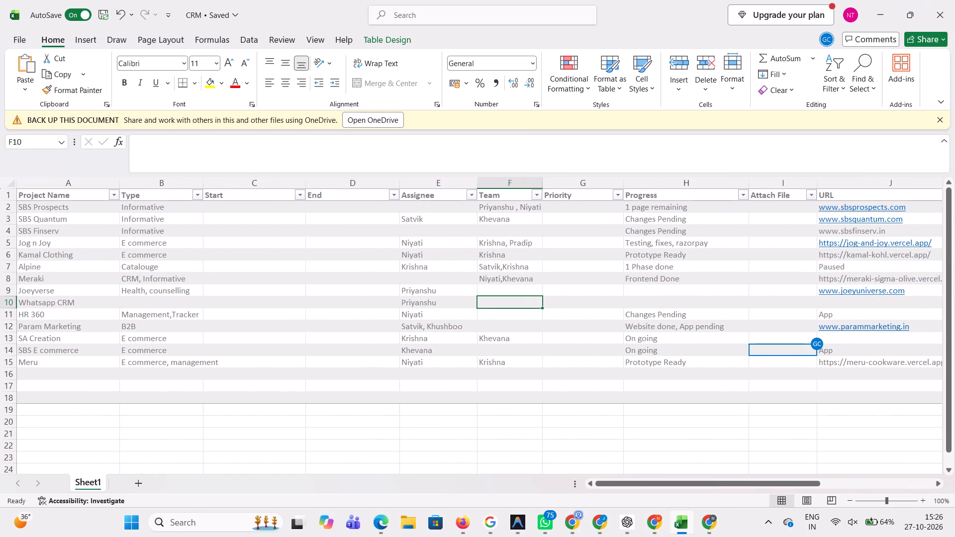
scroll(506, 310, "left", 1)
scroll(647, 306, "left", 3)
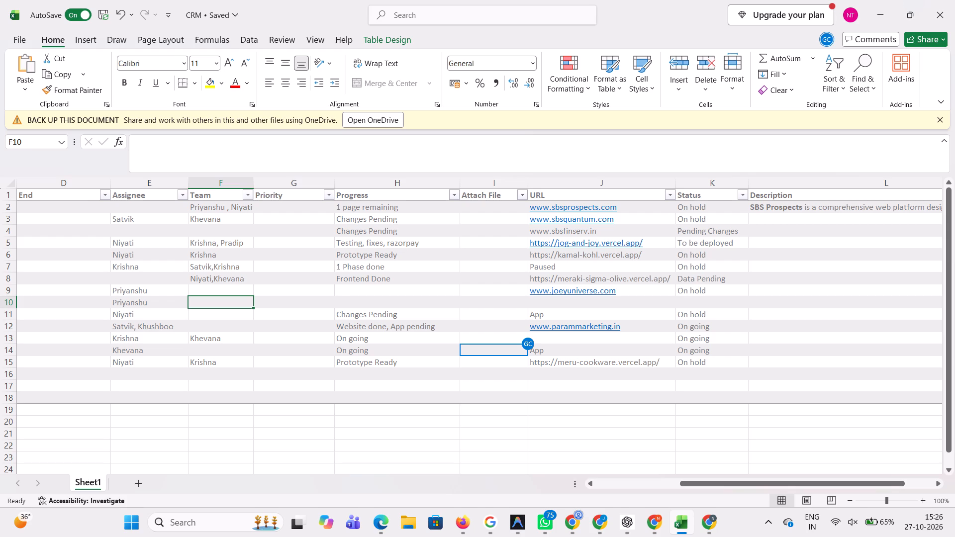
scroll(773, 245, "left", 2)
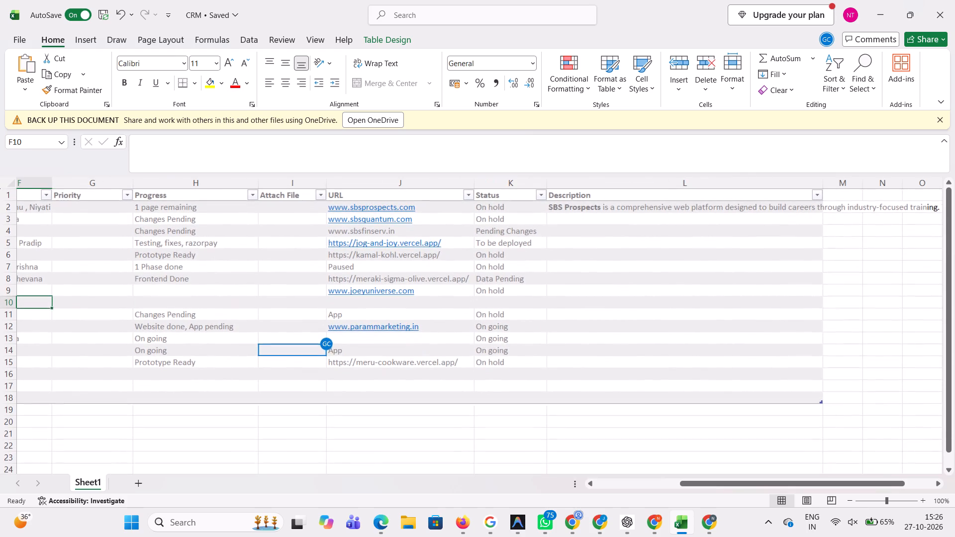
left_click(638, 216)
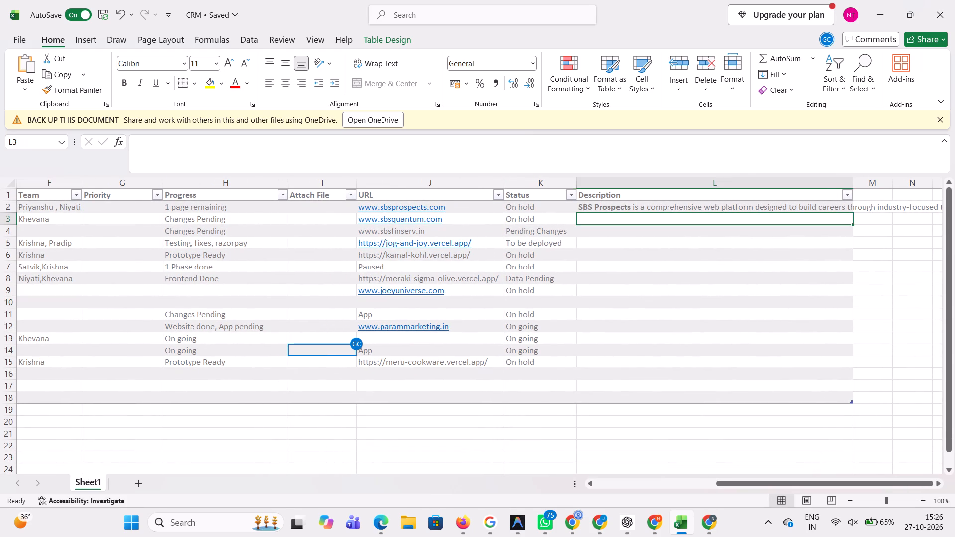
scroll(409, 407, "right", 5)
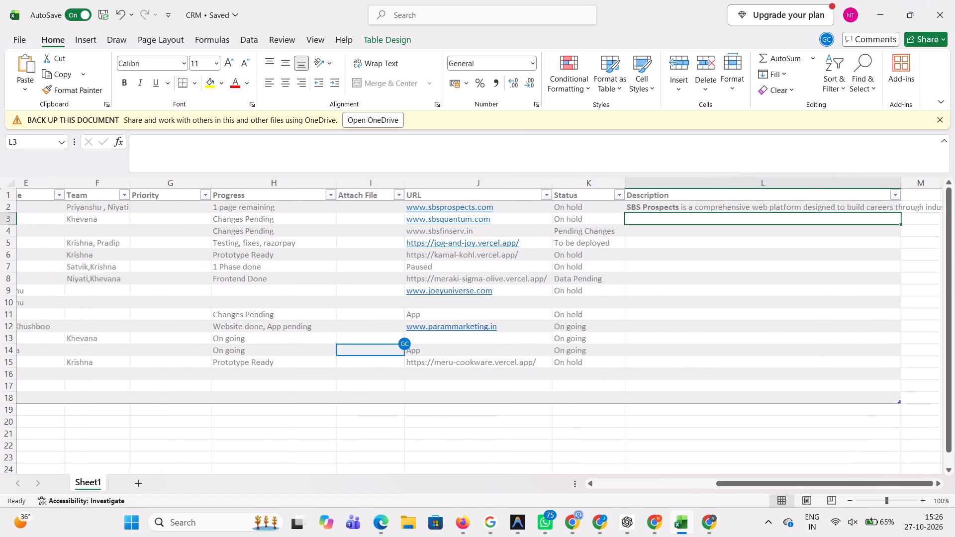
scroll(409, 407, "right", 15)
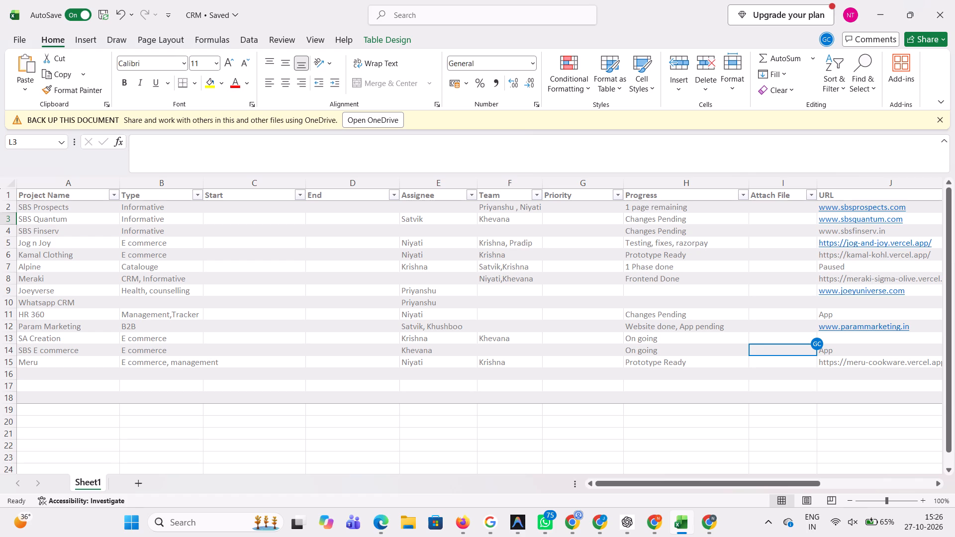
scroll(399, 350, "left", 7)
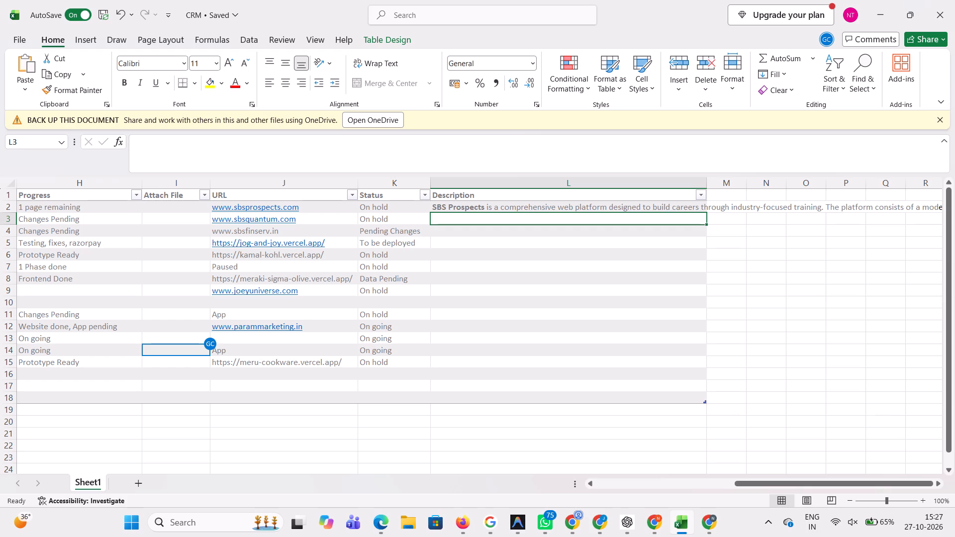
Start an entry in the Description cell of the SBS Quantum row with the characters "i]".
left_click(465, 223)
key("shift+i")
key("bracketright")
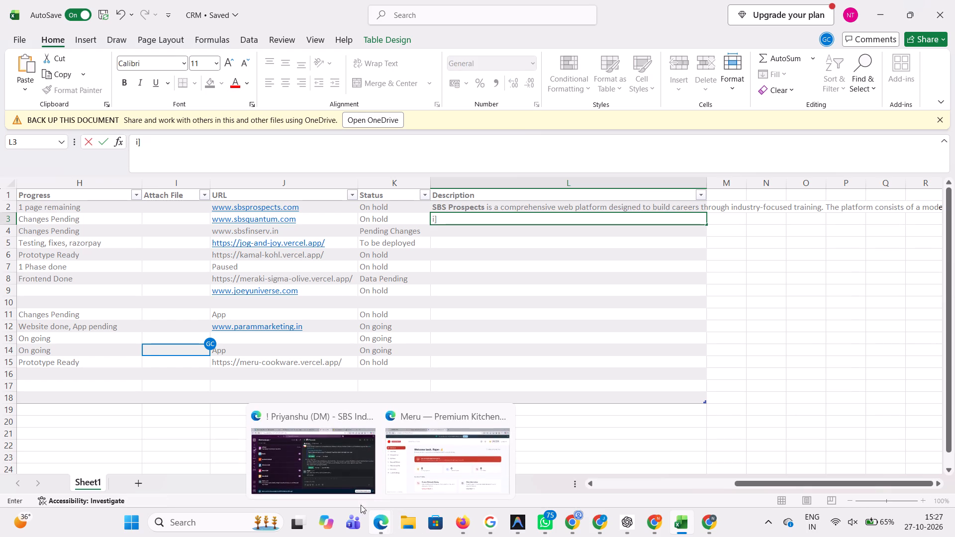
Switch to Firefox to consult the SBS-Quantum README on GitHub.
left_click(447, 426)
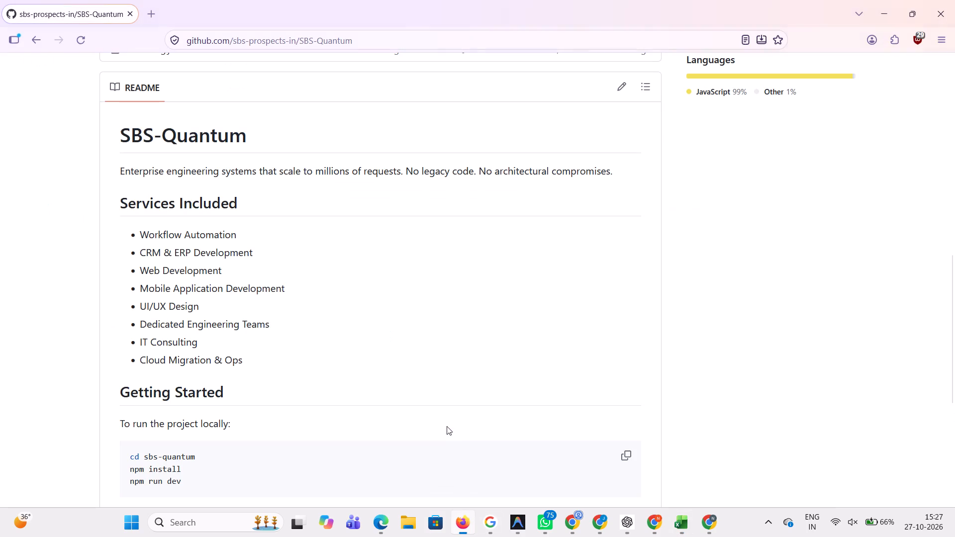
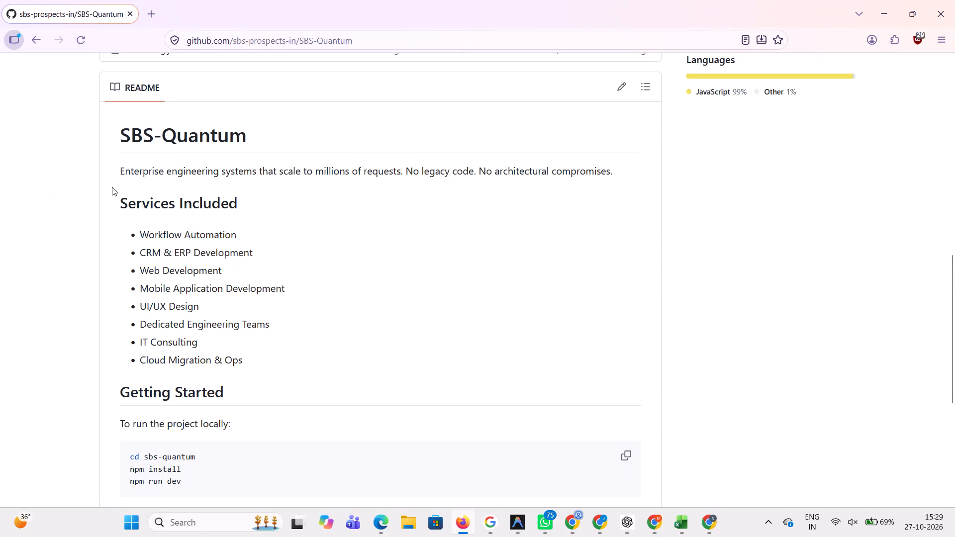
Copy the SBS-Quantum README text from its title through the last Services Included item, Cloud Migration & Ops.
right_click(225, 208)
left_click_drag(115, 134, 143, 147)
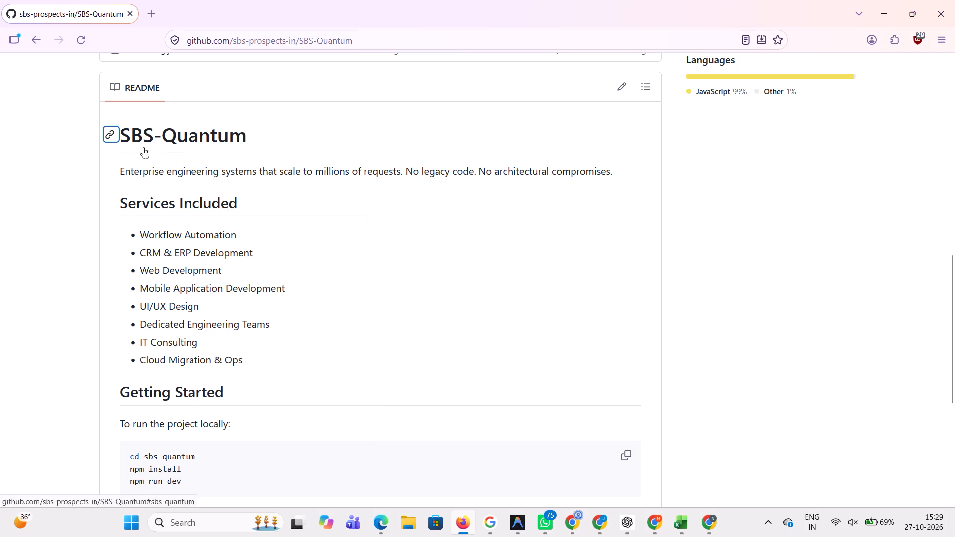
left_click_drag(143, 147, 133, 139)
left_click_drag(121, 163, 124, 146)
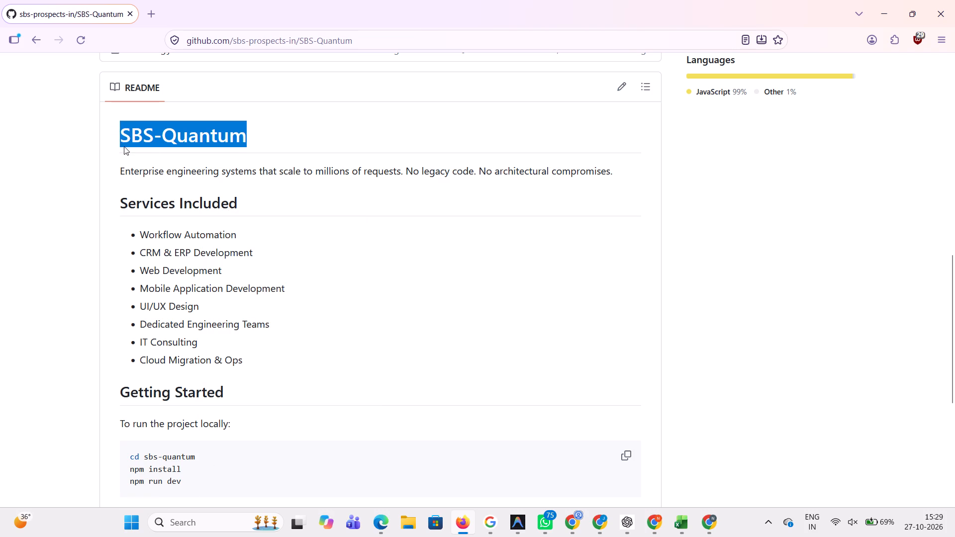
left_click_drag(124, 146, 111, 146)
left_click(199, 242)
scroll(199, 242, "down", 1)
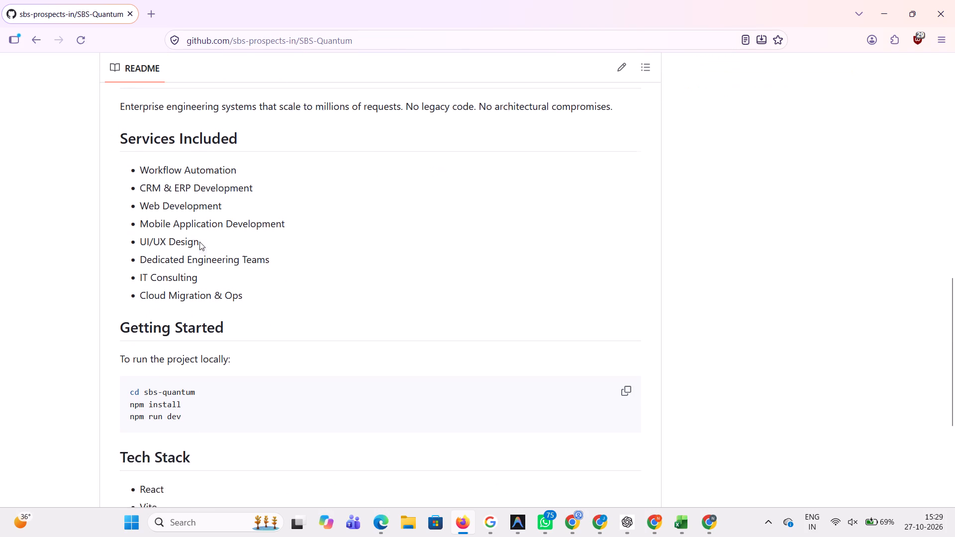
scroll(199, 242, "down", 1)
scroll(199, 242, "up", 5)
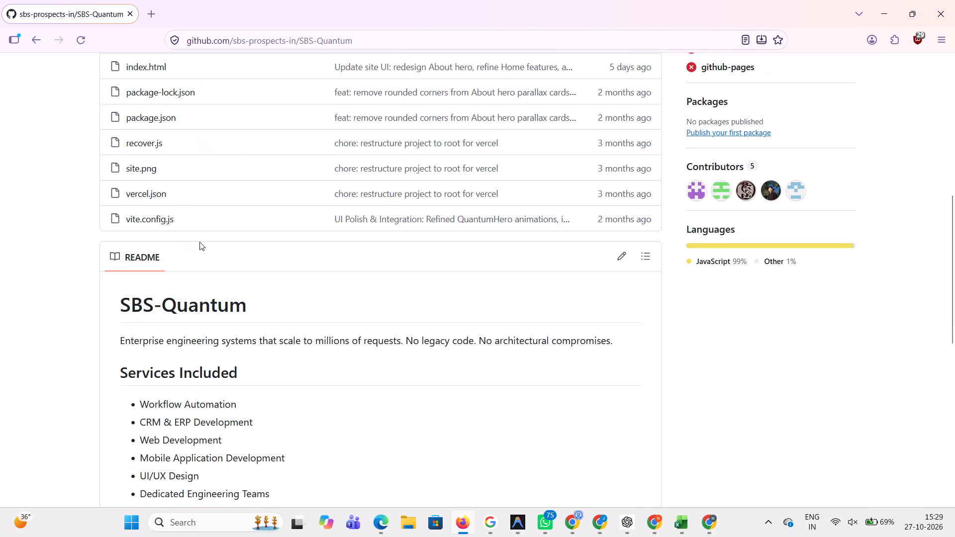
scroll(201, 292, "down", 1)
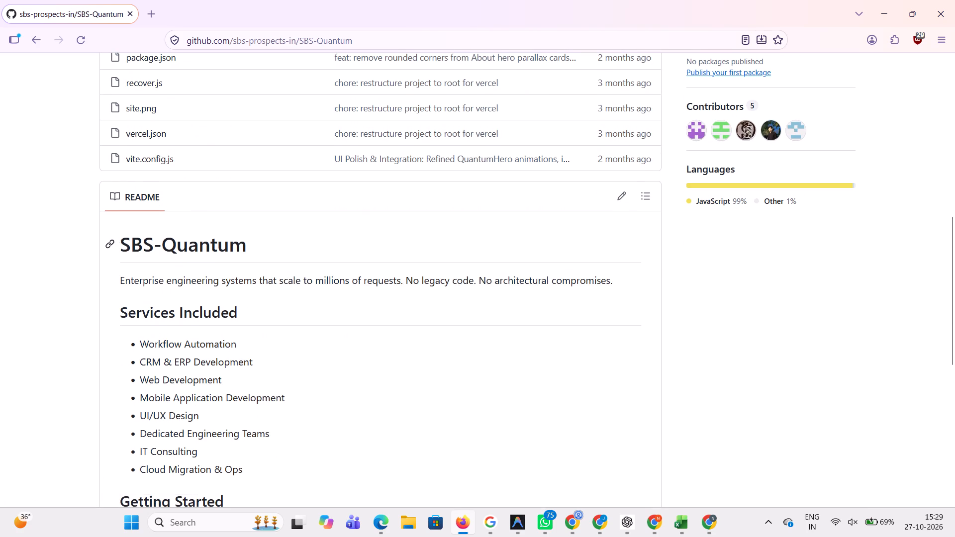
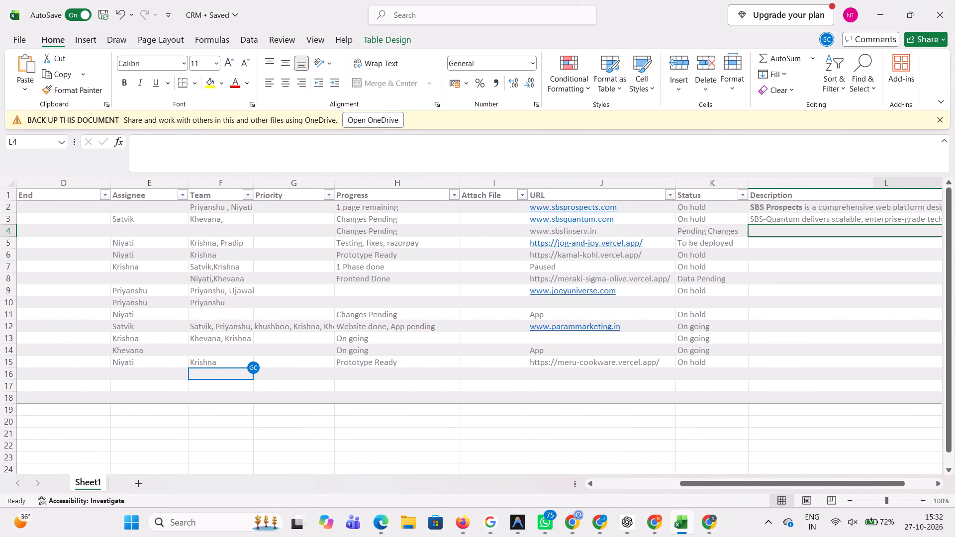
left_click(767, 232)
key("ctrl+v")
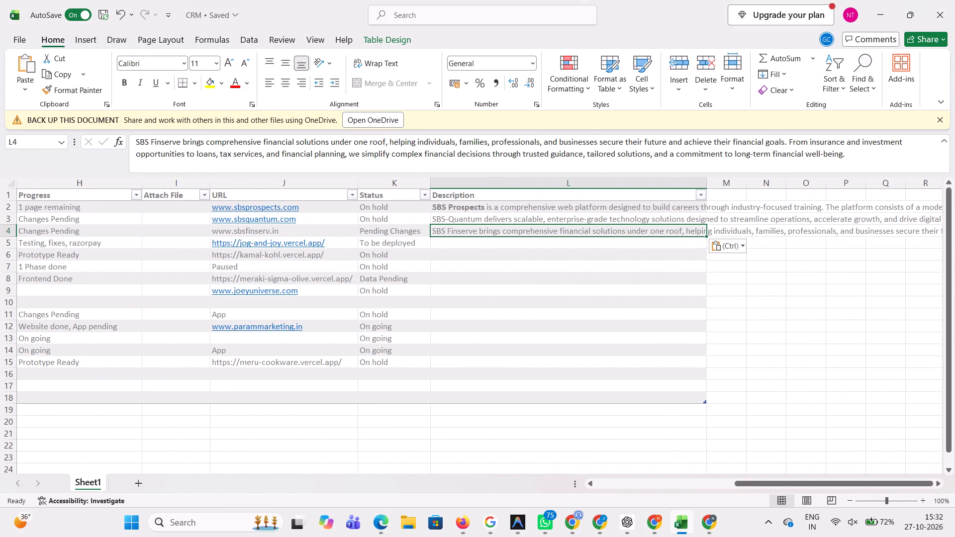
In Firefox, use GitHub's search to open the sbs-prospects-in/JOG-AND-JOY repository for the Jog n Joy project.
scroll(404, 271, "right", 9)
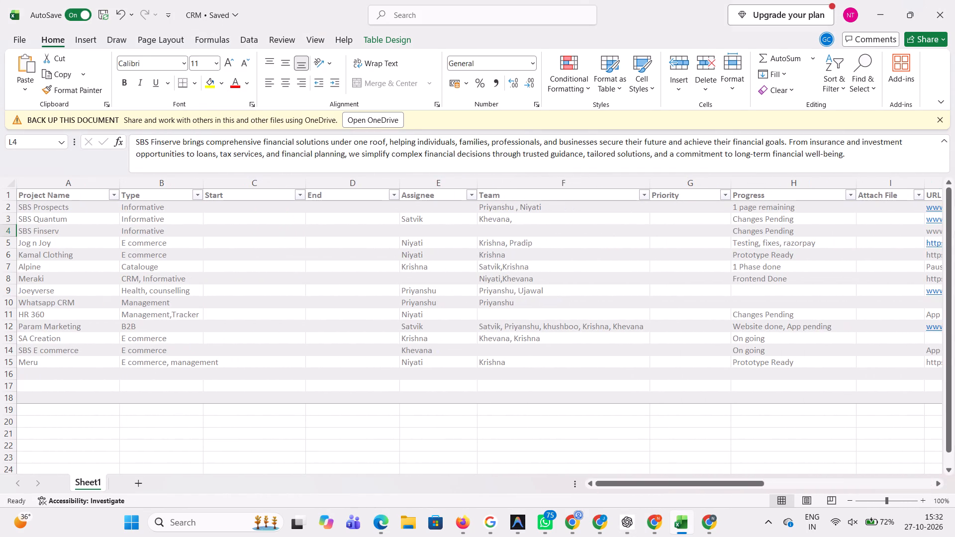
left_click(60, 245)
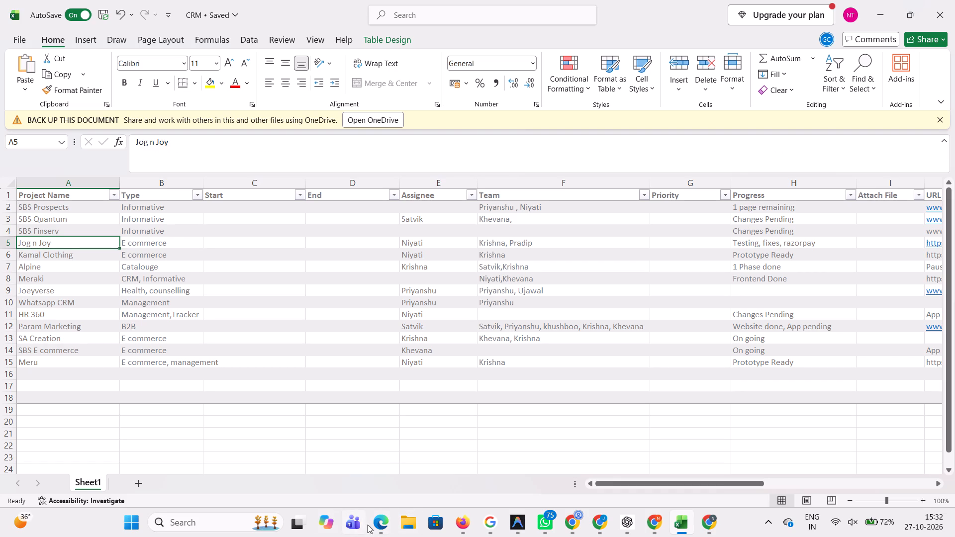
left_click(466, 481)
scroll(573, 151, "up", 6)
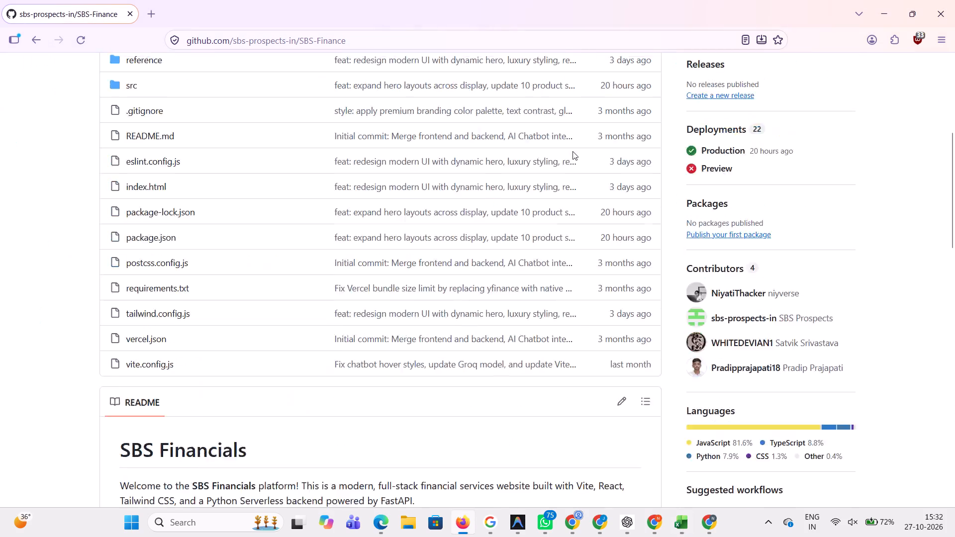
scroll(573, 151, "up", 4)
left_click(675, 73)
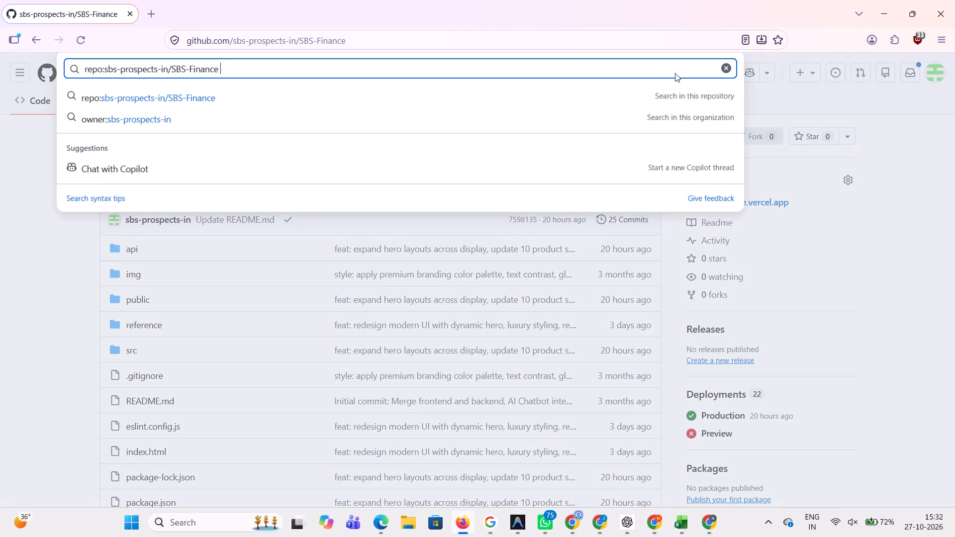
type("JOG")
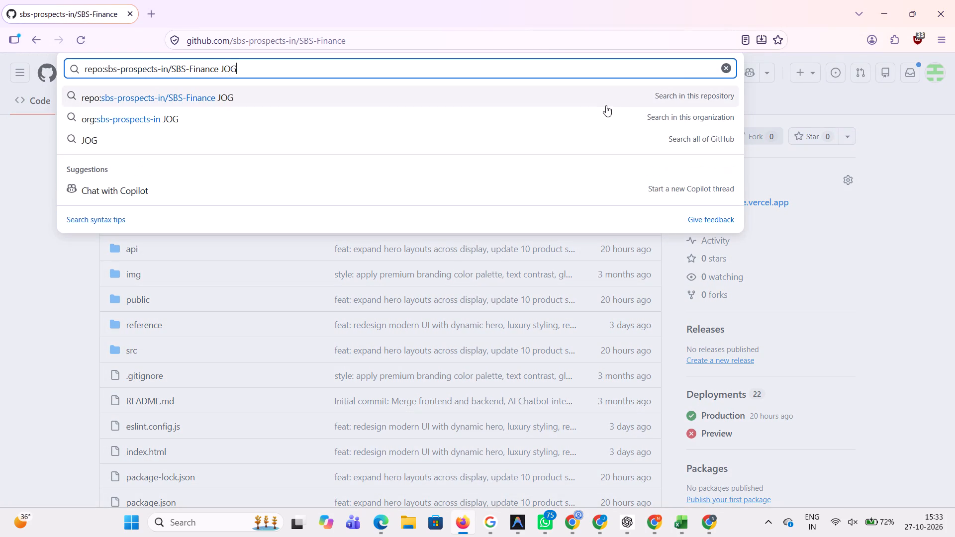
key("space")
key("BackSpace")
key("BackSpace")
key("BackSpace")
key("BackSpace")
key("BackSpace")
key("BackSpace")
key("BackSpace")
key("BackSpace")
key("BackSpace")
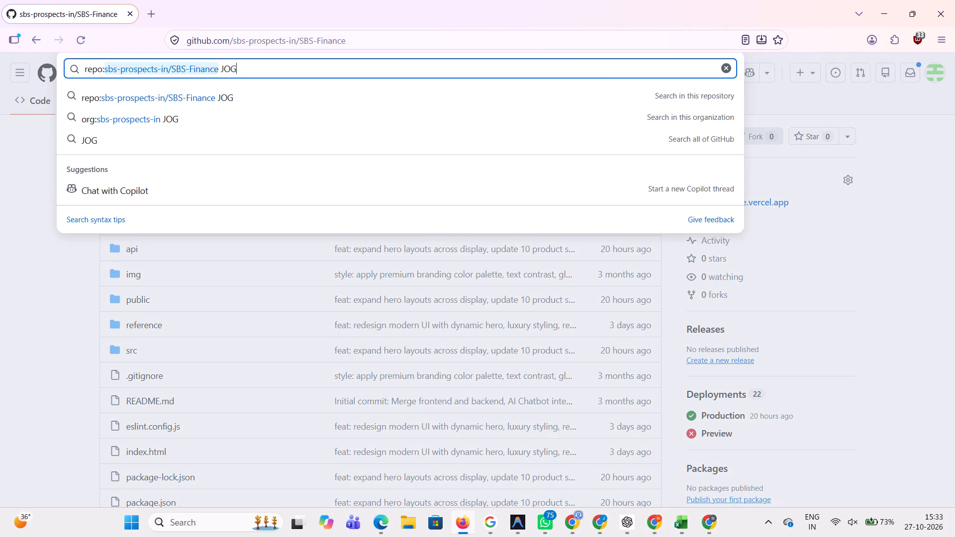
key("BackSpace")
key("BackSpace")
key("BackSpace")
key("BackSpace")
key("BackSpace")
key("BackSpace")
key("BackSpace")
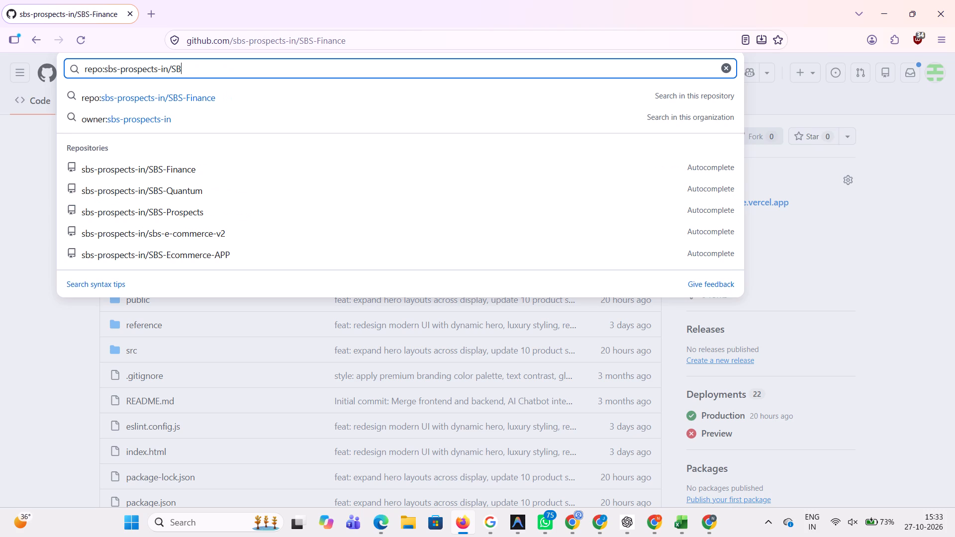
key("BackSpace")
key("BackSpace")
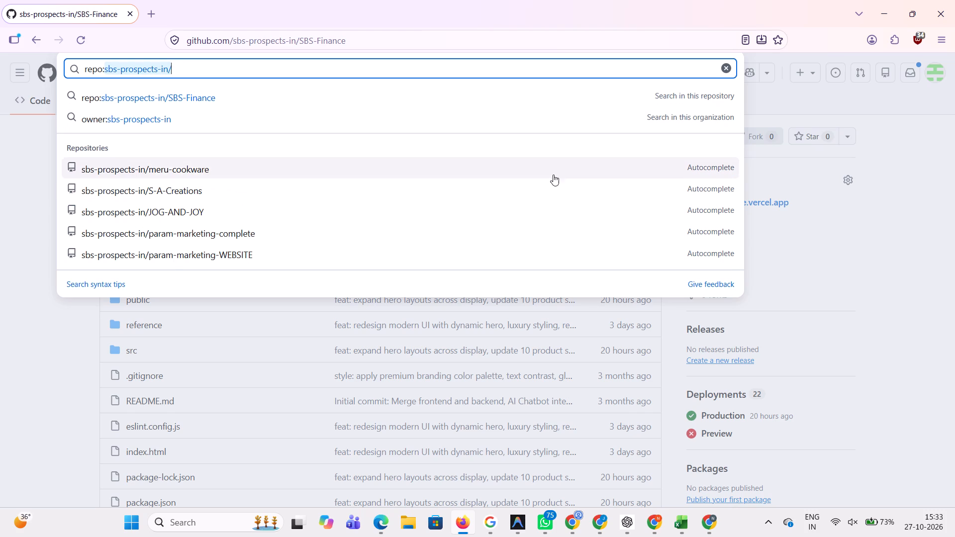
left_click(530, 212)
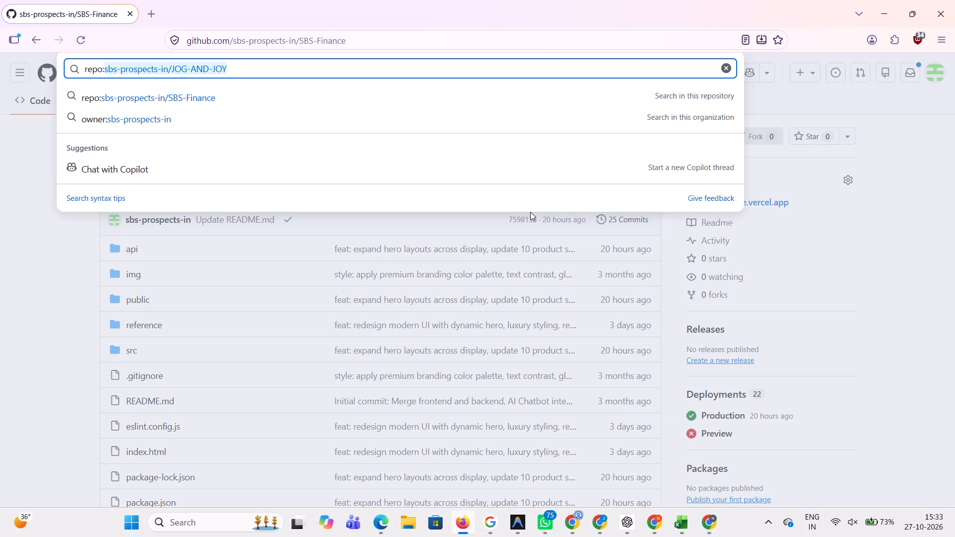
key("Return")
Copy the italic tagline under the README title, "A modern, high-fidelity e-commerce storefront and admin dashboard built with React, Vite, and TailwindCSS.".
scroll(390, 403, "down", 3)
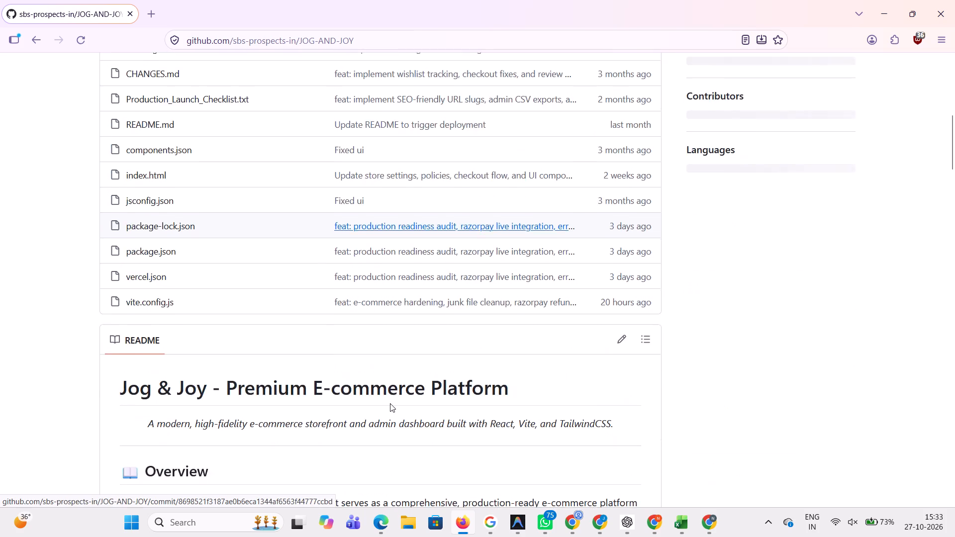
scroll(390, 403, "down", 4)
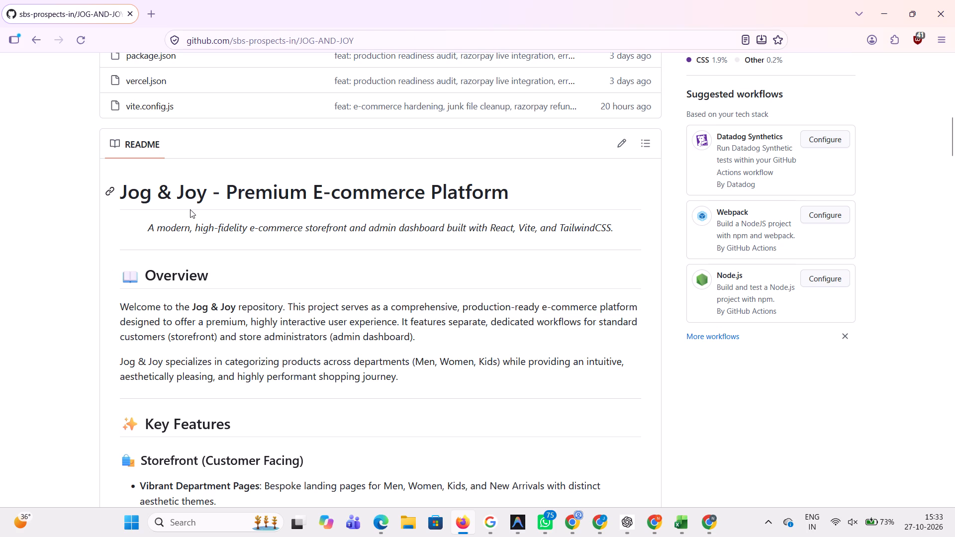
left_click_drag(146, 227, 324, 251)
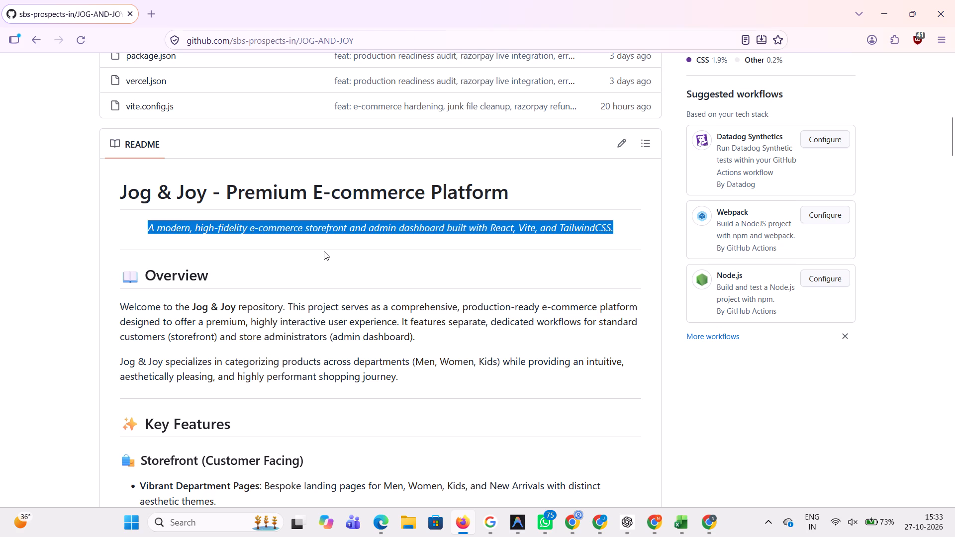
left_click_drag(324, 251, 649, 225)
left_click_drag(649, 225, 631, 230)
key("ctrl+c")
Switch to the CRM workbook in Excel and paste the tagline into the Description cell of the Jog n Joy row.
key("alt+Tab")
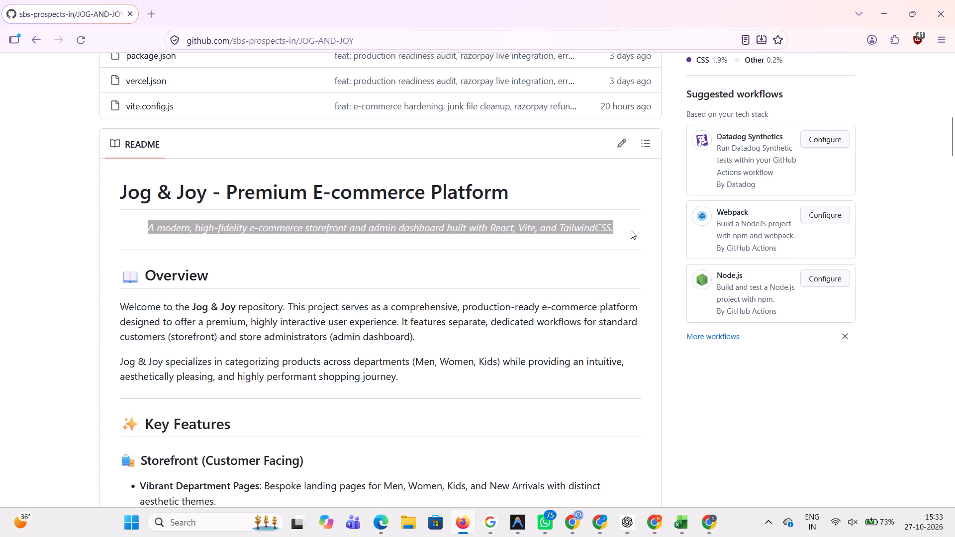
scroll(714, 316, "left", 3)
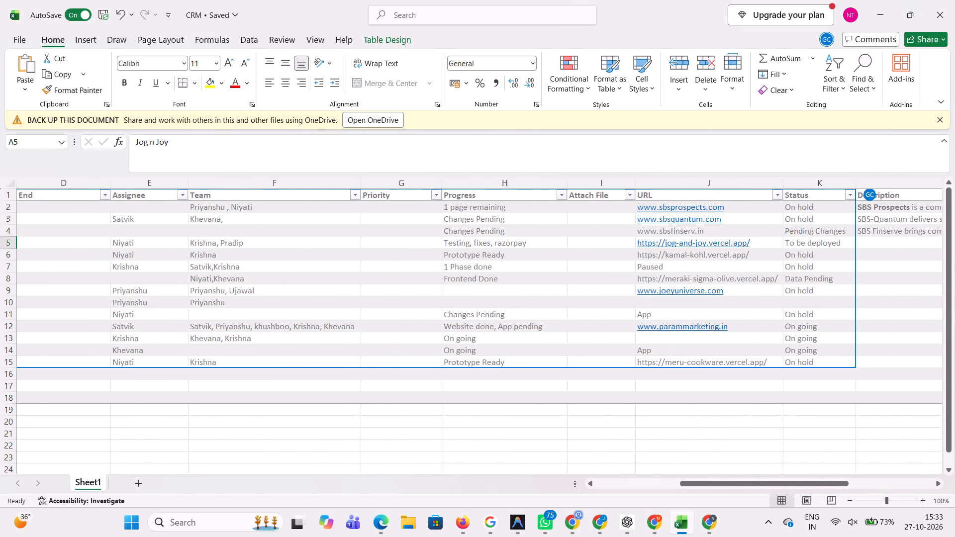
scroll(714, 316, "left", 1)
left_click(809, 243)
left_click(809, 243)
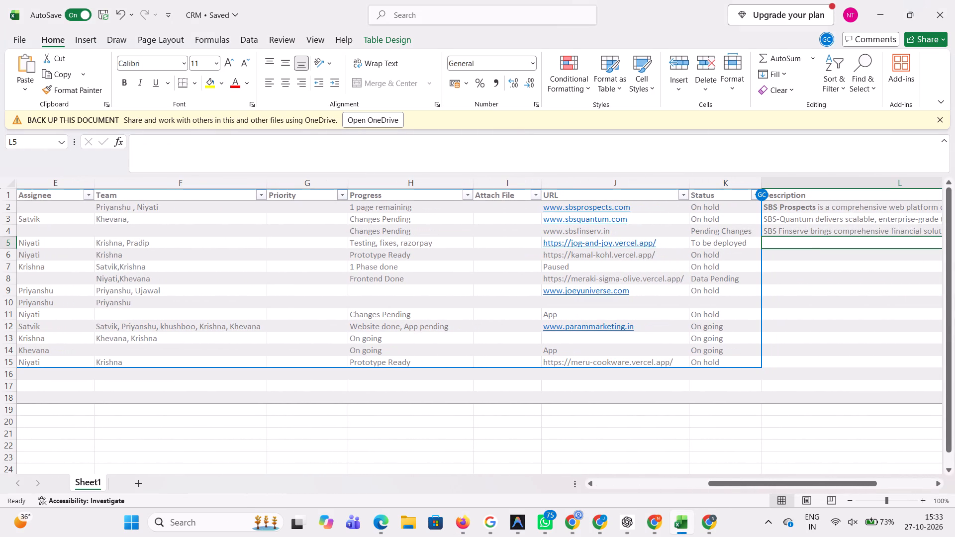
key("ctrl+v")
Paste the same e-commerce storefront tagline into the Description cell of the Kamal Clothing row.
left_click(515, 256)
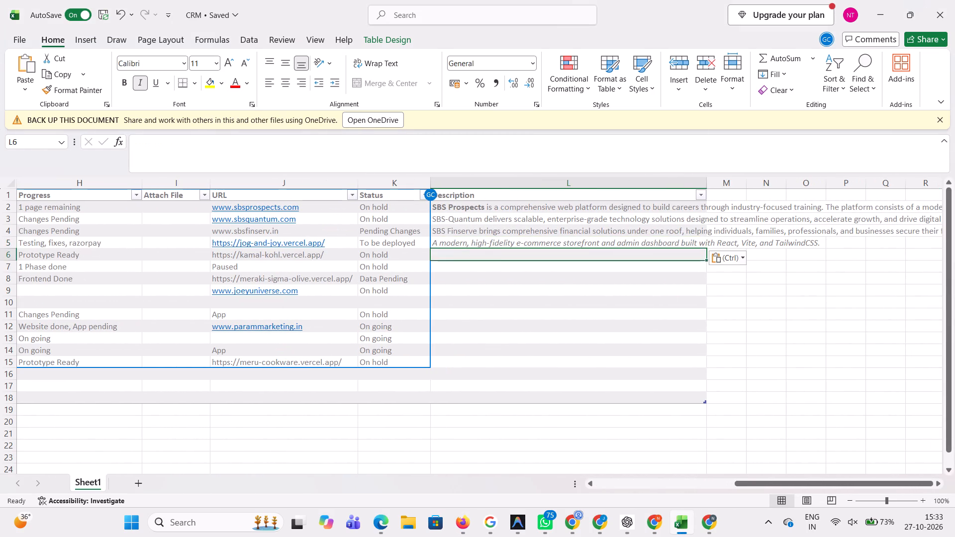
scroll(515, 256, "right", 5)
scroll(623, 285, "left", 2)
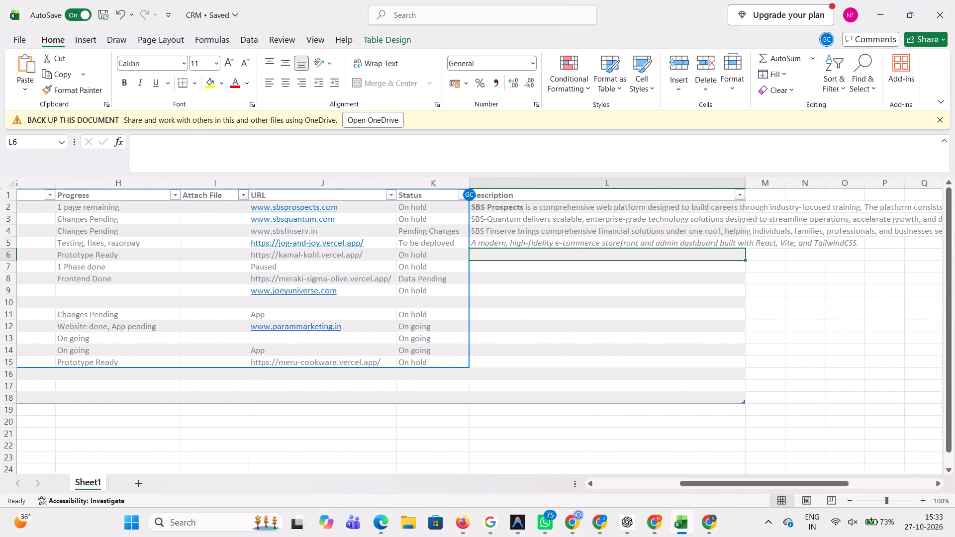
scroll(623, 285, "left", 2)
key("ctrl+v")
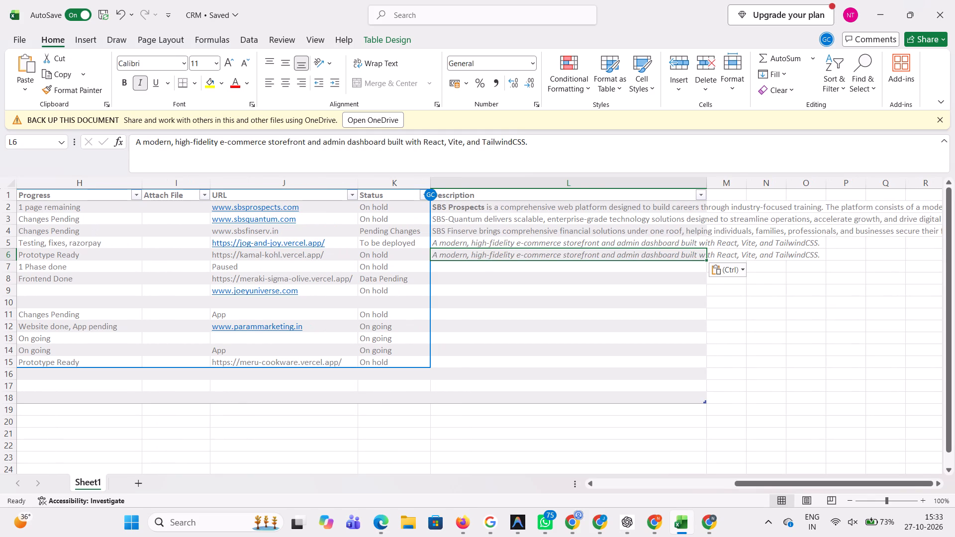
Return to GitHub in Firefox and open the sbs-prospects-in/ALPINE repository by searching for "/AL" within the organization.
left_click(480, 265)
scroll(480, 265, "right", 9)
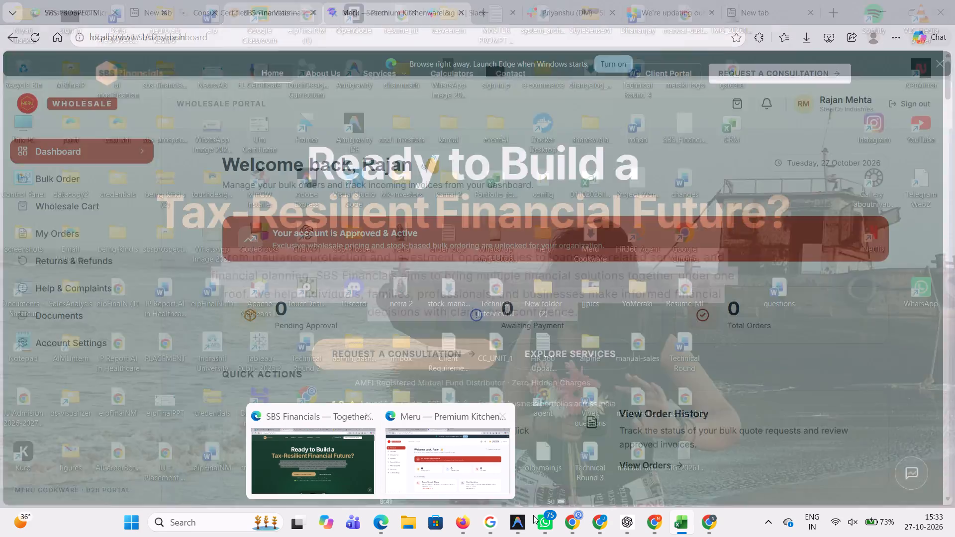
left_click(452, 485)
scroll(381, 234, "up", 11)
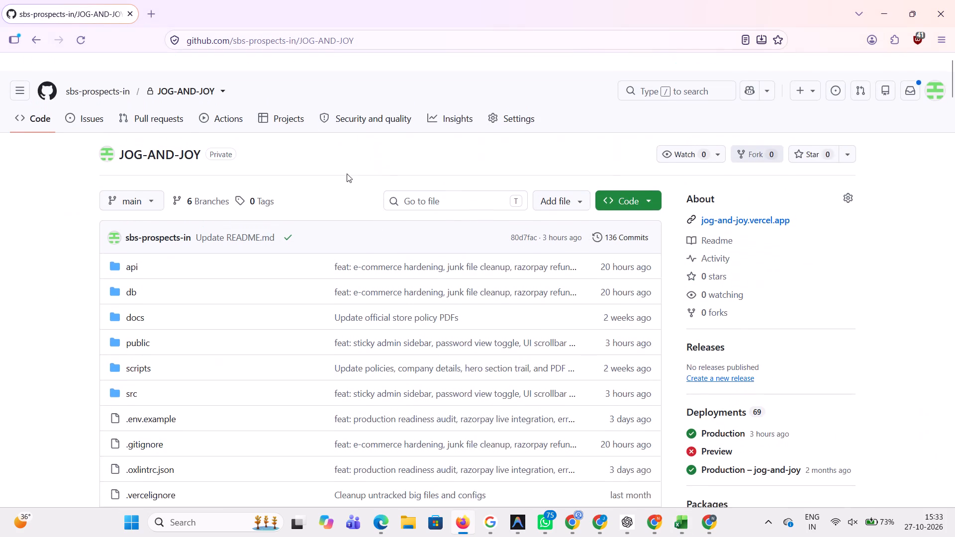
left_click(687, 73)
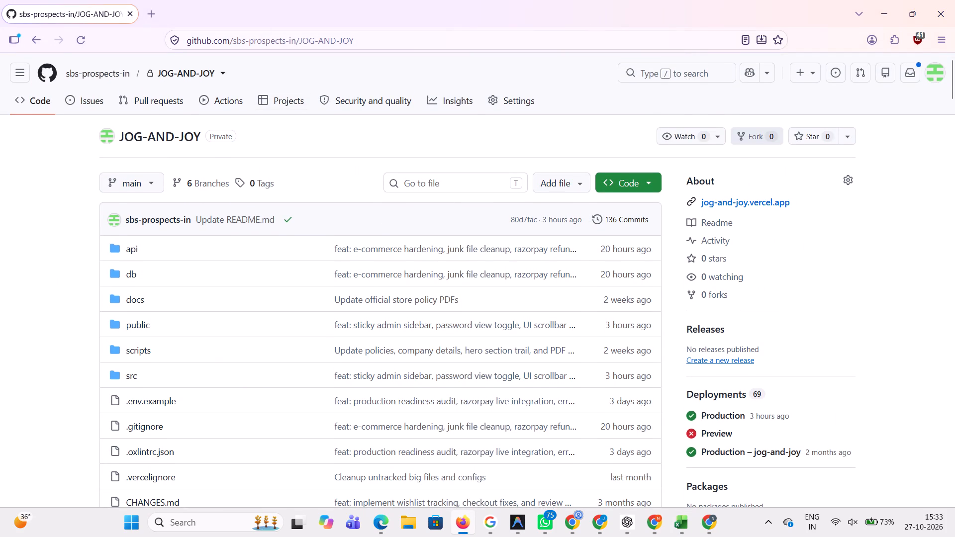
key("BackSpace")
key("BackSpace")
key("BackSpace")
key("BackSpace")
key("BackSpace")
key("BackSpace")
key("BackSpace")
key("BackSpace")
key("BackSpace")
key("BackSpace")
key("BackSpace")
key("BackSpace")
key("BackSpace")
key("BackSpace")
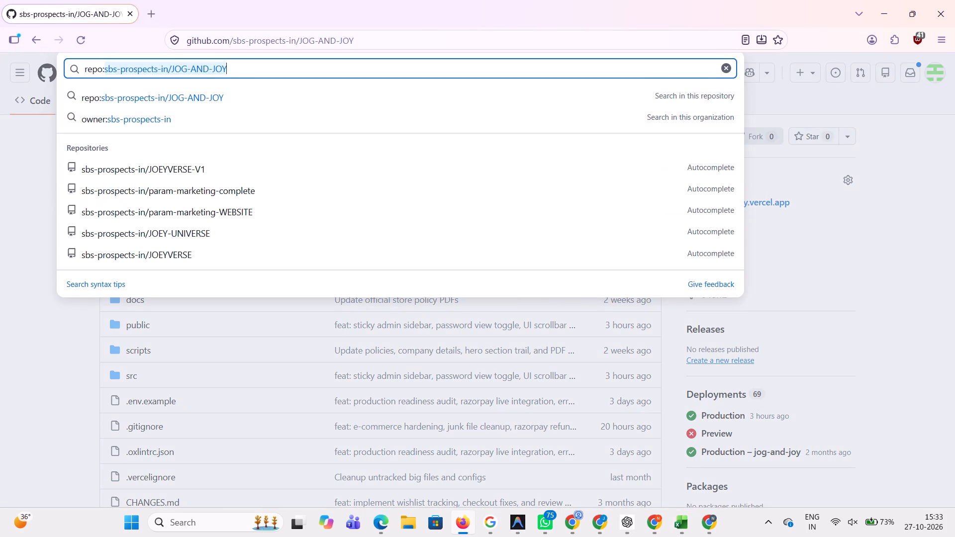
key("BackSpace")
key("BackSpace")
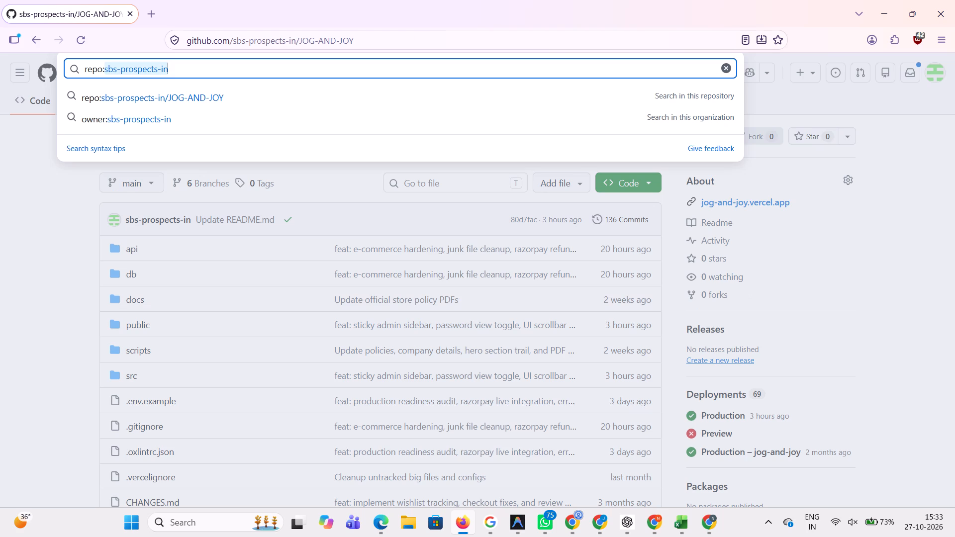
key("shift+question")
key("BackSpace")
type("/AL")
key("Down")
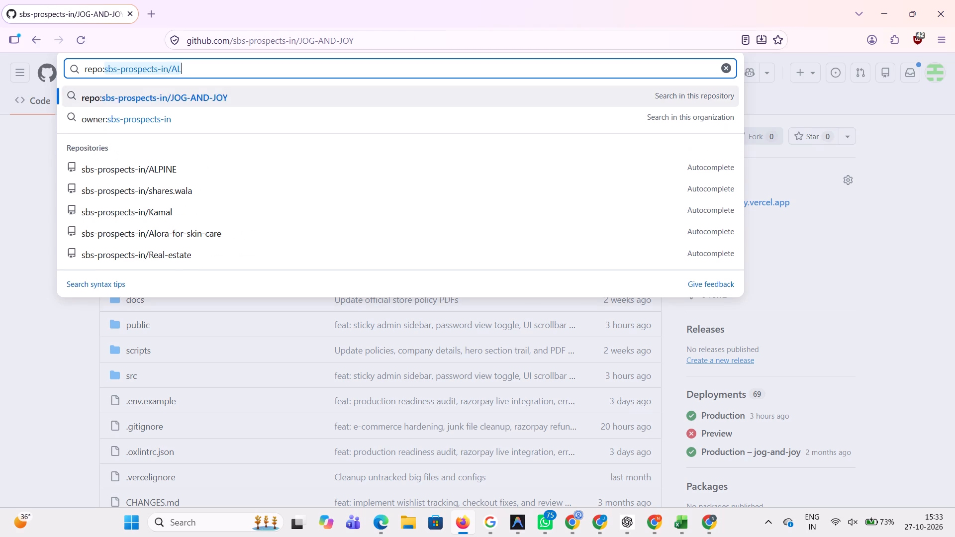
key("Down")
key("Down")
key("Return")
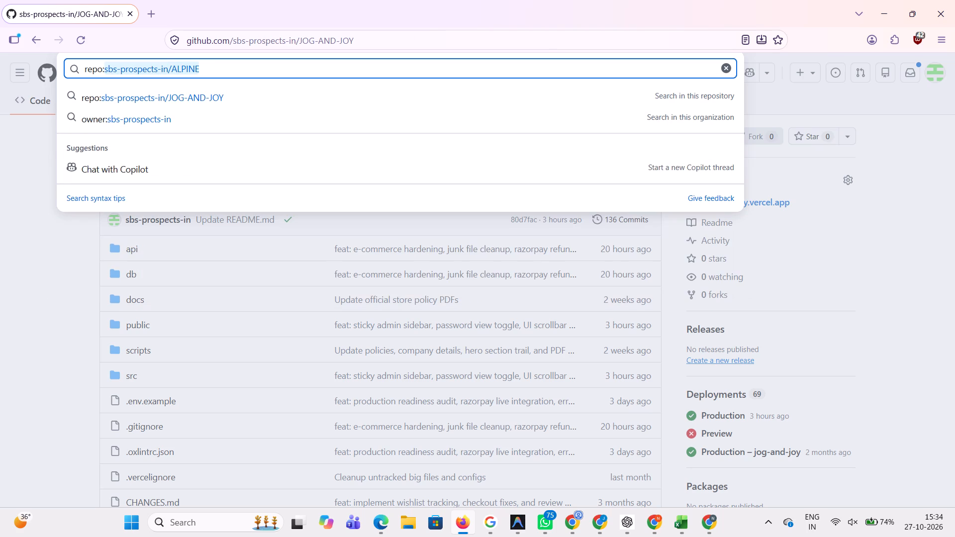
key("Return")
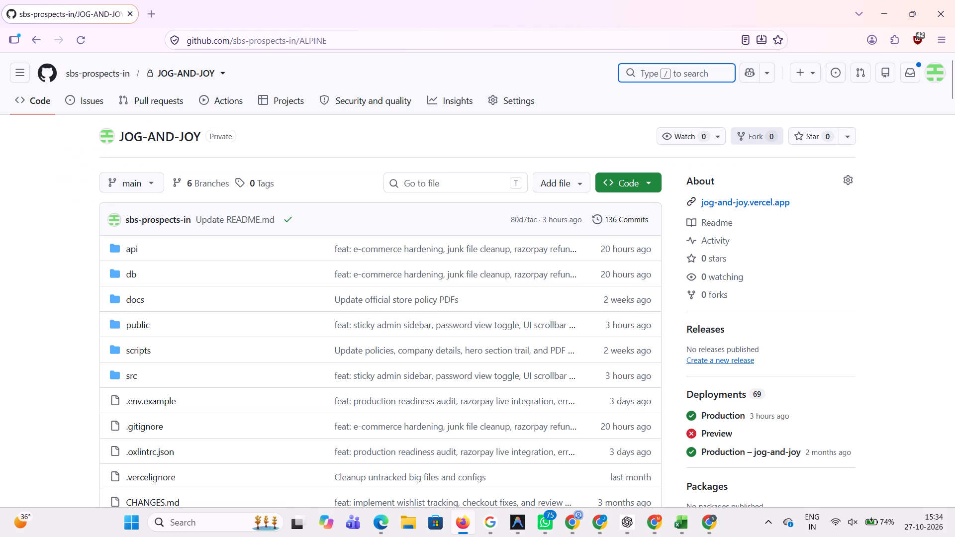
Examine the Alpine Racks README for text suitable as the project's description.
scroll(546, 212, "down", 5)
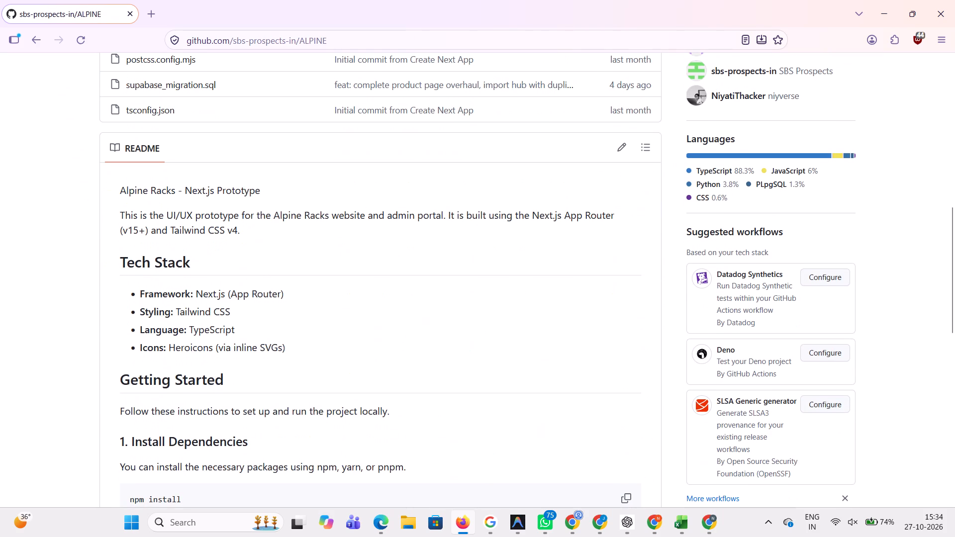
scroll(464, 291, "down", 8)
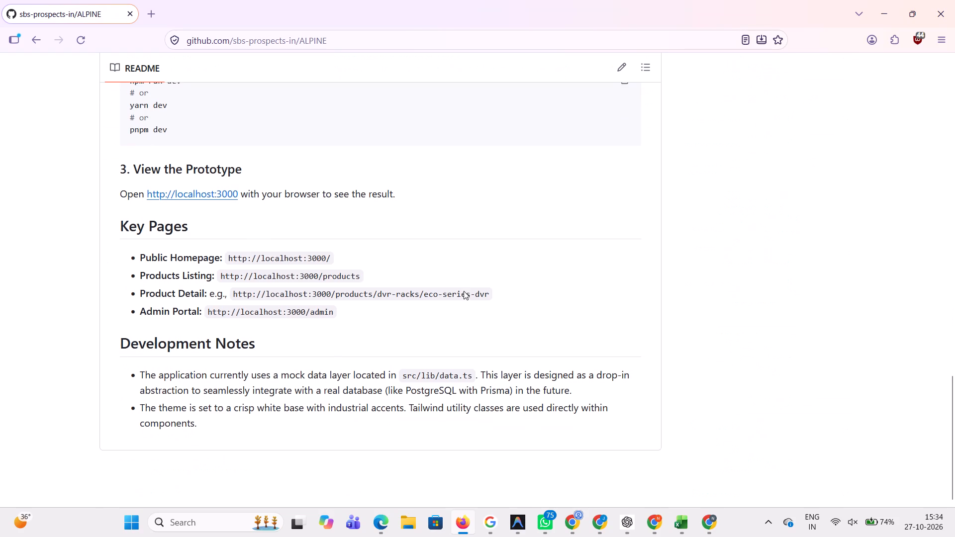
scroll(464, 291, "up", 3)
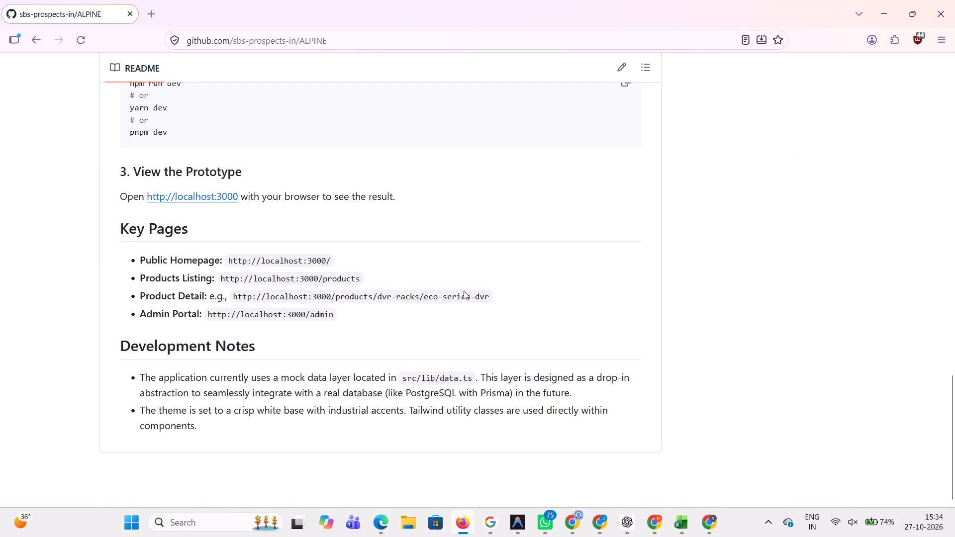
scroll(464, 291, "up", 1)
scroll(498, 329, "down", 1)
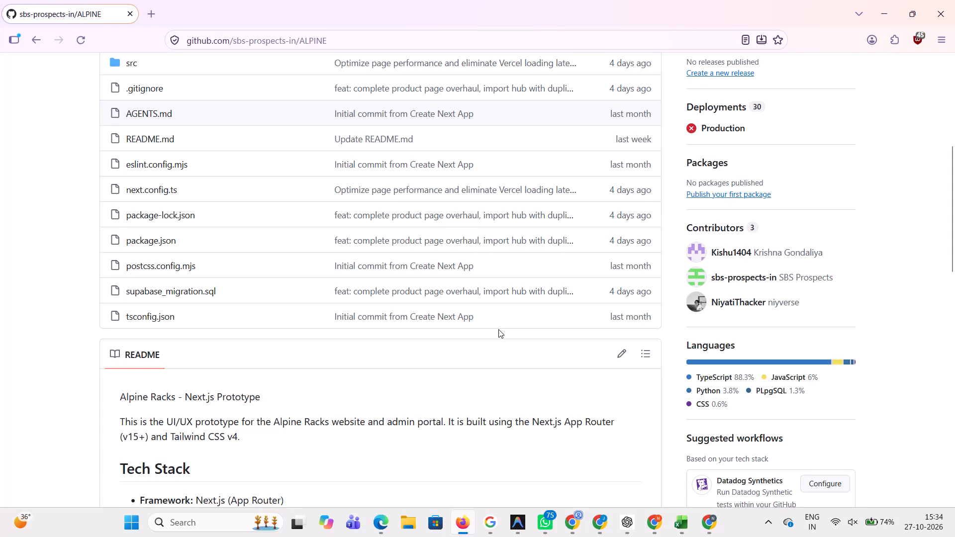
scroll(498, 329, "down", 5)
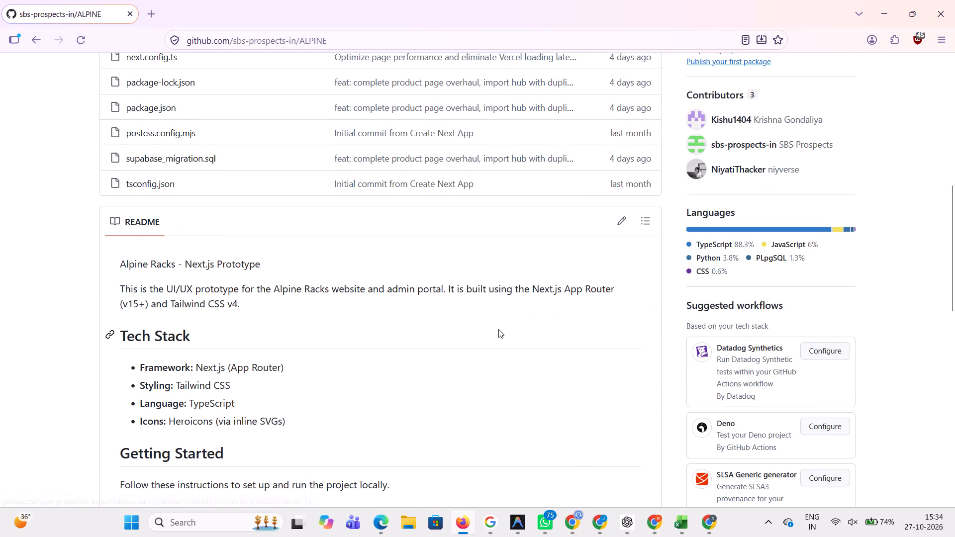
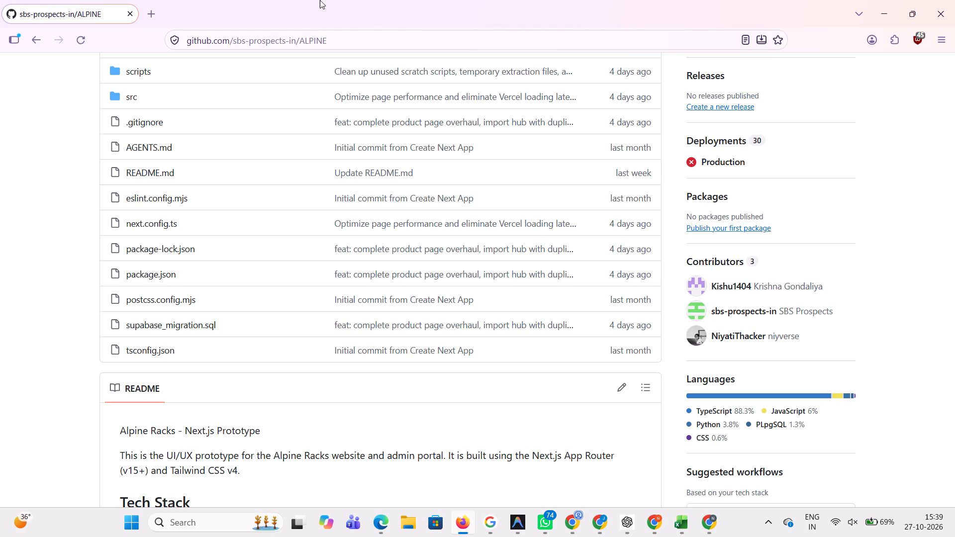
Switch to the CRM workbook in Excel and check the Project Name column for the project after Alpine.
scroll(308, 222, "up", 5)
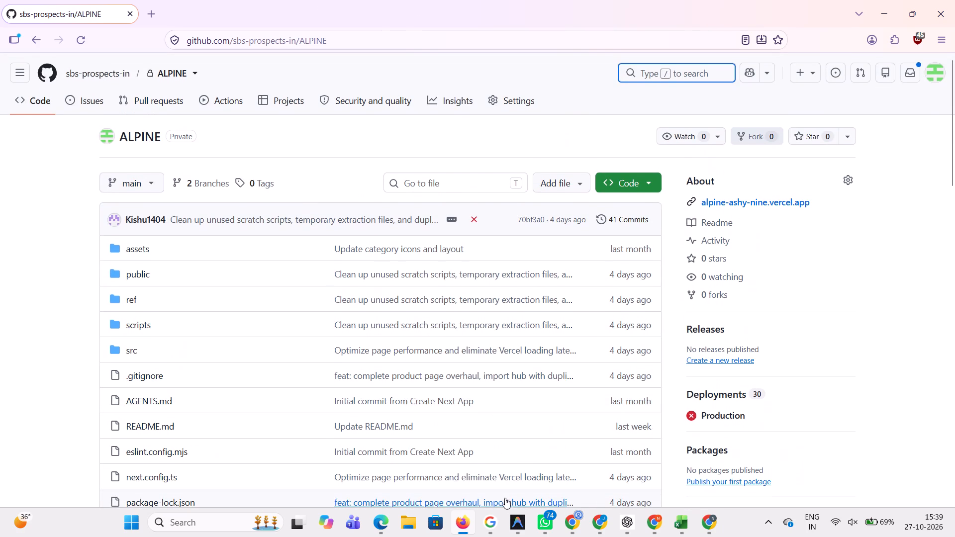
left_click(680, 514)
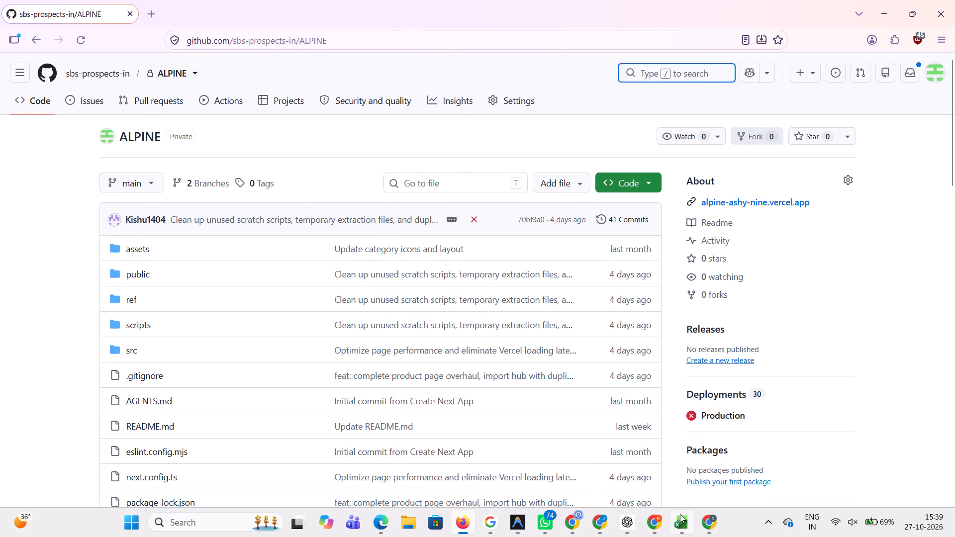
scroll(322, 324, "left", 2)
scroll(322, 324, "right", 1)
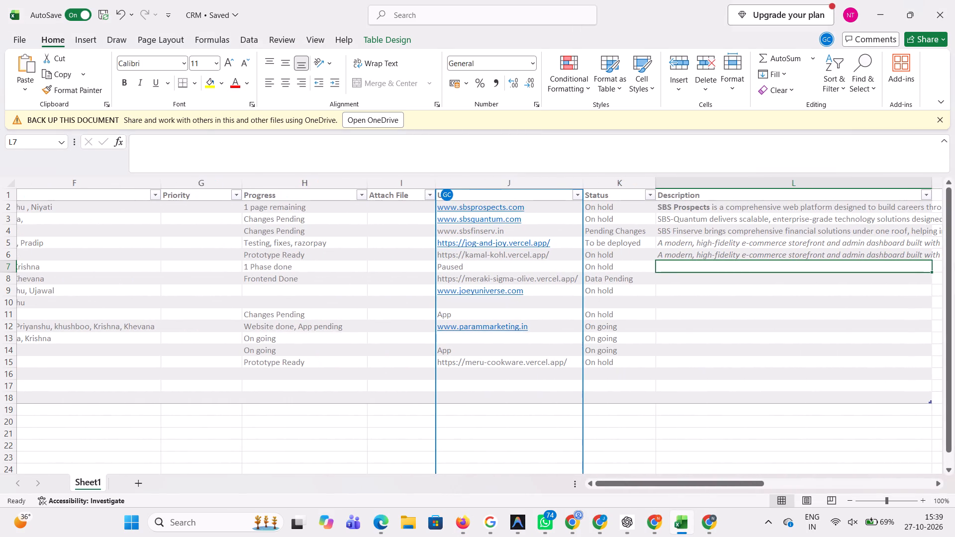
scroll(322, 324, "right", 1)
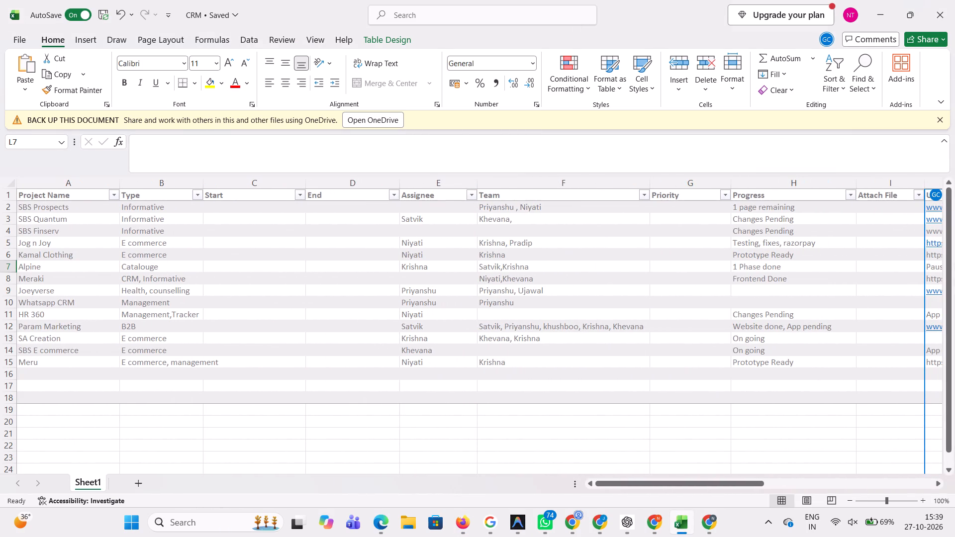
left_click(77, 260)
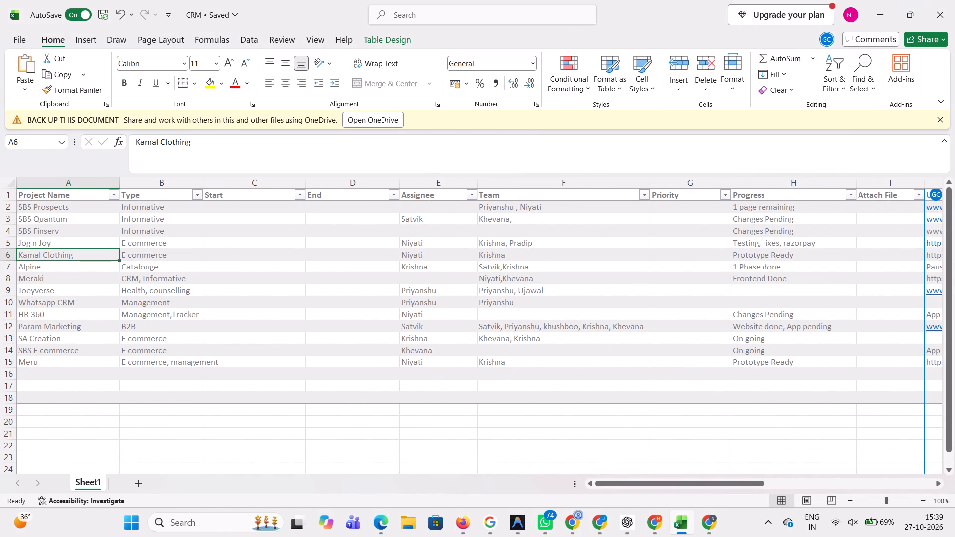
left_click(72, 281)
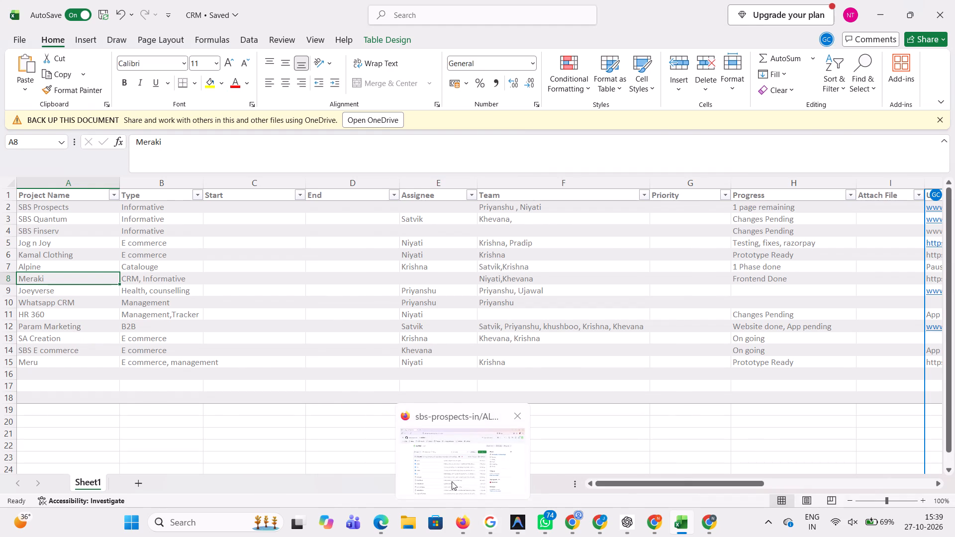
Return to GitHub in Firefox and open the sbs-prospects-in/Meraki repository by searching for "mer" within the organization.
left_click(452, 481)
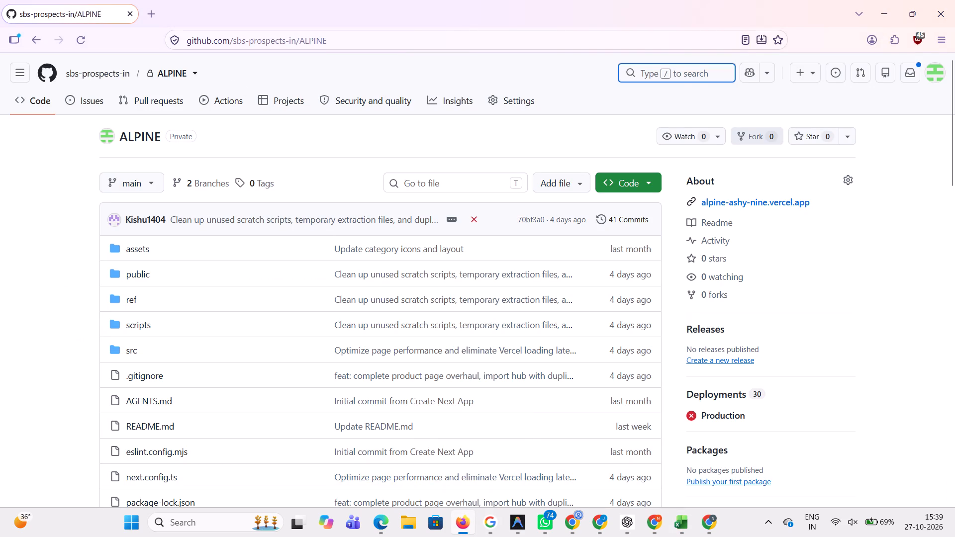
left_click(689, 68)
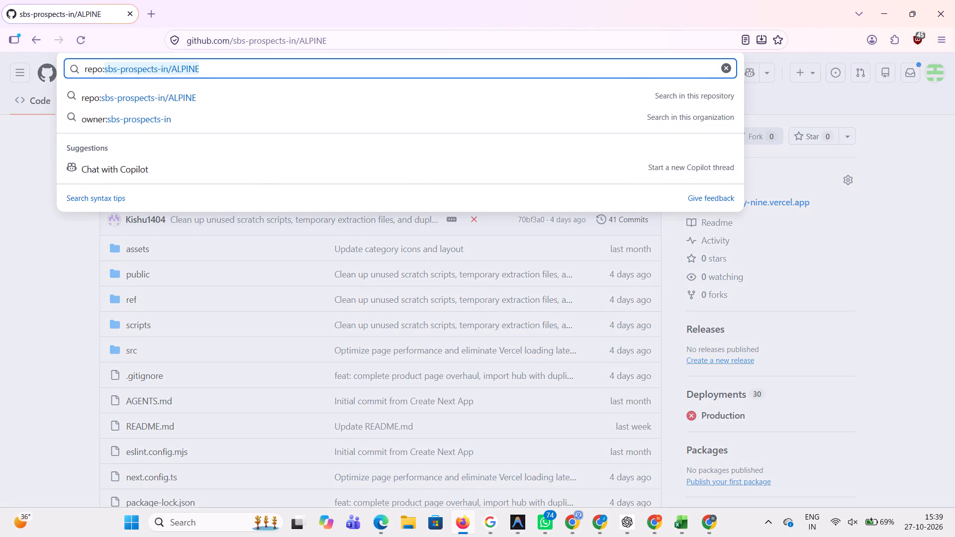
key("BackSpace")
key("BackSpace")
key("BackSpace")
key("BackSpace")
key("BackSpace")
key("BackSpace")
key("BackSpace")
key("BackSpace")
key("BackSpace")
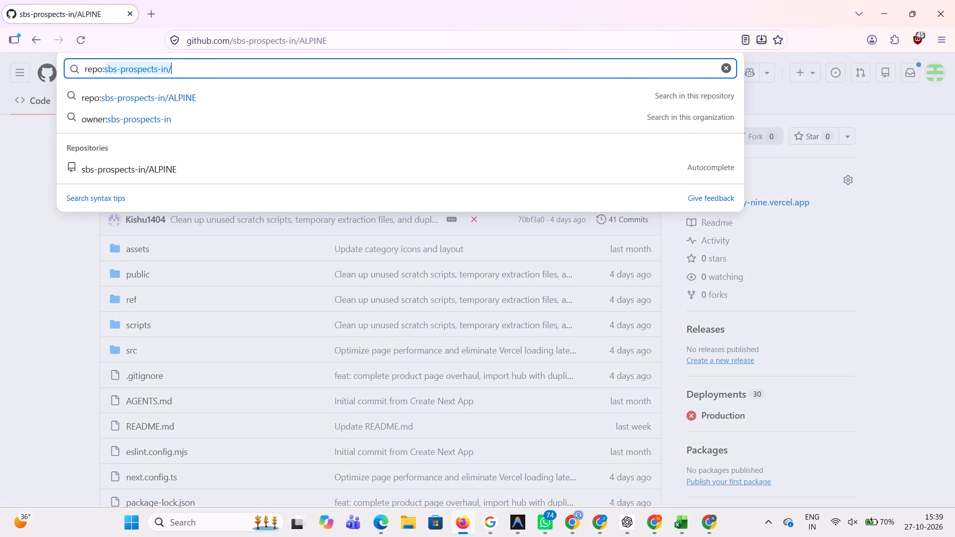
type("mer")
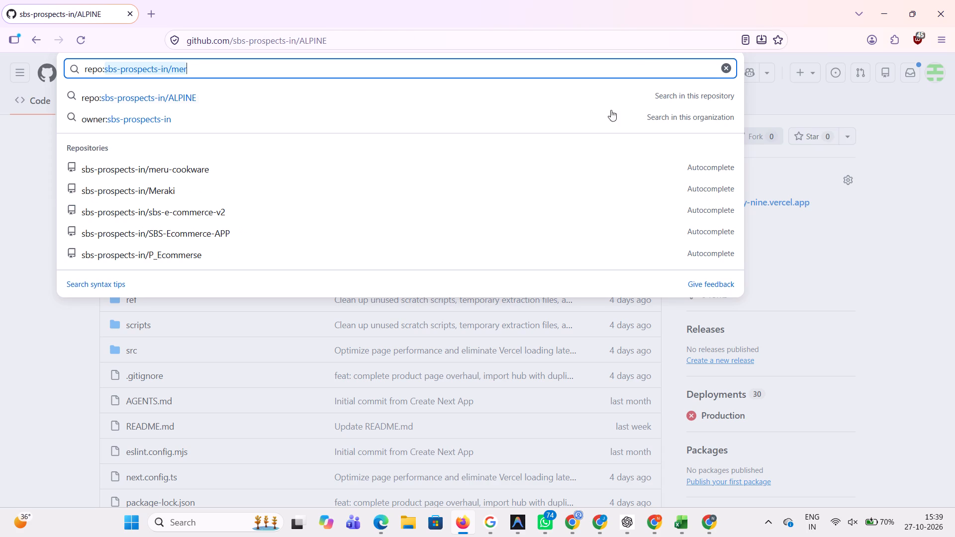
left_click(476, 185)
key("Return")
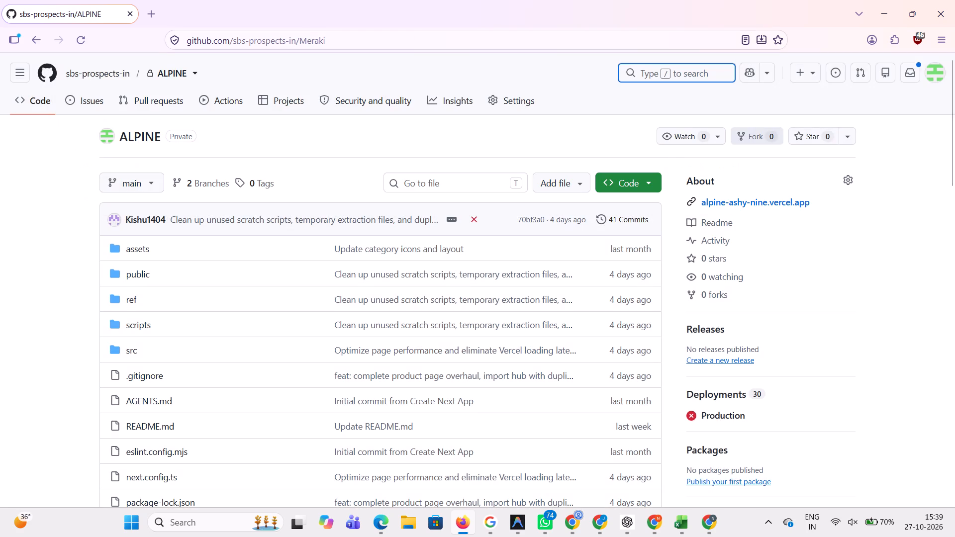
Copy the two introductory paragraphs about Meraki Hair & Skin Studio from the repository's README.
scroll(451, 191, "down", 5)
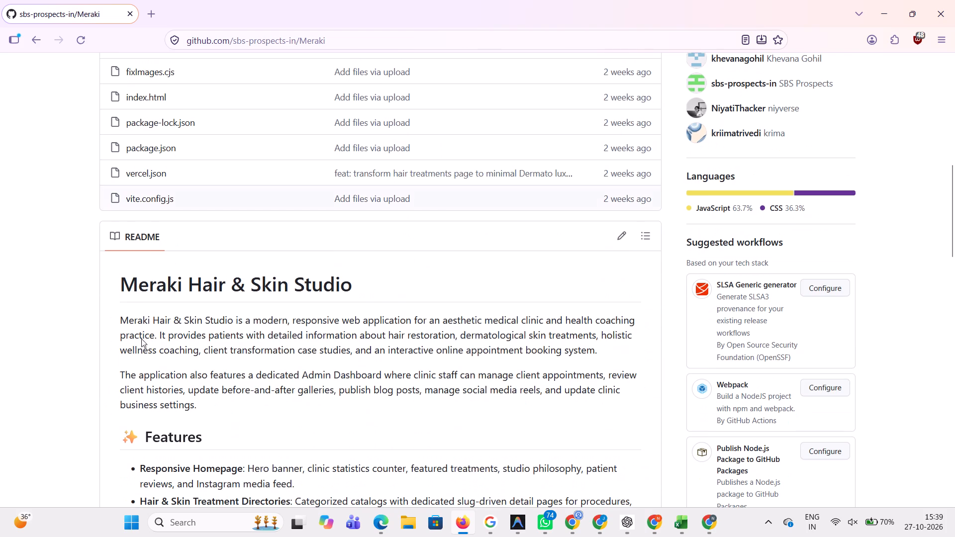
left_click_drag(123, 319, 230, 307)
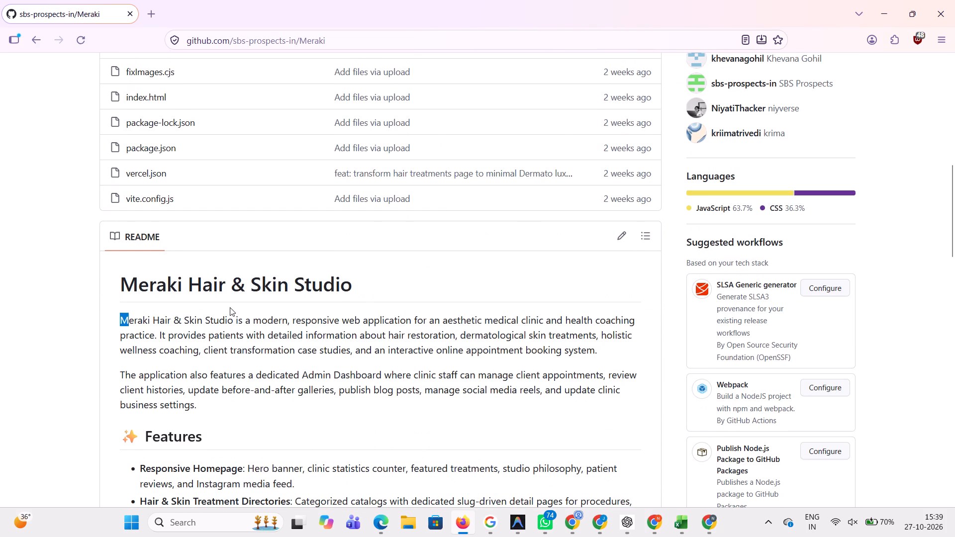
left_click_drag(230, 307, 532, 349)
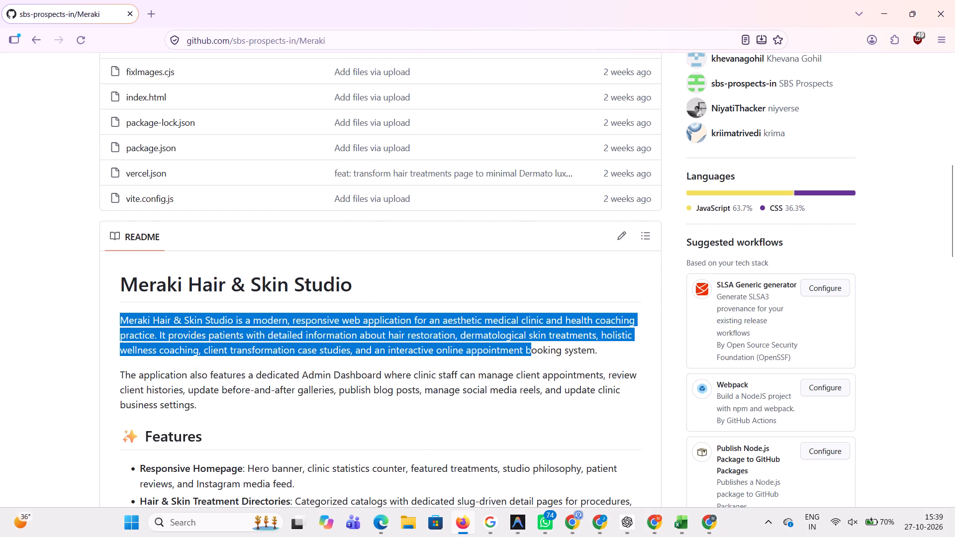
left_click_drag(532, 349, 497, 400)
key("ctrl+c")
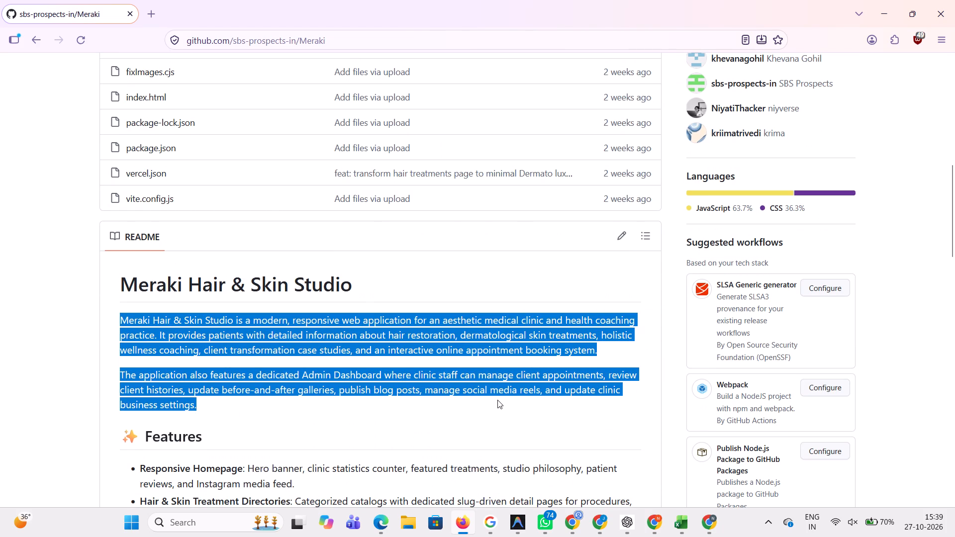
Switch to the CRM workbook in Excel and paste the copied paragraphs into the Description cell of the Meraki row.
key("alt+Tab")
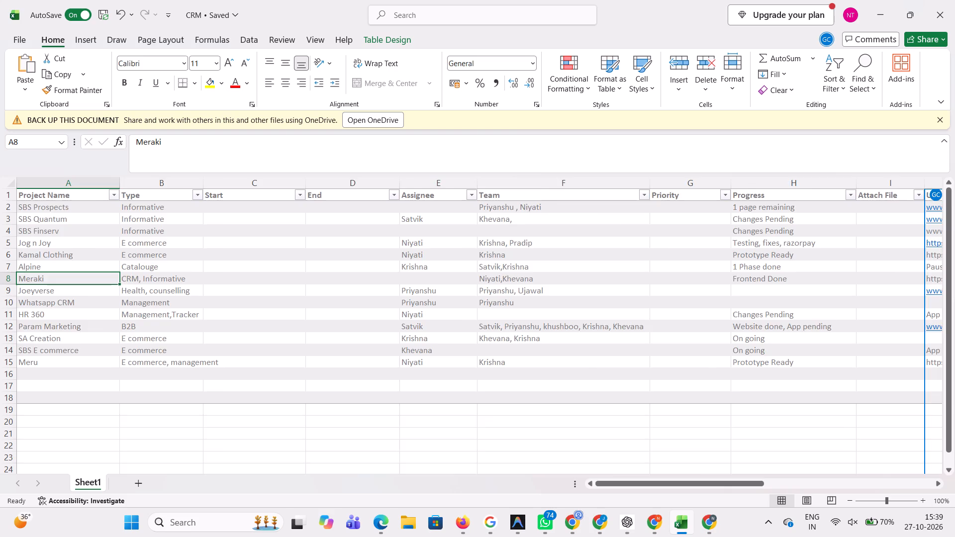
scroll(638, 383, "left", 6)
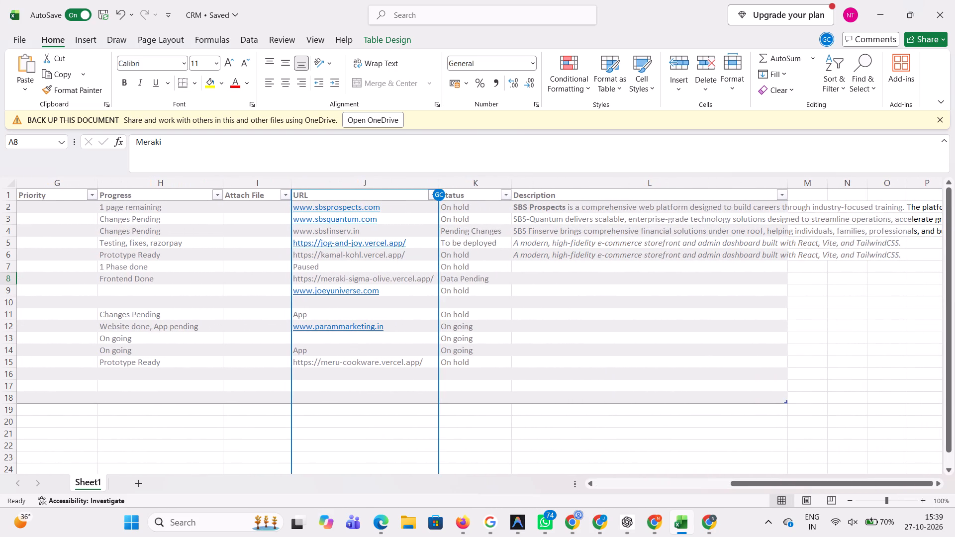
double_click(535, 281)
key("ctrl+v")
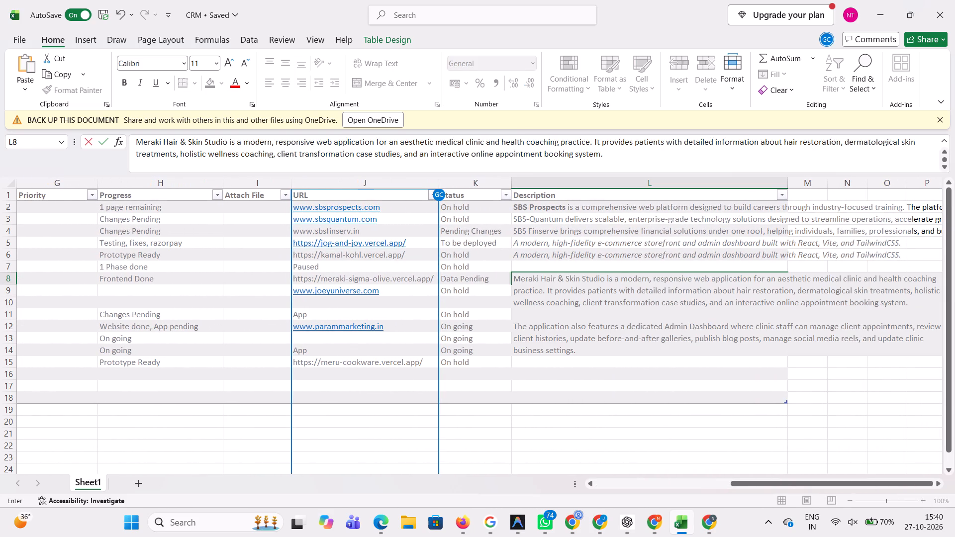
scroll(288, 331, "right", 8)
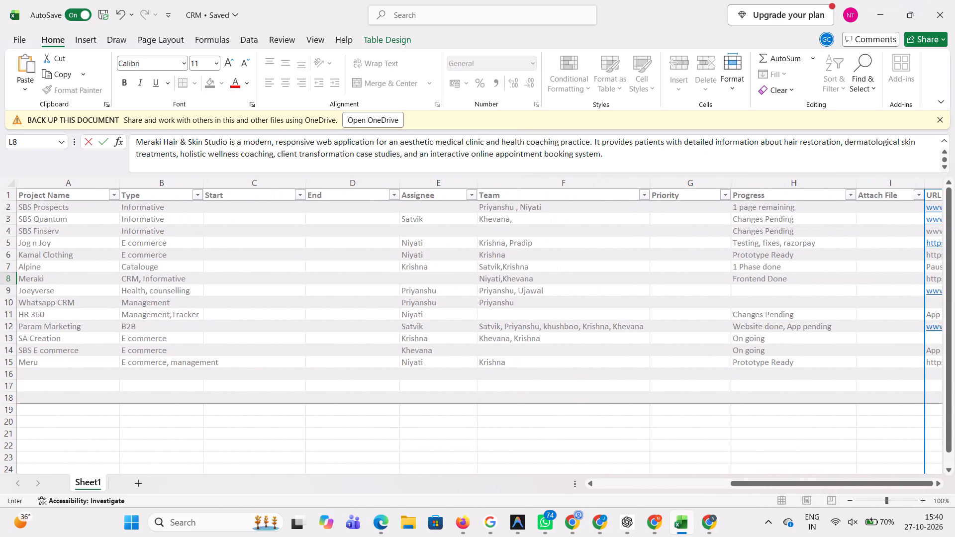
left_click(95, 293)
Try center alignment on the SBS Quantum row's Description cell and set it to left alignment instead.
scroll(149, 416, "down", 1)
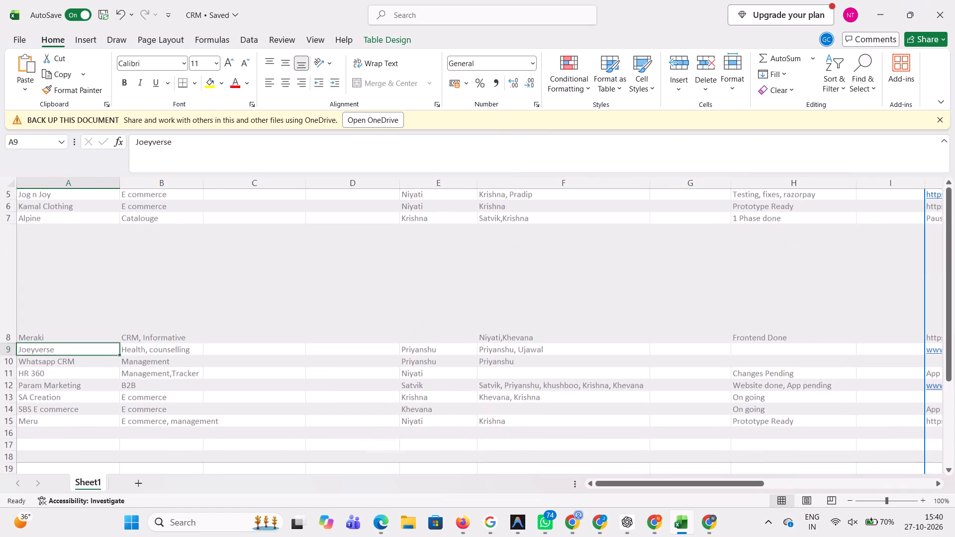
scroll(149, 416, "down", 1)
left_click(177, 429)
scroll(177, 429, "left", 3)
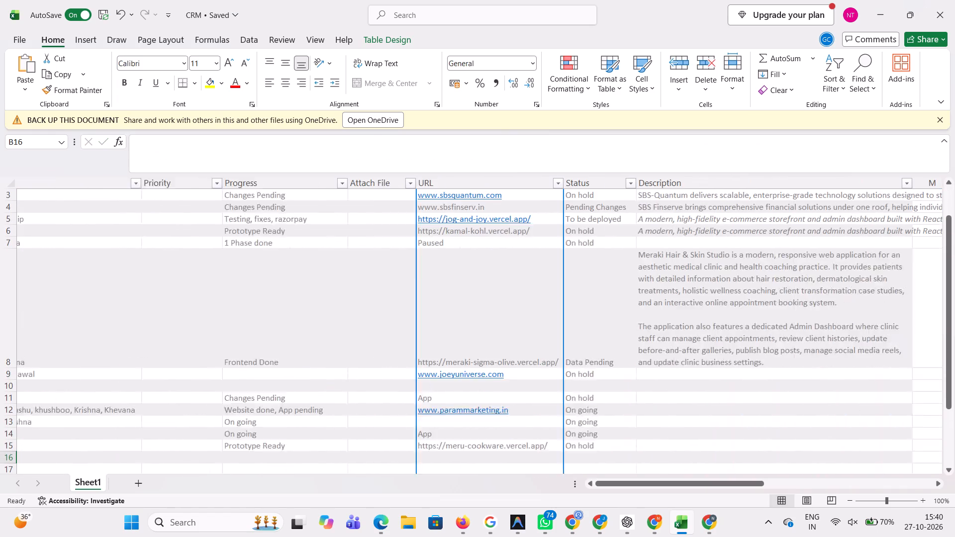
scroll(177, 429, "left", 3)
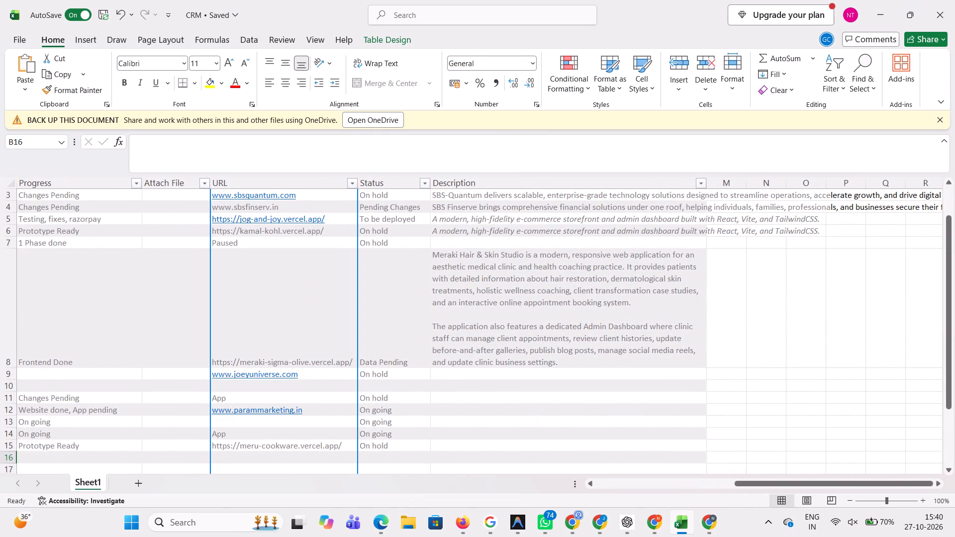
left_click(500, 195)
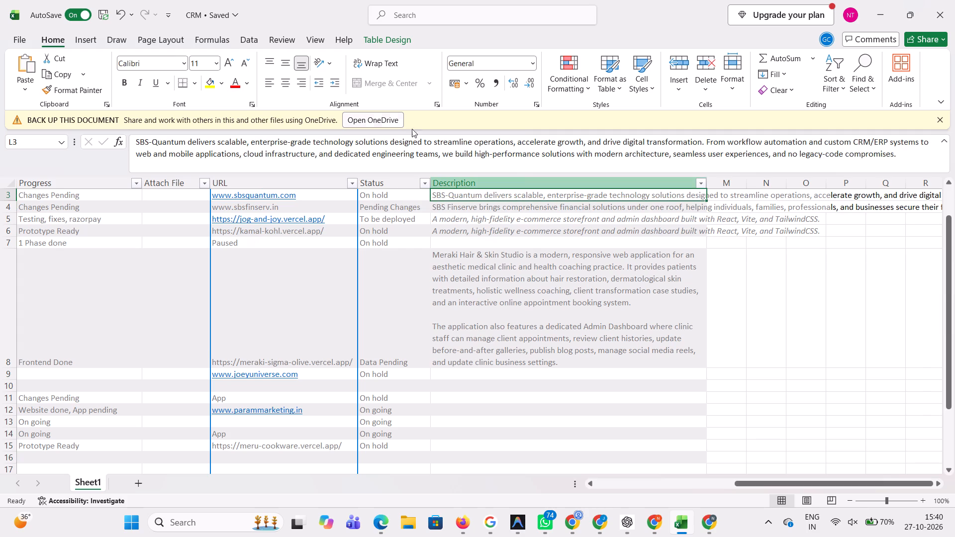
left_click(281, 87)
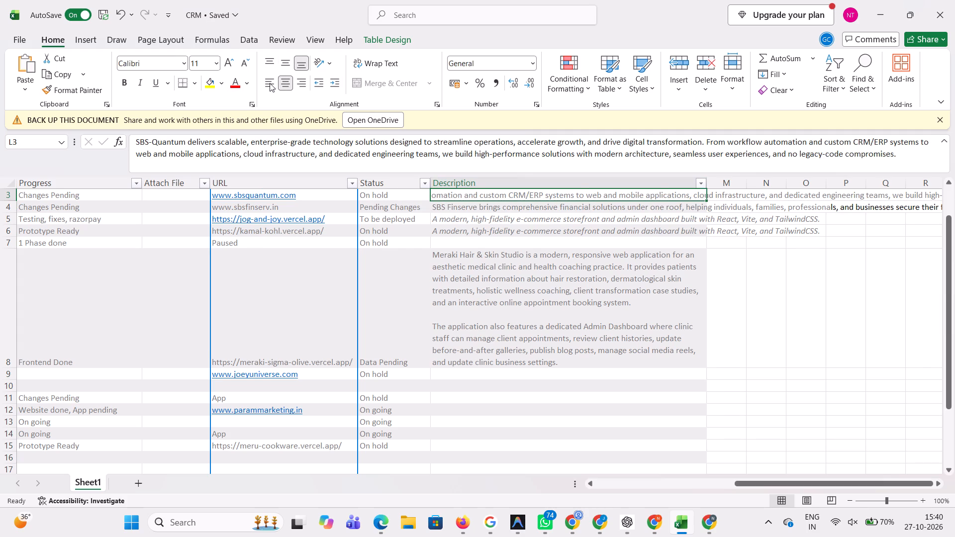
left_click(270, 83)
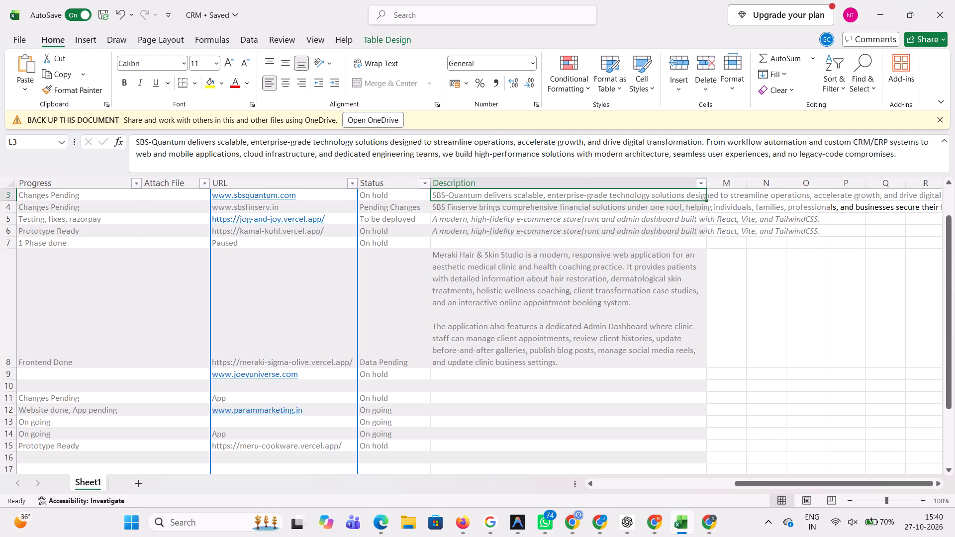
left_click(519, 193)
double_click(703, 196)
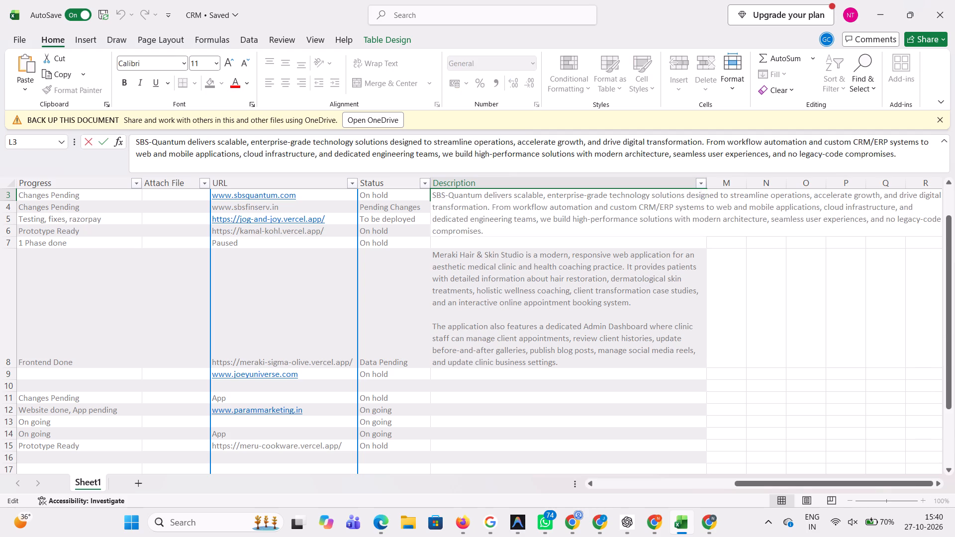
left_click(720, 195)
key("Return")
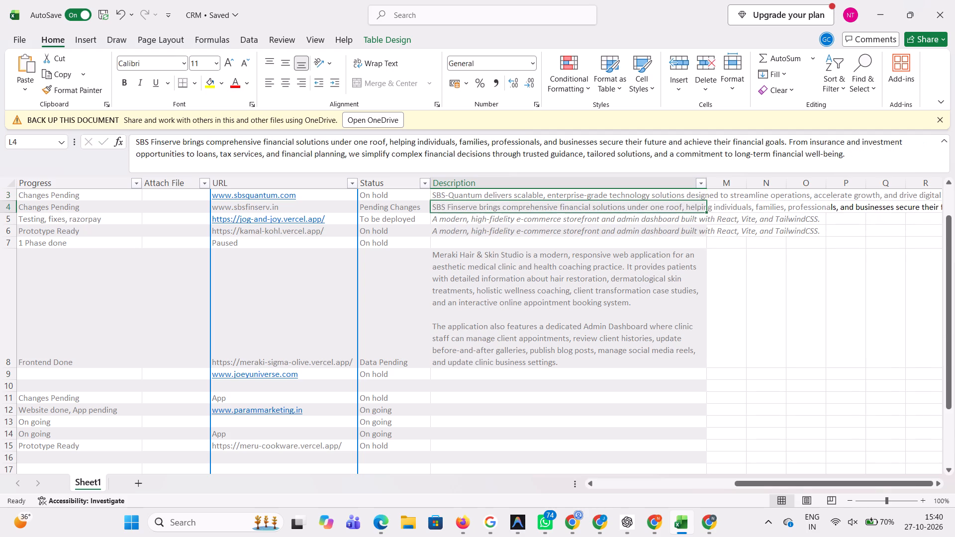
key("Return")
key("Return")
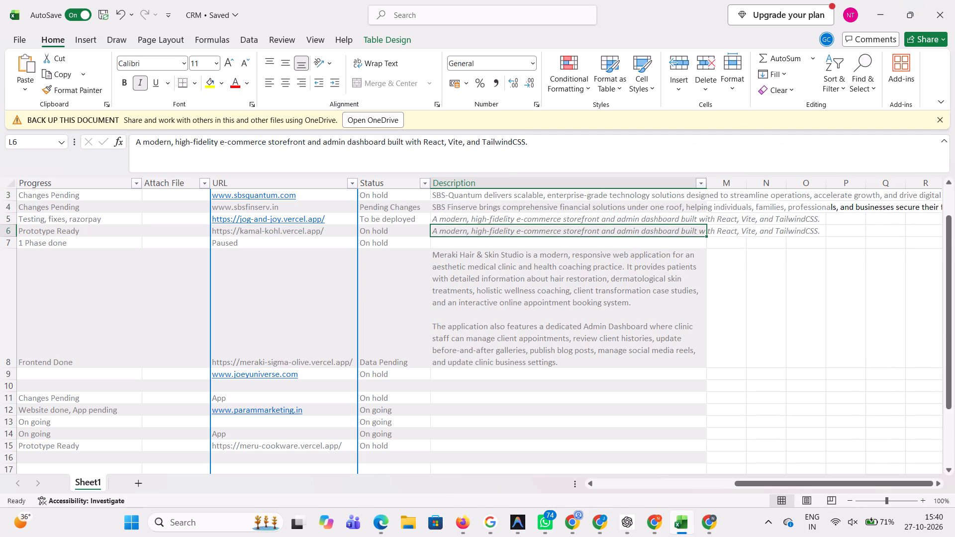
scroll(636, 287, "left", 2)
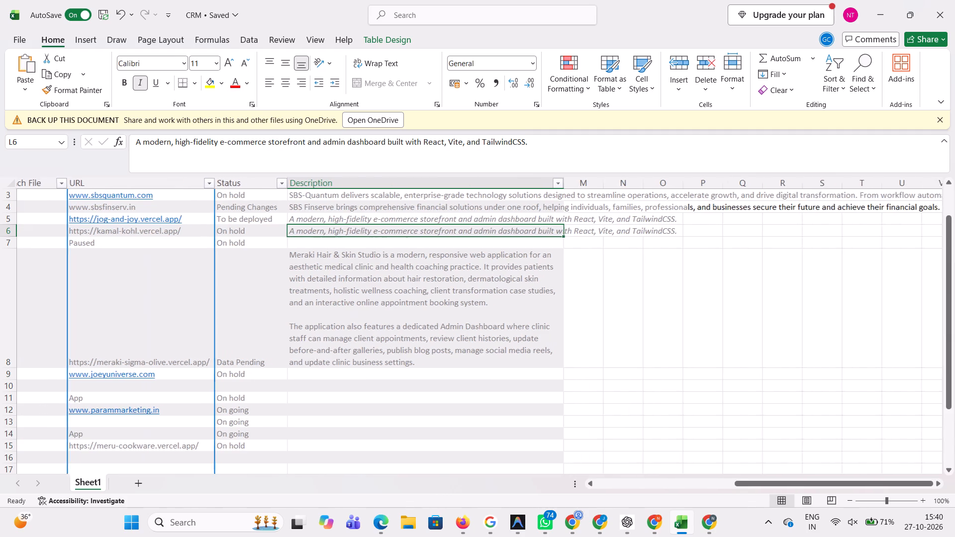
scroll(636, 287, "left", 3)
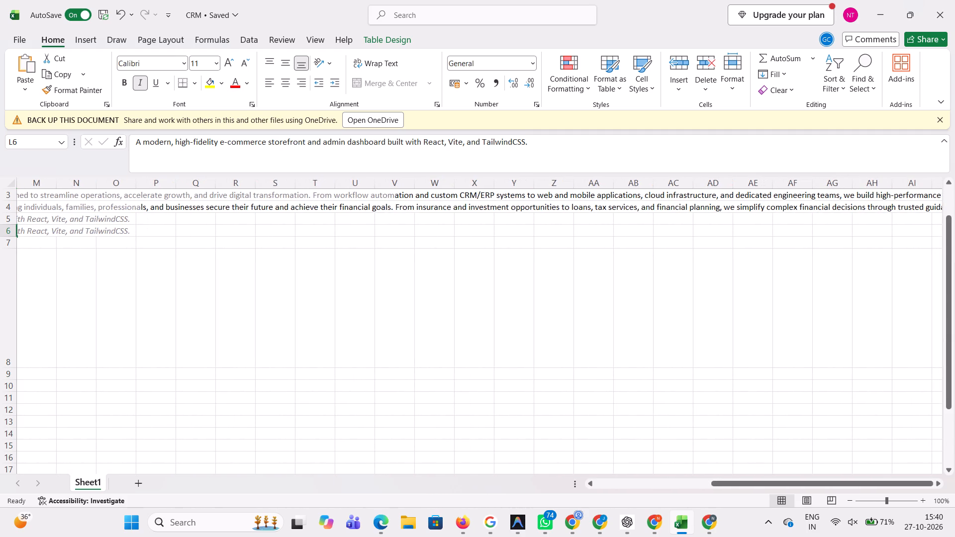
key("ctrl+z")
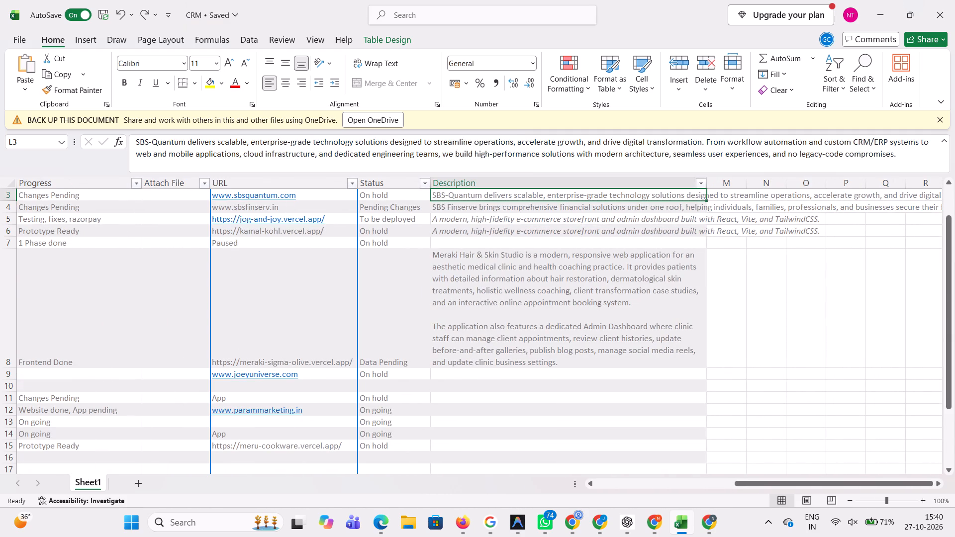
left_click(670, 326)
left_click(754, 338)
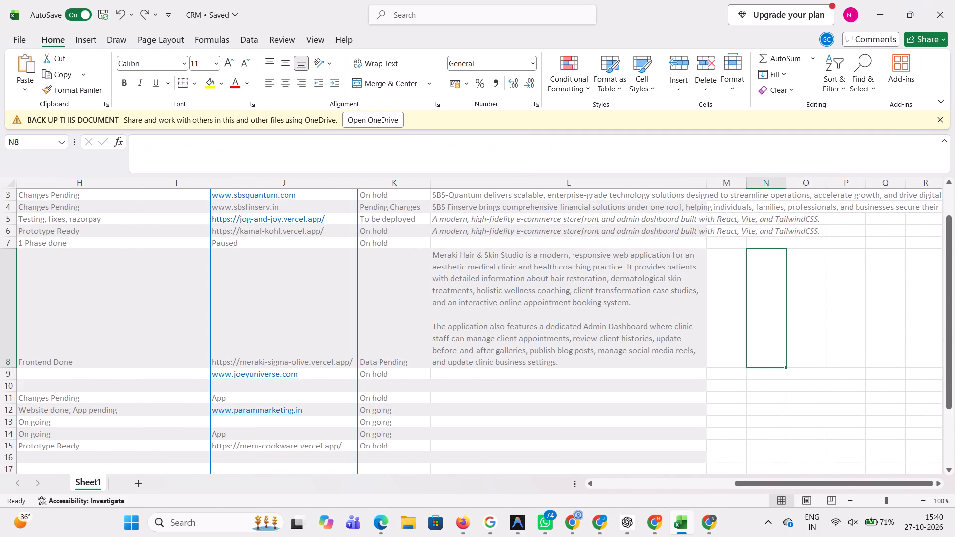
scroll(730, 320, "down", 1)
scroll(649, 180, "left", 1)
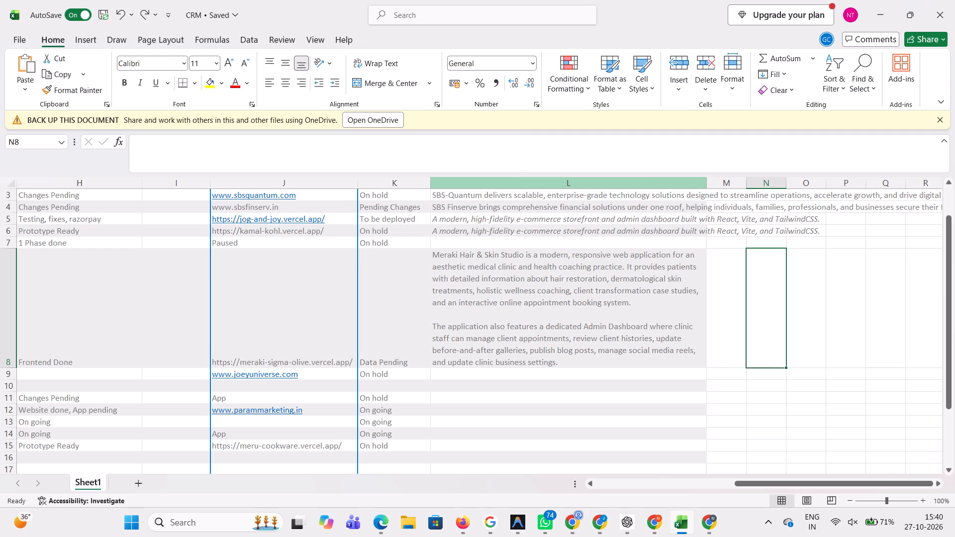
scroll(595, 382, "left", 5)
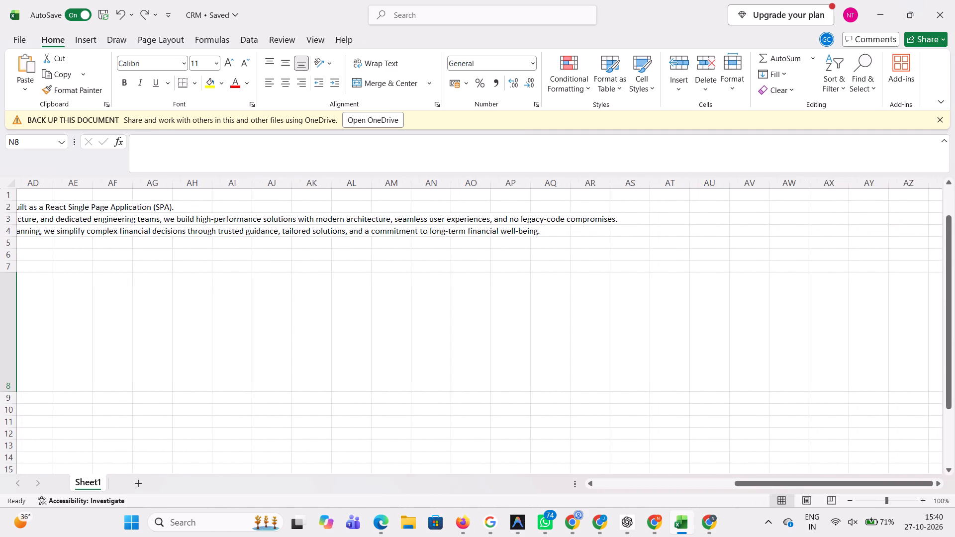
Review the CRM sheet's project rows and Description column to find the next project needing a description.
left_click(595, 382)
scroll(585, 352, "right", 4)
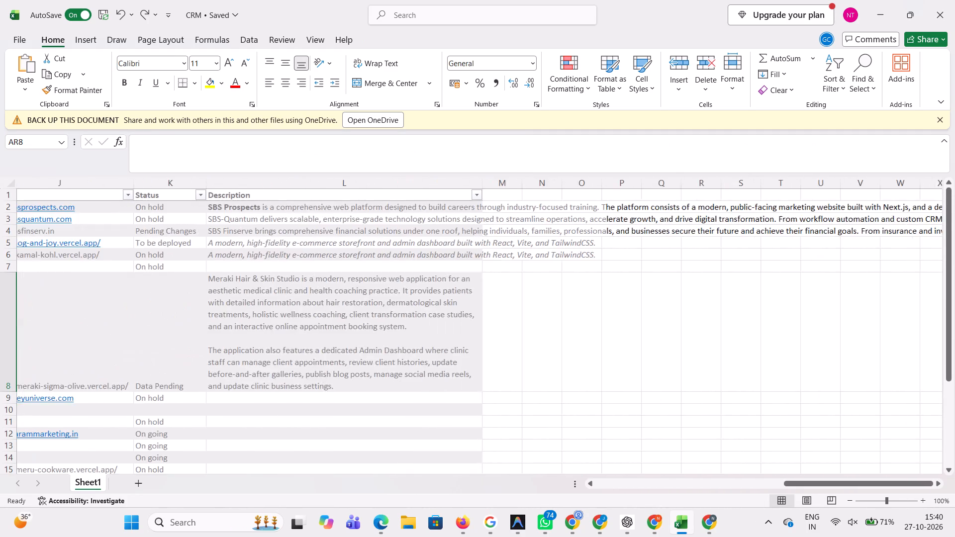
scroll(585, 352, "right", 3)
scroll(585, 352, "up", 1)
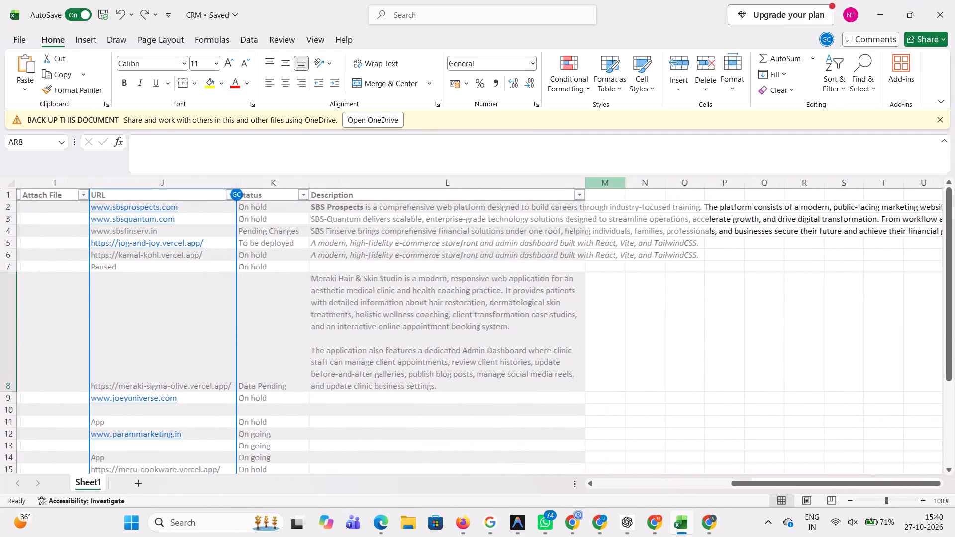
scroll(566, 309, "left", 1)
scroll(566, 309, "down", 2)
scroll(566, 309, "up", 1)
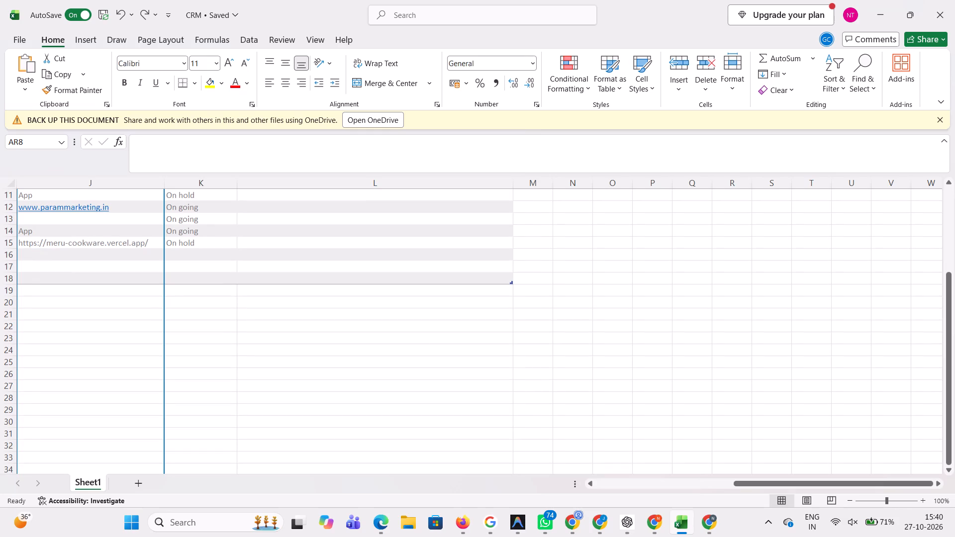
scroll(511, 284, "up", 6)
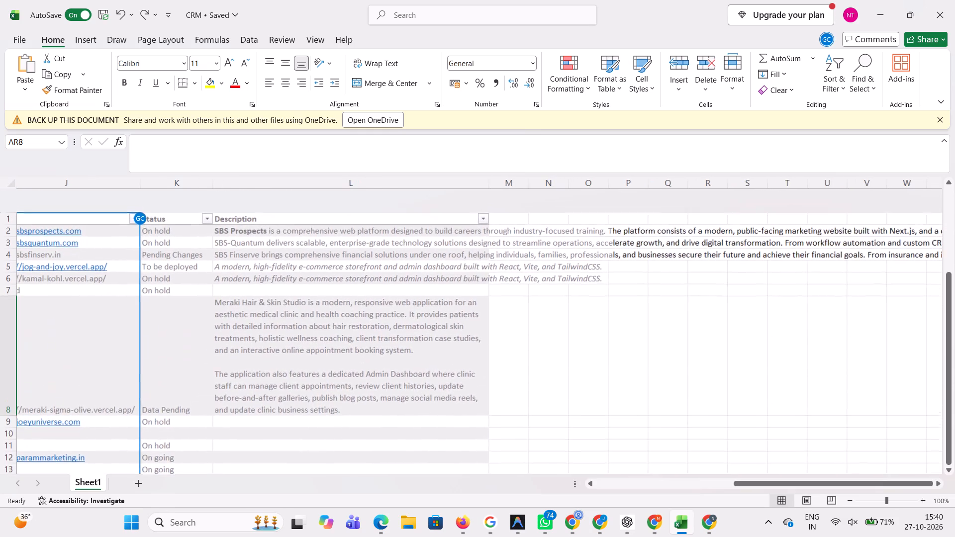
scroll(511, 284, "up", 1)
left_click(384, 208)
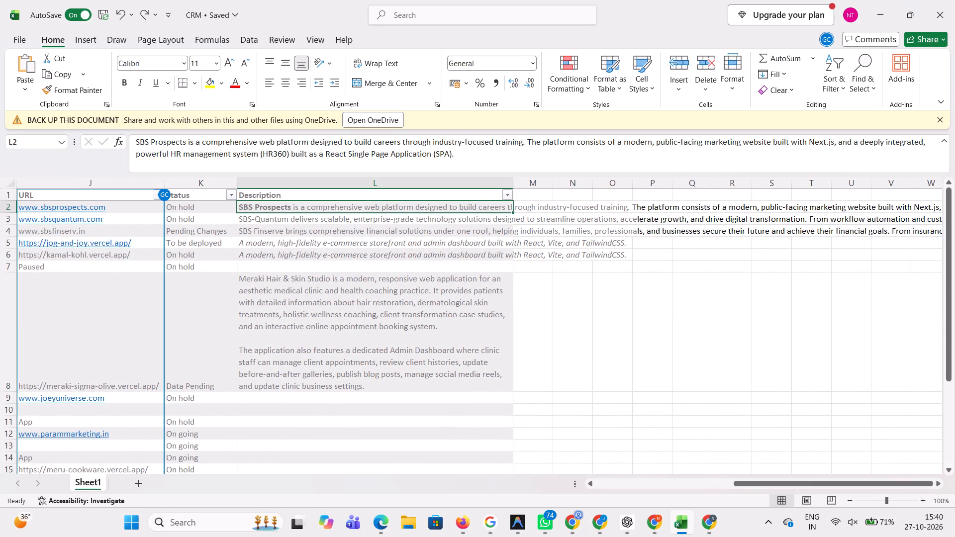
scroll(413, 304, "right", 7)
scroll(450, 343, "right", 4)
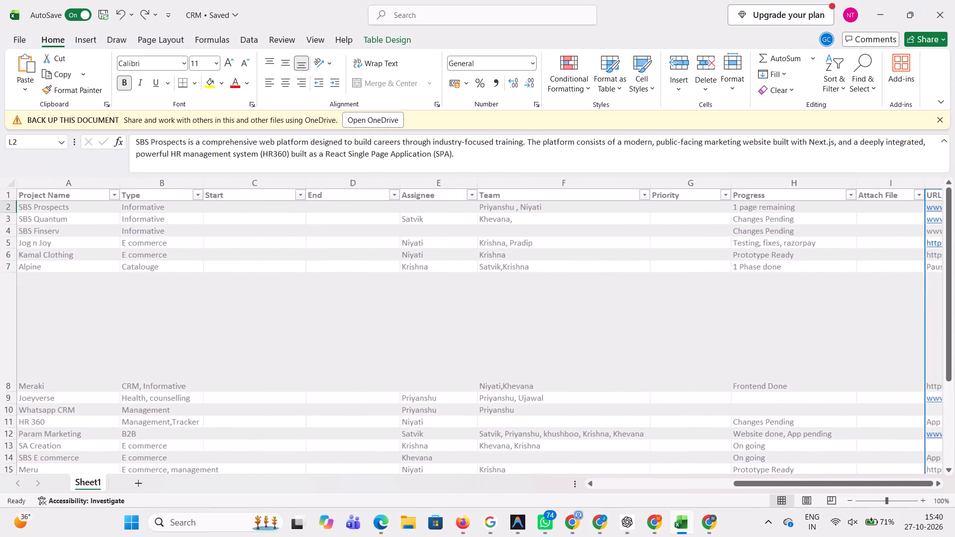
scroll(450, 343, "down", 3)
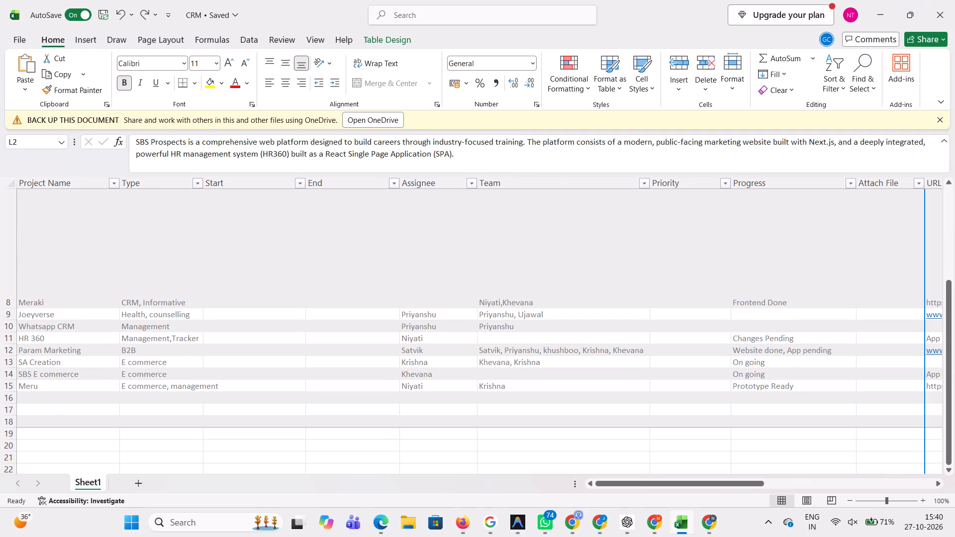
left_click(117, 344)
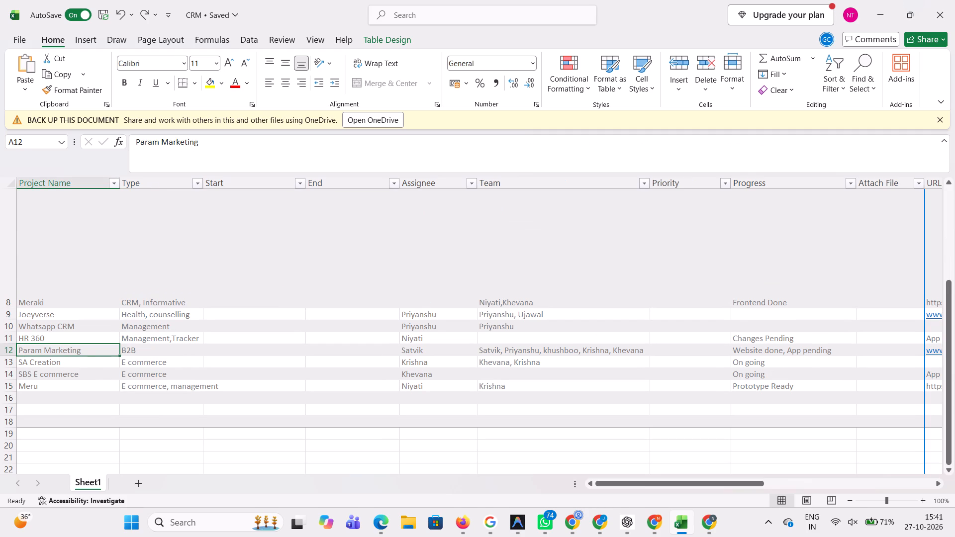
left_click(182, 352)
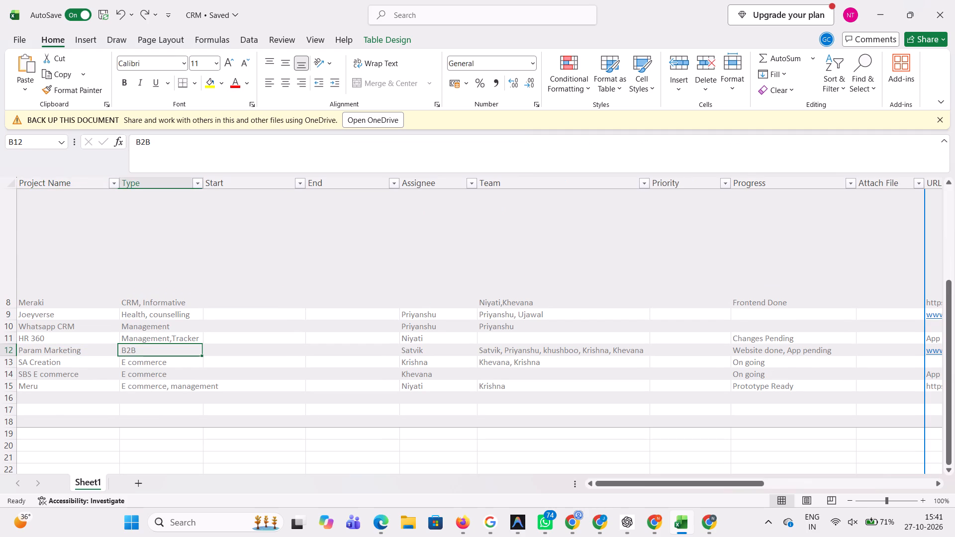
Switch to GitHub in Firefox and open the sbs-prospects-in/param-marketing-complete repository by searching for "p" within the organization.
left_click(467, 529)
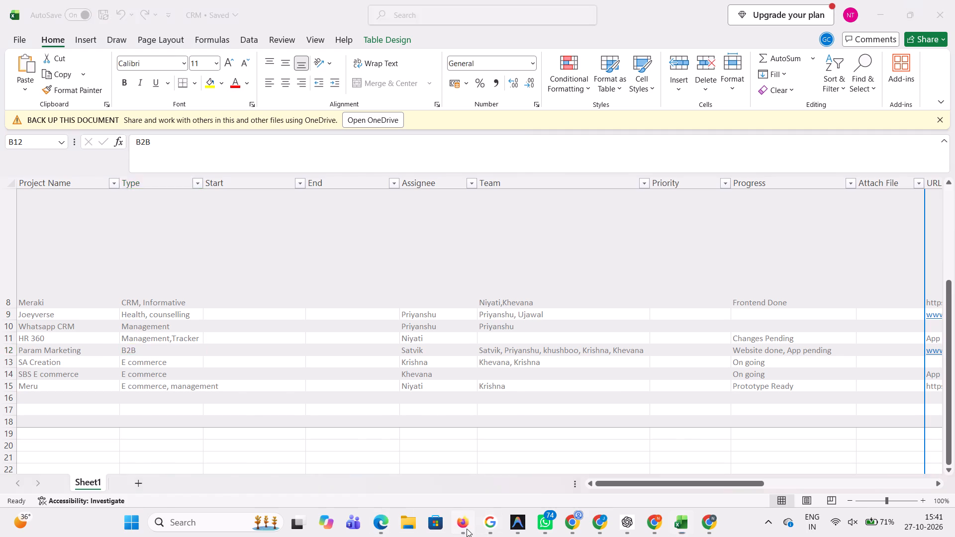
scroll(343, 214, "up", 7)
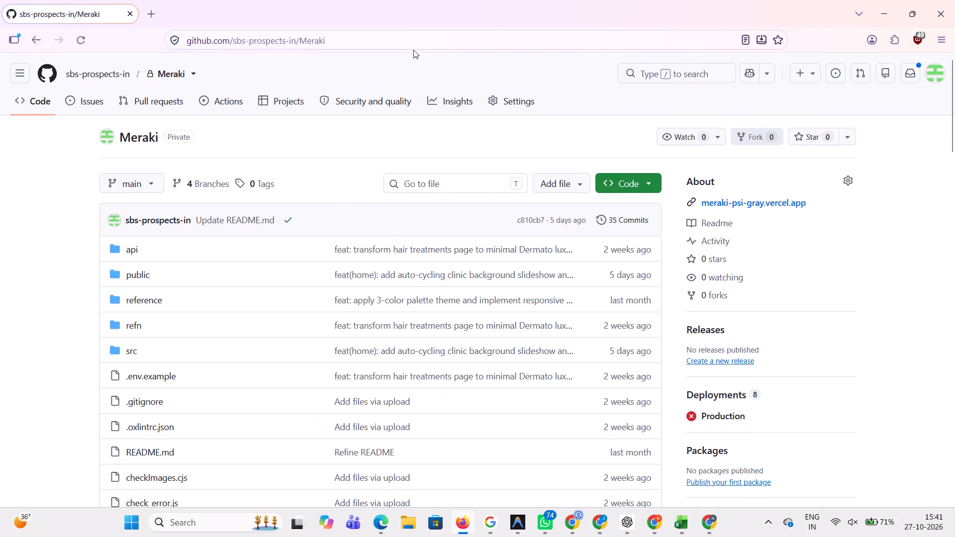
left_click_drag(380, 36, 578, 37)
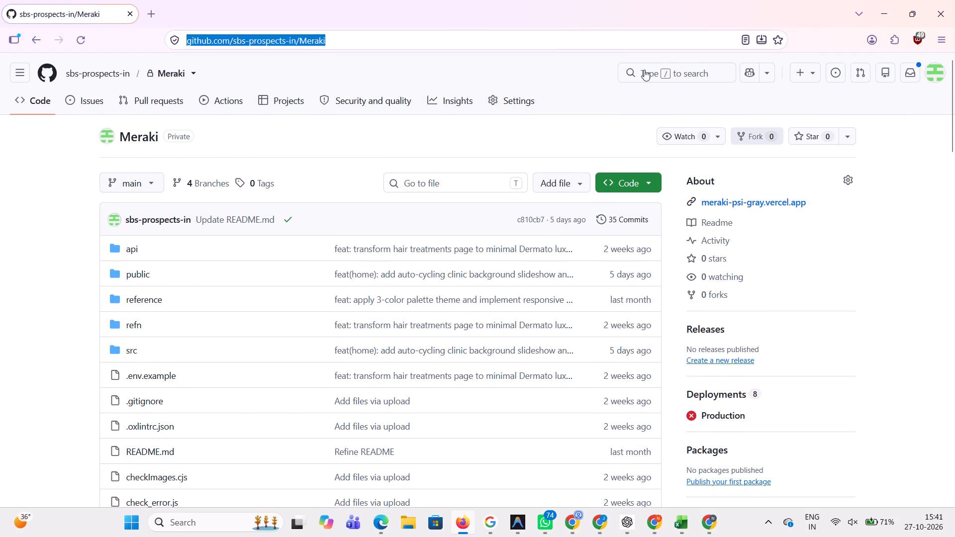
left_click(654, 69)
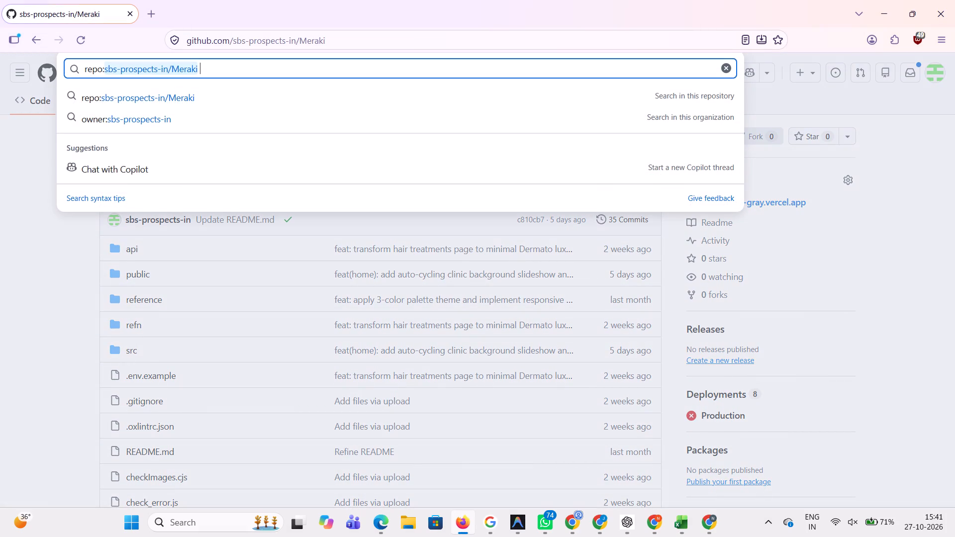
key("BackSpace")
key("BackSpace")
key("BackSpace")
key("BackSpace")
key("BackSpace")
key("BackSpace")
key("BackSpace")
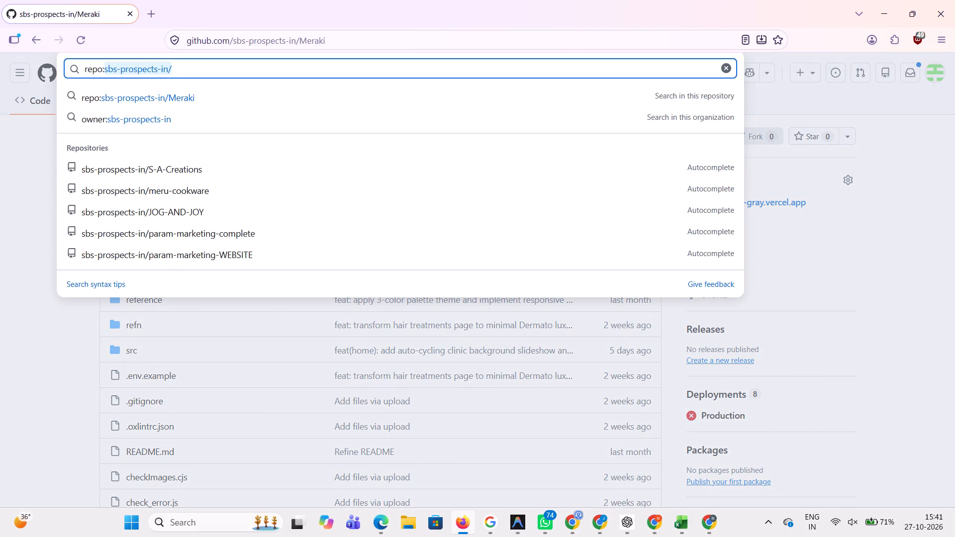
key("p")
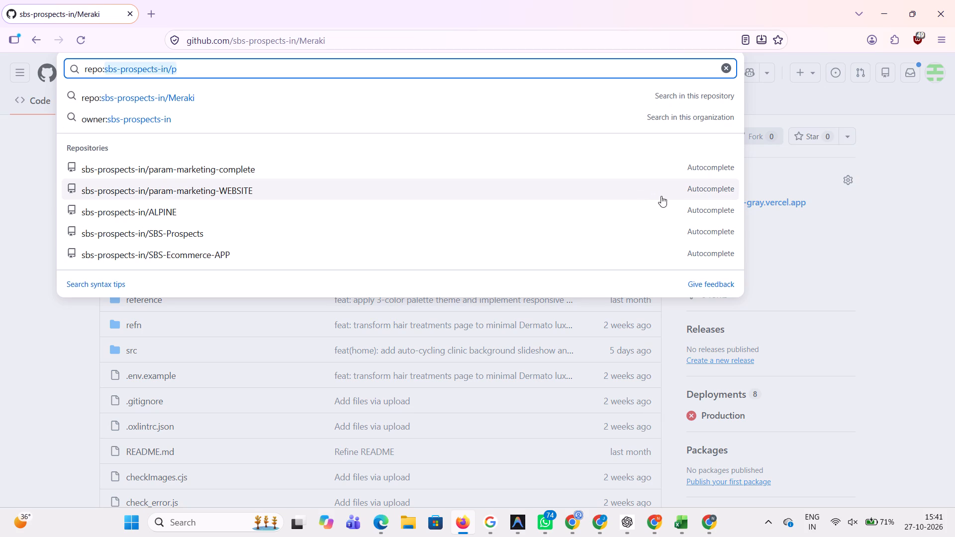
left_click(636, 174)
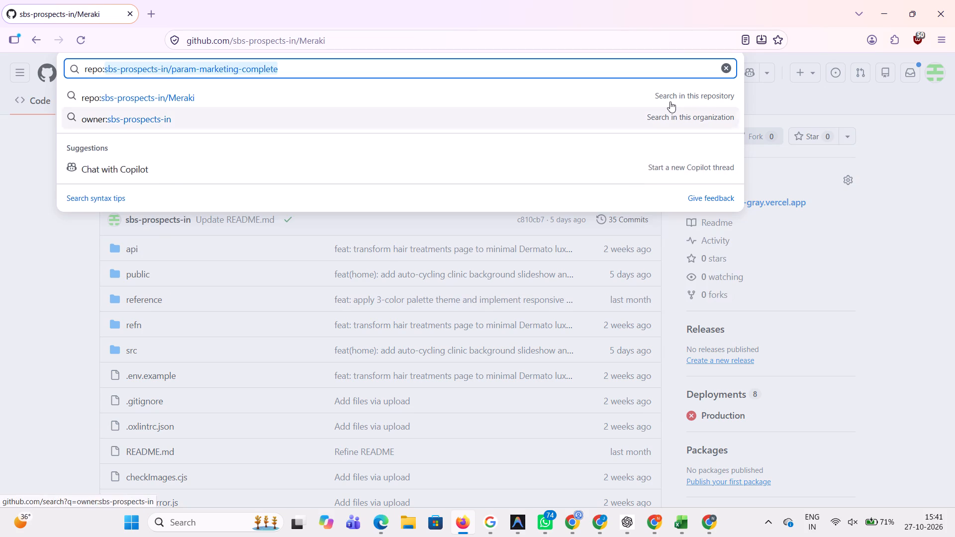
key("Return")
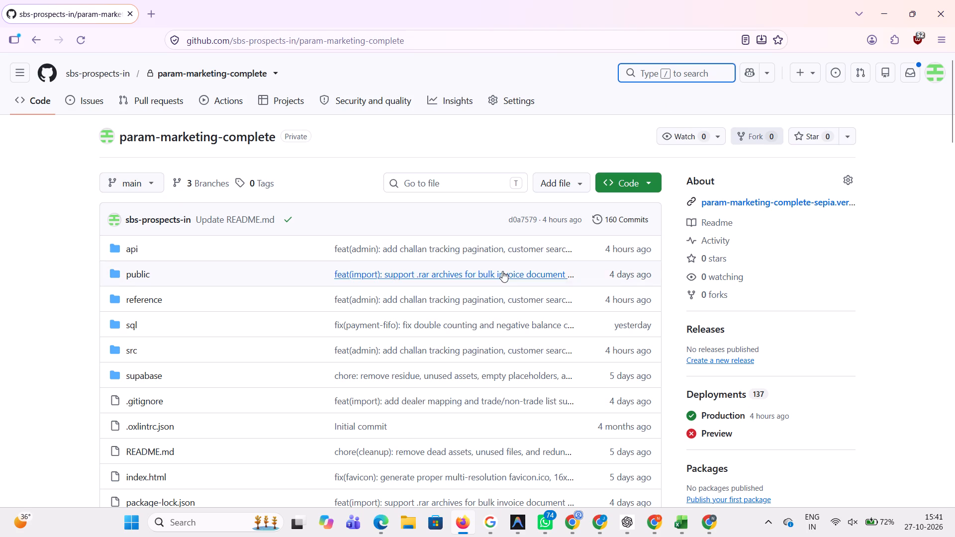
Copy the Overview paragraph about the Param Marketing website from the repository's README.
scroll(502, 271, "down", 7)
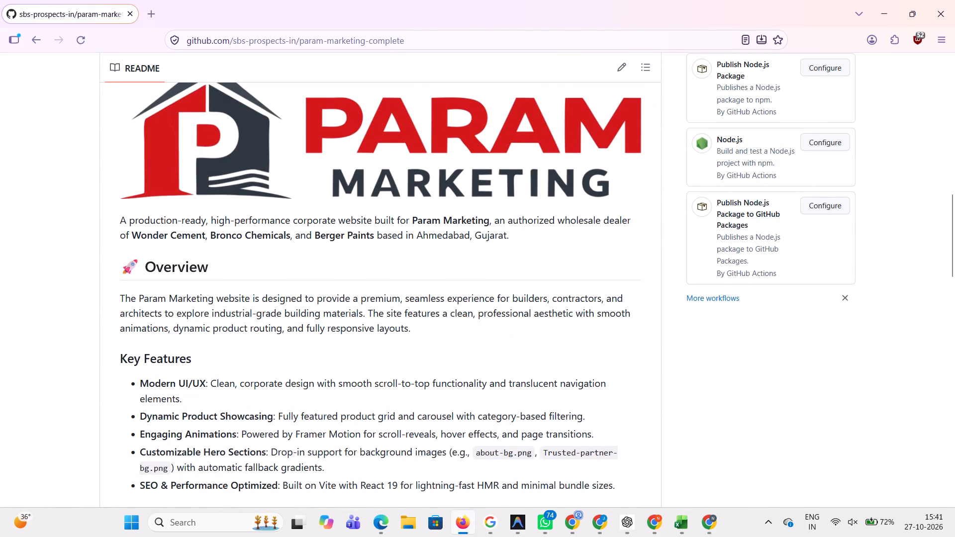
left_click_drag(122, 298, 392, 315)
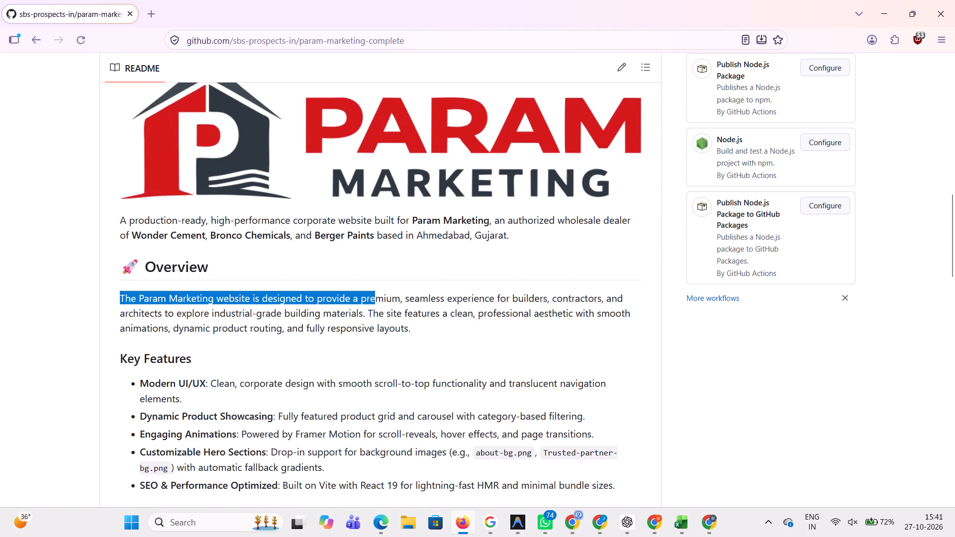
left_click_drag(392, 315, 430, 333)
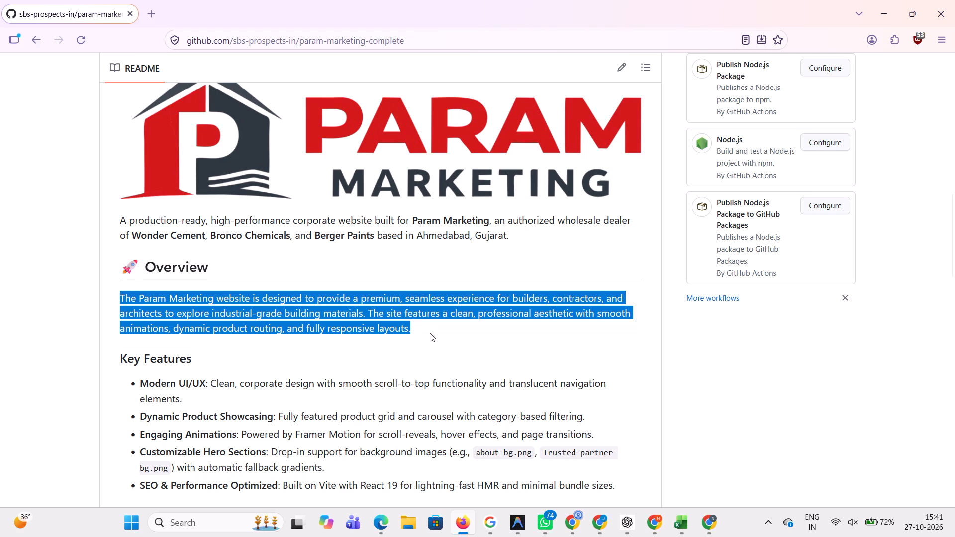
key("ctrl+c")
Switch to the CRM workbook in Excel and paste the copied paragraph into the Param Marketing row's Description cell.
key("alt+Tab")
scroll(583, 377, "left", 3)
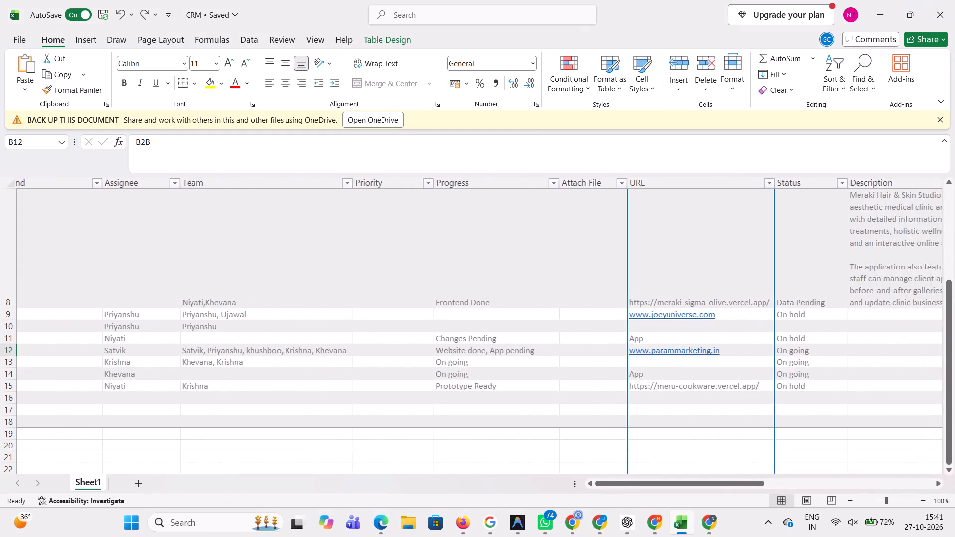
scroll(583, 377, "left", 2)
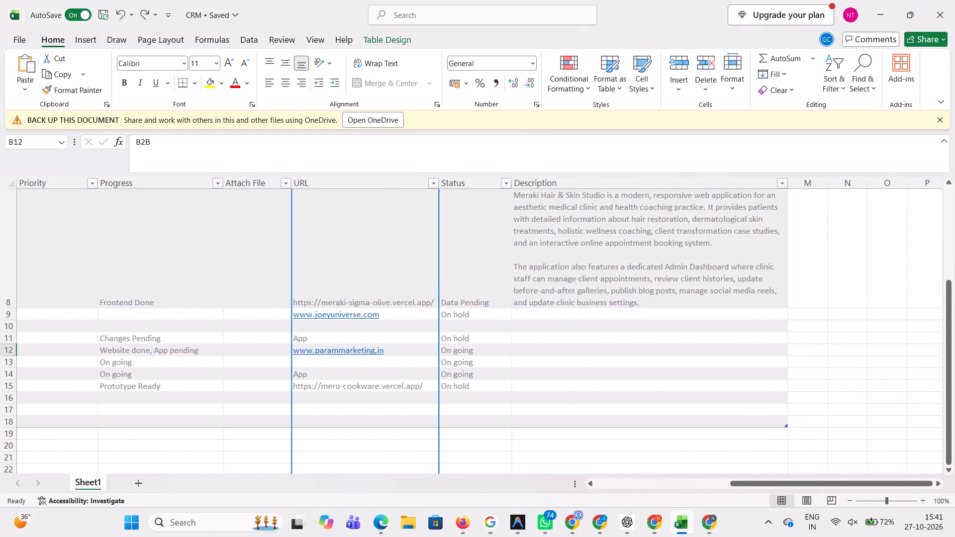
left_click(528, 349)
left_click(528, 349)
key("ctrl+v")
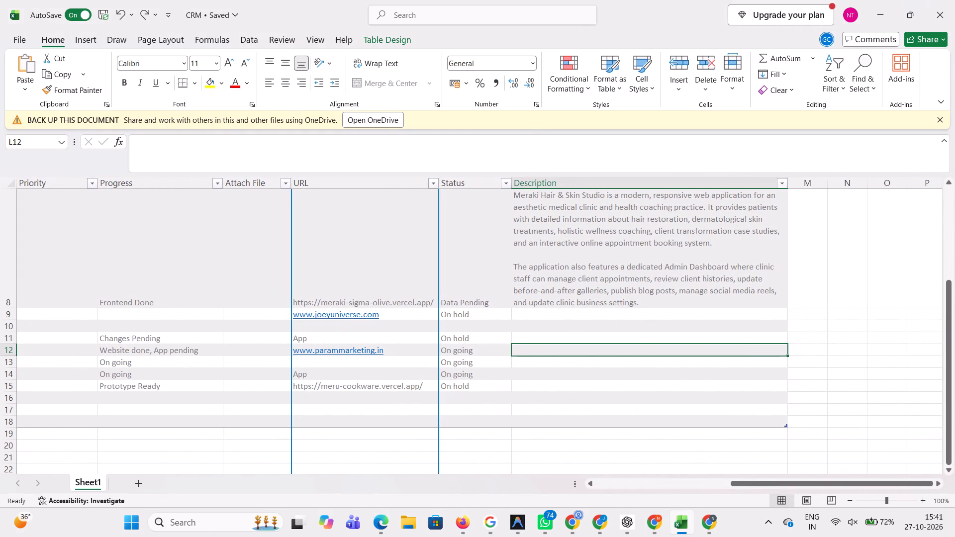
Enter "Customized gifting e commerce website" in the Description cell of the SA Creation row.
scroll(528, 349, "right", 4)
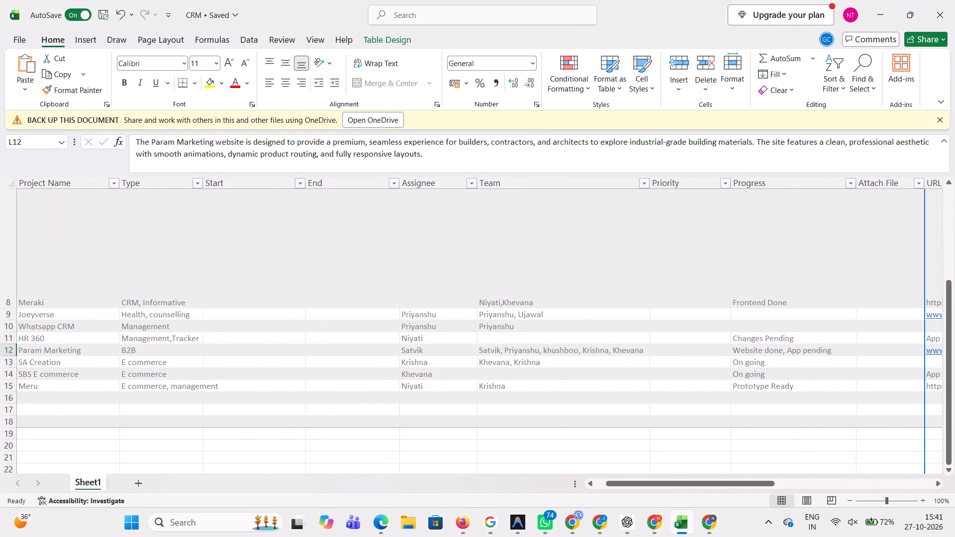
scroll(523, 412, "left", 1)
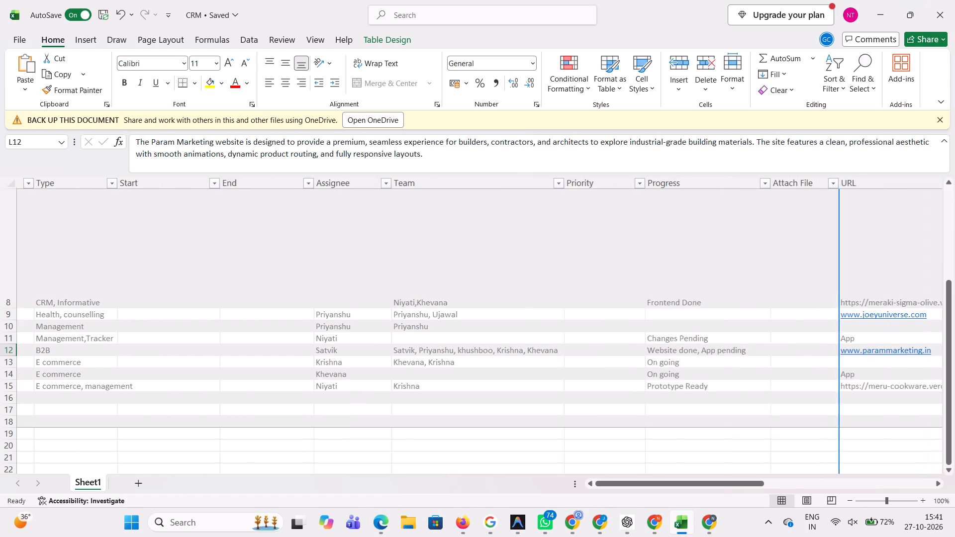
scroll(523, 412, "left", 2)
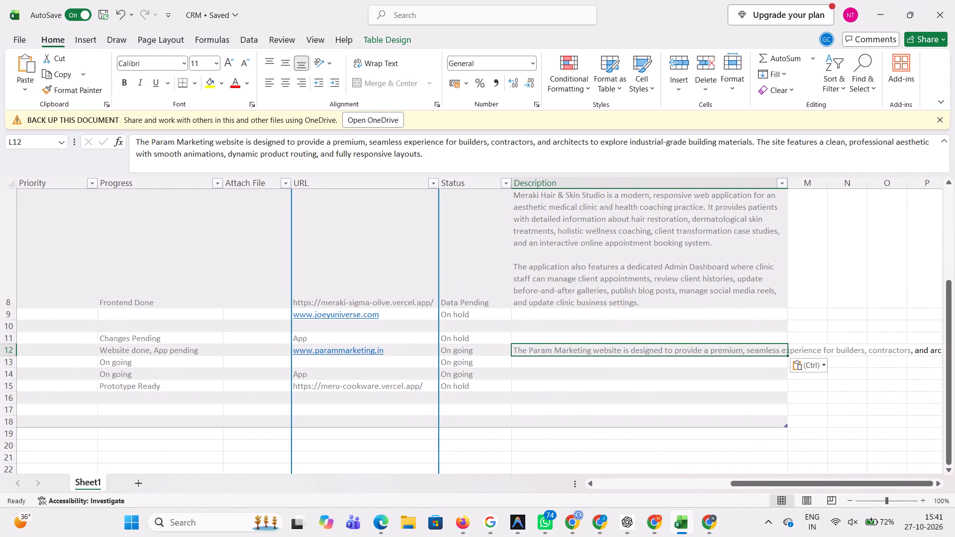
left_click(547, 364)
type("Customiz")
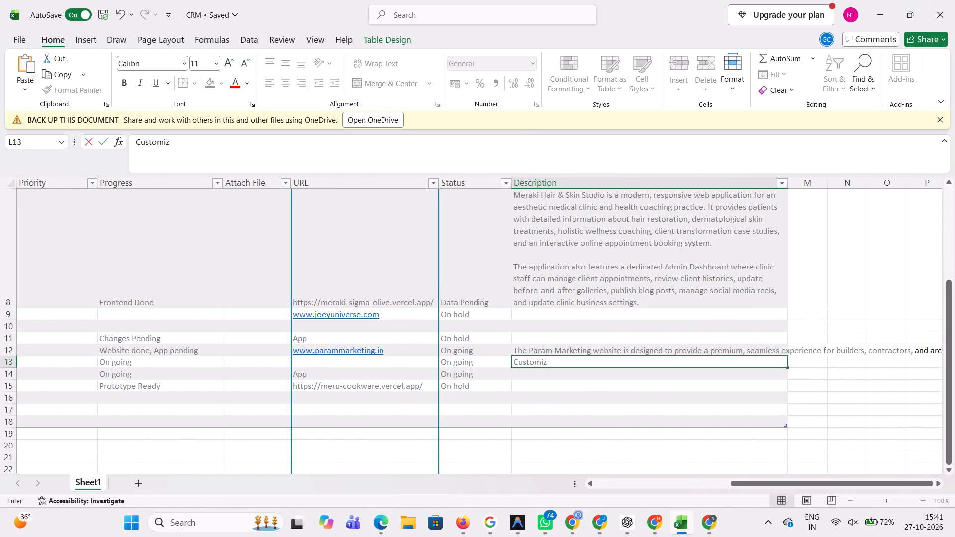
type("ed gifting")
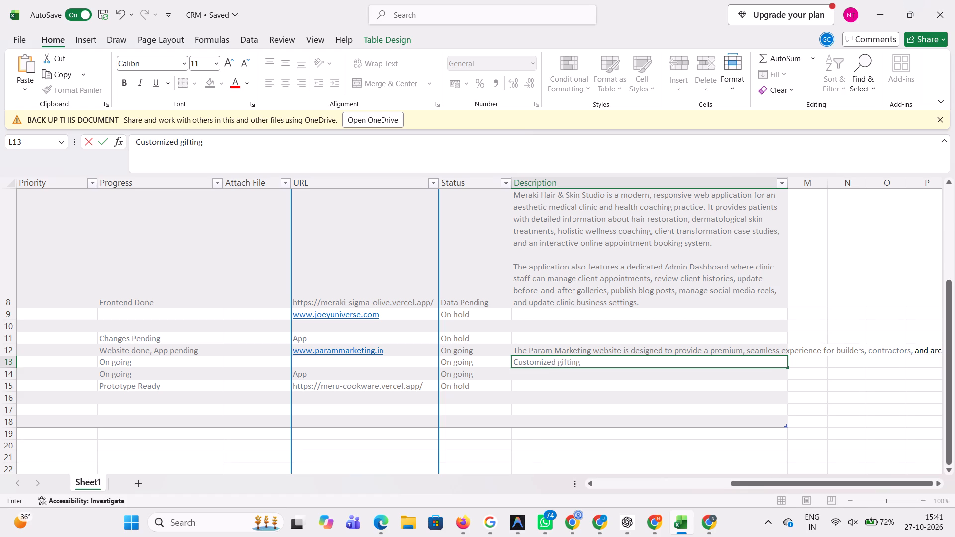
key("space")
type("e commerce website")
scroll(557, 320, "right", 2)
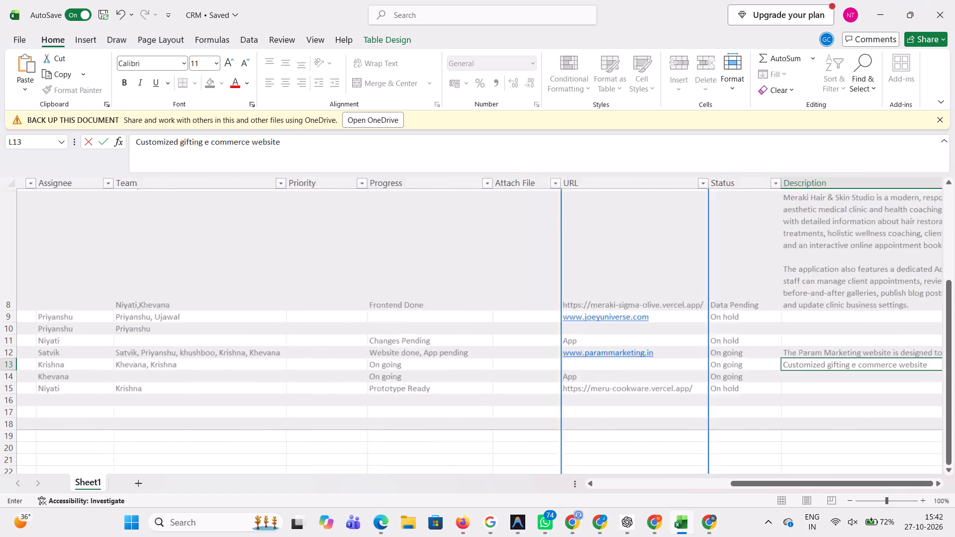
scroll(557, 320, "right", 2)
scroll(557, 320, "up", 2)
scroll(557, 320, "right", 1)
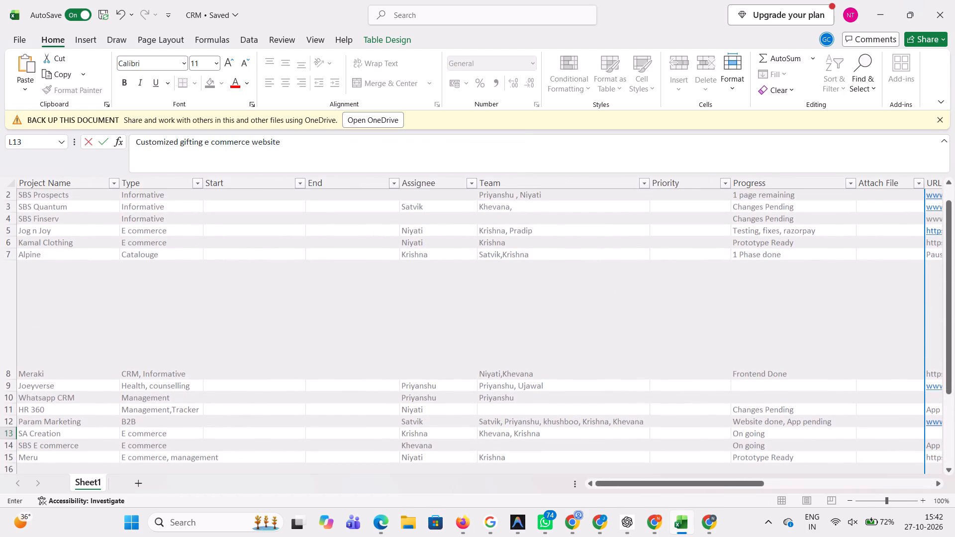
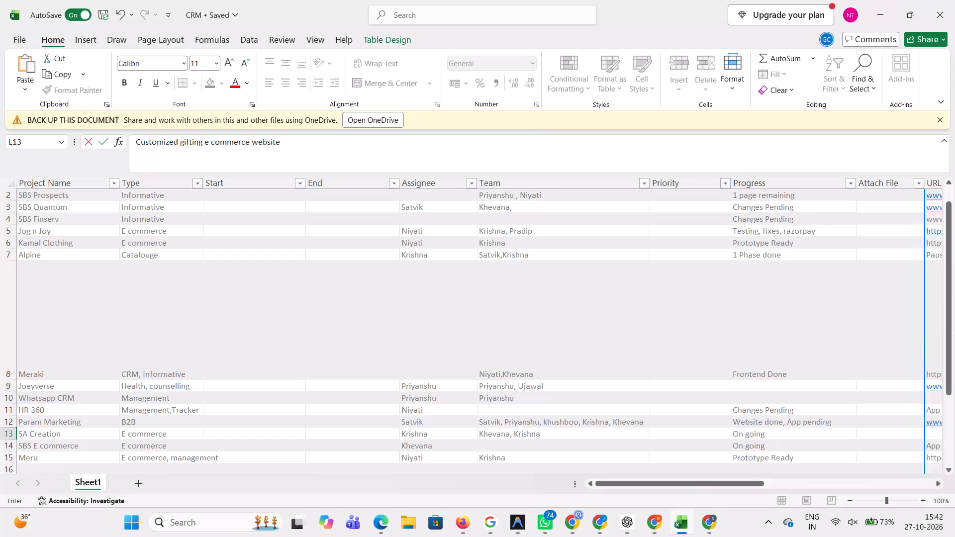
Look through the lower project rows of the CRM sheet for the next project that needs a description.
scroll(166, 287, "down", 1)
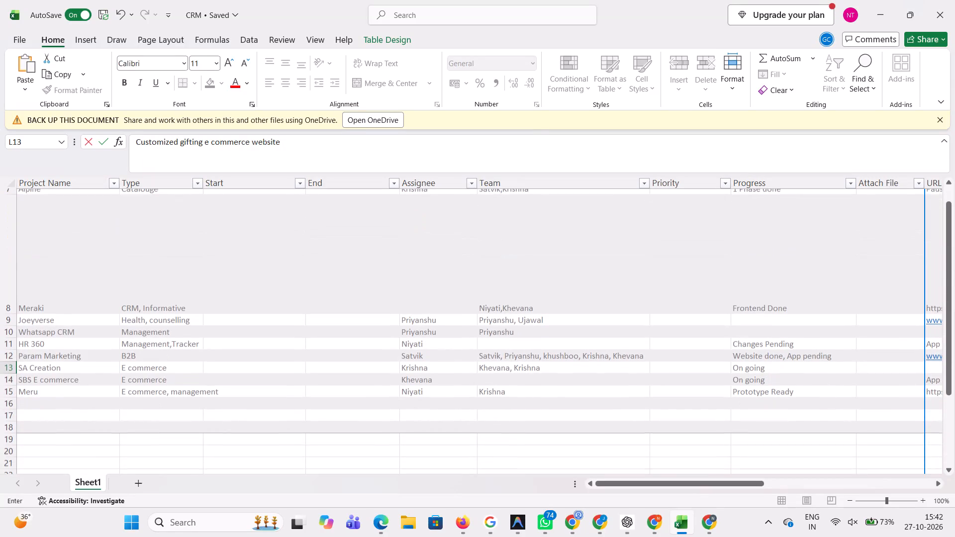
scroll(166, 287, "down", 1)
scroll(189, 358, "right", 1)
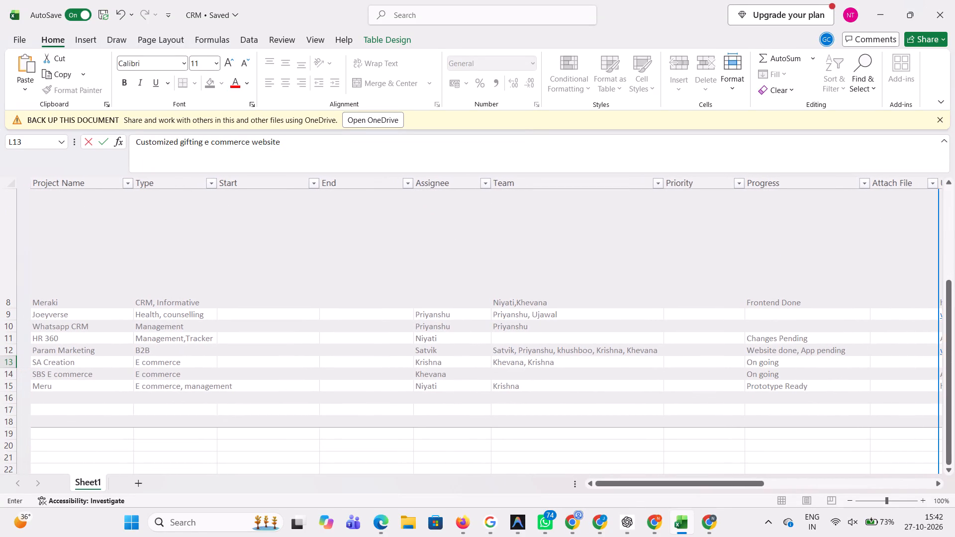
scroll(189, 358, "right", 1)
scroll(189, 358, "left", 2)
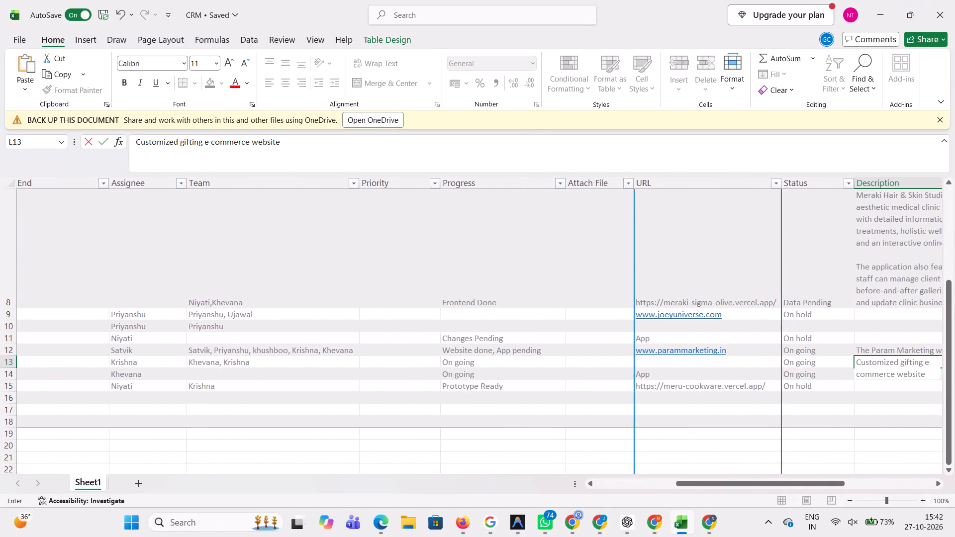
scroll(189, 358, "left", 2)
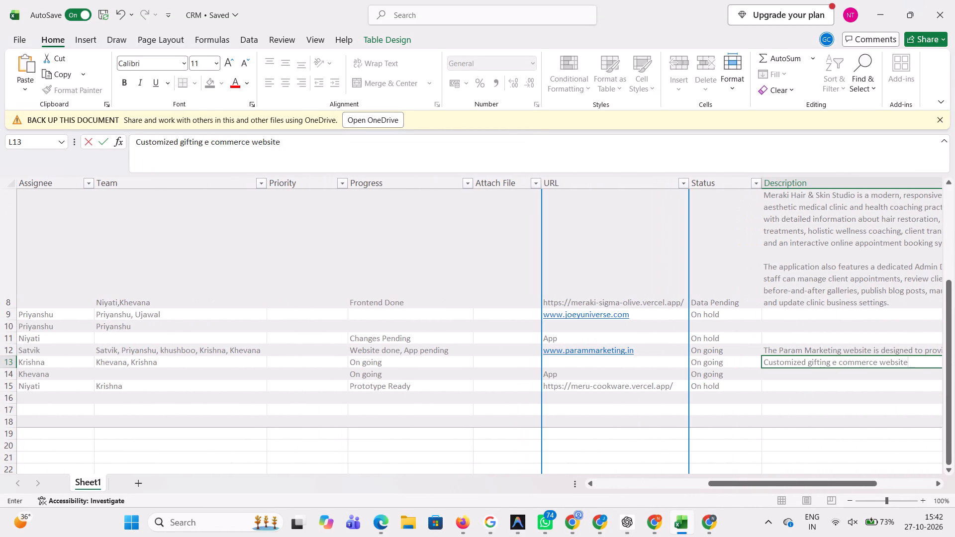
scroll(447, 386, "right", 5)
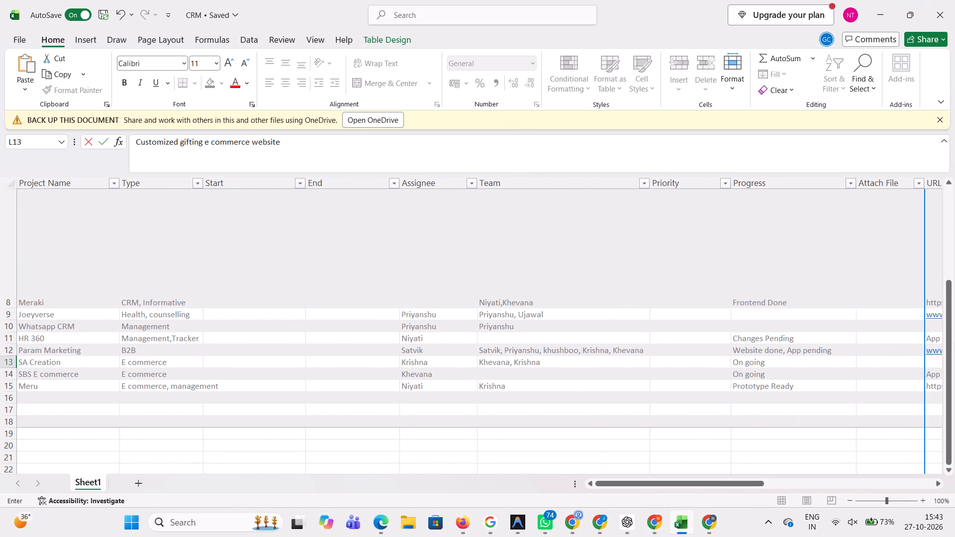
scroll(498, 400, "left", 2)
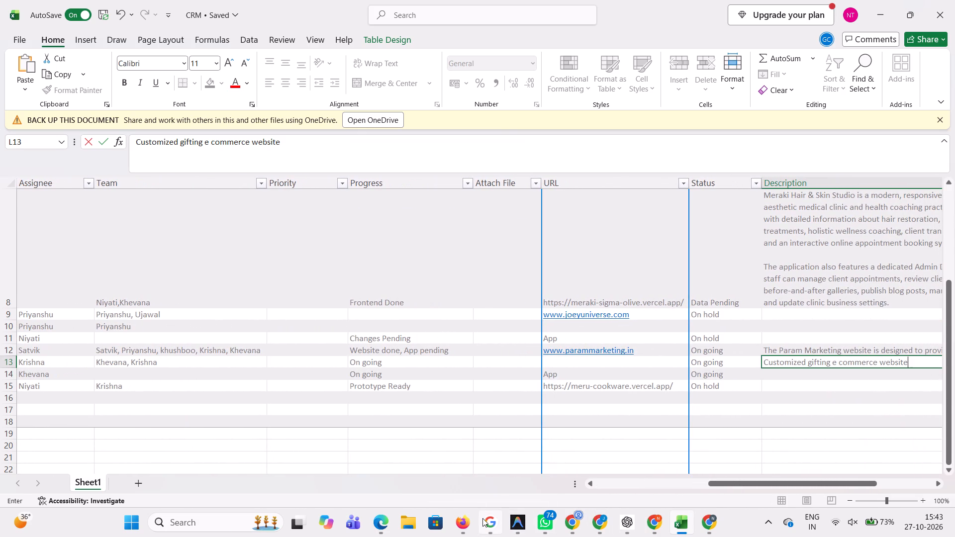
Switch to GitHub in Firefox and open the sbs-prospects-in/SBS-Ecommerce-APP repository by searching for "sbs" within the organization.
left_click(456, 519)
scroll(370, 192, "up", 3)
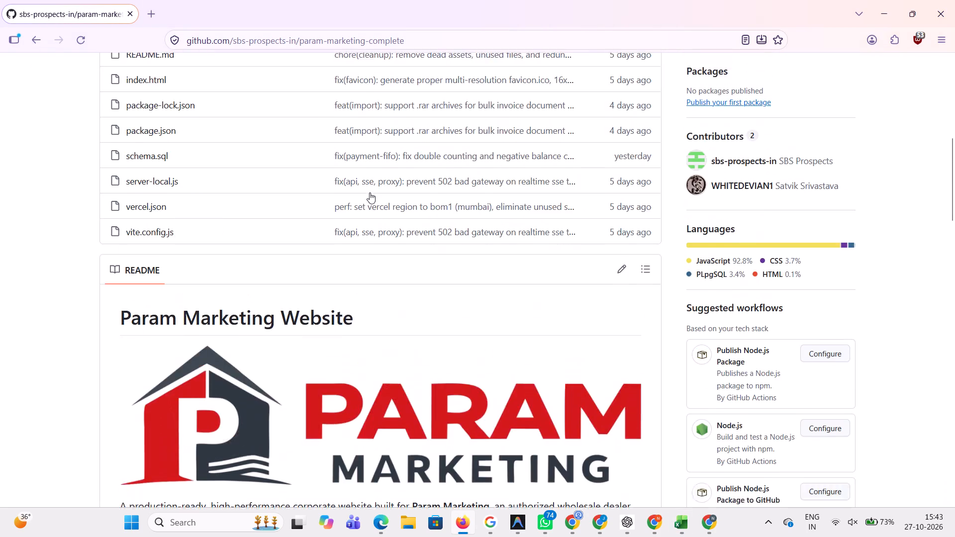
scroll(370, 192, "up", 2)
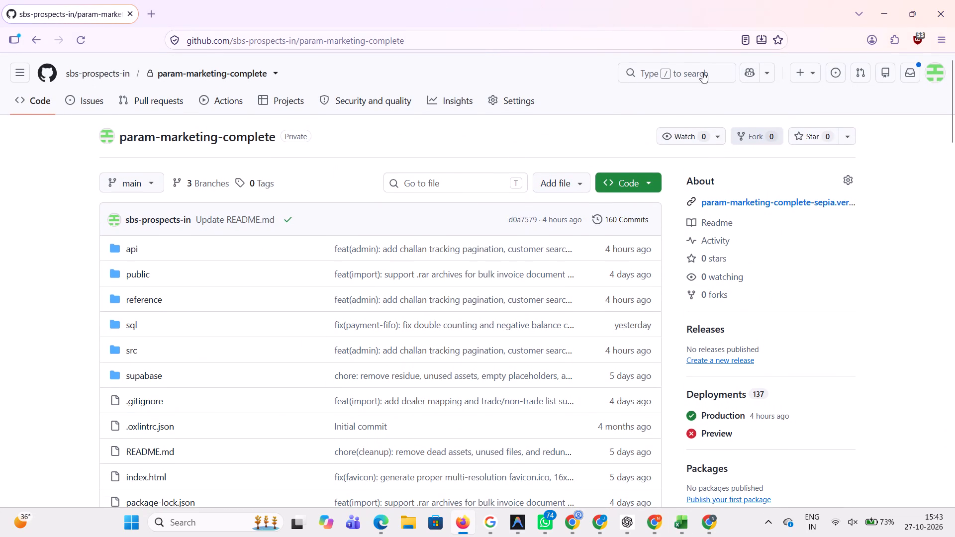
left_click(683, 69)
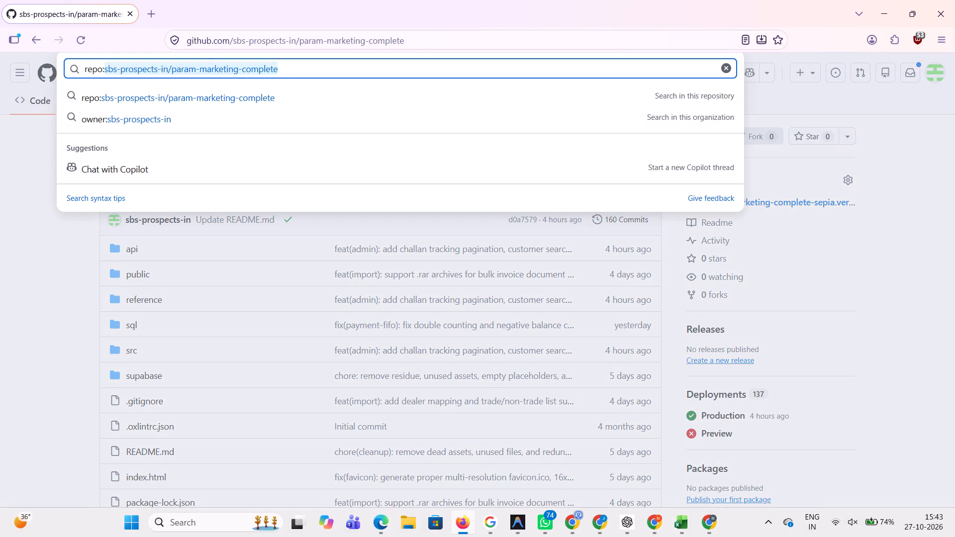
key("BackSpace")
key("BackSpace")
key("BackSpace")
key("BackSpace")
key("BackSpace")
key("BackSpace")
key("BackSpace")
key("BackSpace")
key("BackSpace")
key("BackSpace")
key("BackSpace")
key("BackSpace")
key("BackSpace")
key("BackSpace")
key("BackSpace")
key("BackSpace")
key("BackSpace")
key("BackSpace")
key("BackSpace")
key("BackSpace")
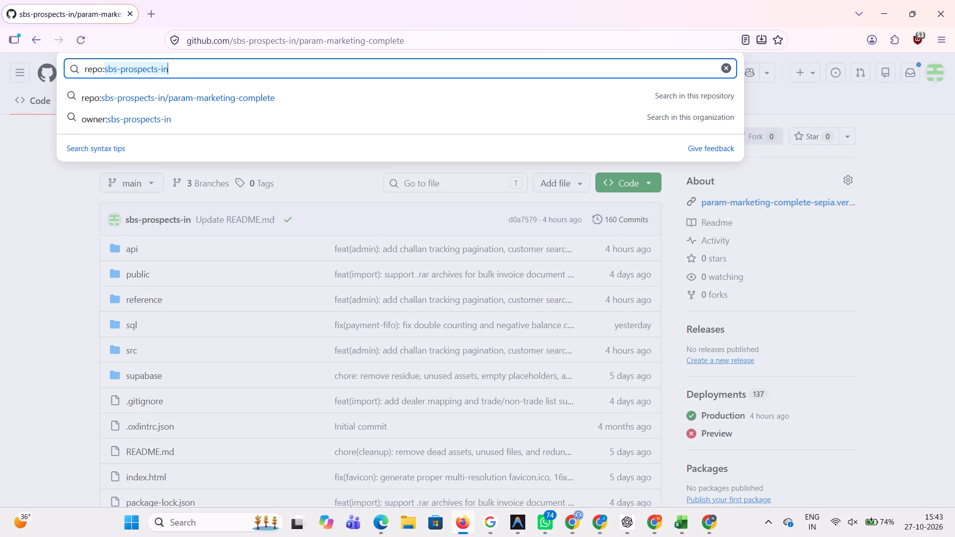
key("shift+slash")
type("sbs")
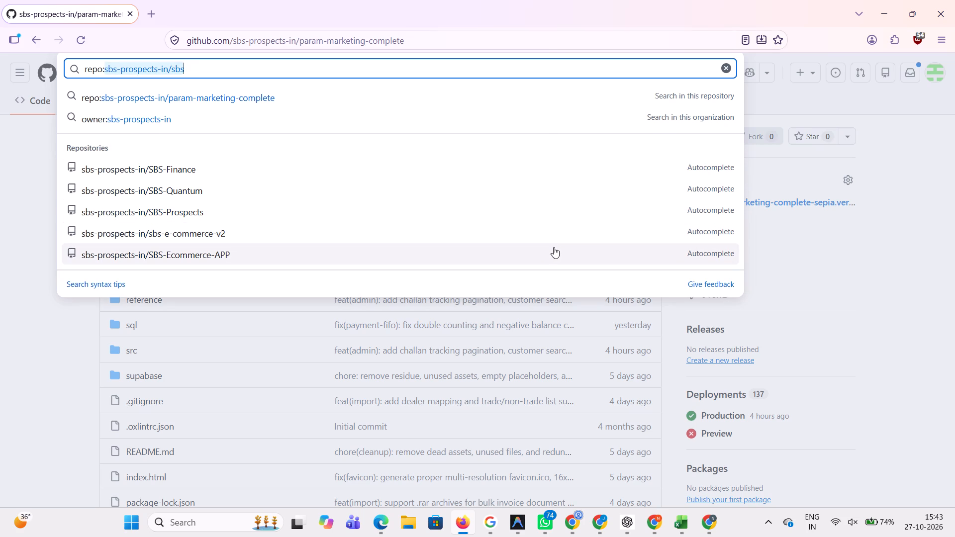
left_click(554, 247)
key("Return")
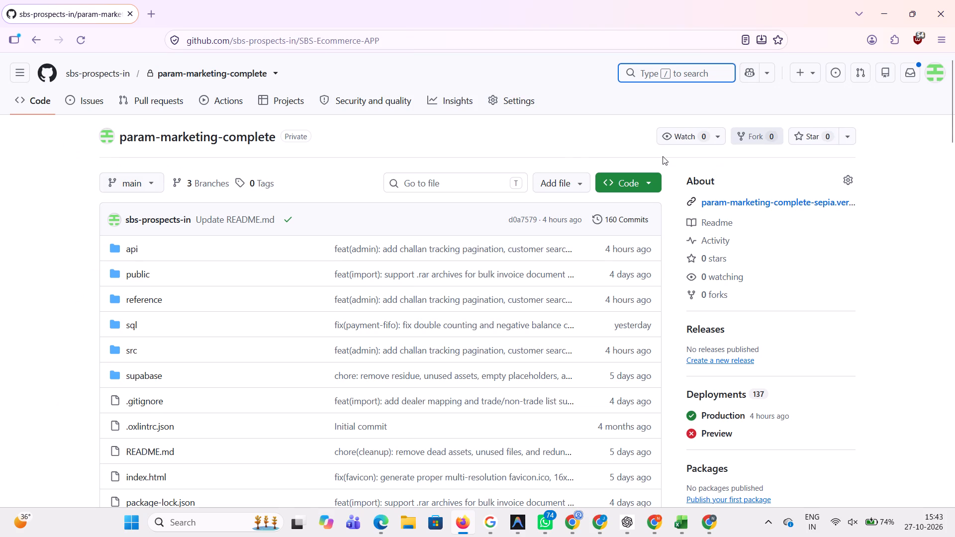
Examine the SBS-Ecommerce-APP repository's file list and README section for a project overview.
scroll(507, 176, "down", 4)
scroll(507, 176, "up", 1)
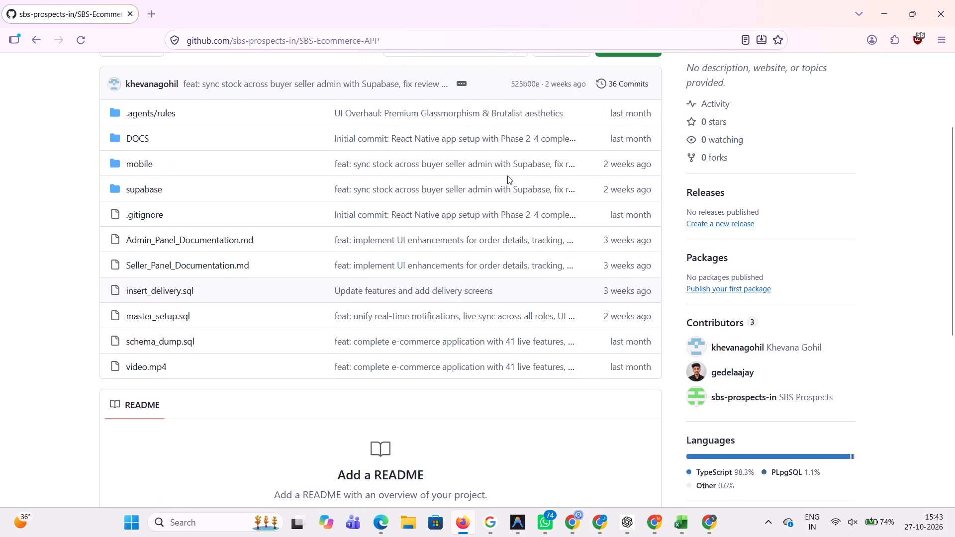
scroll(507, 176, "up", 1)
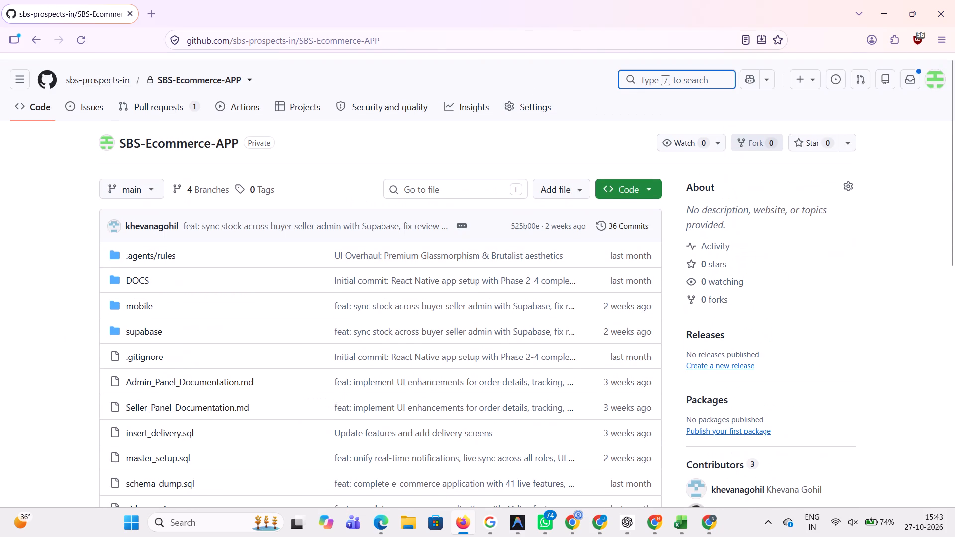
scroll(507, 176, "up", 1)
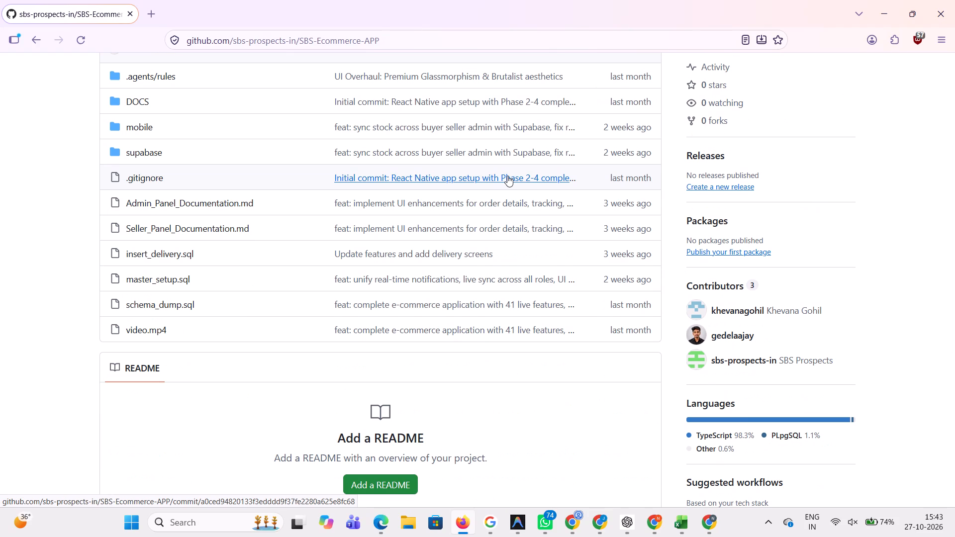
scroll(507, 176, "up", 4)
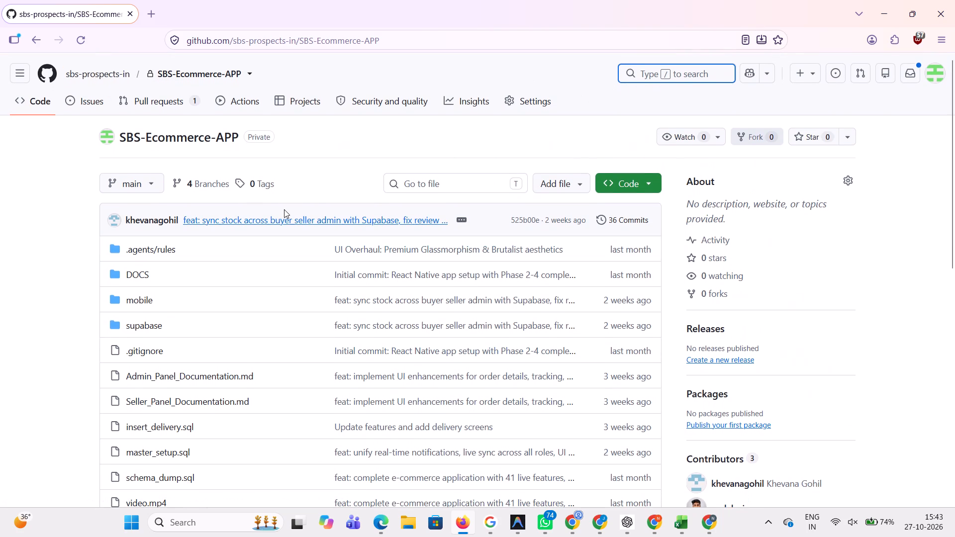
scroll(284, 209, "down", 7)
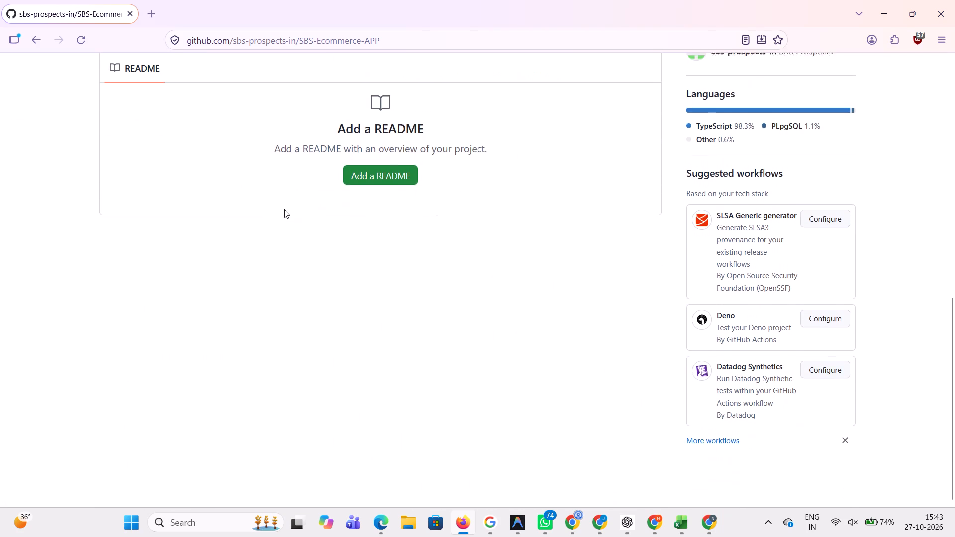
scroll(284, 209, "down", 1)
scroll(284, 209, "up", 1)
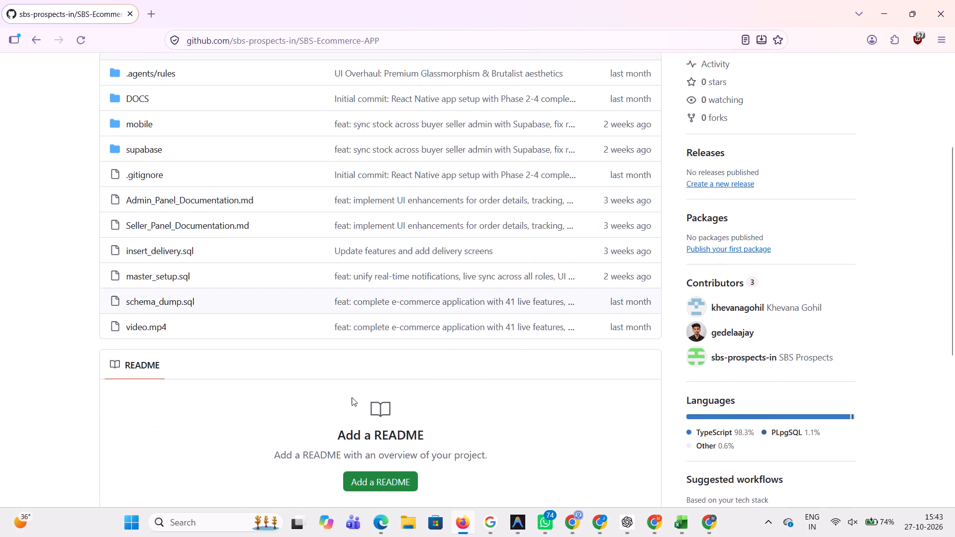
scroll(138, 174, "up", 2)
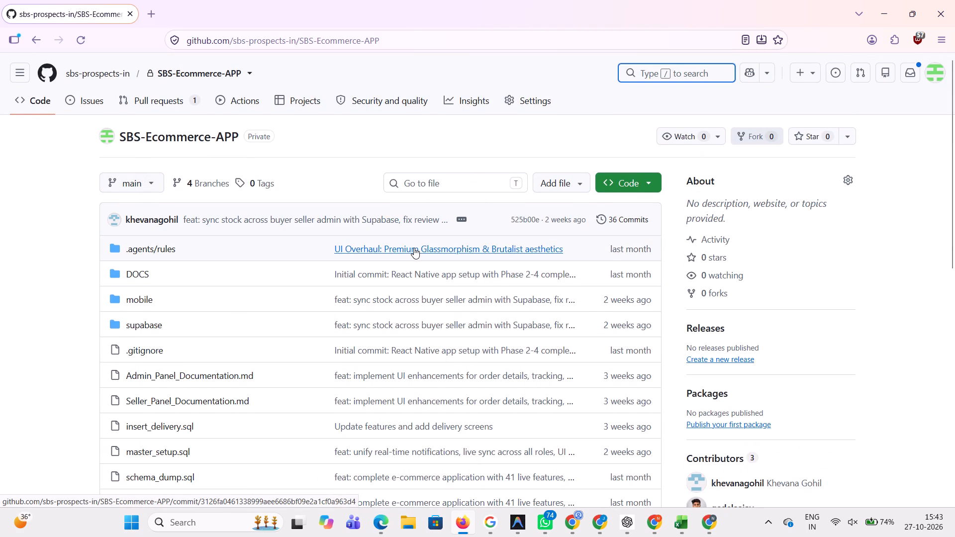
scroll(414, 248, "down", 7)
scroll(414, 248, "up", 2)
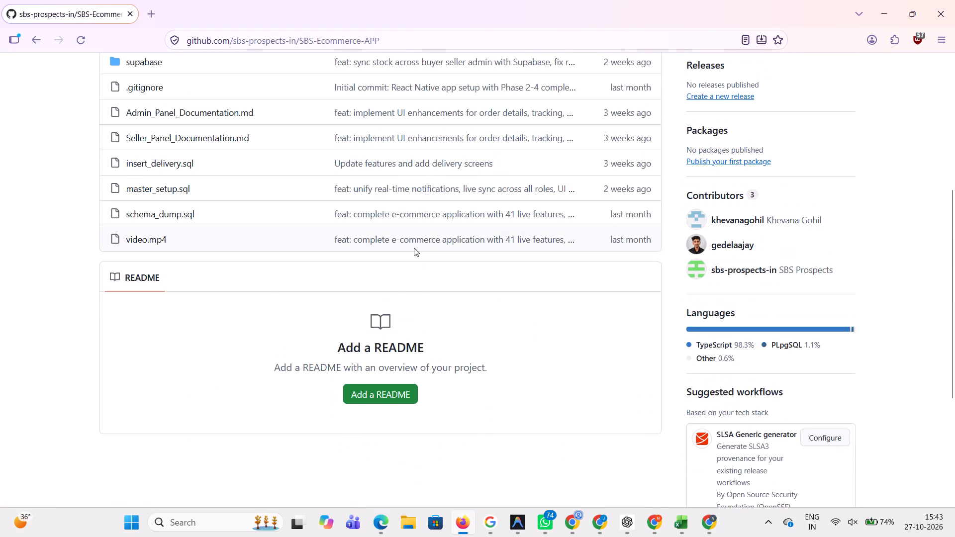
scroll(414, 248, "down", 1)
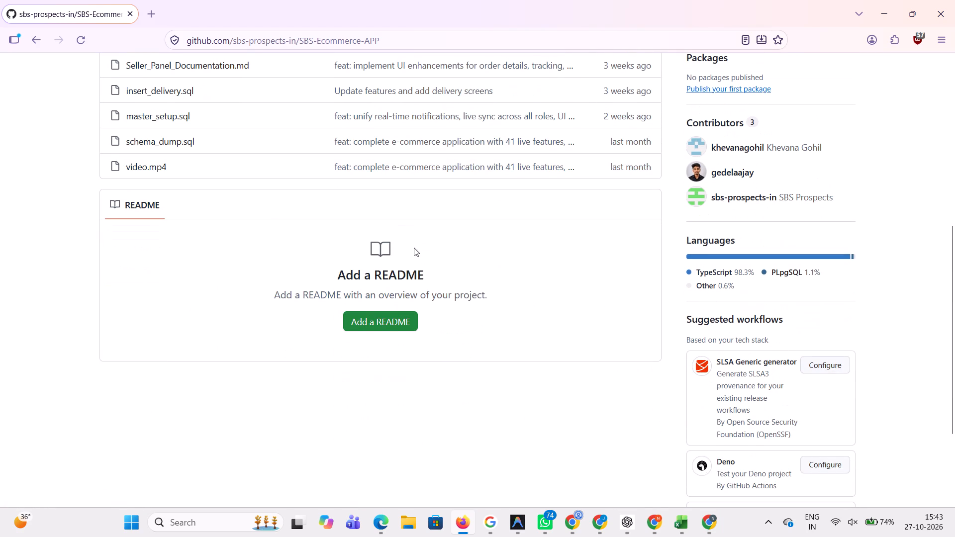
scroll(414, 248, "up", 1)
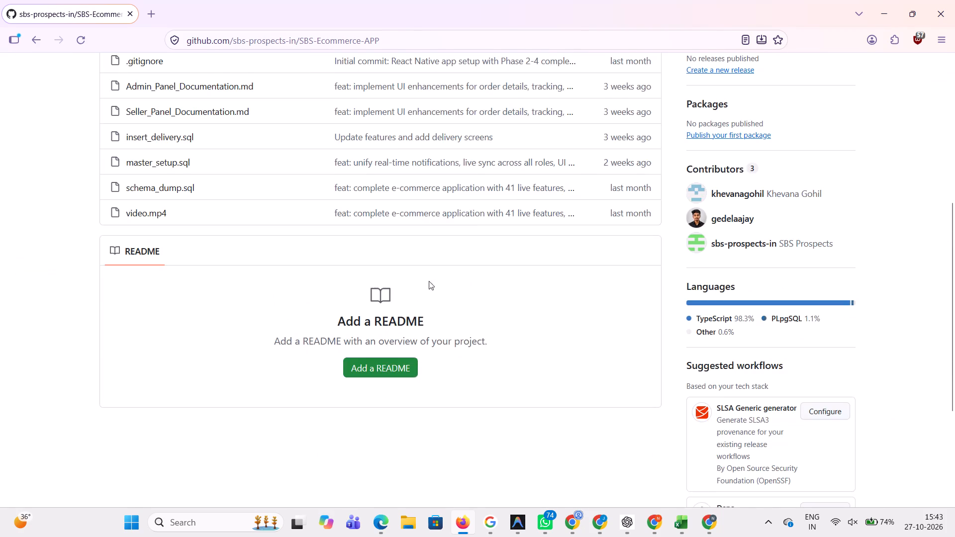
scroll(382, 258, "up", 14)
scroll(382, 258, "down", 4)
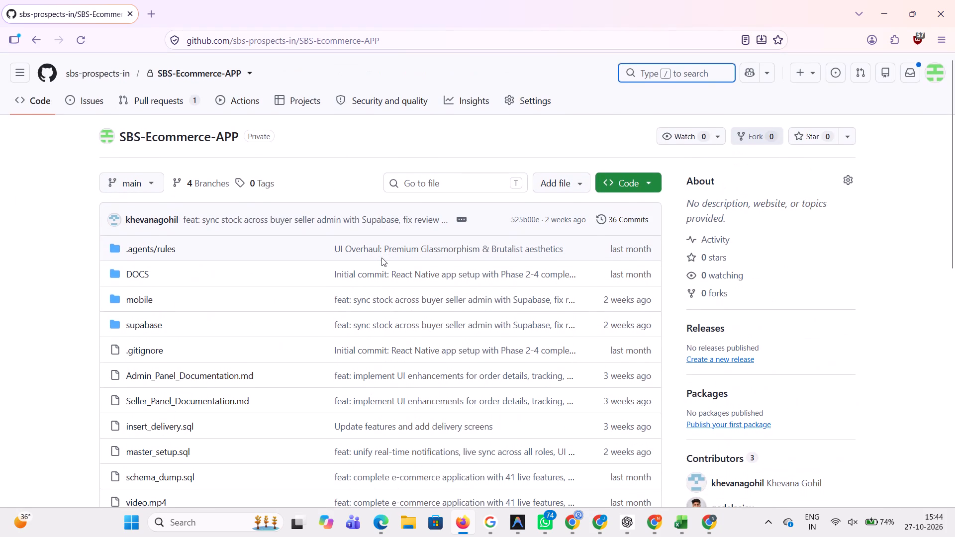
Switch to the CRM workbook in Excel and select the Description cell of the SBS E commerce row.
left_click(666, 468)
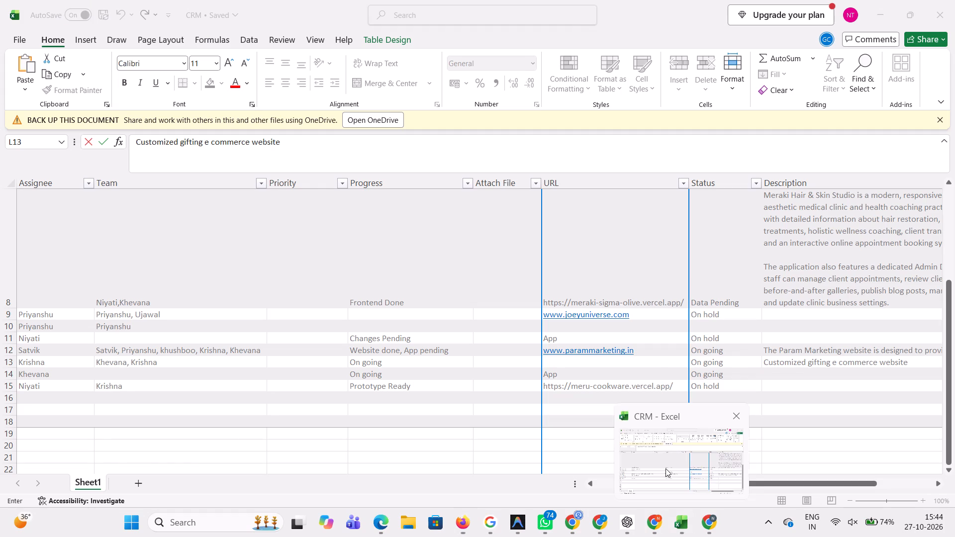
left_click(781, 377)
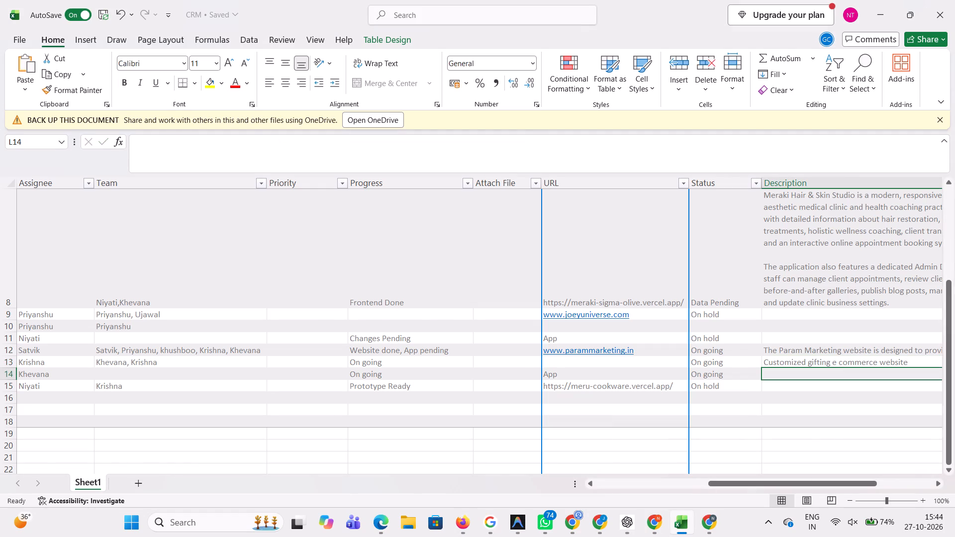
scroll(781, 377, "right", 6)
scroll(781, 377, "left", 2)
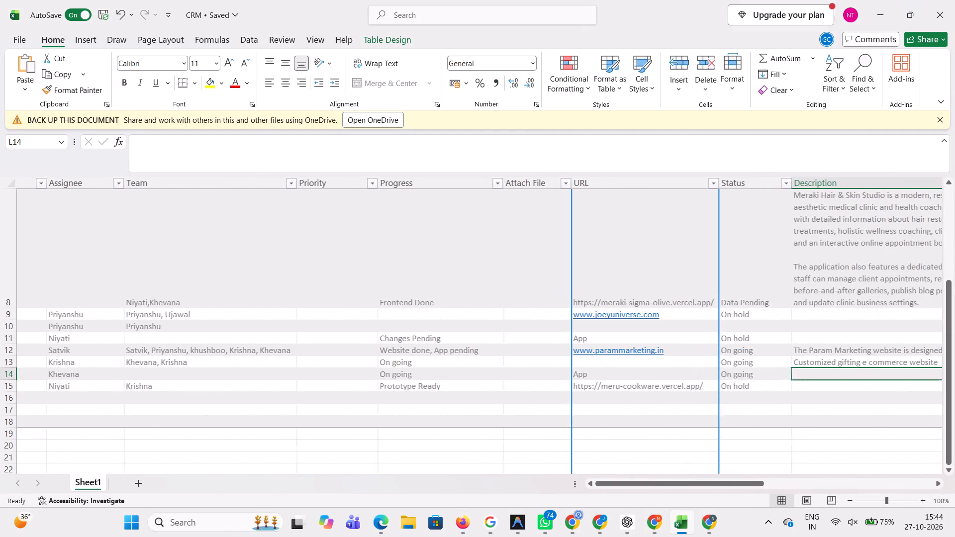
scroll(781, 377, "left", 2)
Switch back to GitHub in Firefox and examine the SBS-Ecommerce-APP repository's files for material describing the project.
left_click(474, 519)
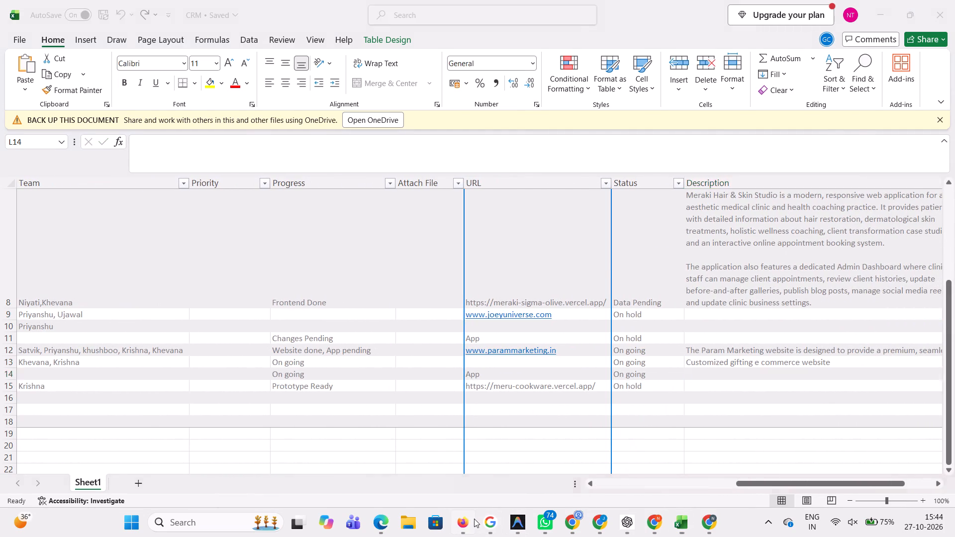
scroll(388, 283, "down", 1)
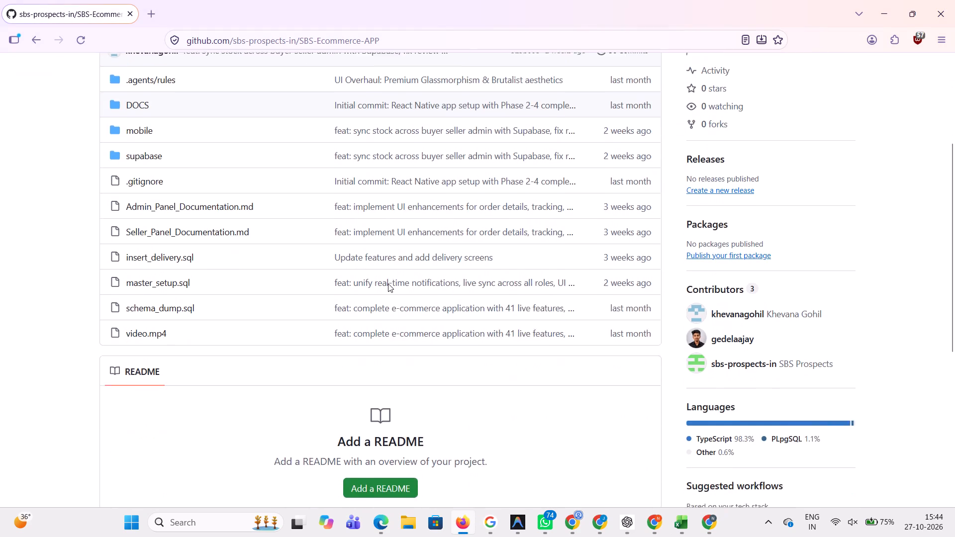
scroll(388, 283, "down", 1)
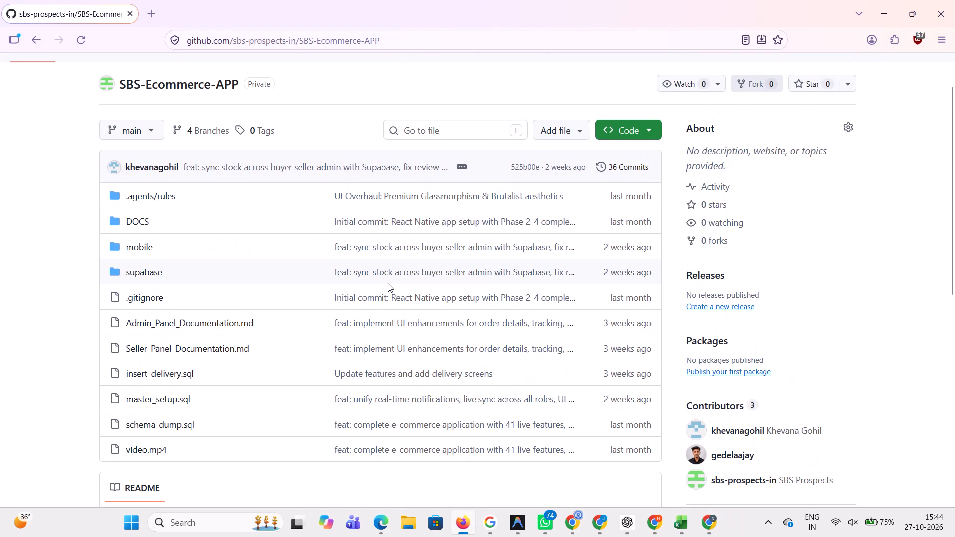
scroll(388, 283, "down", 1)
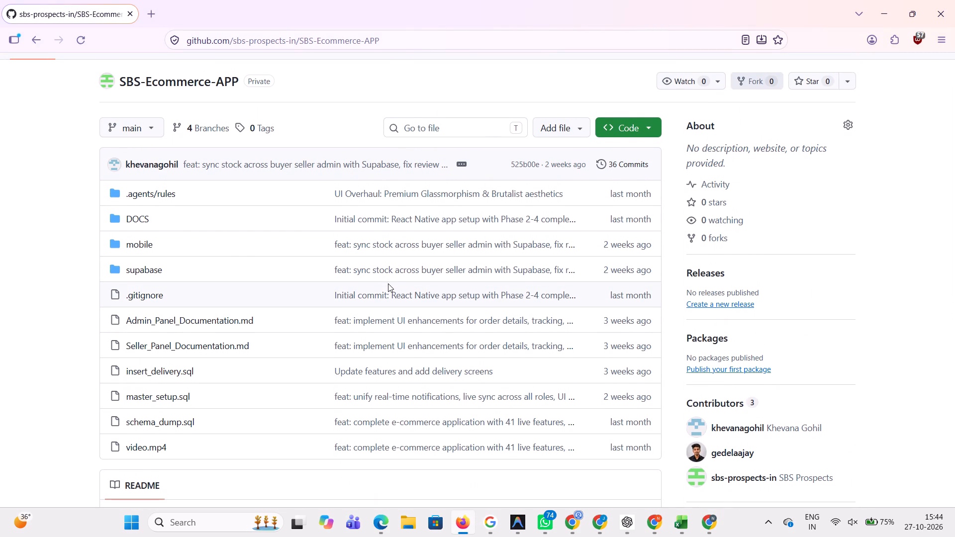
scroll(388, 283, "up", 2)
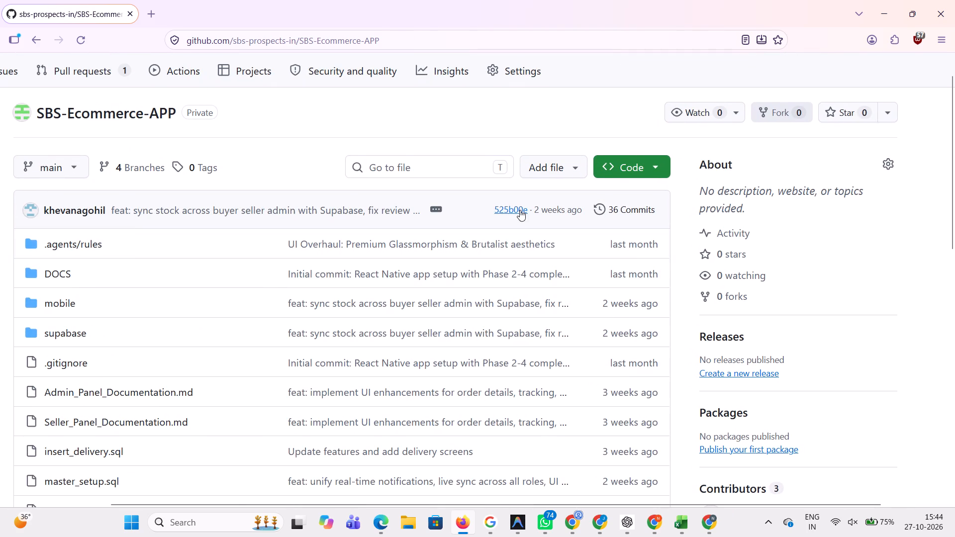
scroll(520, 210, "up", 1)
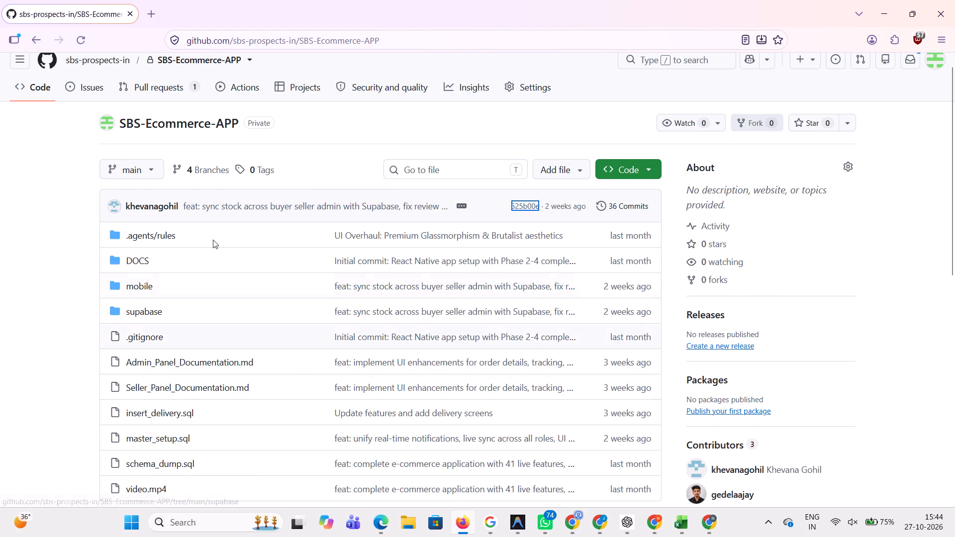
scroll(325, 316, "up", 2)
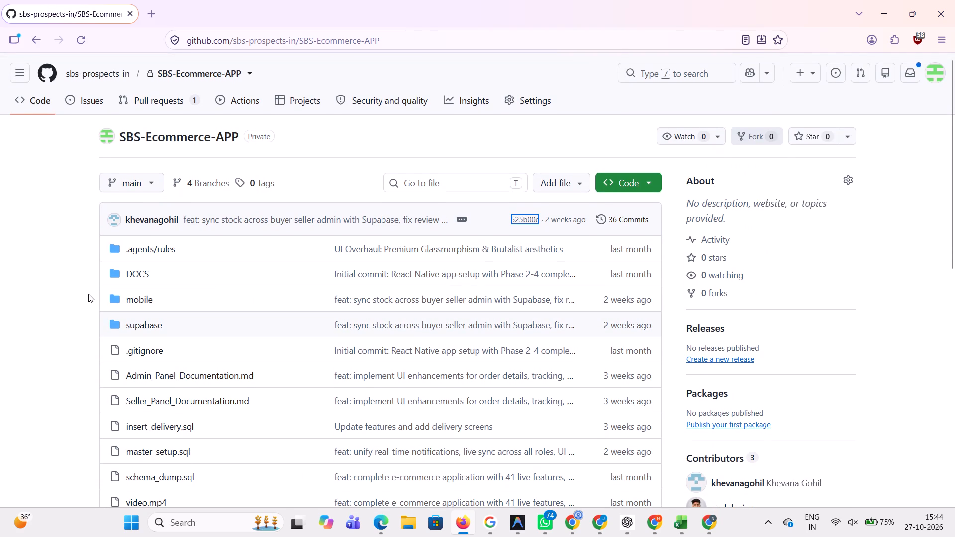
left_click(62, 264)
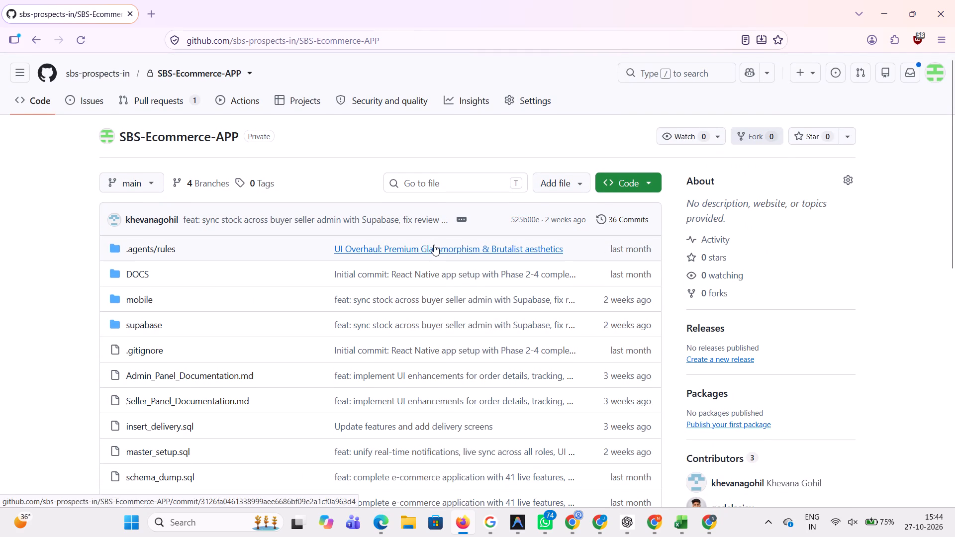
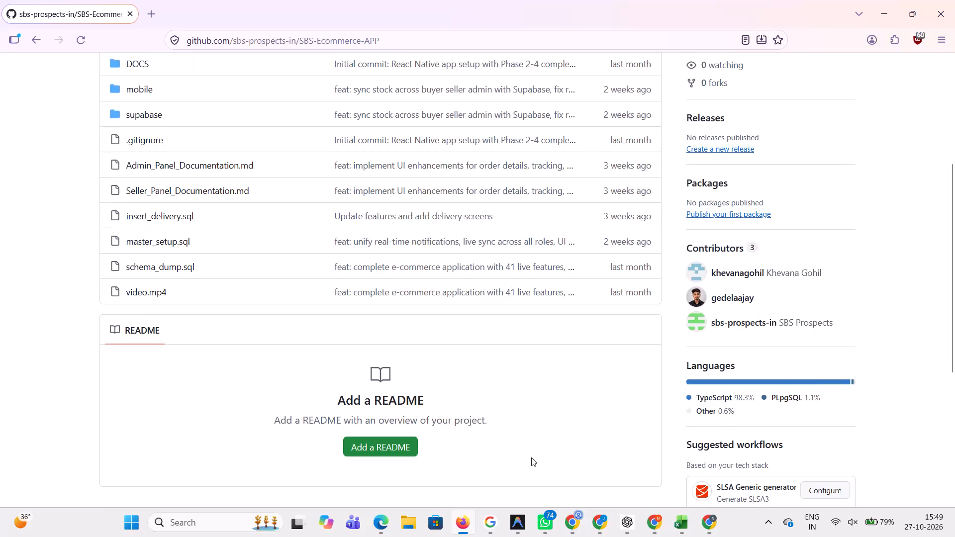
Switch to the CRM workbook in Excel and check the Project Name column for the next project to describe.
left_click(672, 530)
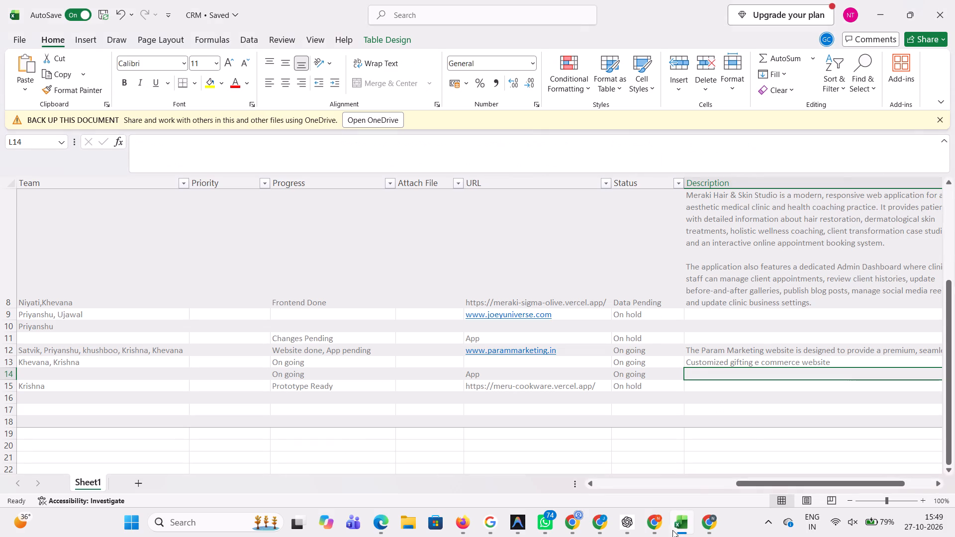
scroll(272, 411, "right", 8)
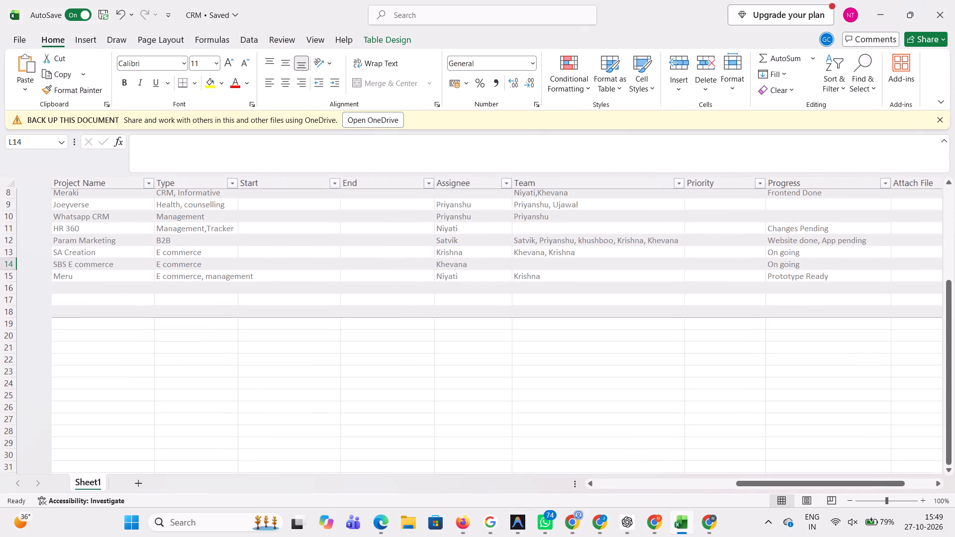
scroll(272, 411, "right", 2)
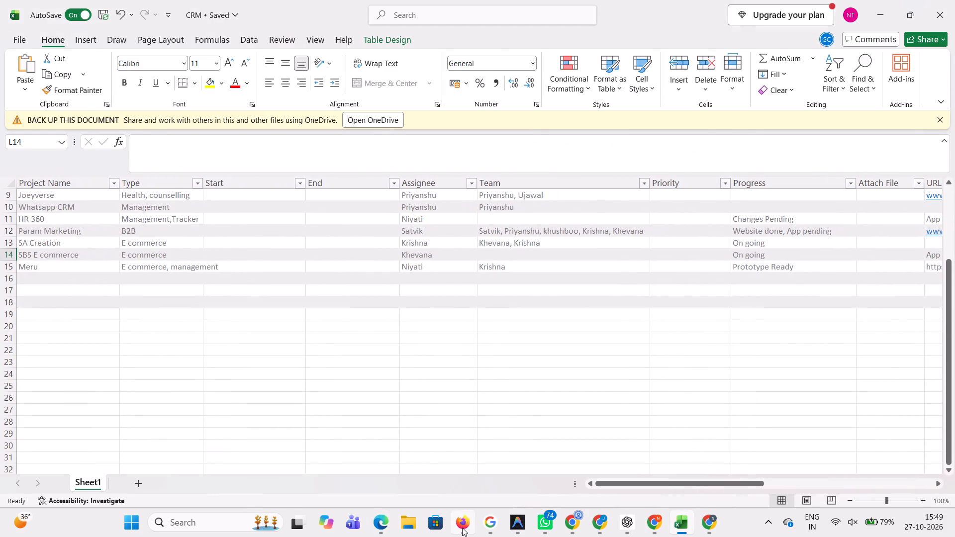
Switch back to GitHub in Firefox and open the sbs-prospects-in/meru-cookware repository by searching for "meru" within the organization.
left_click(462, 528)
scroll(315, 259, "up", 5)
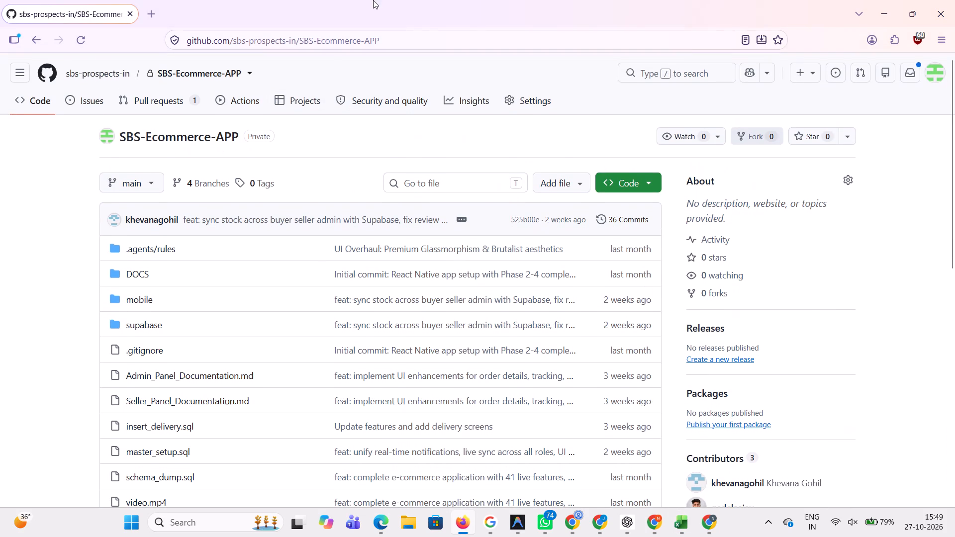
double_click(390, 50)
left_click(390, 42)
left_click(900, 242)
left_click(668, 75)
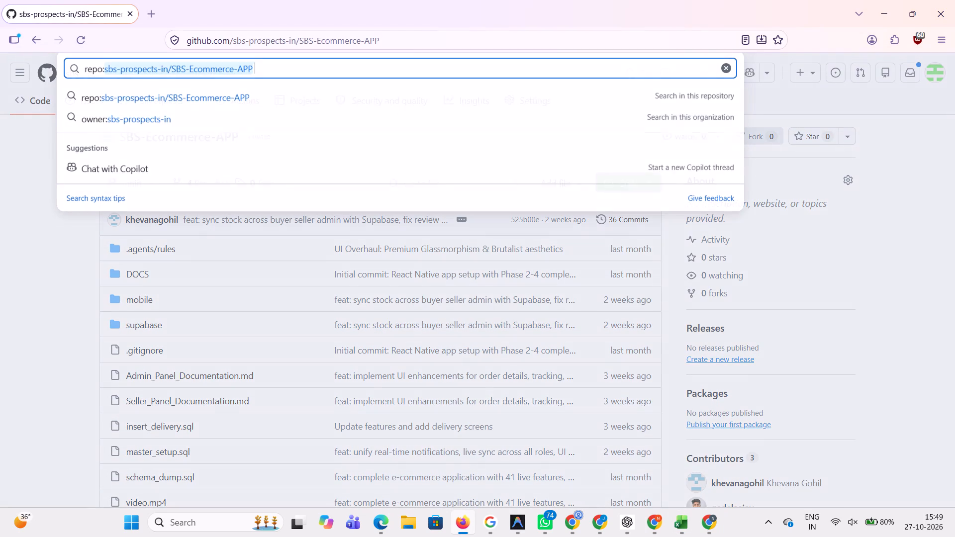
key("BackSpace")
key("BackSpace")
key("BackSpace")
key("BackSpace")
key("BackSpace")
key("BackSpace")
key("BackSpace")
key("BackSpace")
key("BackSpace")
key("BackSpace")
key("BackSpace")
key("BackSpace")
key("BackSpace")
key("BackSpace")
key("BackSpace")
key("BackSpace")
key("BackSpace")
key("BackSpace")
key("BackSpace")
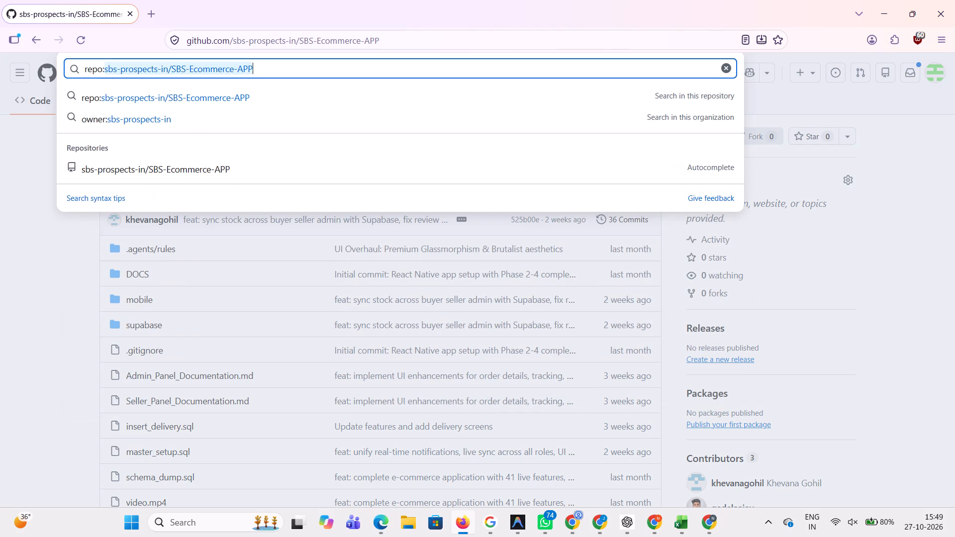
key("BackSpace")
key("BackSpace")
key("BackSpace")
key("BackSpace")
key("BackSpace")
key("BackSpace")
key("BackSpace")
key("BackSpace")
key("BackSpace")
key("BackSpace")
key("BackSpace")
key("BackSpace")
key("BackSpace")
key("BackSpace")
key("BackSpace")
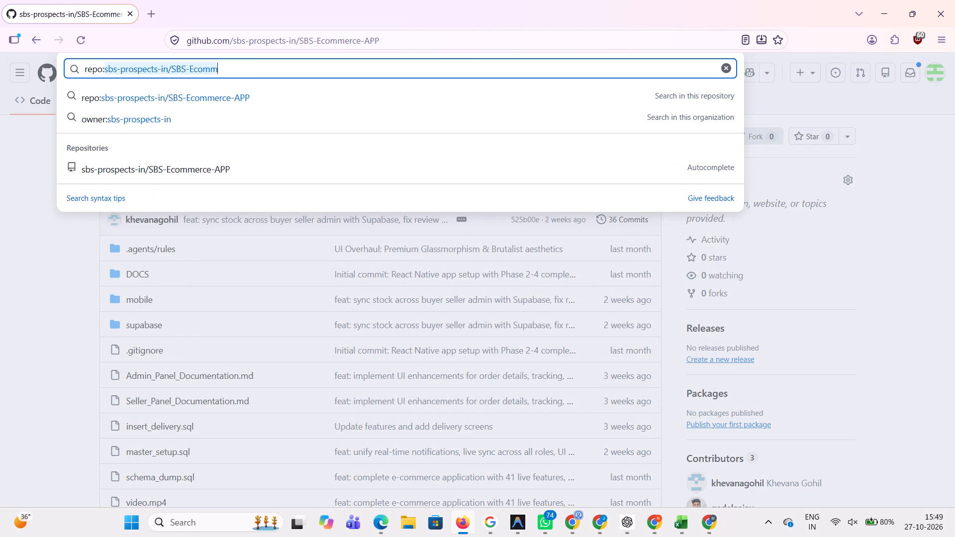
key("BackSpace")
key("BackSpace")
type("meru")
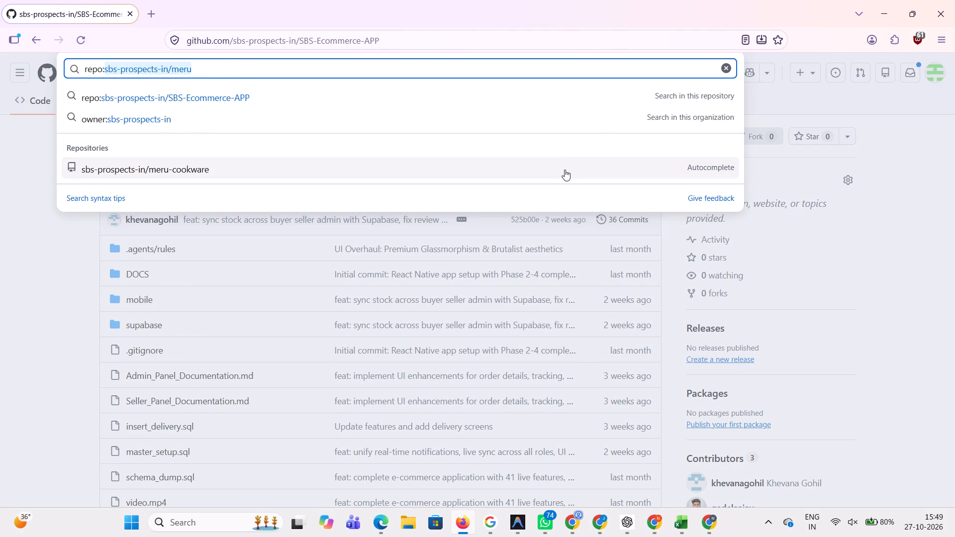
left_click(565, 170)
key("Return")
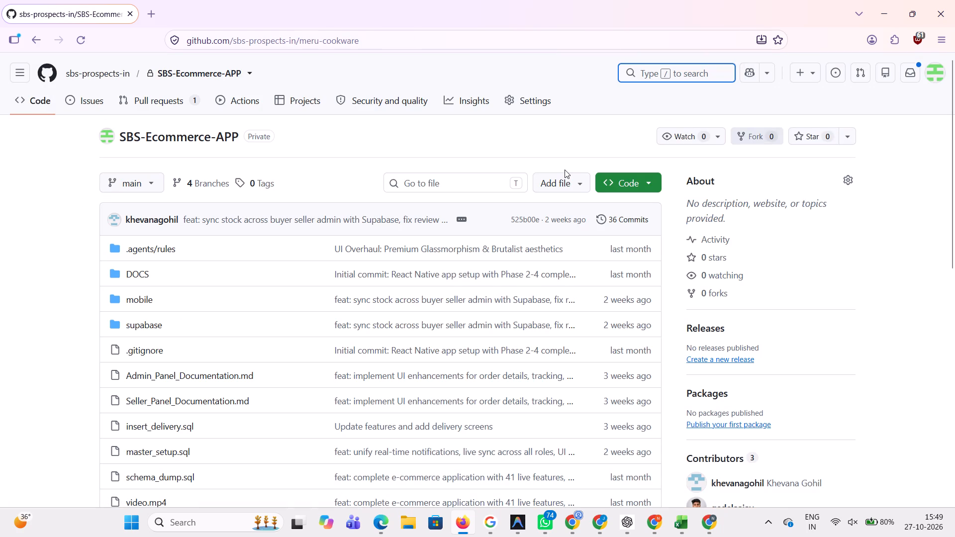
Copy the README's Overview text from "This project serves as a comprehensive" through "highly performant shopping journey.".
scroll(484, 192, "down", 2)
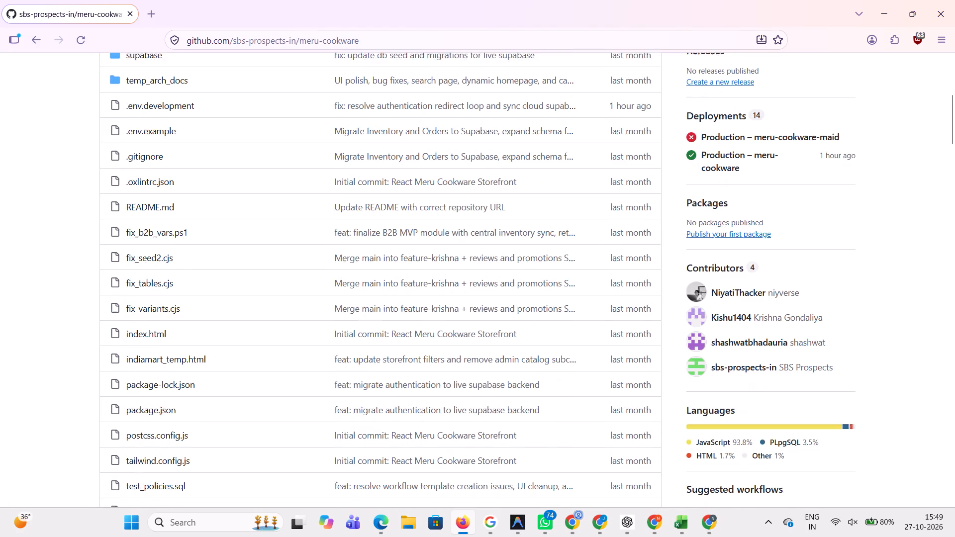
scroll(484, 192, "down", 6)
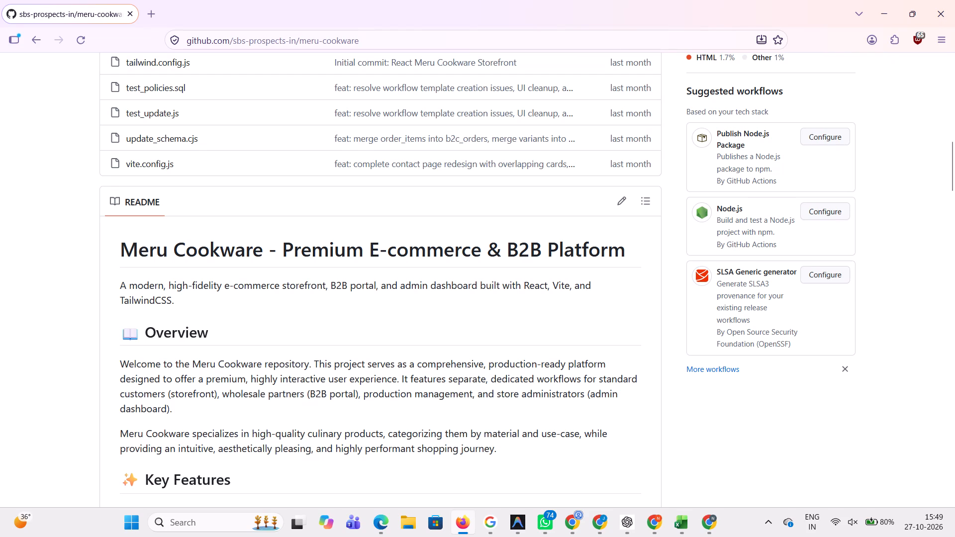
left_click_drag(316, 362, 425, 381)
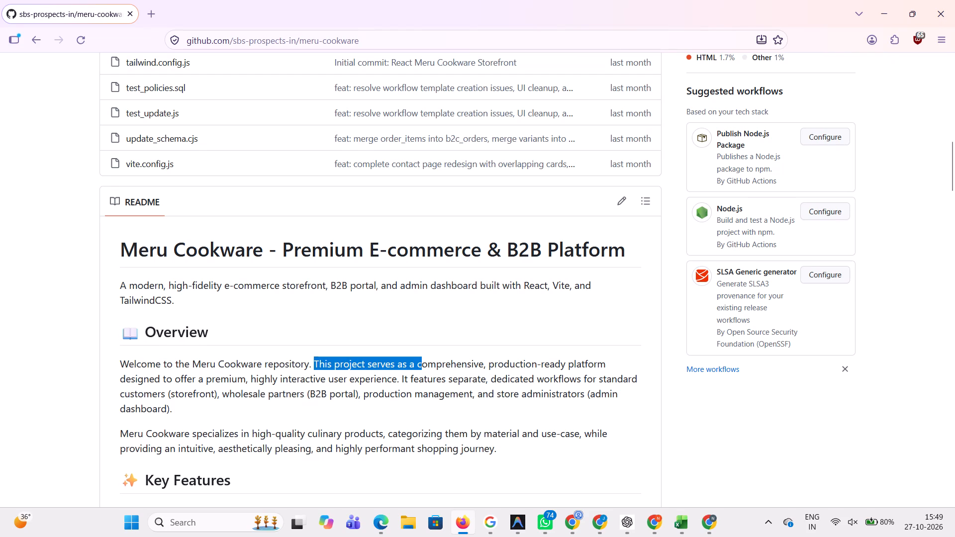
left_click_drag(425, 381, 465, 398)
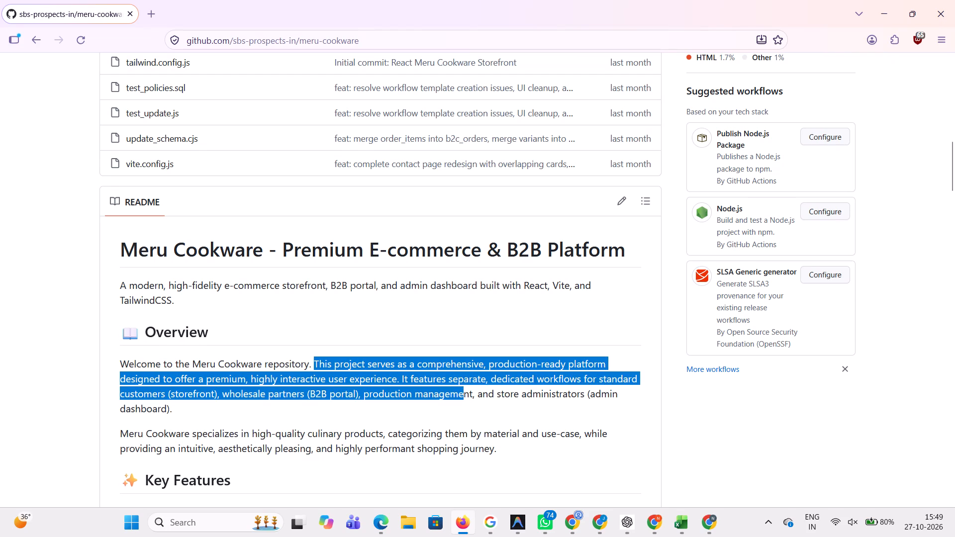
left_click_drag(465, 398, 542, 449)
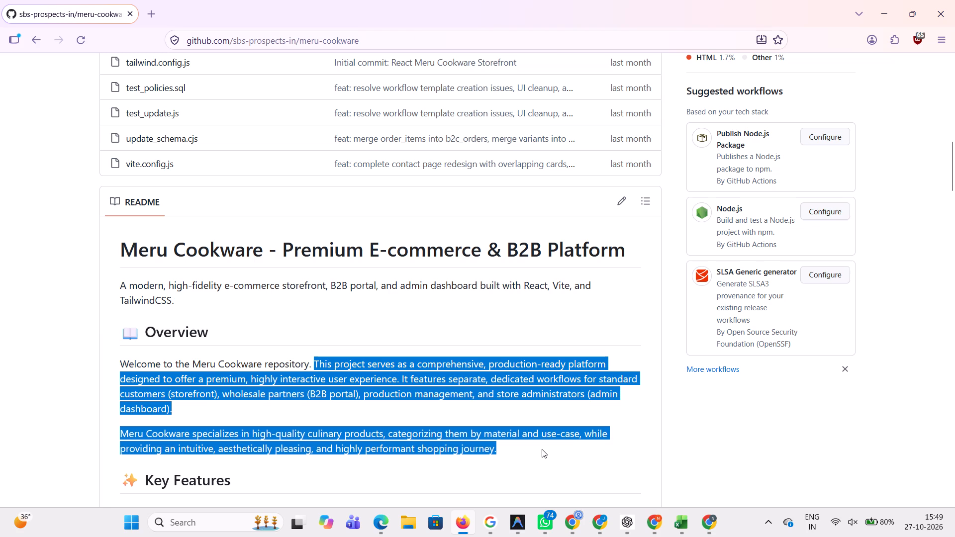
left_click_drag(542, 449, 558, 456)
key("ctrl+c")
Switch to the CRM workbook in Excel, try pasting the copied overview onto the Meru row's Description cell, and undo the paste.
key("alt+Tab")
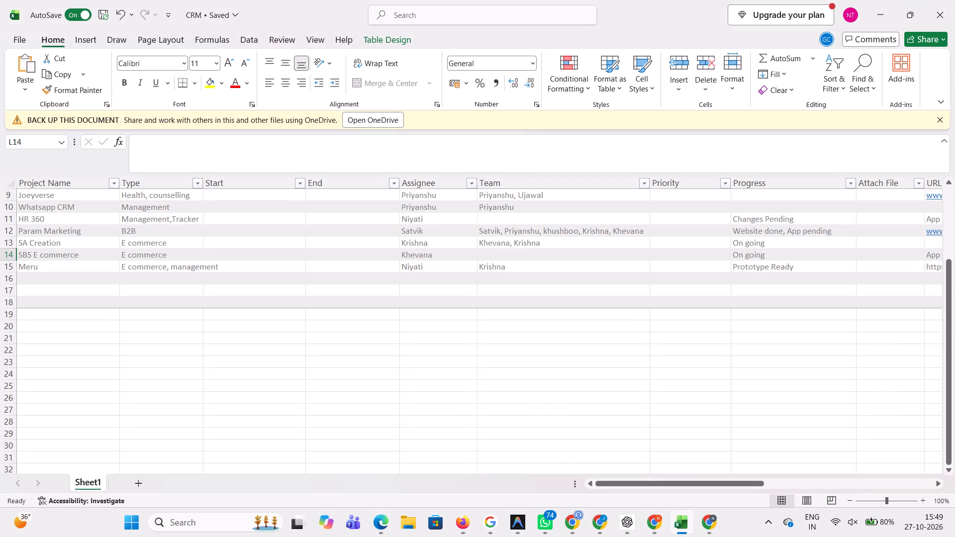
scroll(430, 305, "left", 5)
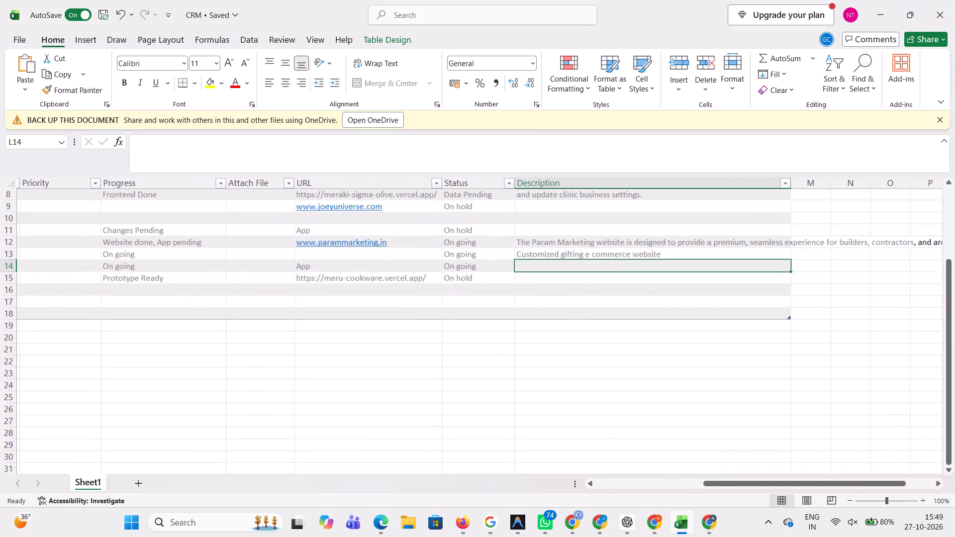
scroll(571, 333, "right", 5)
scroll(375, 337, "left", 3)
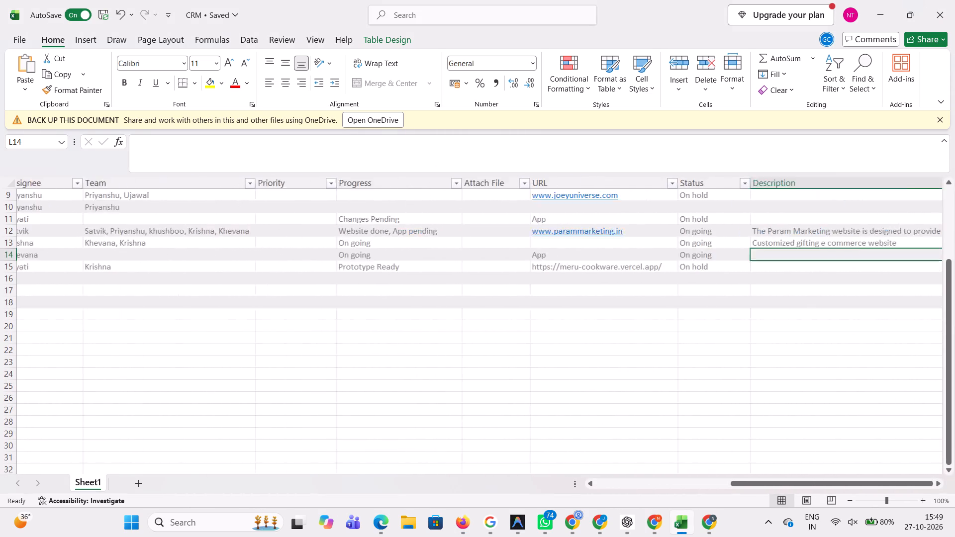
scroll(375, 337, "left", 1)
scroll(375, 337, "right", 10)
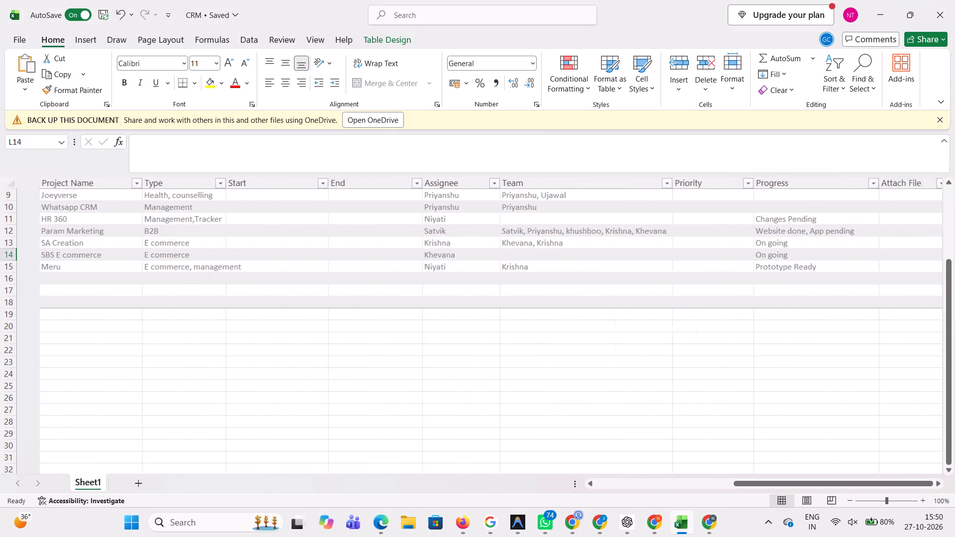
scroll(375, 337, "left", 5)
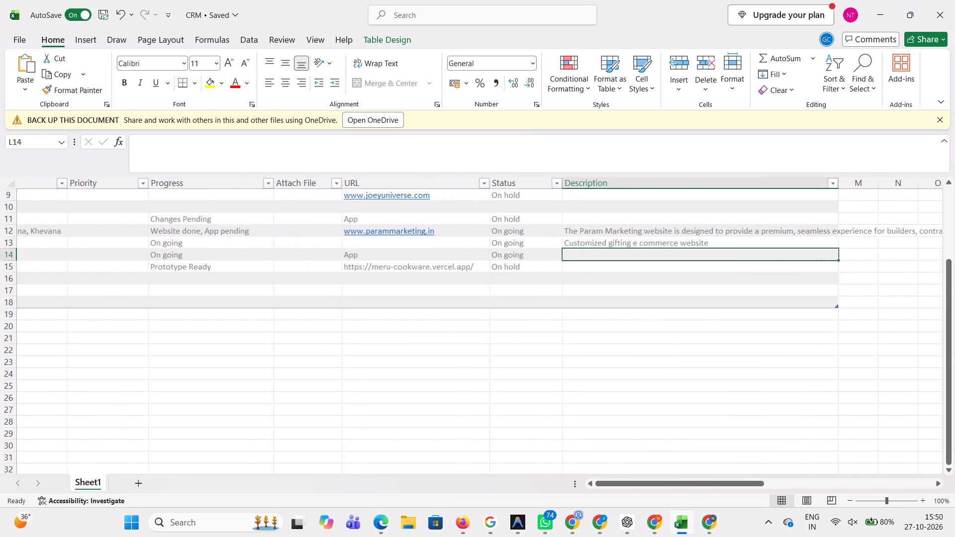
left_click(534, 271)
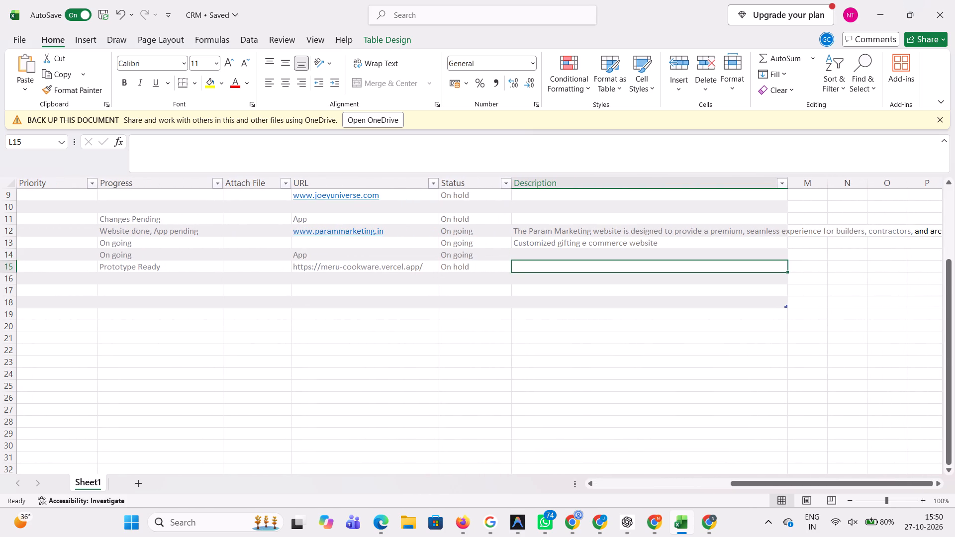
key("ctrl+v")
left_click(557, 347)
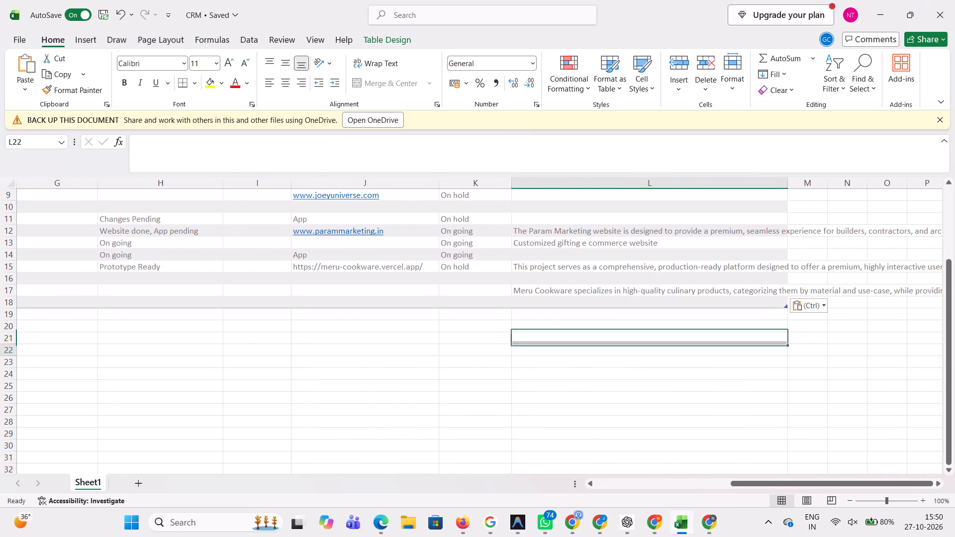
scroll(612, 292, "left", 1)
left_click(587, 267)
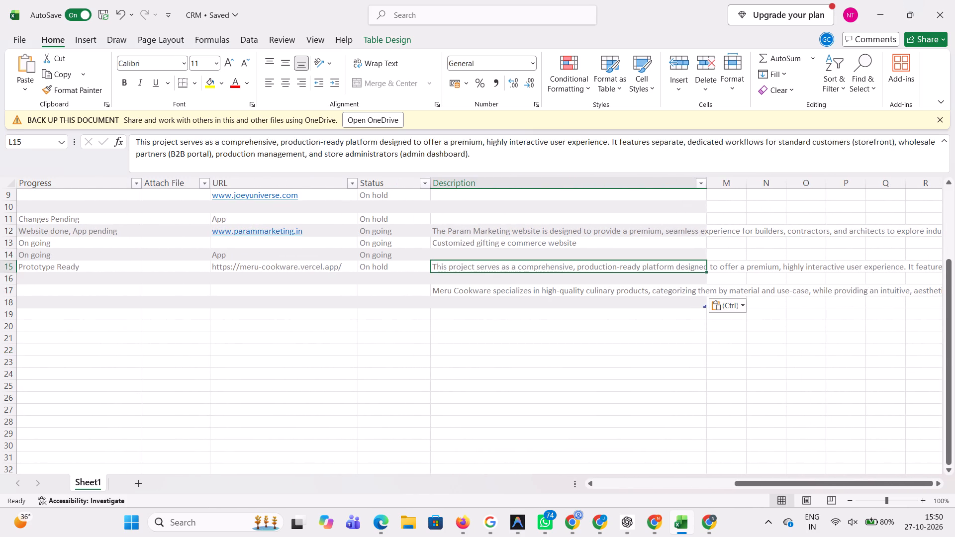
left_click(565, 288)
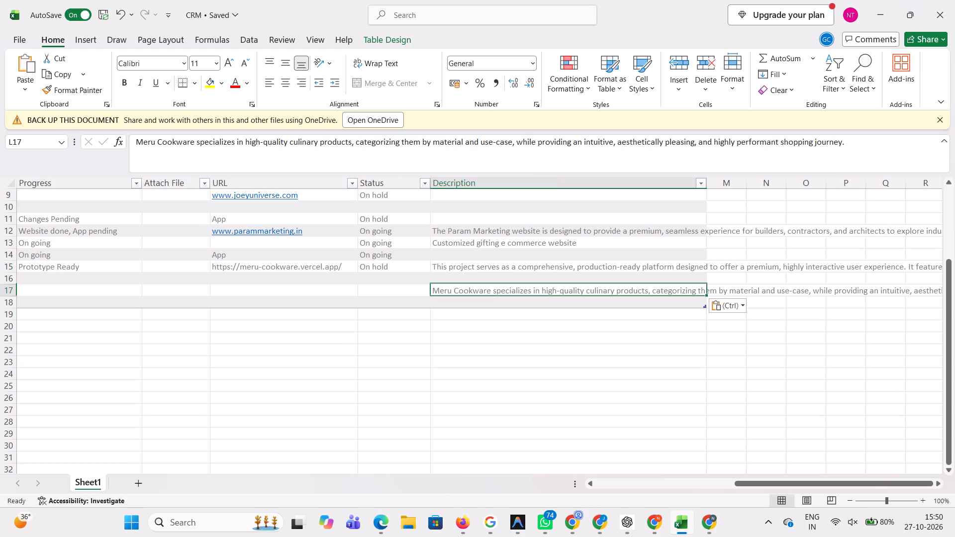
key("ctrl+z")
Paste both copied overview paragraphs as text inside the Meru row's single Description cell.
double_click(508, 263)
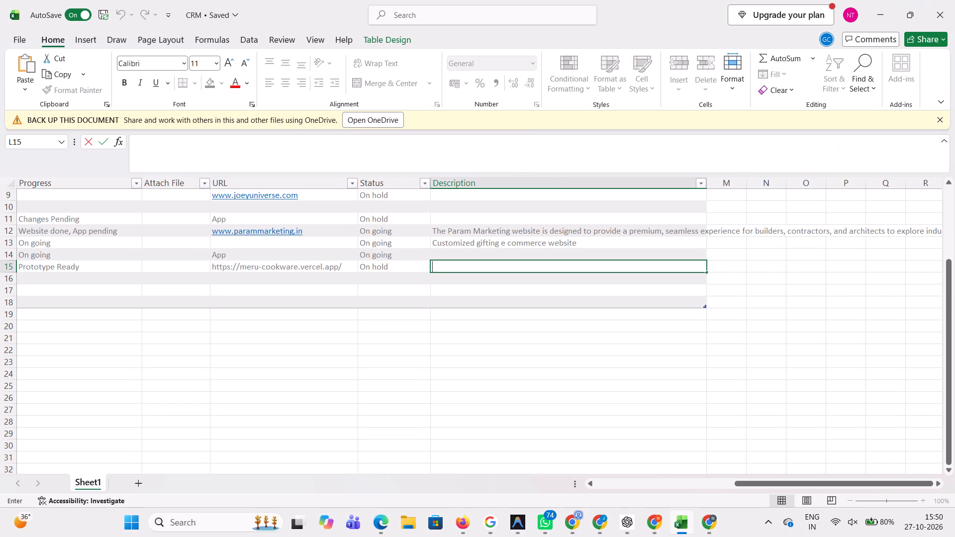
key("ctrl+v")
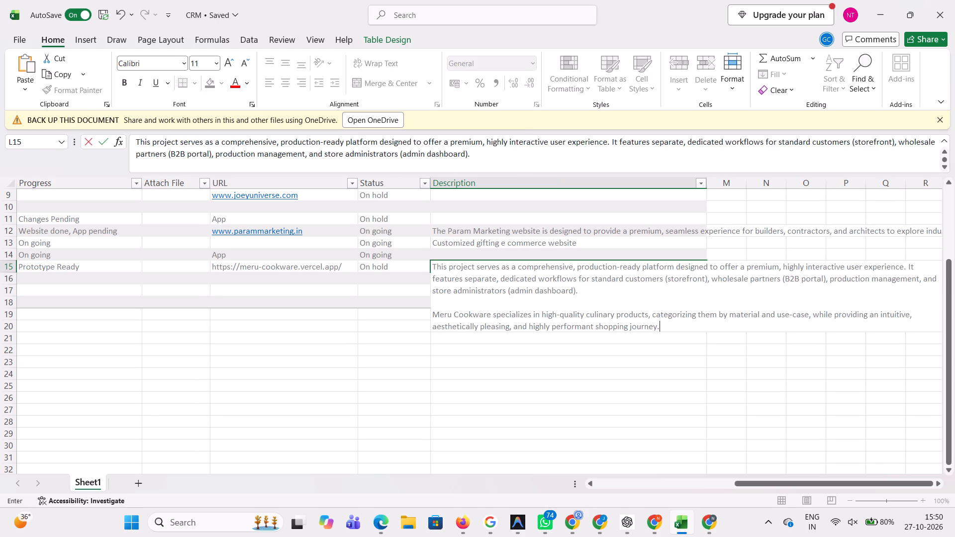
left_click(409, 412)
Examine the CRM sheet's rows from Meru up to SBS Prospects to review the project entries.
scroll(569, 405, "right", 8)
scroll(569, 405, "up", 5)
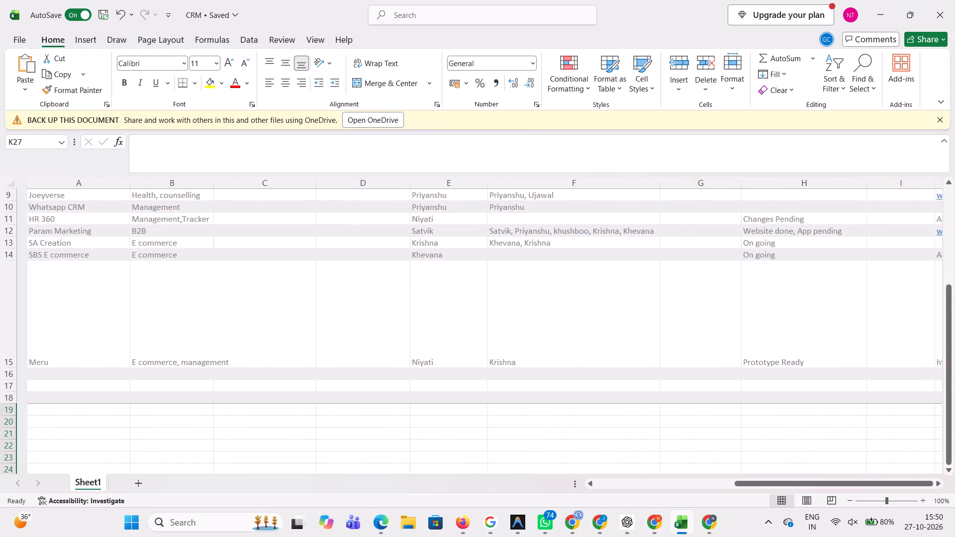
scroll(569, 405, "up", 6)
scroll(565, 343, "up", 6)
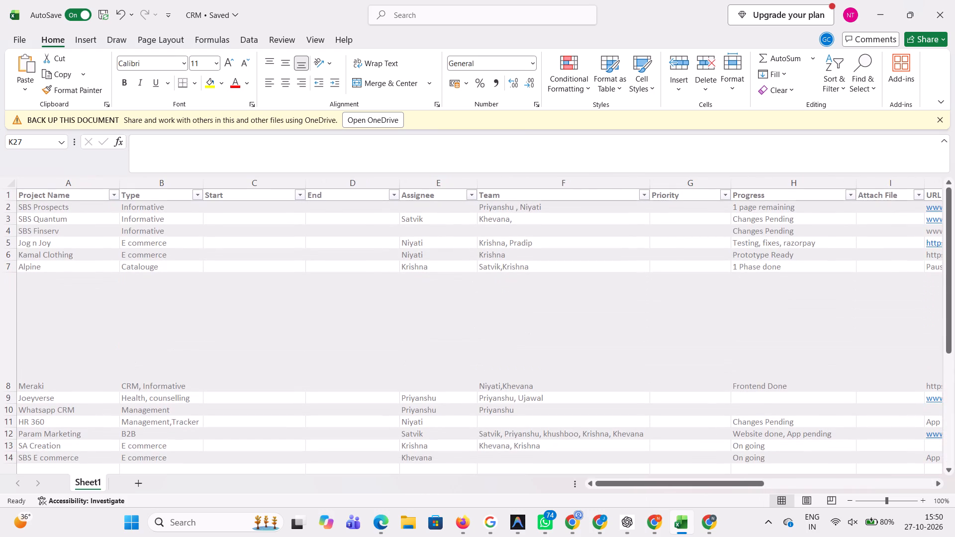
left_click(310, 147)
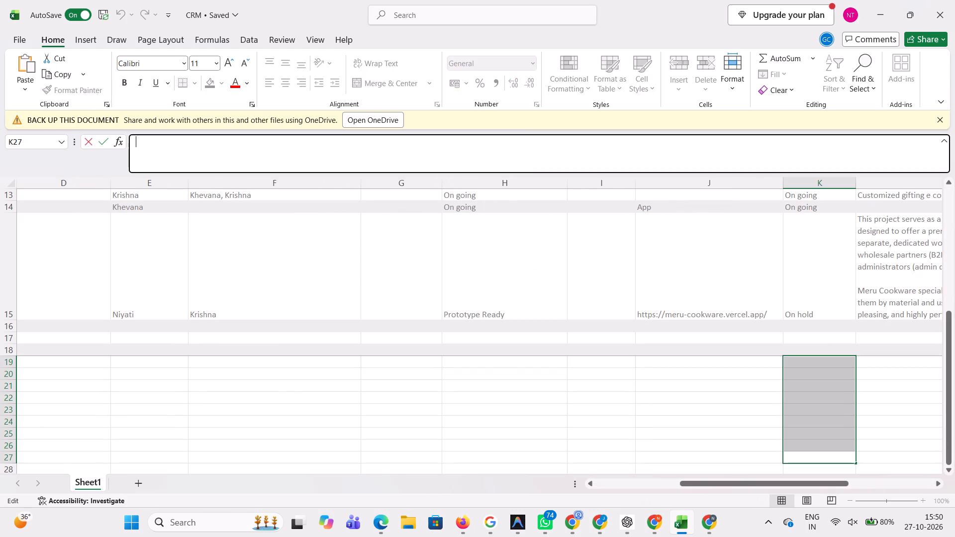
left_click(316, 391)
scroll(316, 391, "right", 3)
scroll(419, 289, "up", 6)
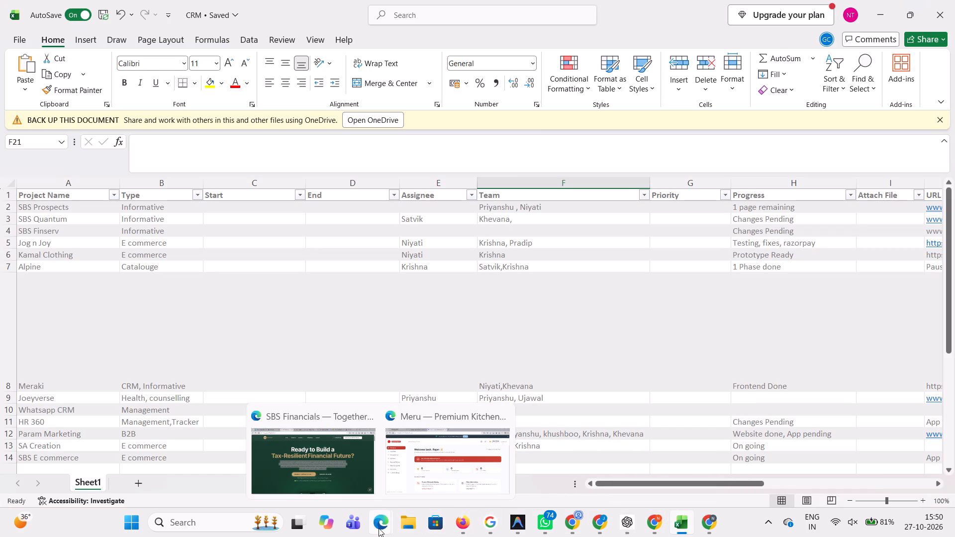
Switch to the SBS Financials website window in Microsoft Edge.
left_click(338, 464)
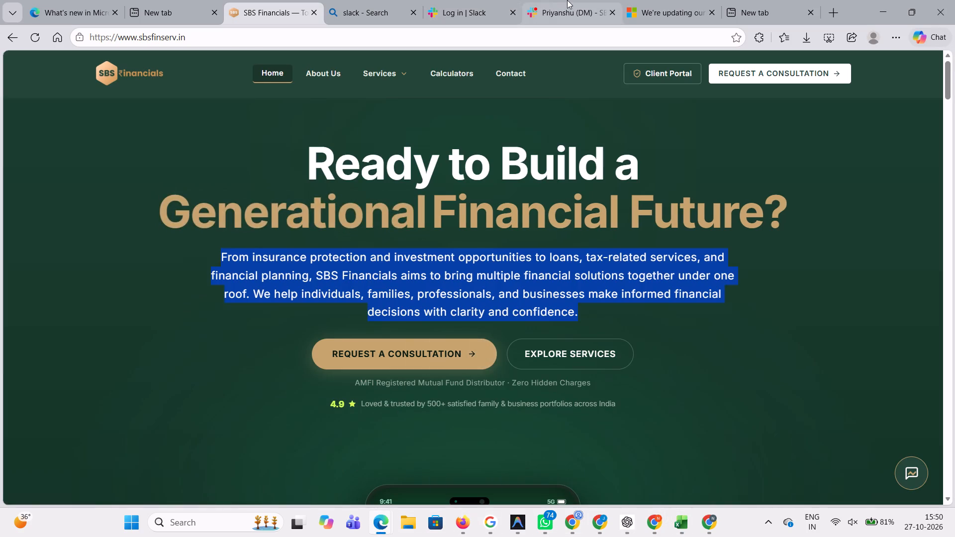
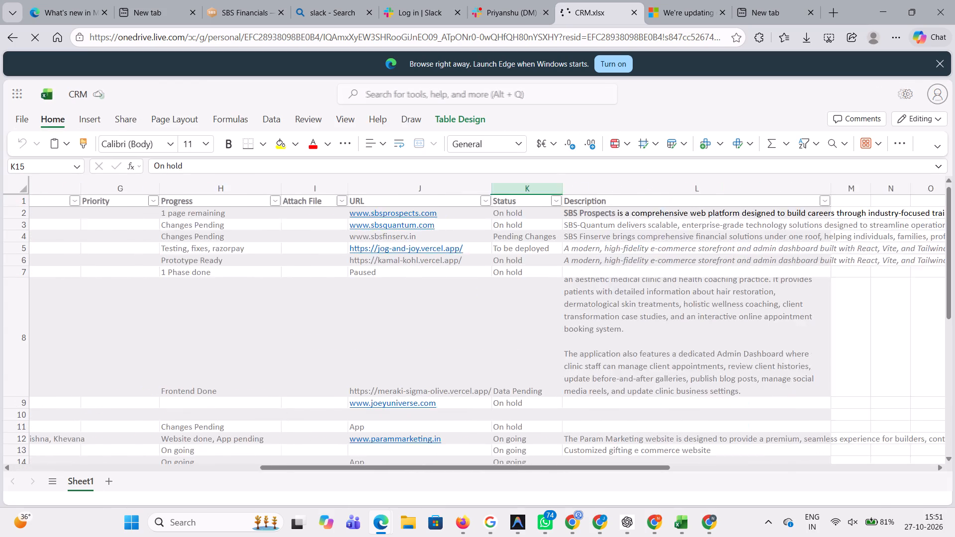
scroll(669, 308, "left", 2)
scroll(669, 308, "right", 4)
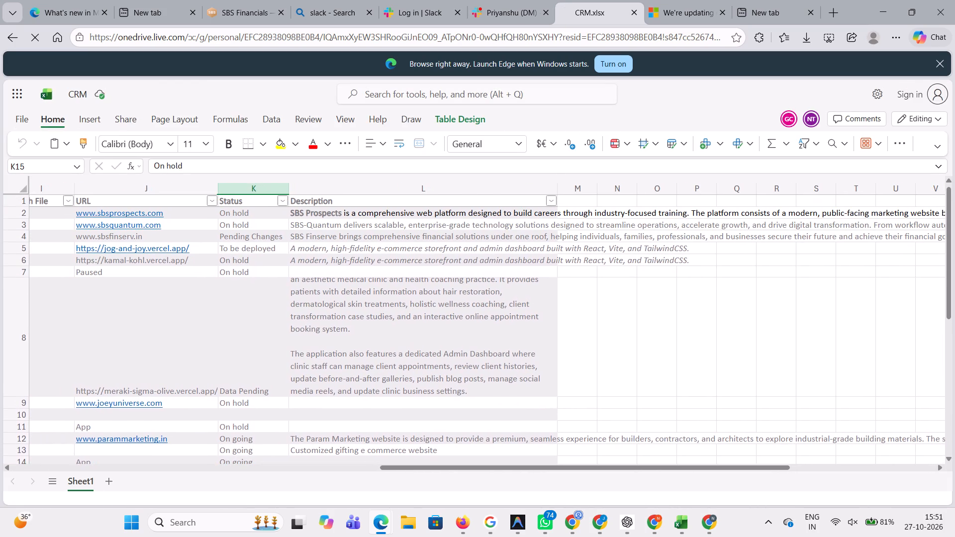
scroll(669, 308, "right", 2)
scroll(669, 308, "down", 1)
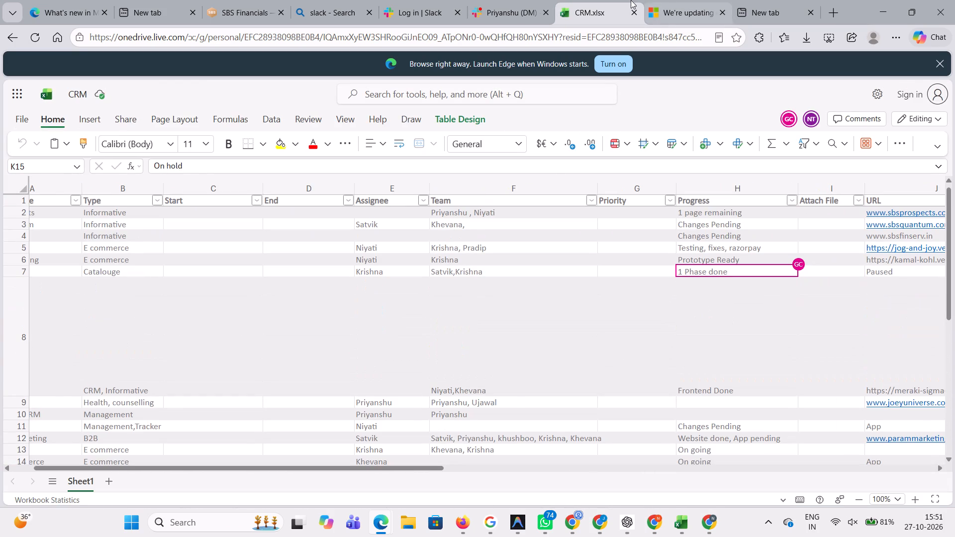
Switch from the online CRM workbook to the open Microsoft account page about updated terms.
left_click(709, 0)
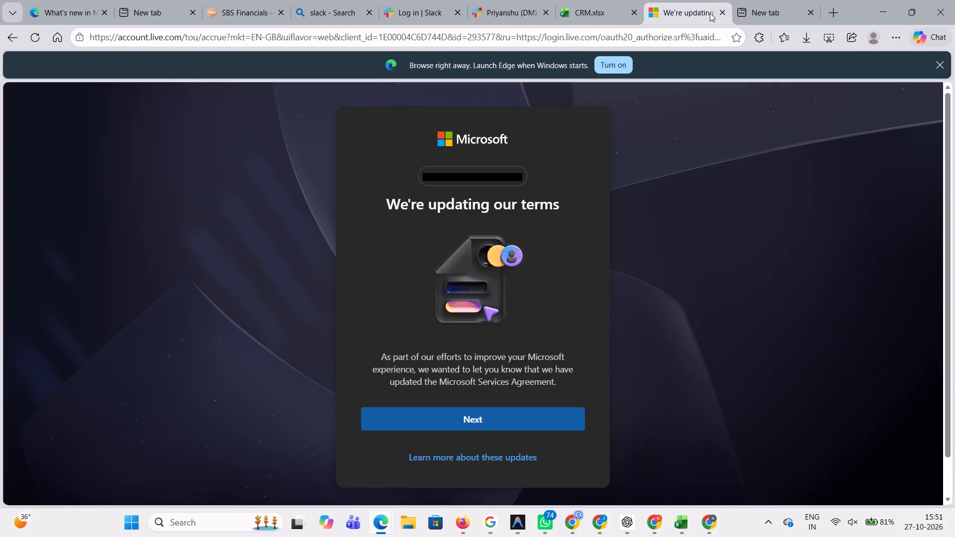
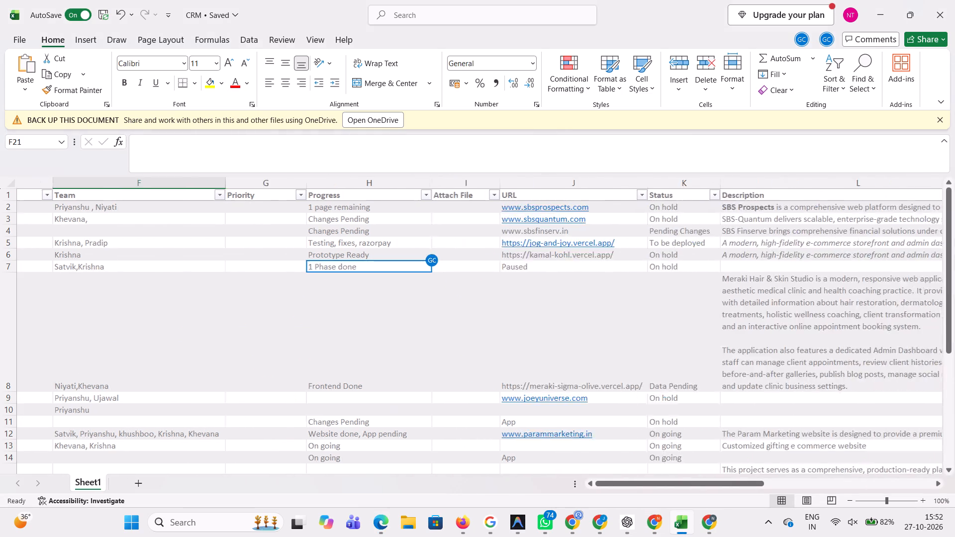
Review the CRM sheet's project rows across all columns, checking which projects still lack a description.
scroll(682, 334, "left", 2)
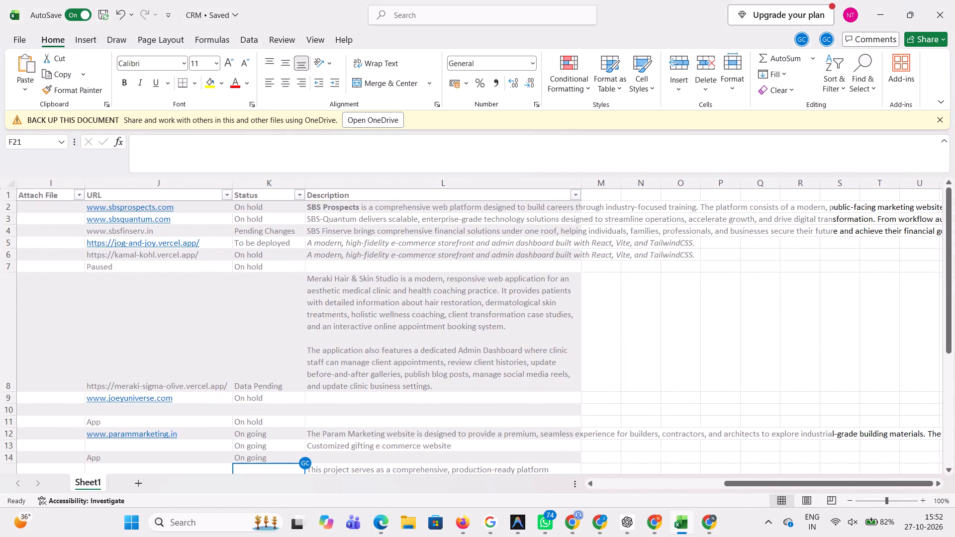
scroll(413, 467, "down", 2)
left_click(391, 289)
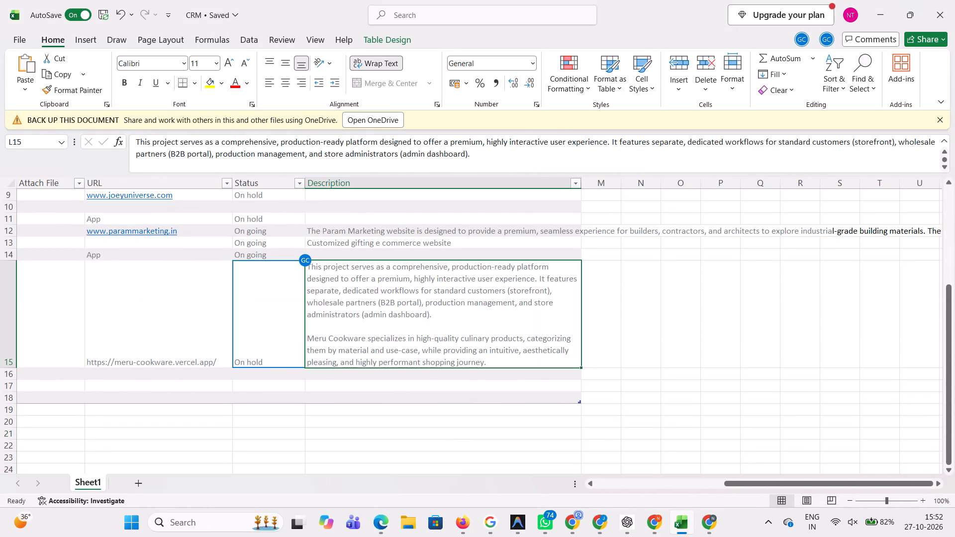
scroll(330, 282, "right", 4)
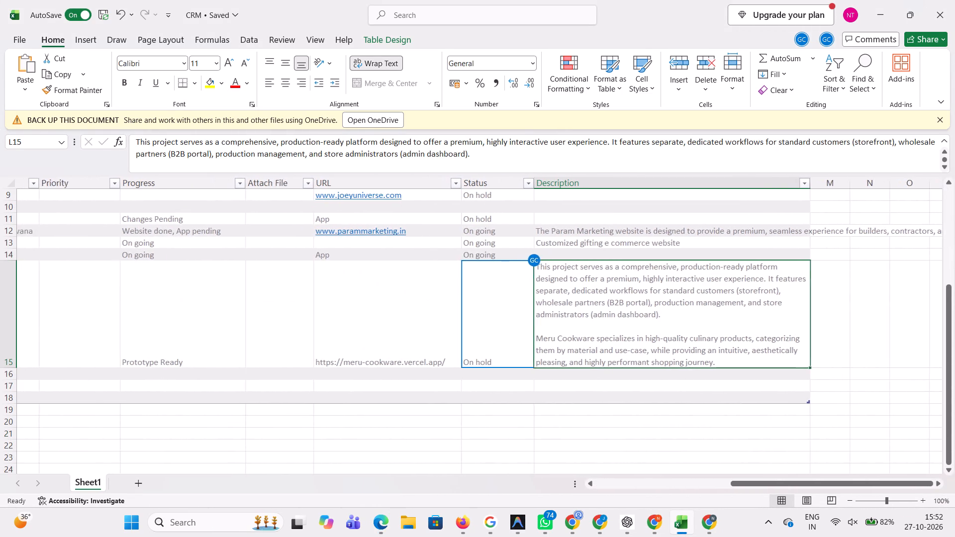
scroll(330, 282, "up", 3)
scroll(330, 282, "right", 10)
scroll(330, 282, "down", 1)
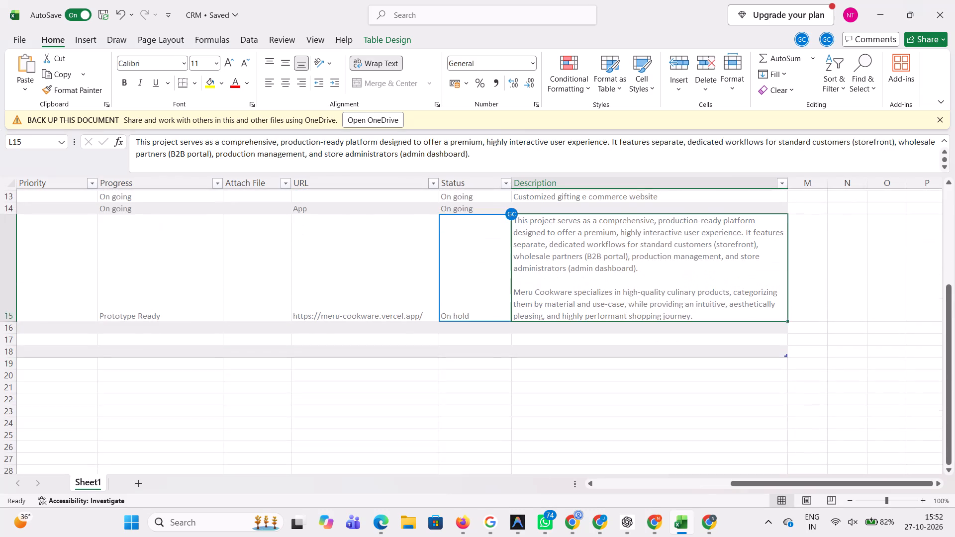
scroll(330, 282, "down", 1)
scroll(427, 270, "right", 1)
scroll(427, 270, "up", 1)
scroll(481, 280, "right", 5)
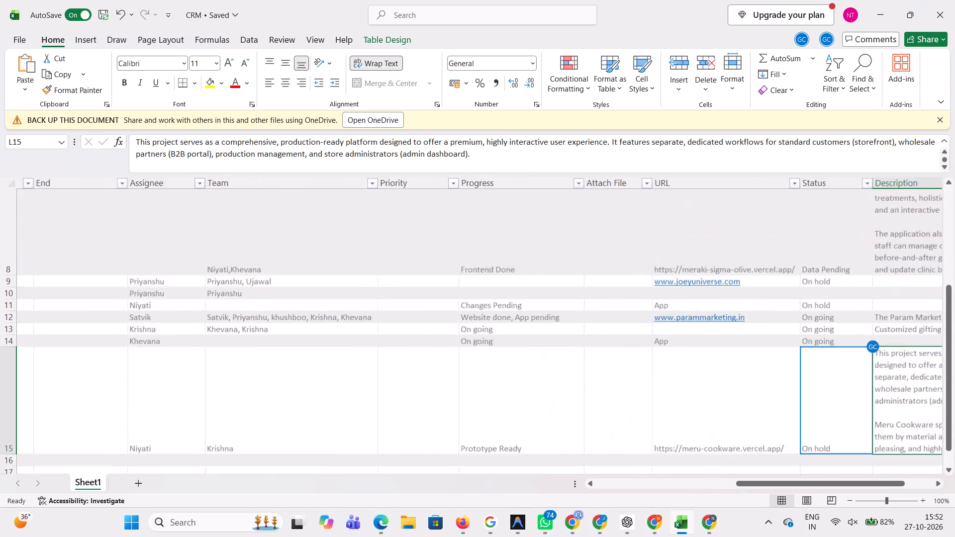
scroll(481, 280, "right", 3)
scroll(481, 280, "up", 2)
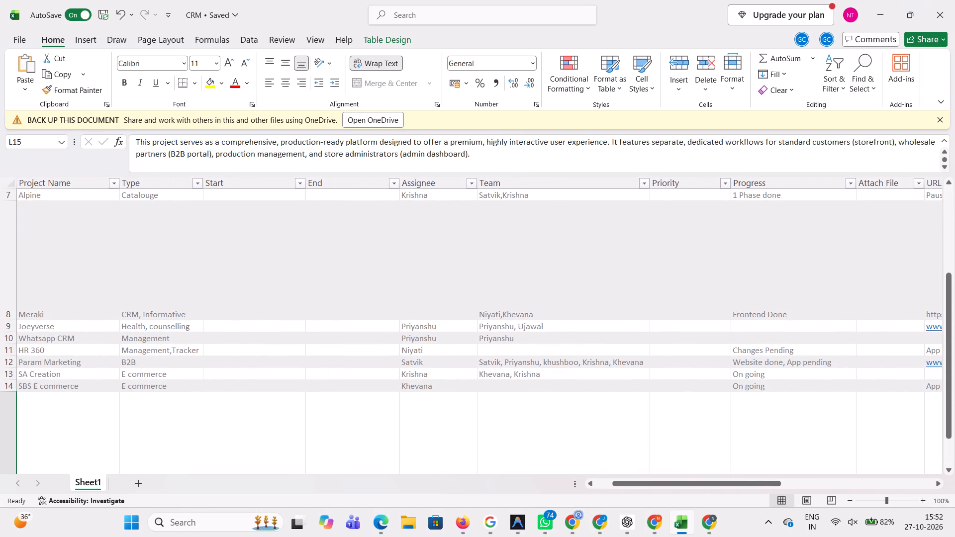
scroll(489, 300, "left", 1)
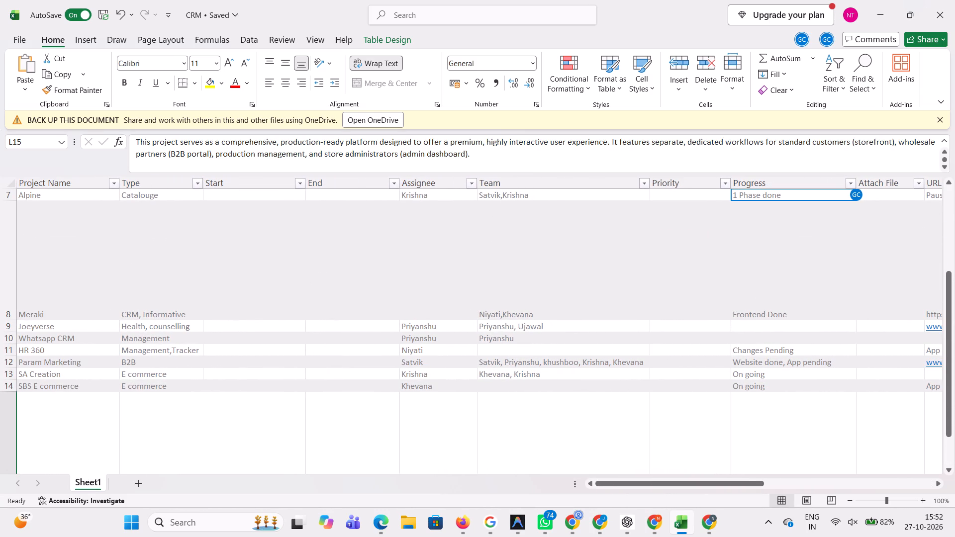
scroll(486, 327, "right", 1)
scroll(519, 346, "left", 3)
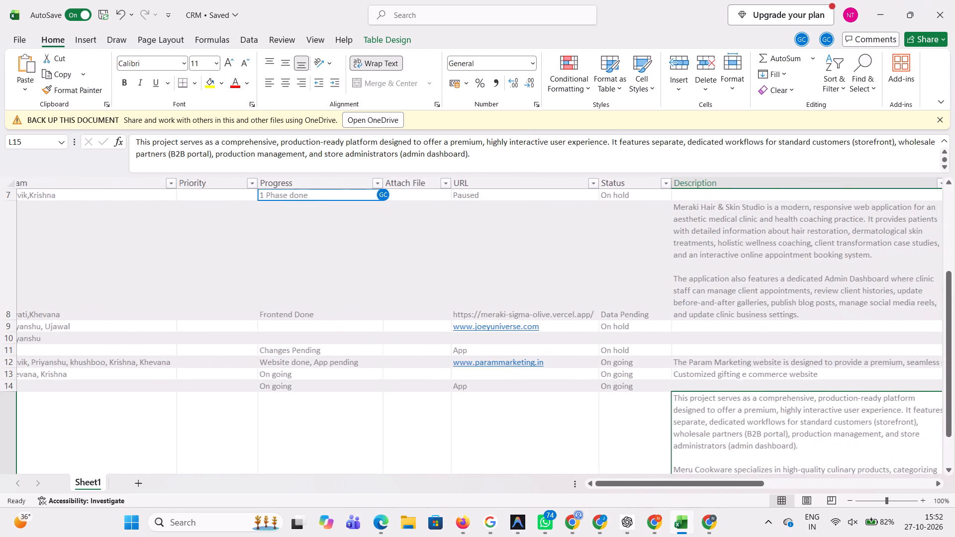
scroll(519, 346, "left", 2)
Enter "Employment tracking portal and hr management" as the description of the HR 360 project.
left_click(701, 351)
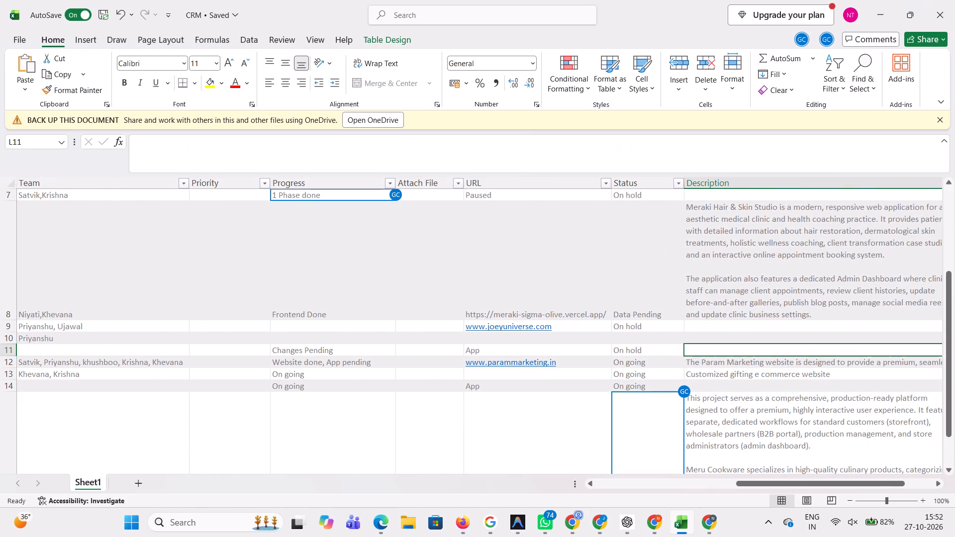
left_click(701, 351)
scroll(825, 284, "up", 1)
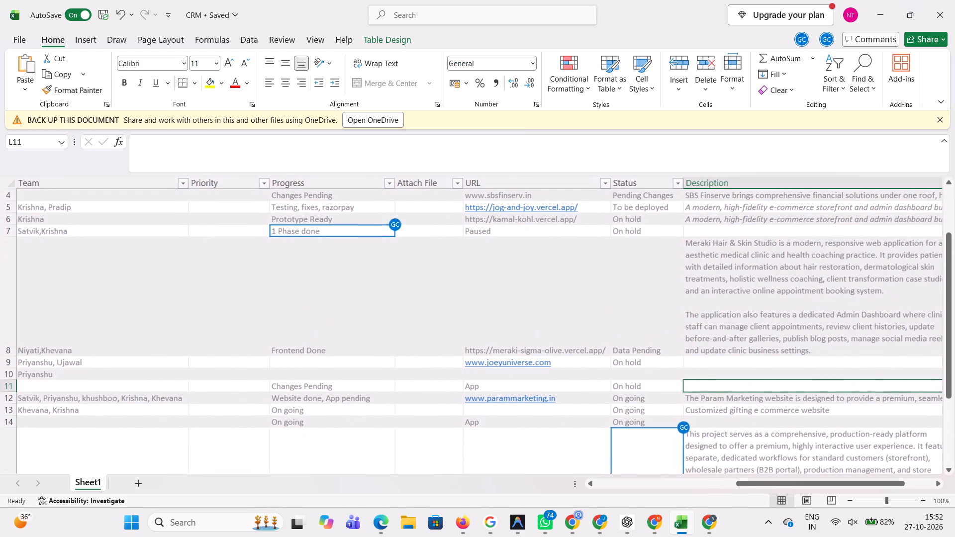
key("shift+e")
type("mplo")
key("y")
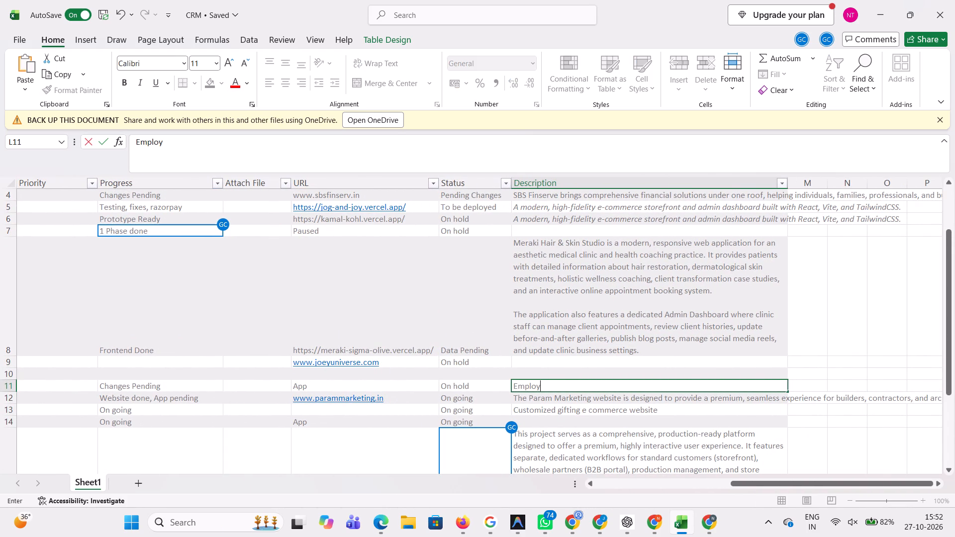
type("ment tracking portal and hr man")
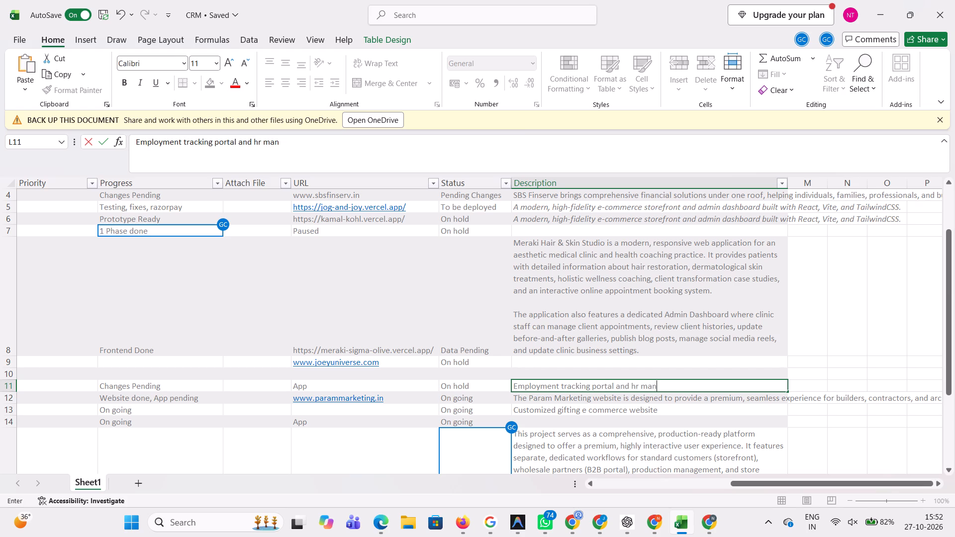
type("agem")
type("ent")
scroll(748, 284, "right", 1)
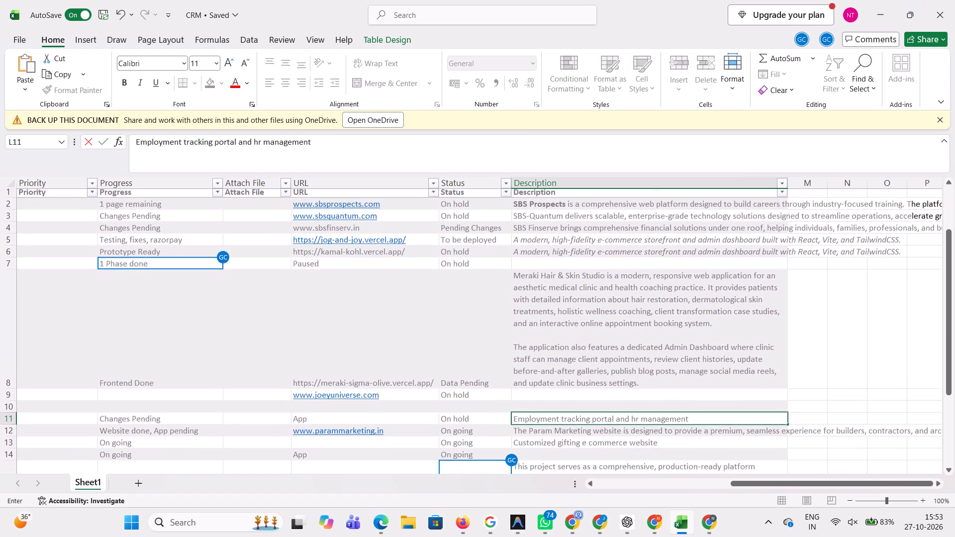
scroll(748, 284, "right", 1)
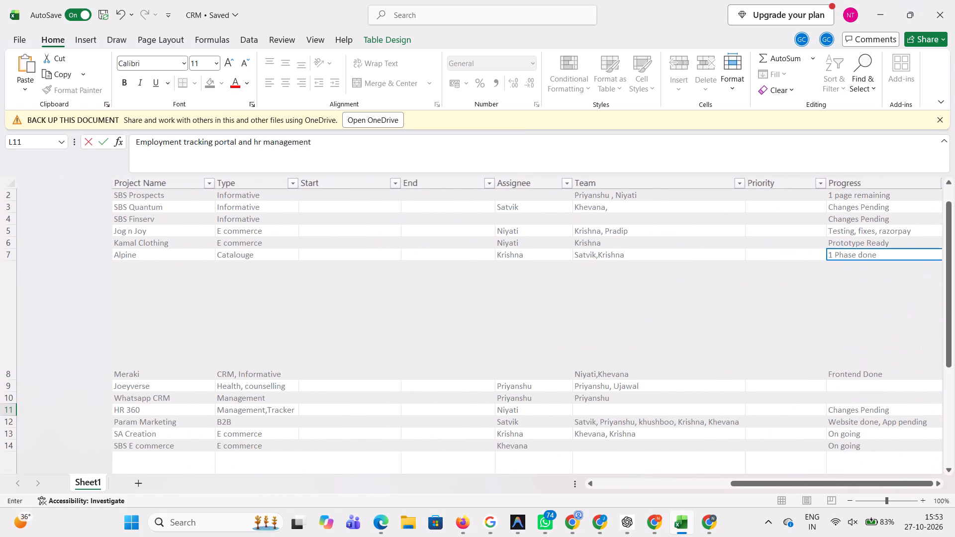
scroll(748, 284, "down", 1)
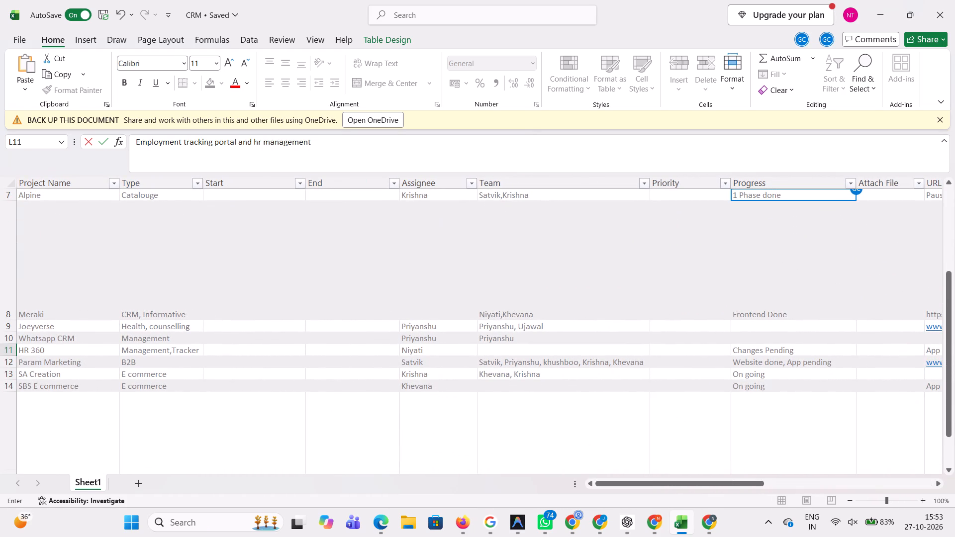
scroll(675, 390, "left", 5)
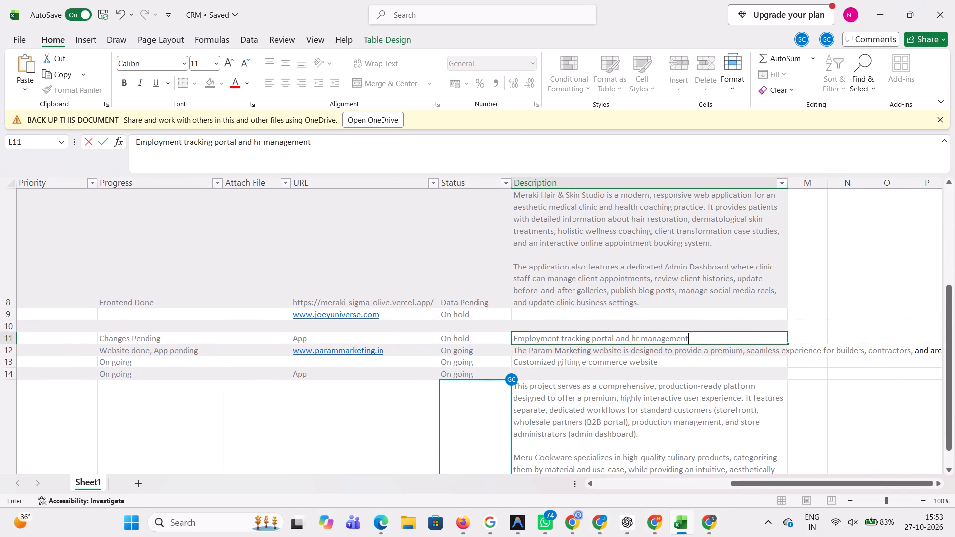
left_click(569, 374)
Select the empty Description cell of the SBS E commerce project.
scroll(569, 374, "down", 1)
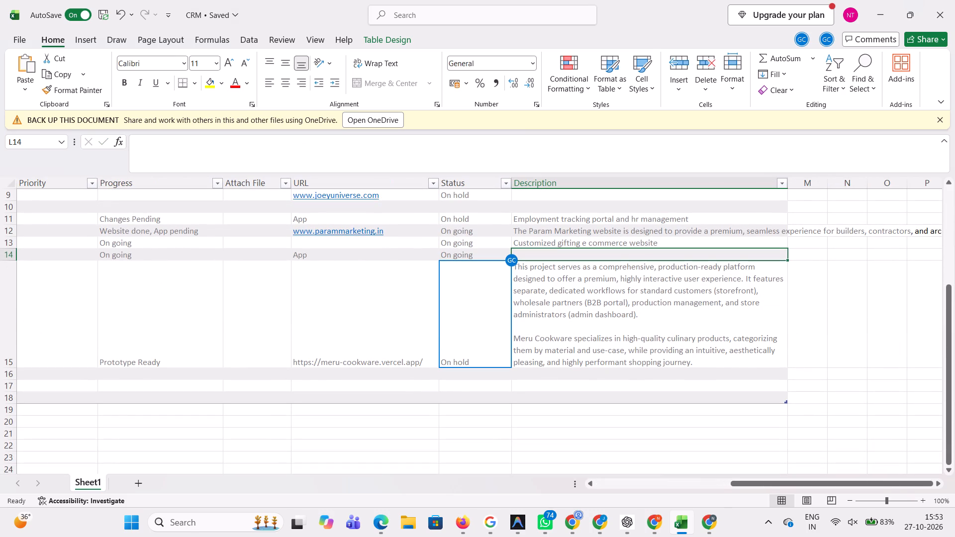
left_click(531, 256)
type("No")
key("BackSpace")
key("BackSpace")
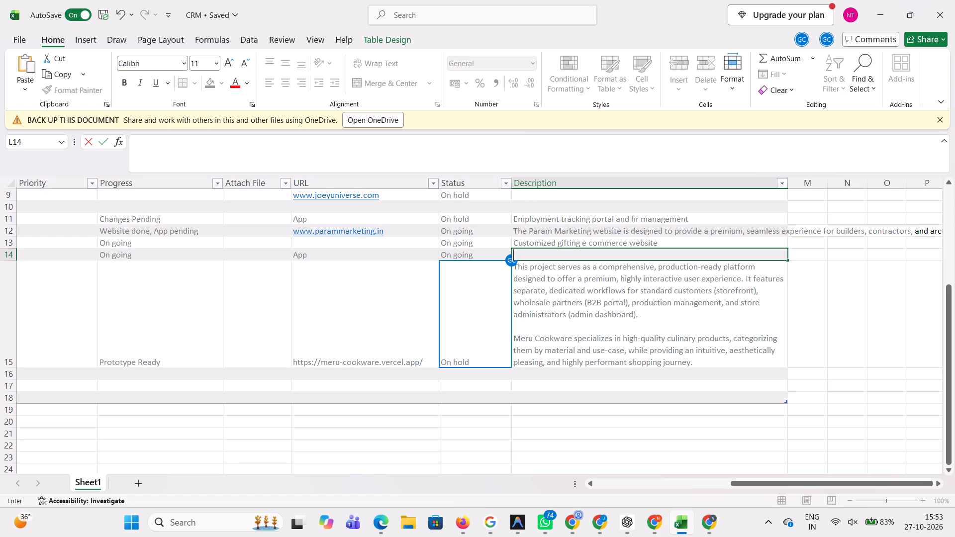
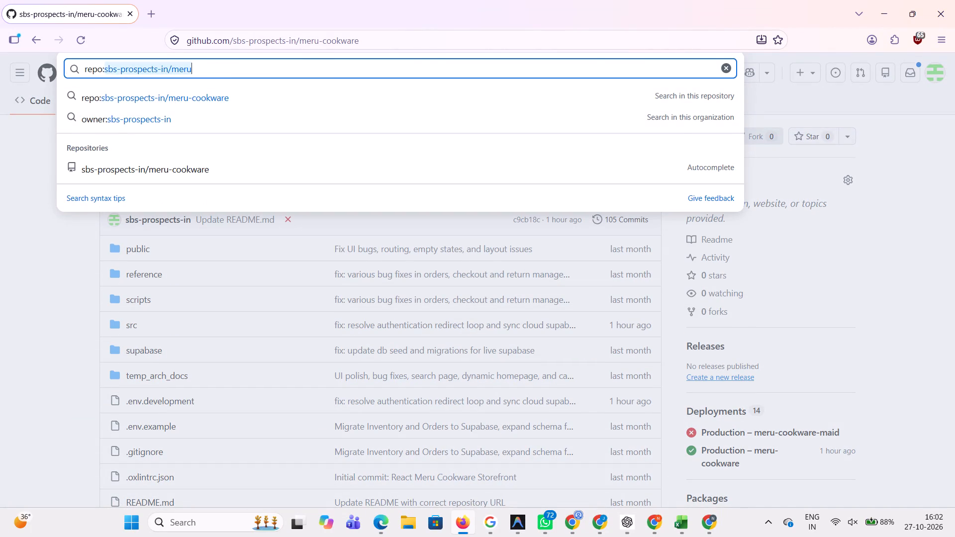
Search GitHub for the sbs-prospects-in/ALPINE repository and open it.
key("BackSpace")
key("BackSpace")
key("BackSpace")
type("alpi")
key("Right")
key("Right")
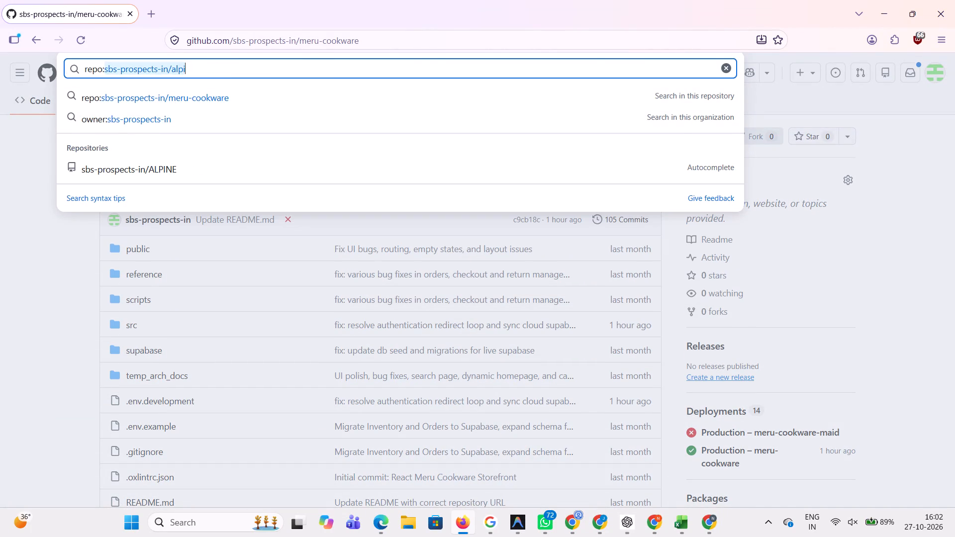
key("Down")
key("Down")
key("Down")
key("Return")
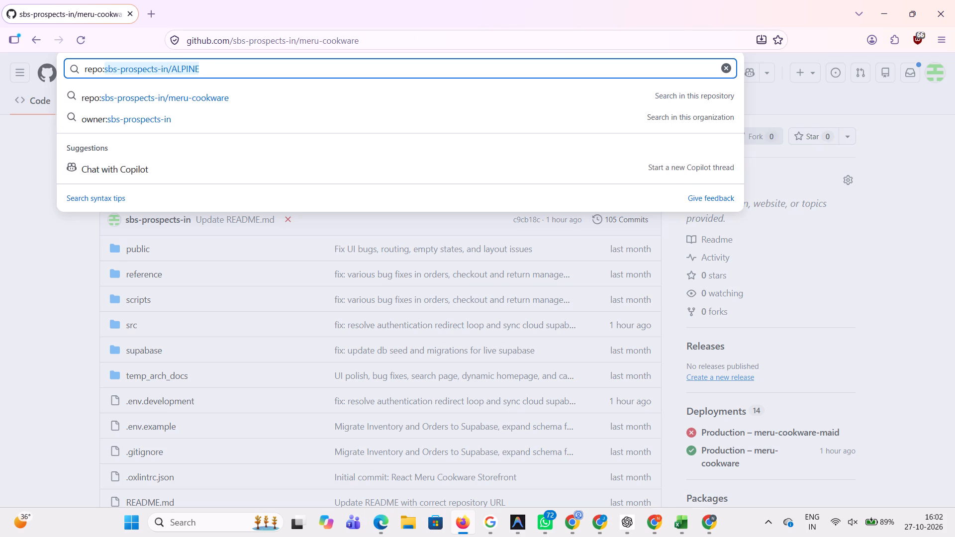
key("Return")
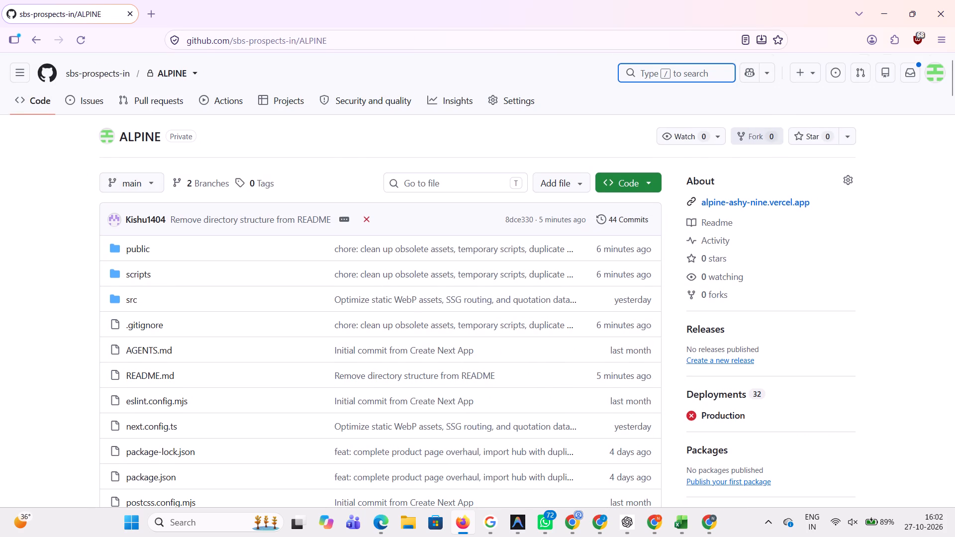
Copy the README Overview text from "This project is a comprehensive, production-ready enterprise platform" through "store administrators.".
scroll(684, 72, "down", 5)
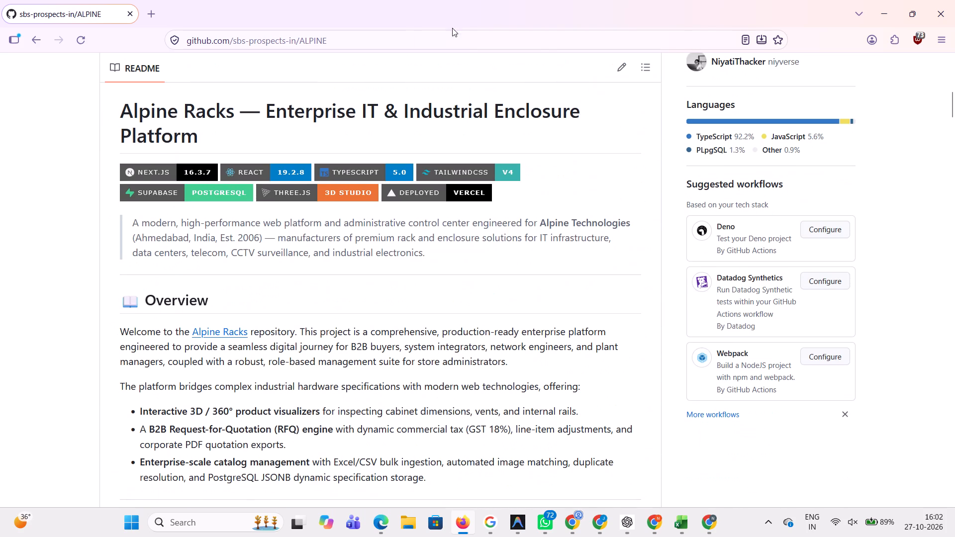
scroll(429, 189, "down", 1)
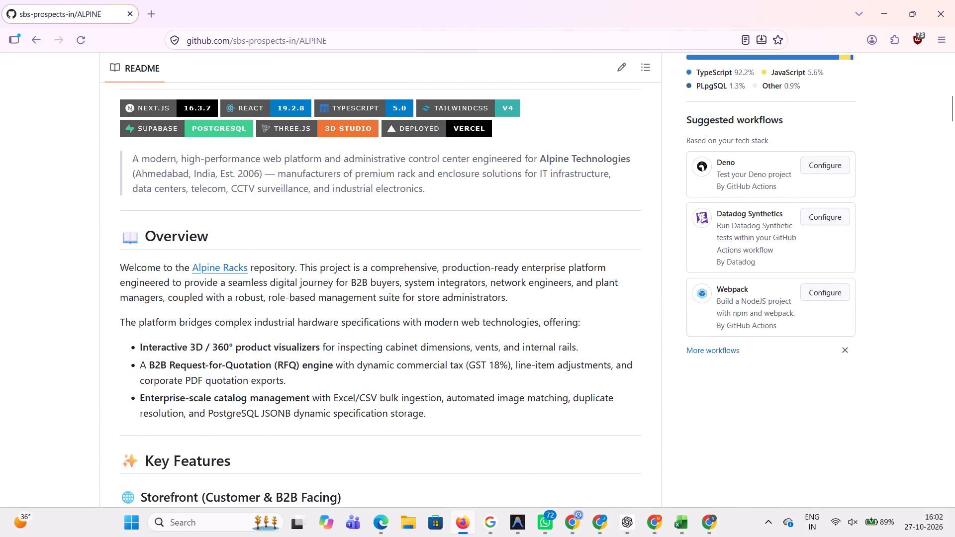
left_click_drag(300, 268, 418, 306)
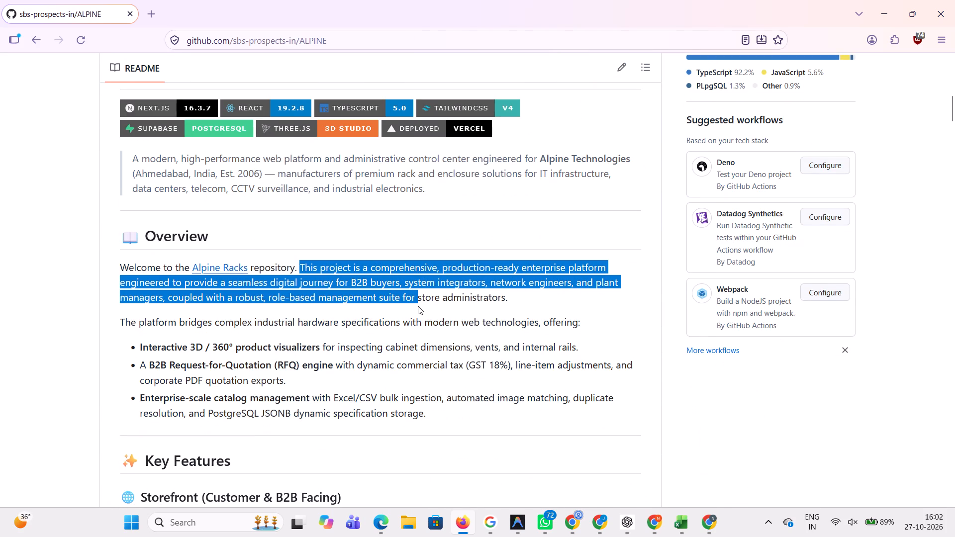
left_click_drag(418, 306, 454, 309)
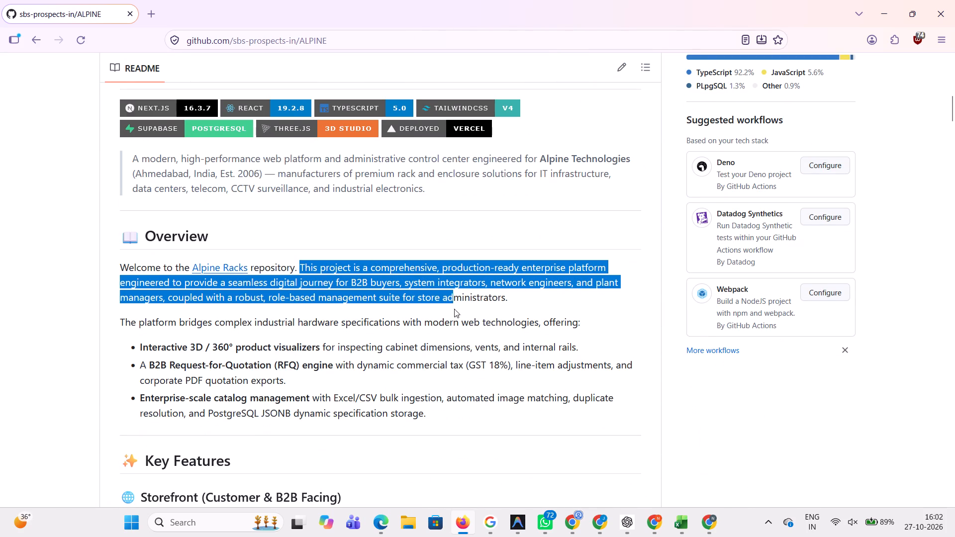
left_click_drag(454, 309, 437, 395)
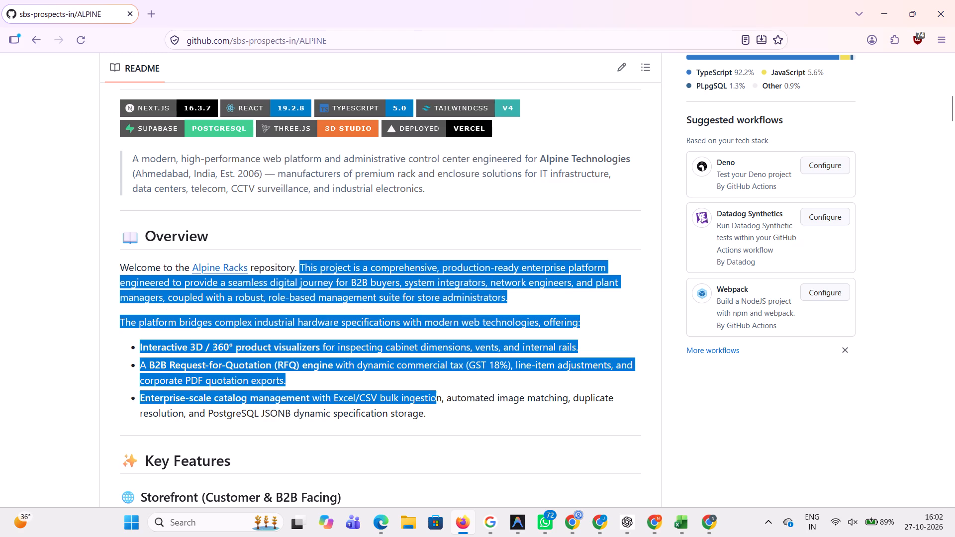
left_click_drag(437, 395, 512, 296)
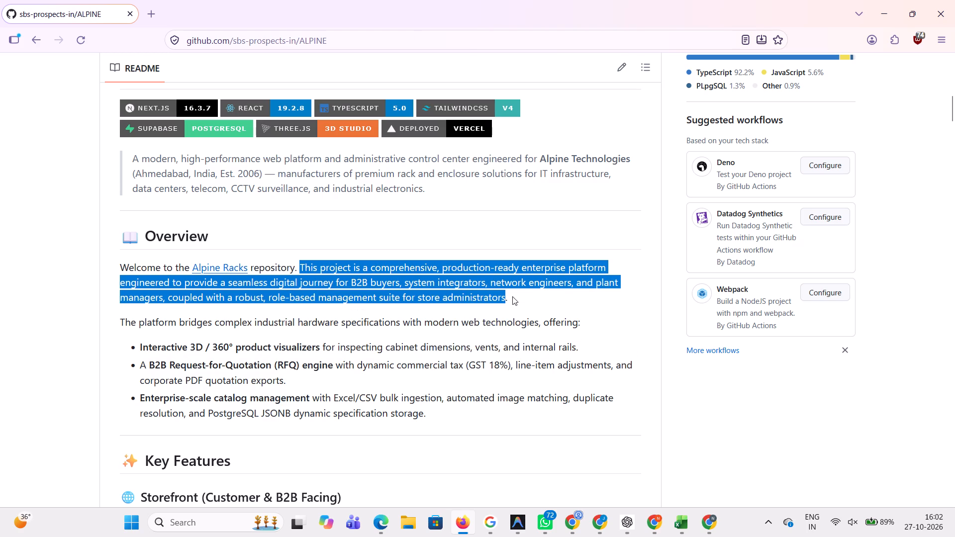
left_click_drag(512, 296, 519, 304)
left_click_drag(519, 304, 519, 304)
left_click_drag(519, 304, 521, 325)
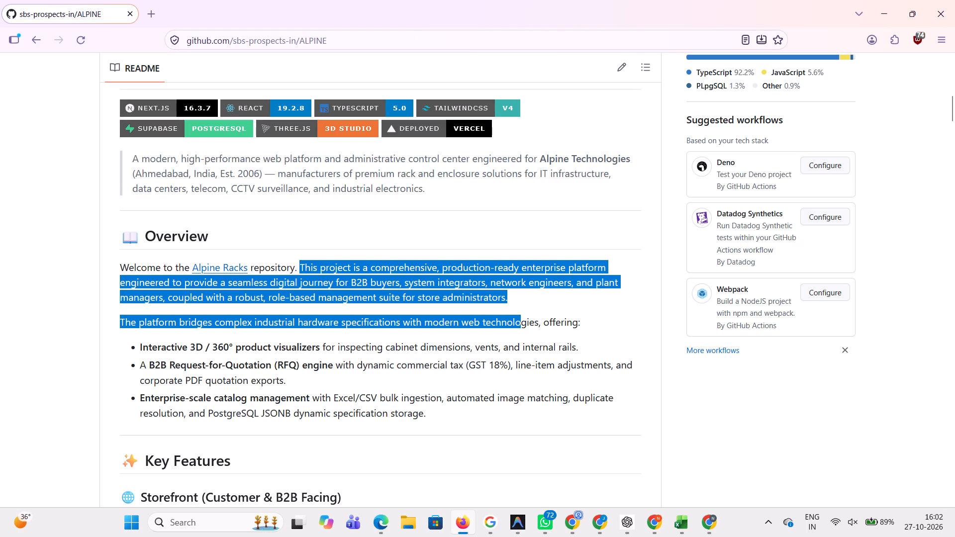
left_click_drag(521, 325, 528, 297)
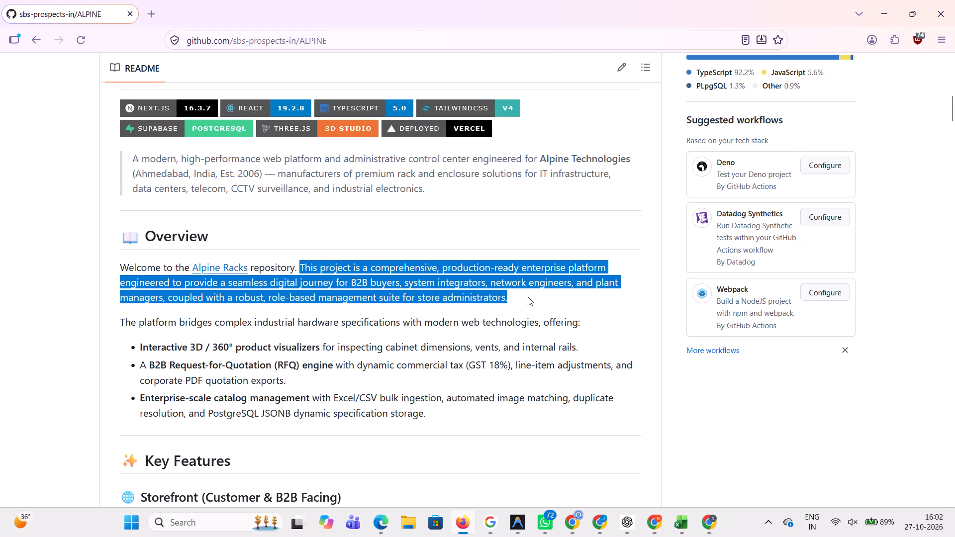
key("ctrl+c")
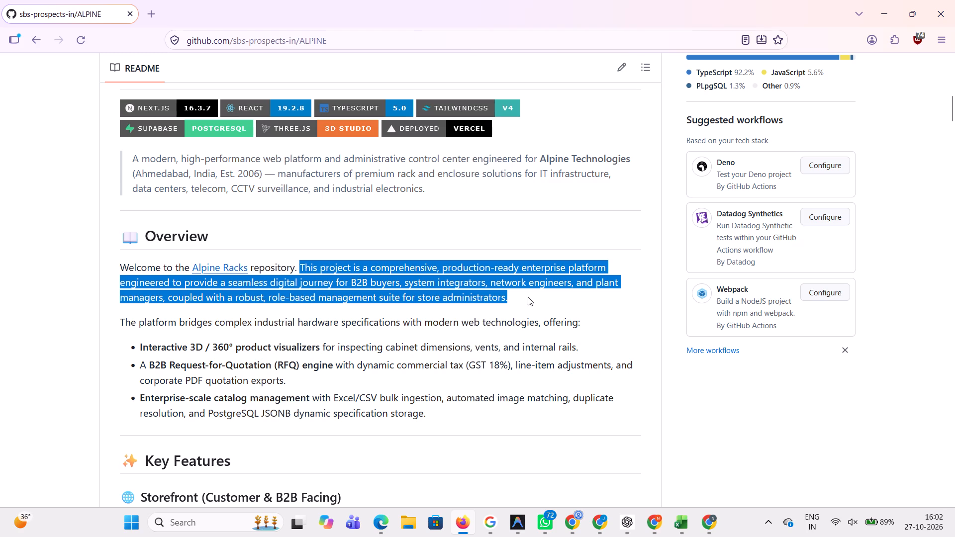
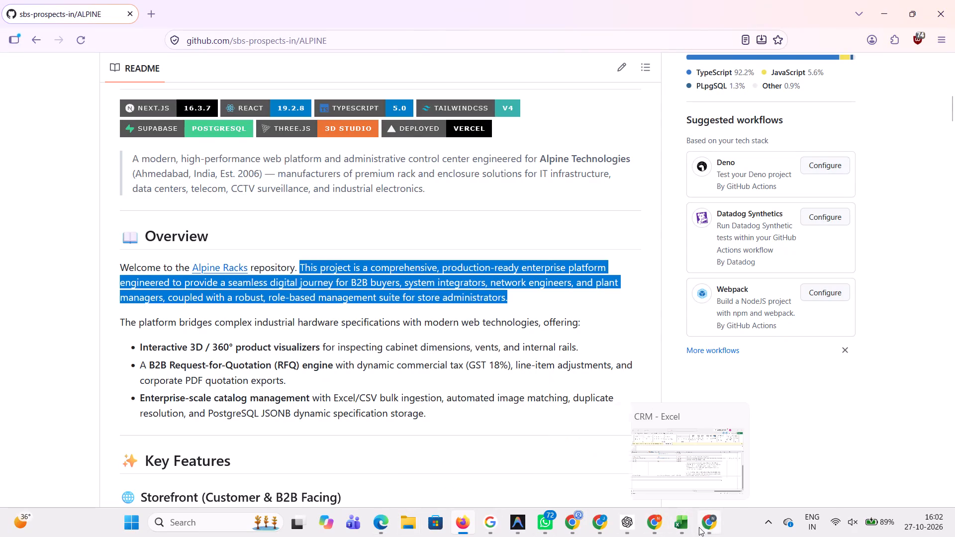
Switch to Chrome and open google.com in a new browser tab.
left_click(703, 518)
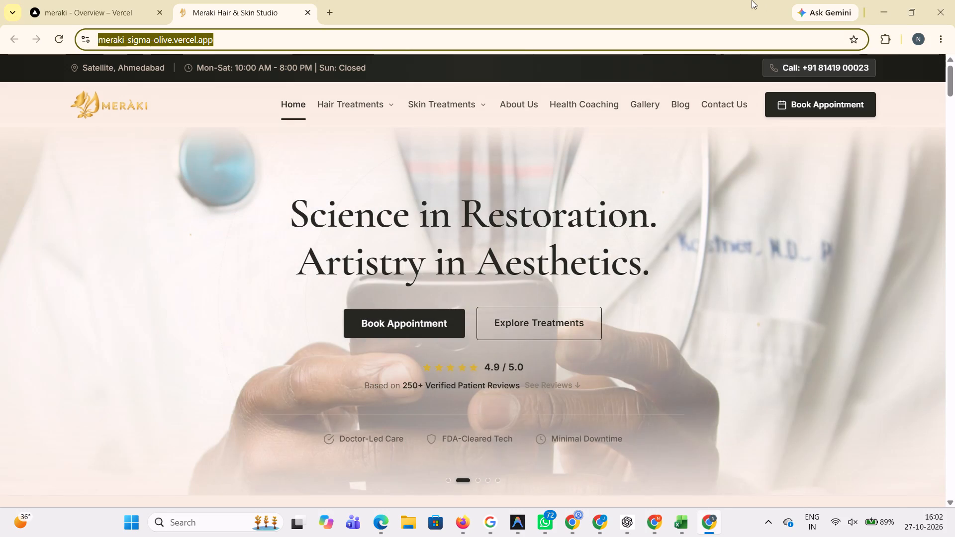
left_click(336, 18)
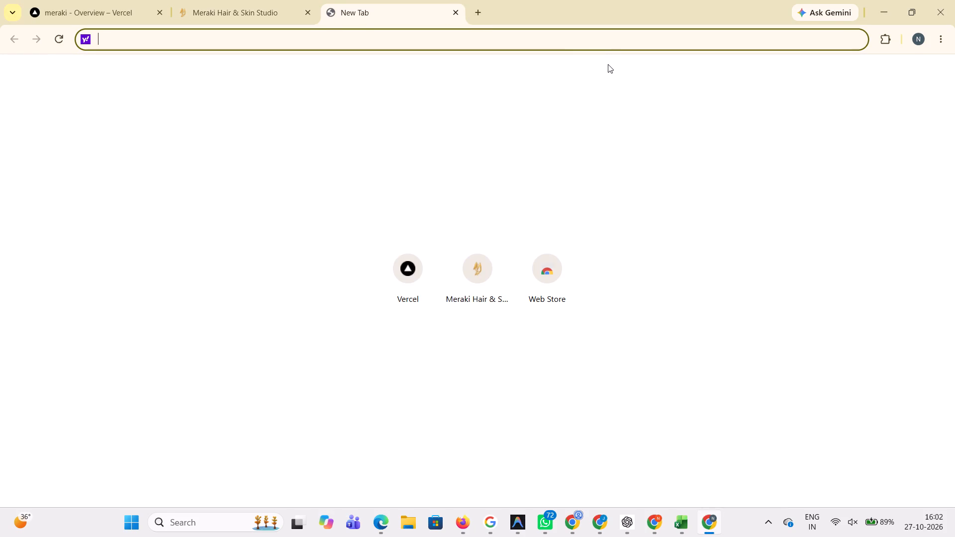
left_click(460, 39)
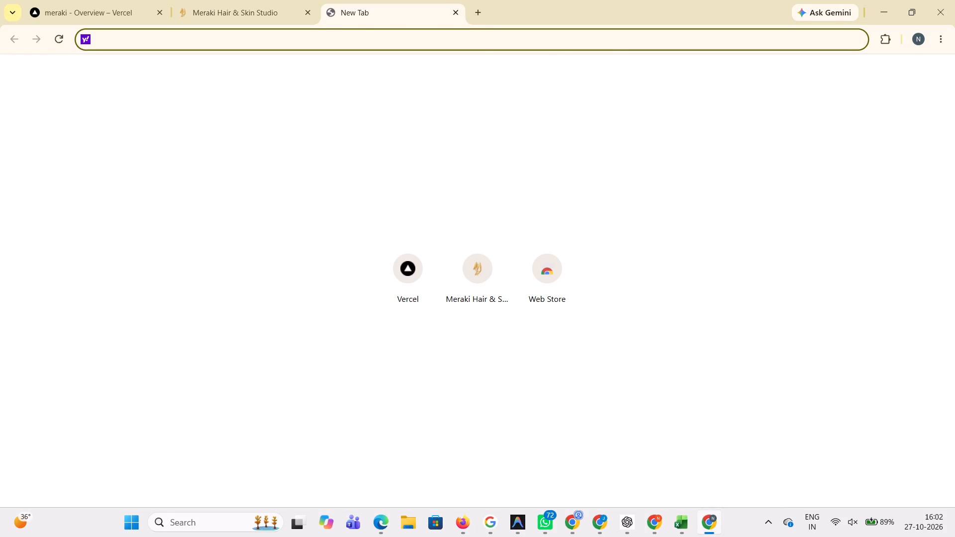
left_click(457, 39)
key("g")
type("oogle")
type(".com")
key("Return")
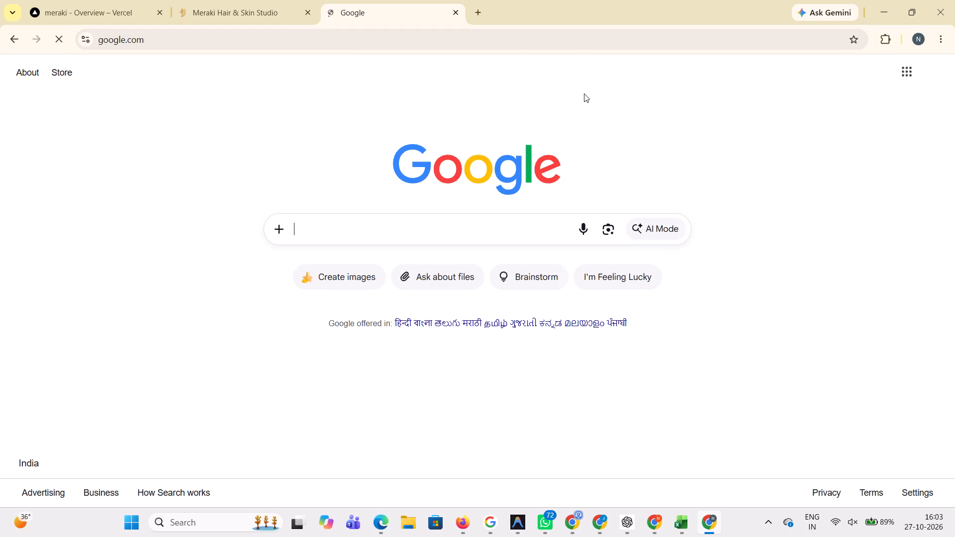
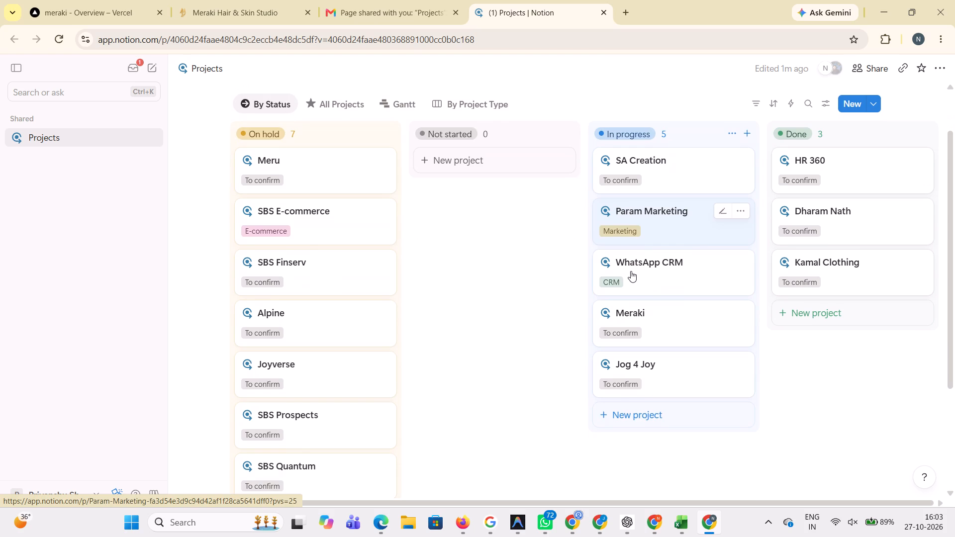
In the All Projects view of the Notion Projects database, change the Assignee property's type to Text.
scroll(631, 271, "down", 1)
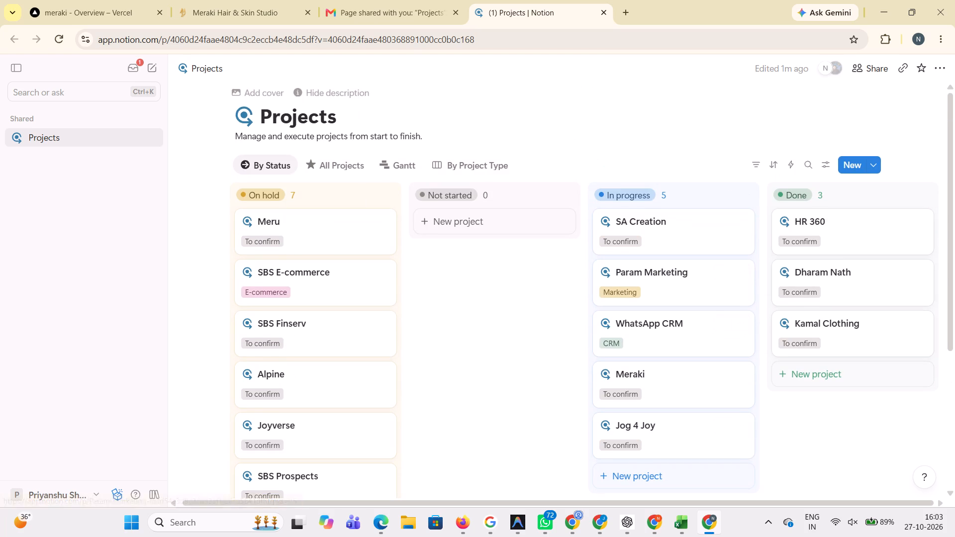
left_click(337, 165)
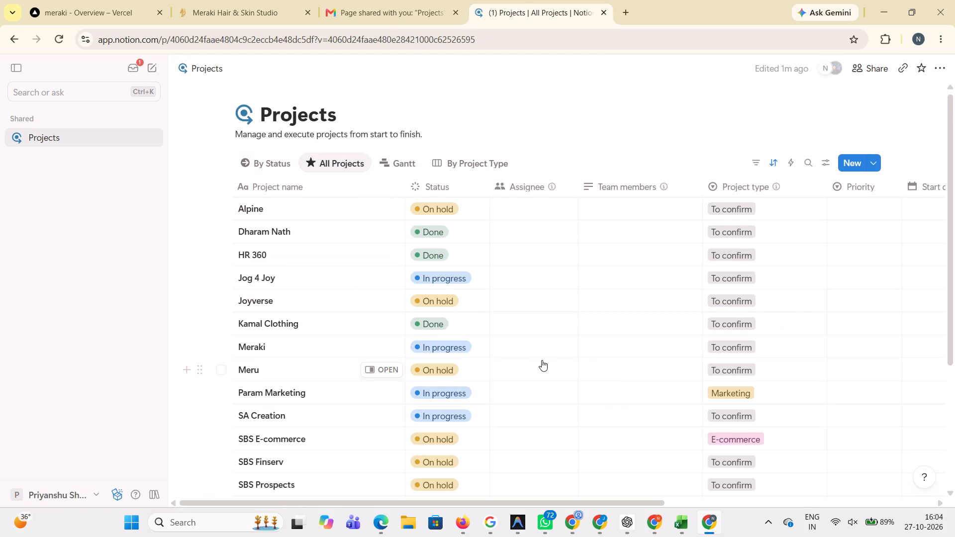
scroll(542, 360, "down", 2)
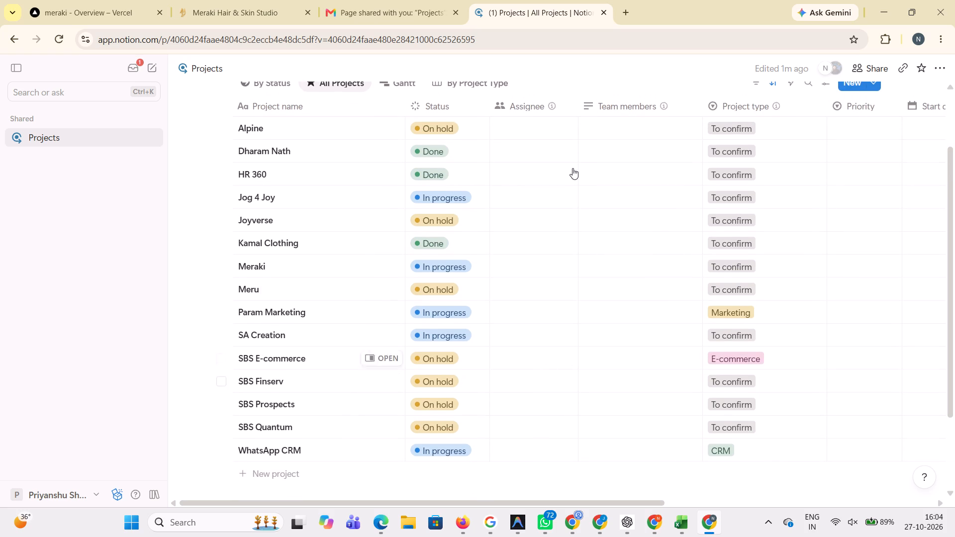
right_click(545, 112)
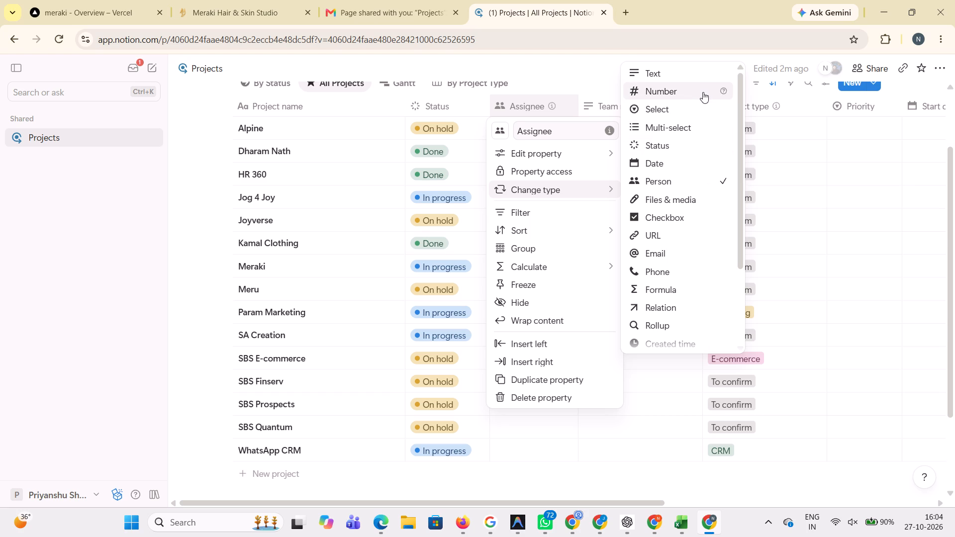
left_click(688, 75)
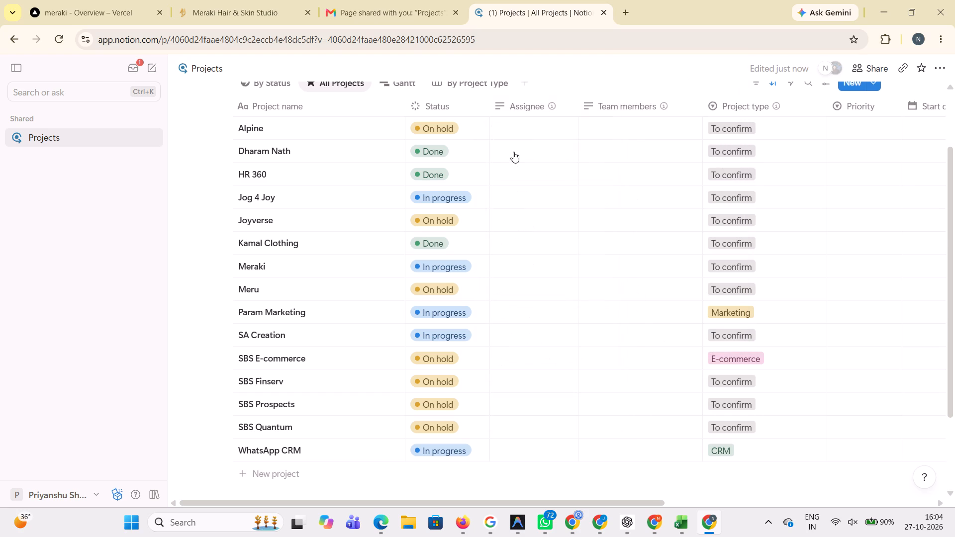
Examine the All Projects table's columns through Project URL, including the Alpine row's Assignee, Project type and Priority cells.
left_click(527, 125)
left_click(764, 123)
left_click(763, 130)
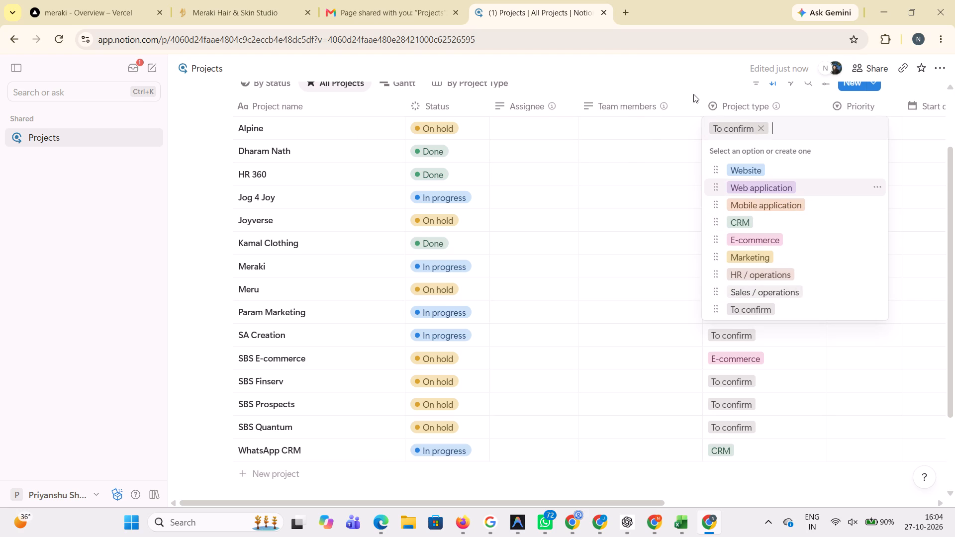
left_click(702, 81)
right_click(748, 106)
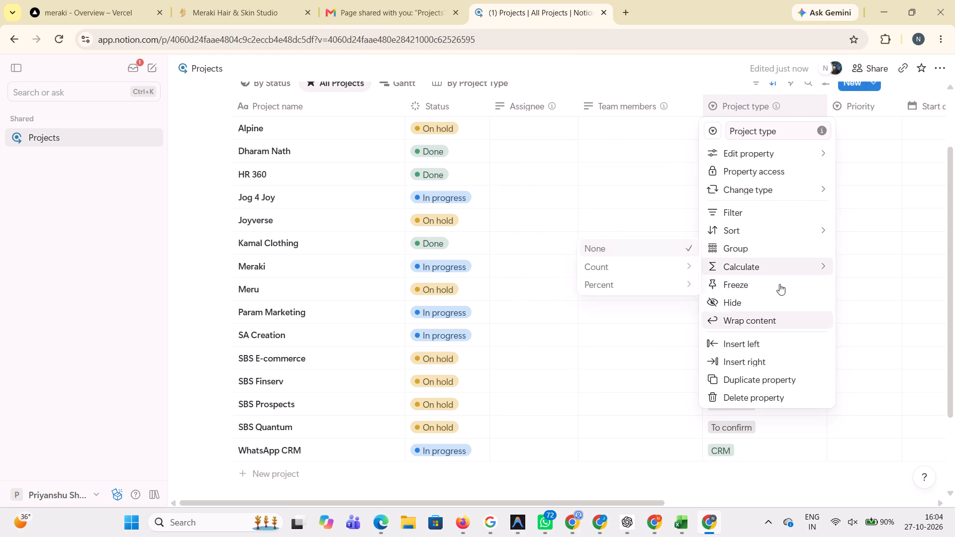
left_click(649, 88)
scroll(649, 88, "left", 1)
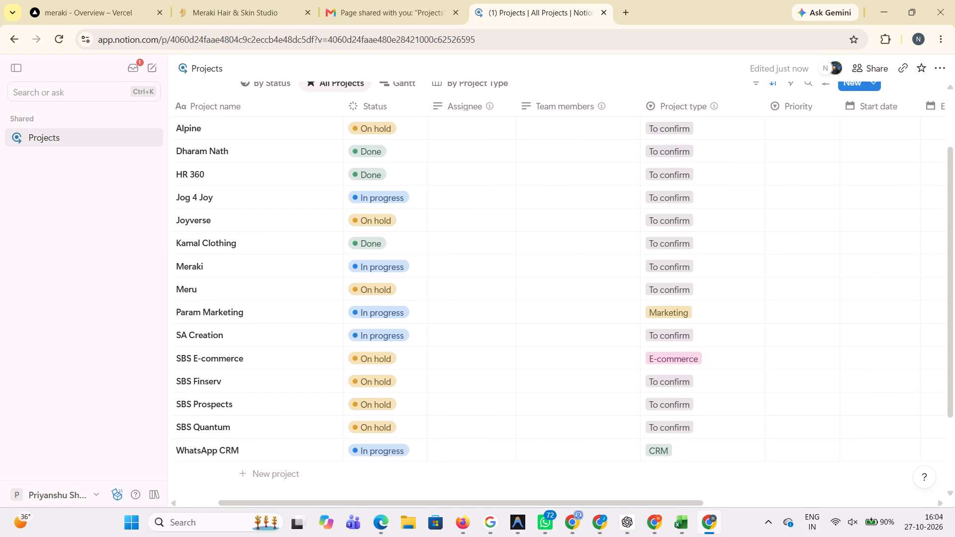
scroll(649, 88, "left", 1)
left_click(748, 118)
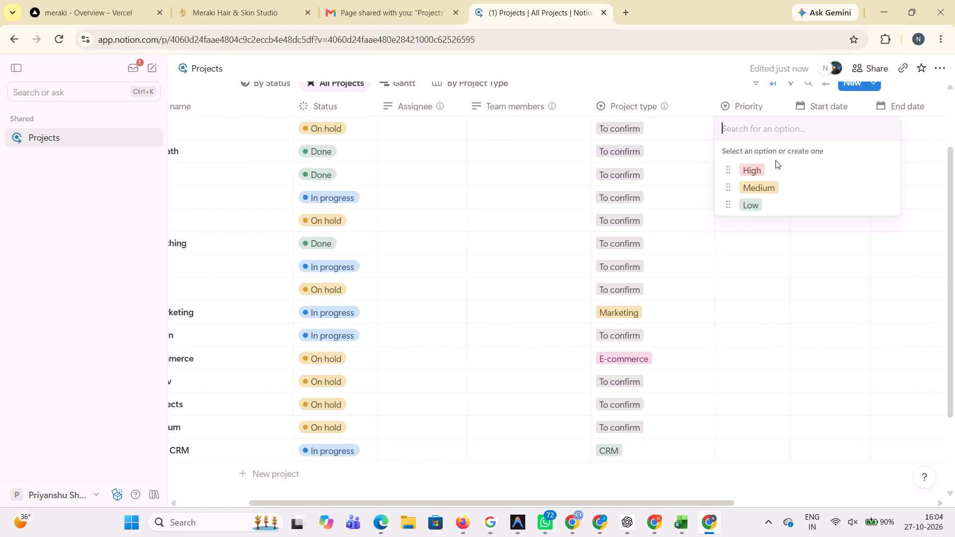
left_click(688, 86)
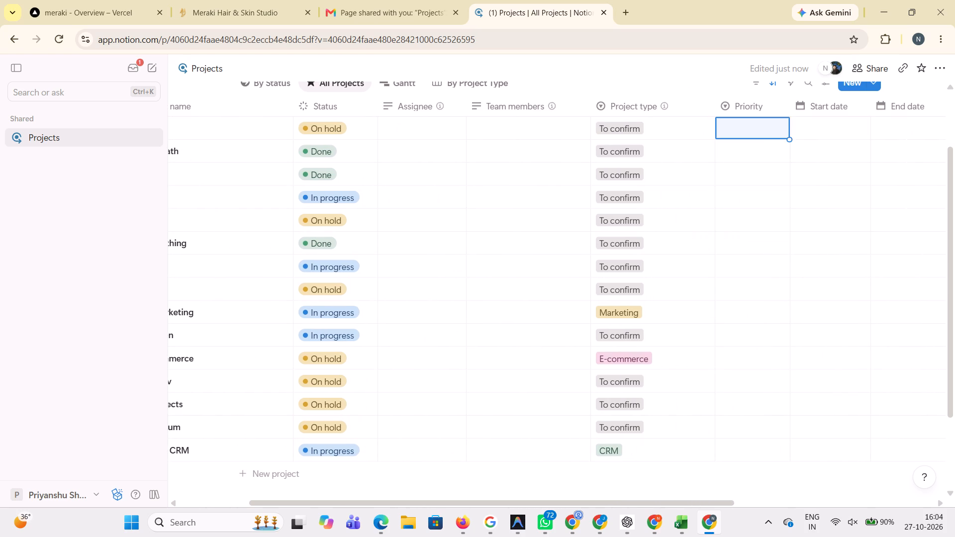
scroll(817, 135, "left", 3)
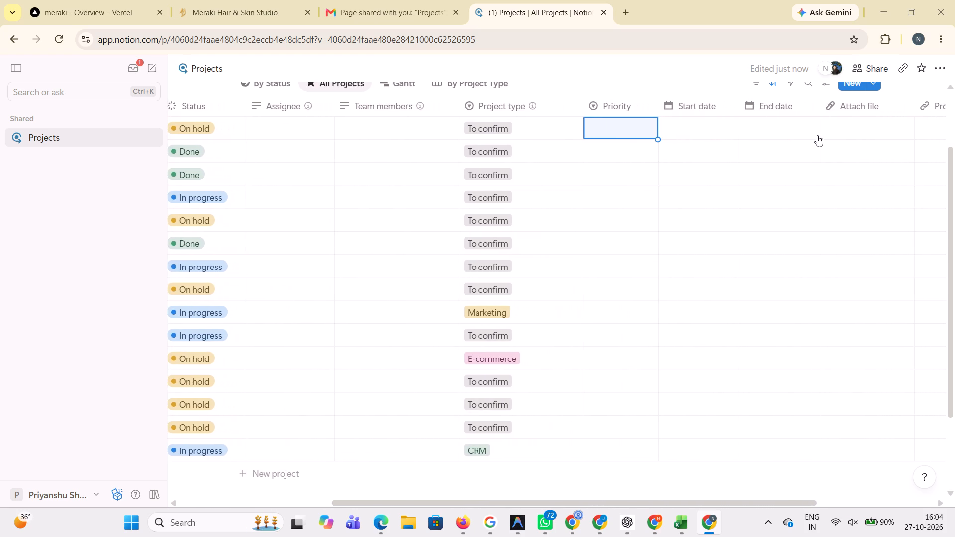
scroll(817, 135, "left", 1)
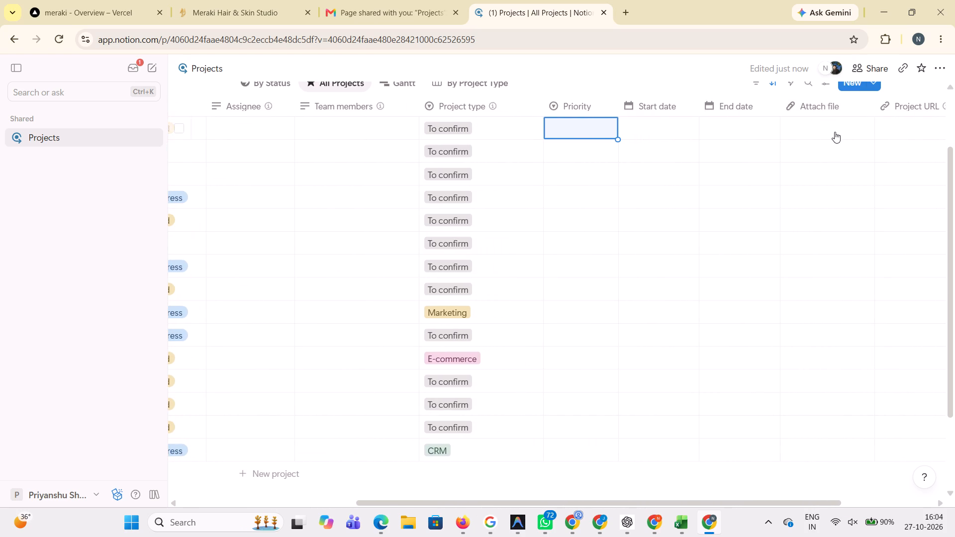
scroll(835, 132, "left", 1)
scroll(757, 125, "left", 2)
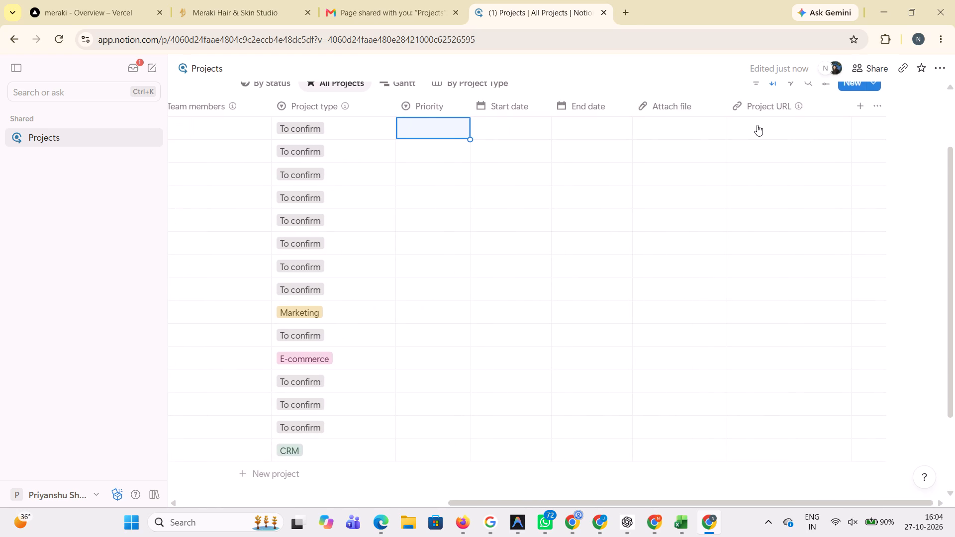
scroll(715, 151, "right", 10)
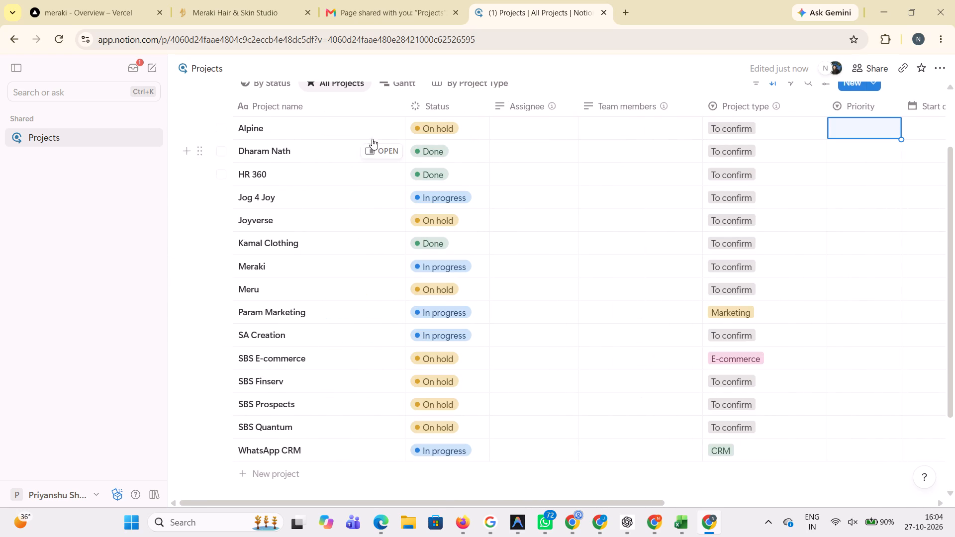
Open the Alpine project page and review its properties, About project, Action items and Documents sections, closing it when done.
left_click(390, 130)
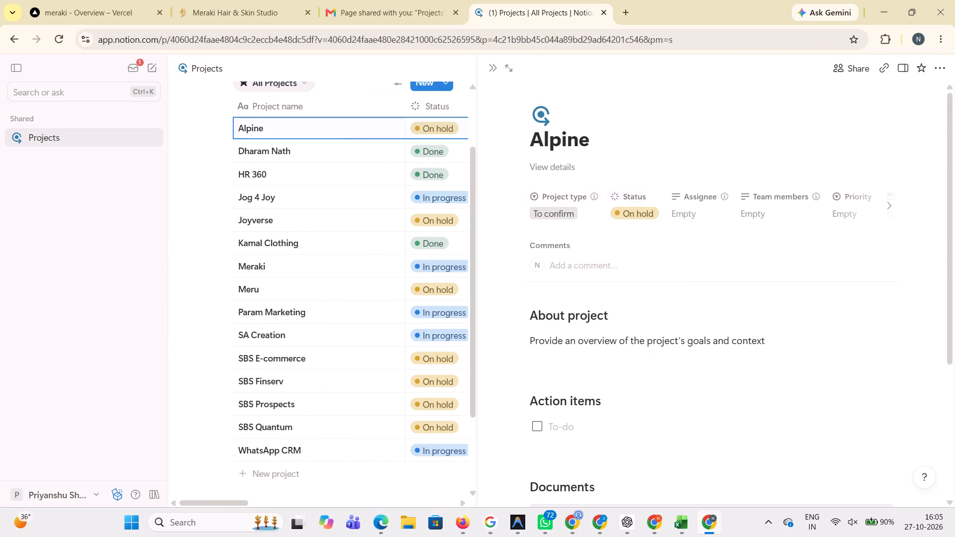
scroll(713, 217, "left", 1)
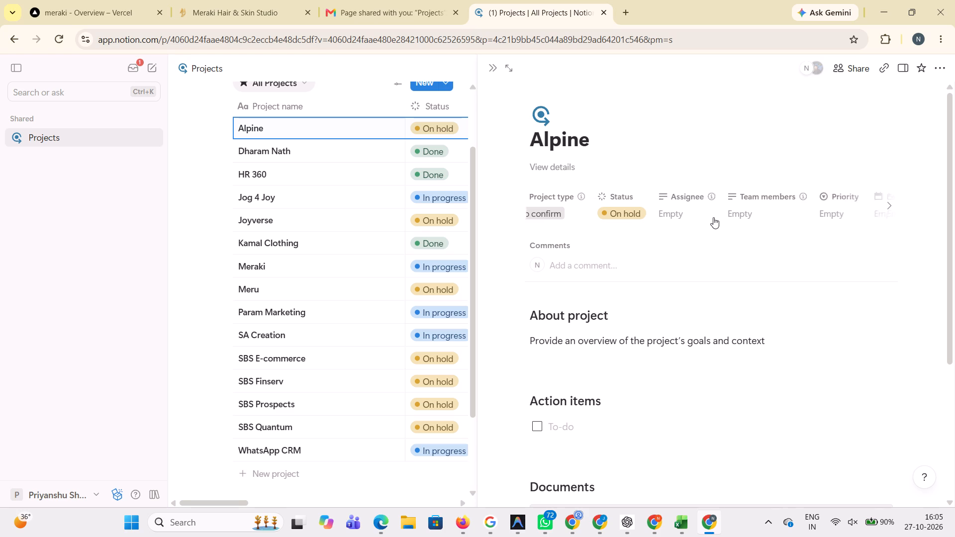
scroll(713, 217, "left", 1)
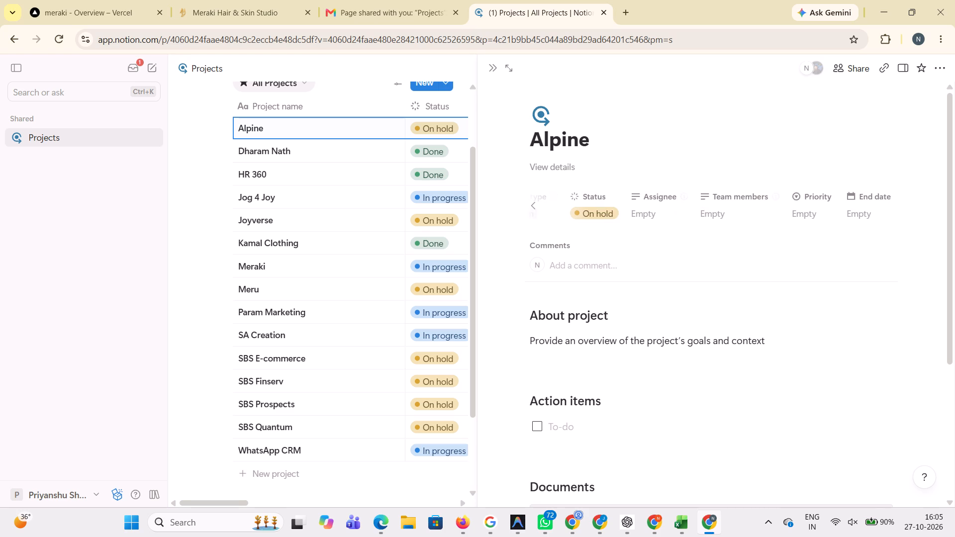
left_click_drag(693, 342, 568, 334)
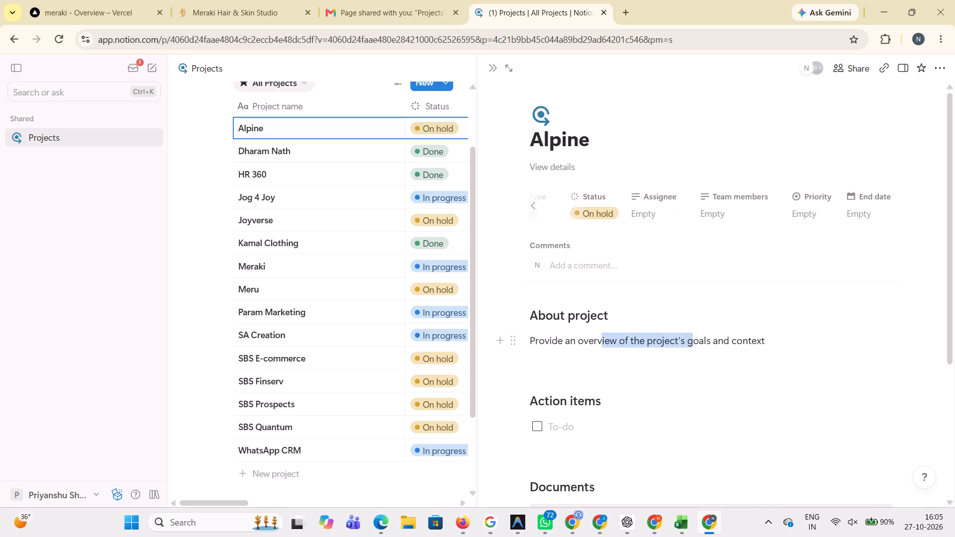
left_click_drag(568, 334, 801, 327)
left_click(782, 344)
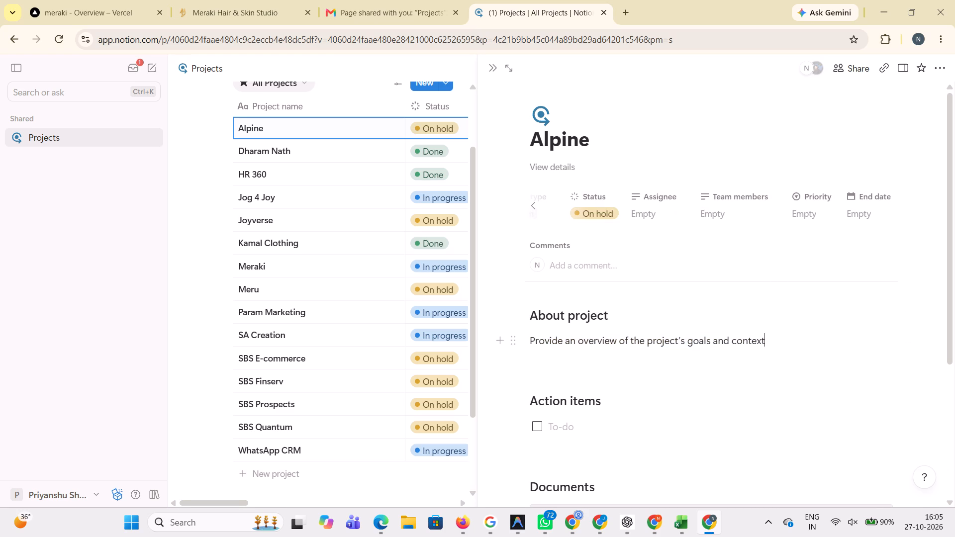
scroll(782, 344, "down", 4)
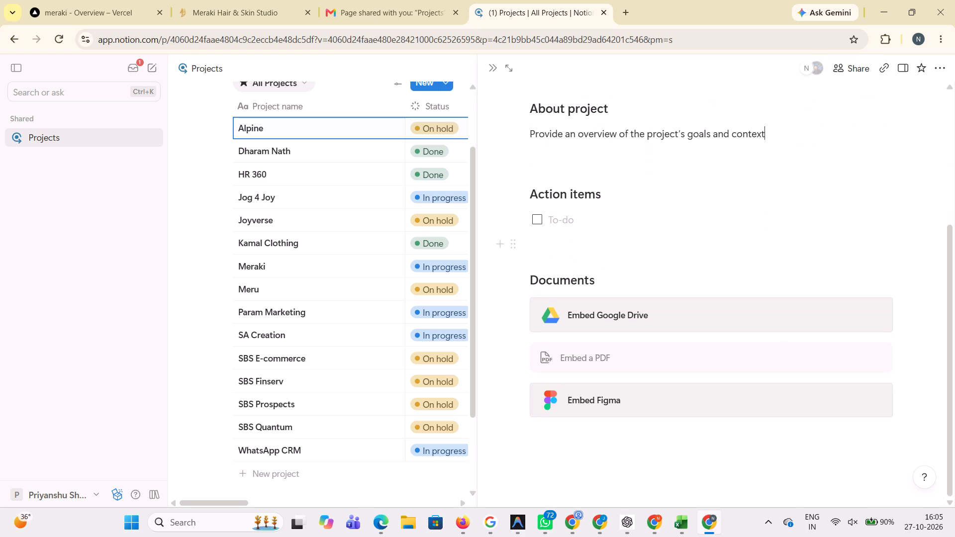
scroll(654, 268, "up", 3)
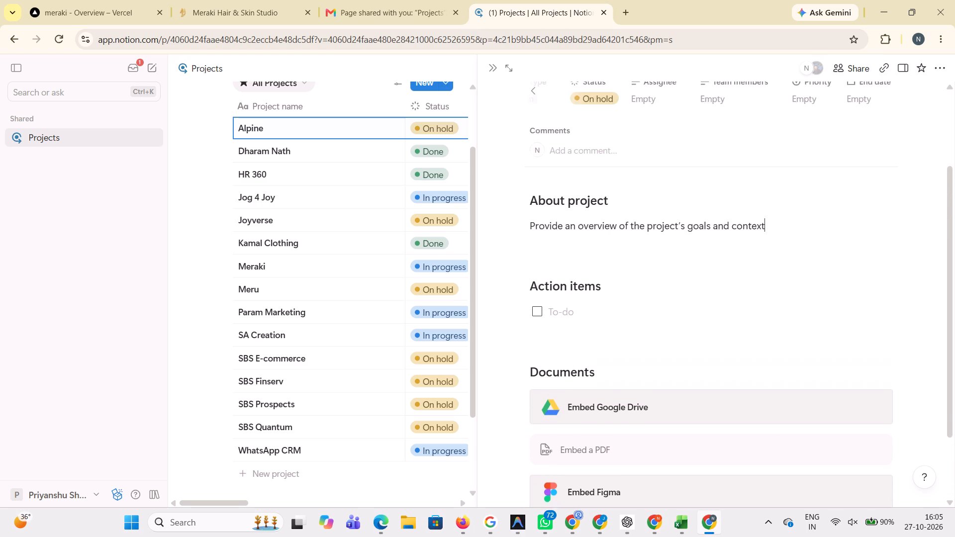
scroll(654, 268, "up", 1)
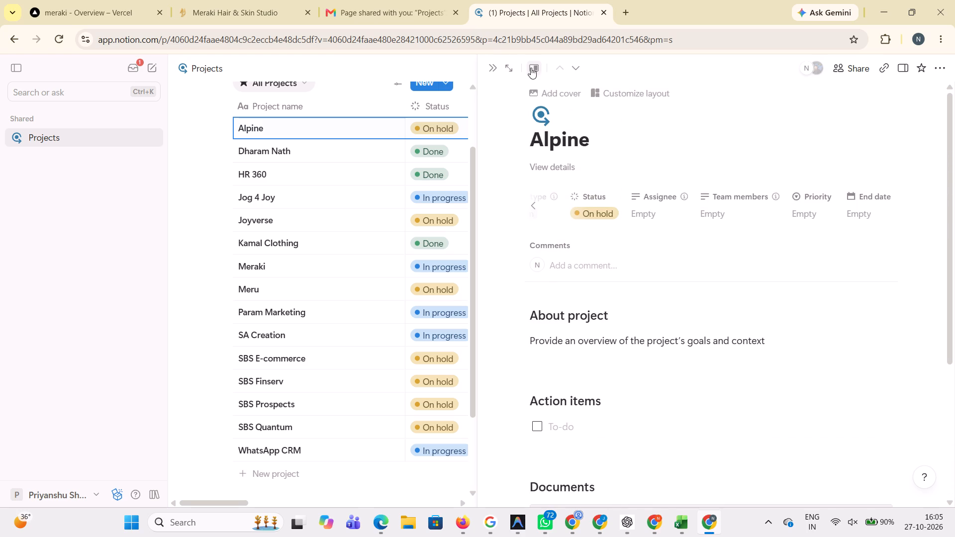
left_click(495, 70)
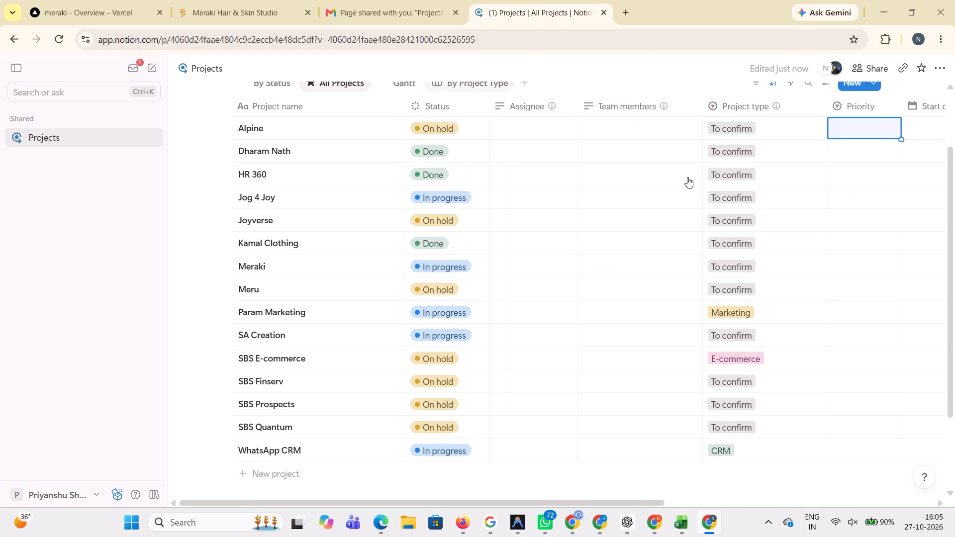
Review the projects in the Gantt, By Project Type and By Status views.
scroll(455, 188, "right", 5)
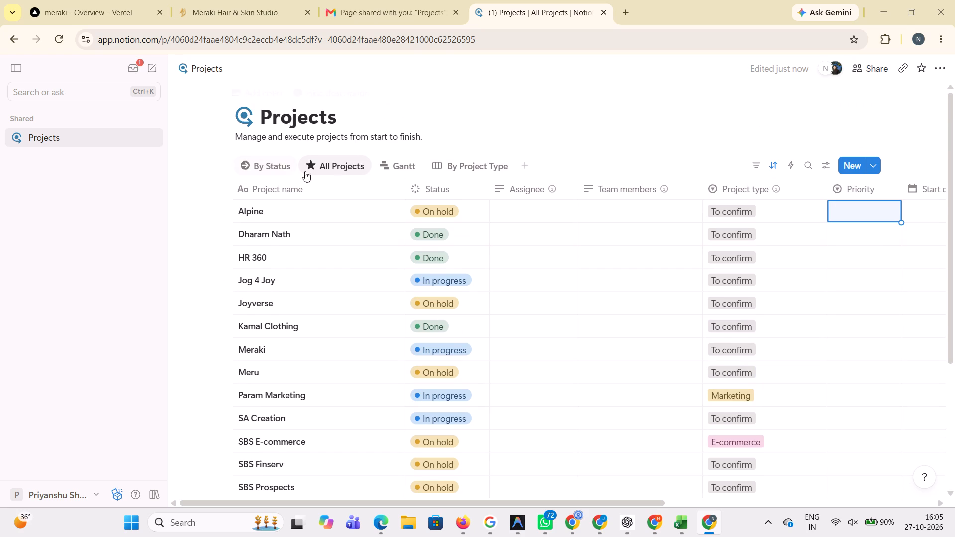
left_click(406, 163)
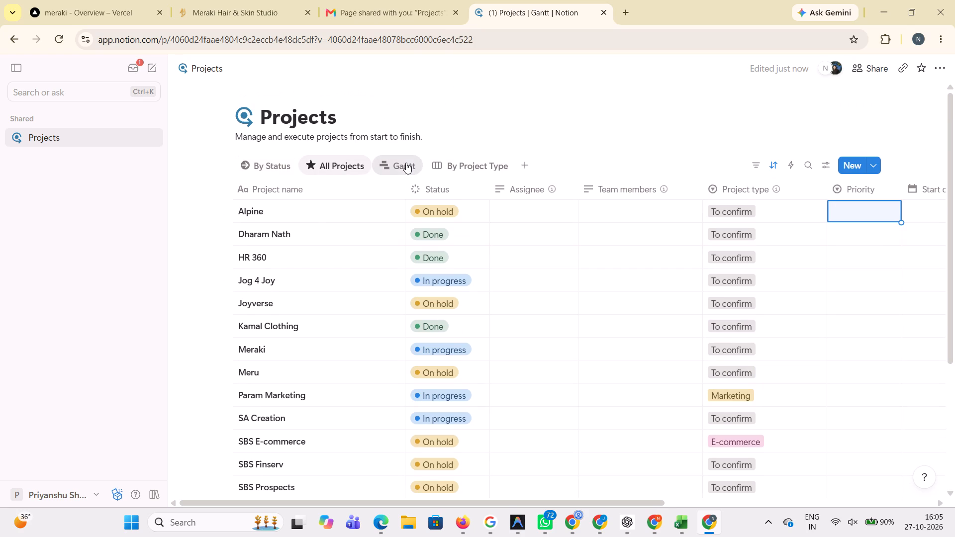
scroll(605, 313, "right", 1)
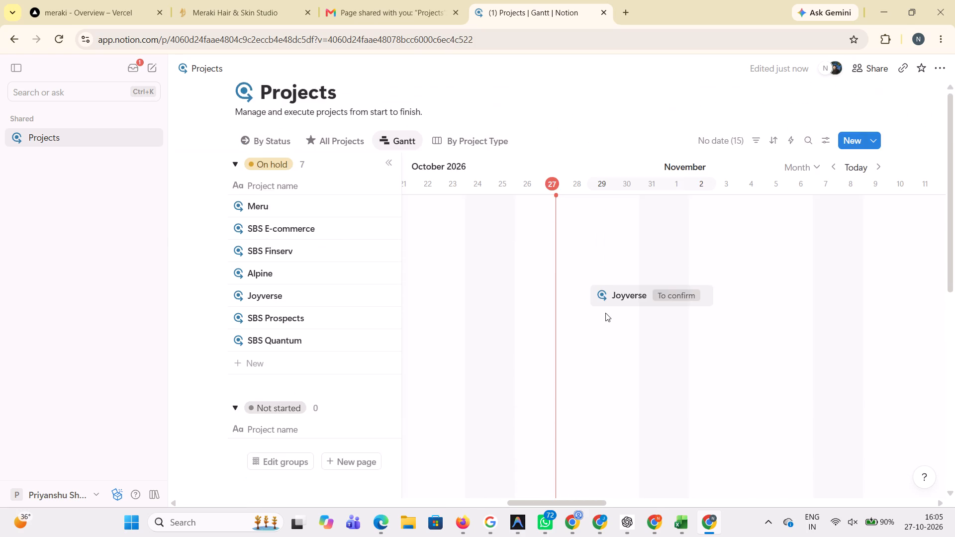
left_click(474, 171)
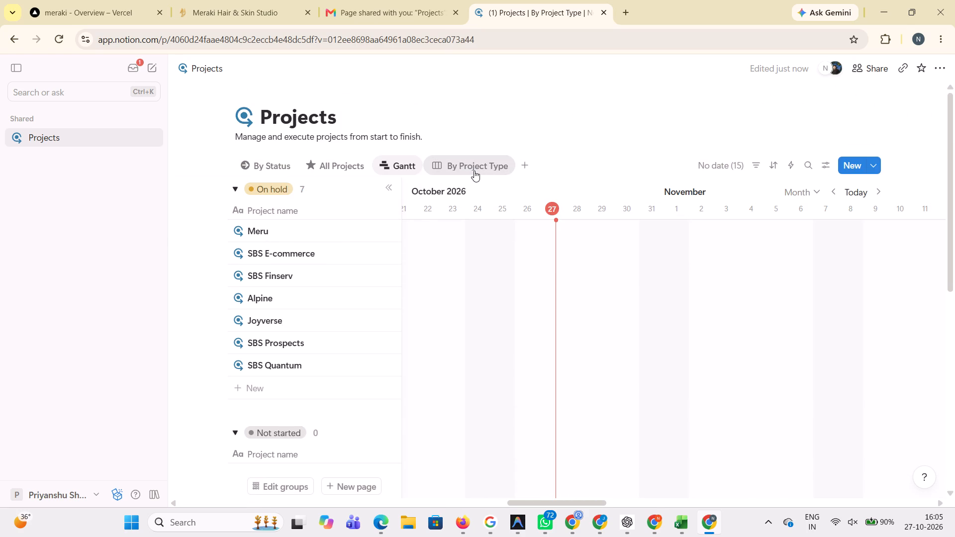
left_click(253, 177)
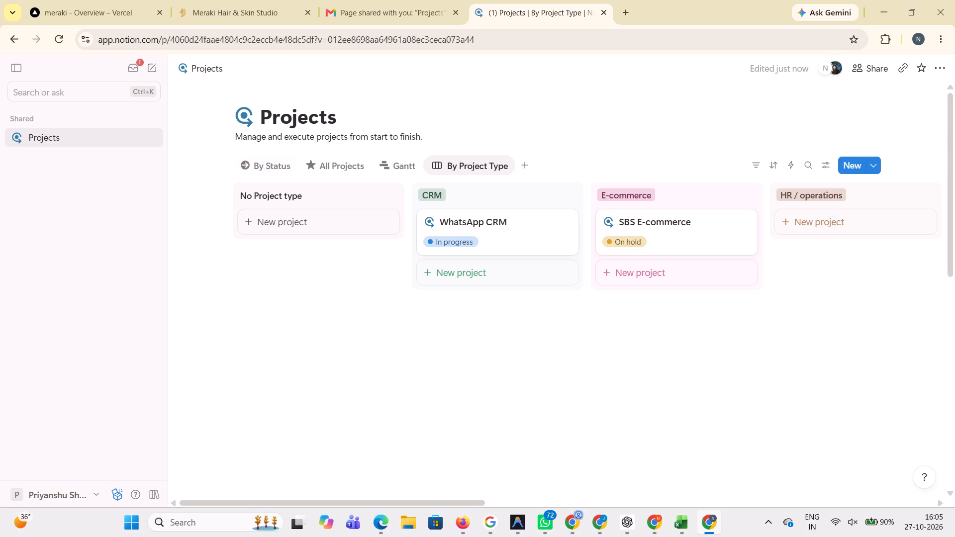
left_click(258, 171)
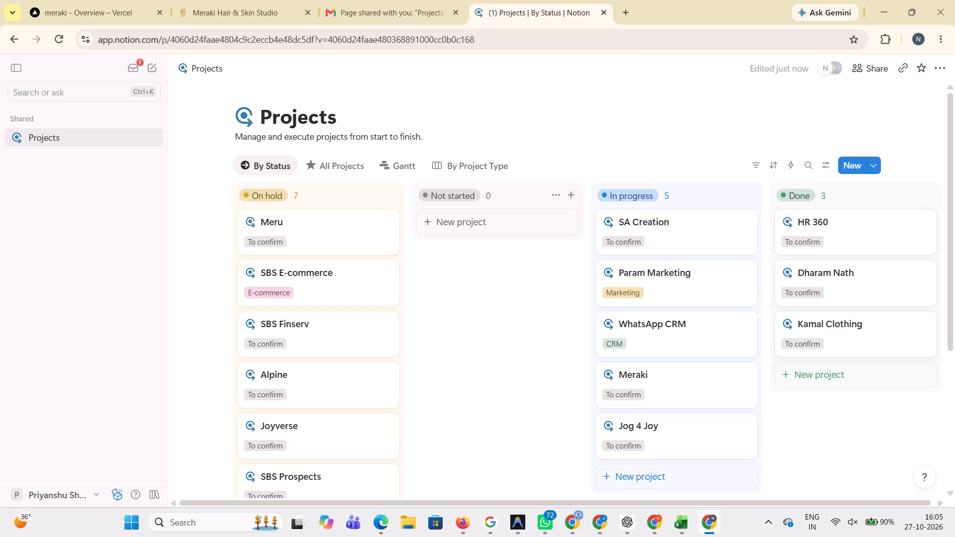
scroll(540, 343, "down", 3)
scroll(540, 343, "up", 9)
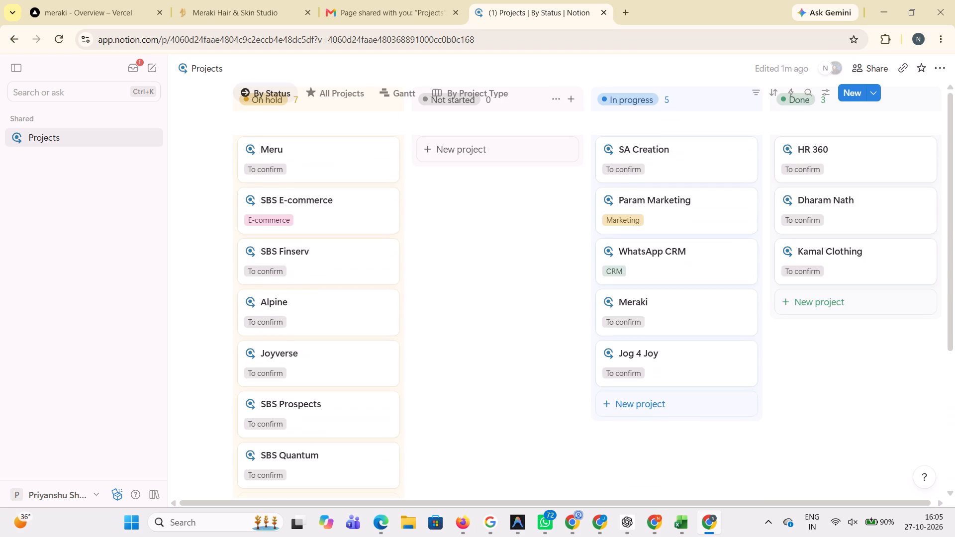
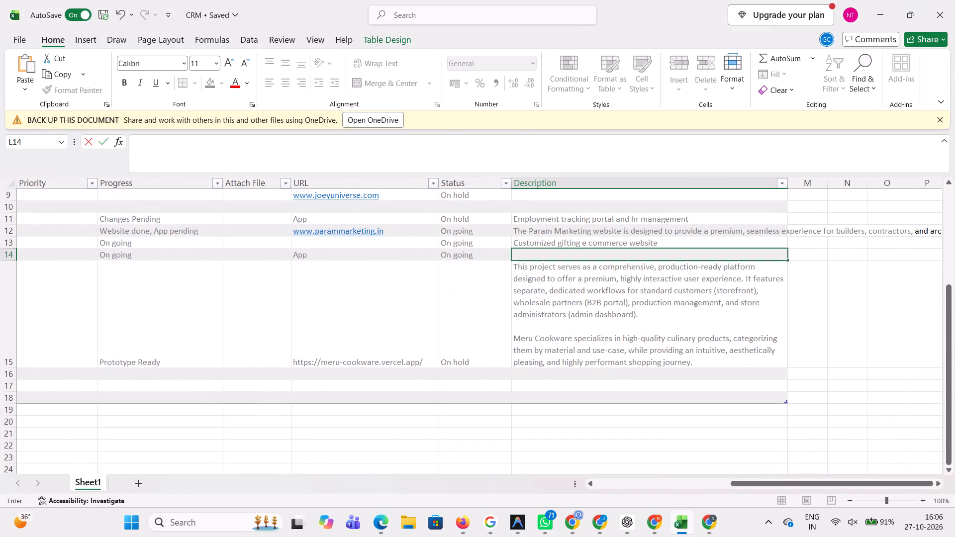
Paste the copied SBS E-Commerce marketplace overview into the Description cell of row 14 in the CRM workbook.
key("ctrl+v")
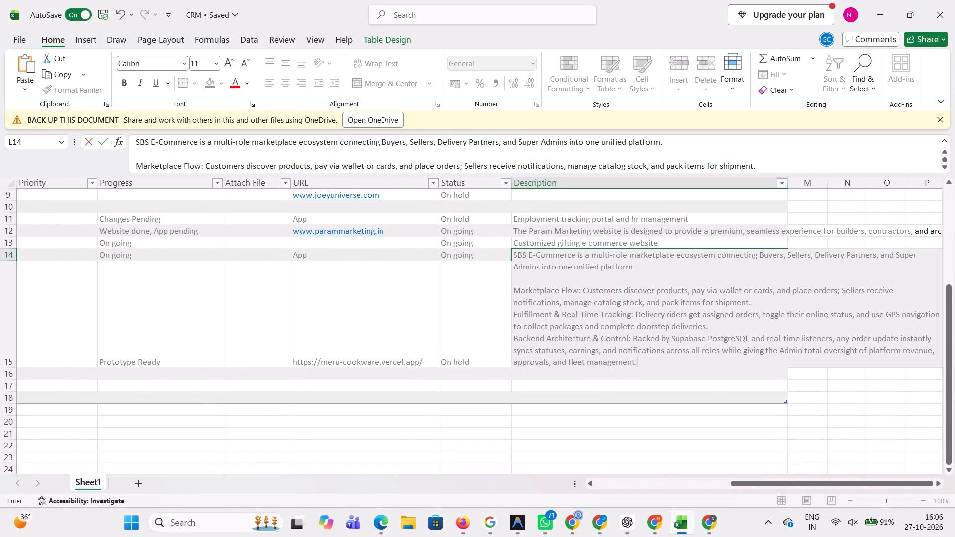
left_click(330, 410)
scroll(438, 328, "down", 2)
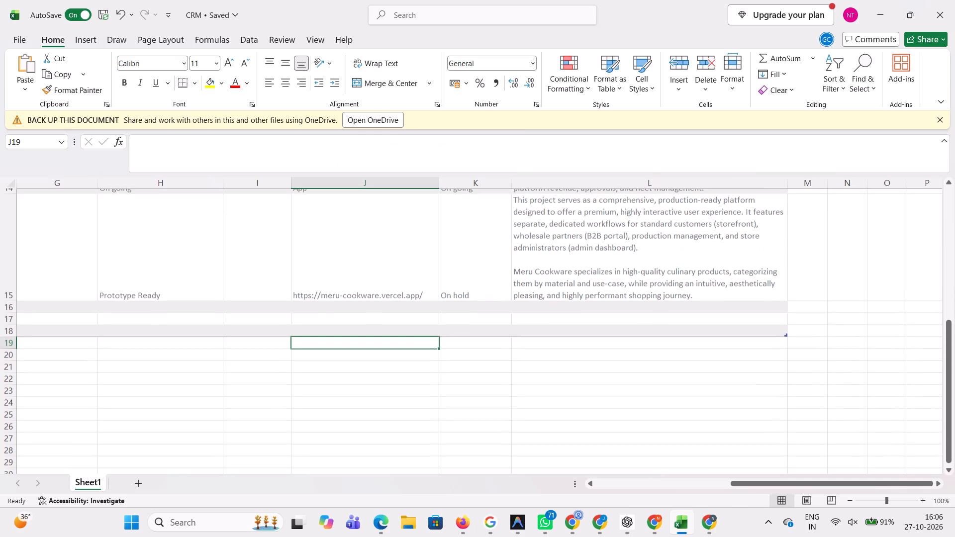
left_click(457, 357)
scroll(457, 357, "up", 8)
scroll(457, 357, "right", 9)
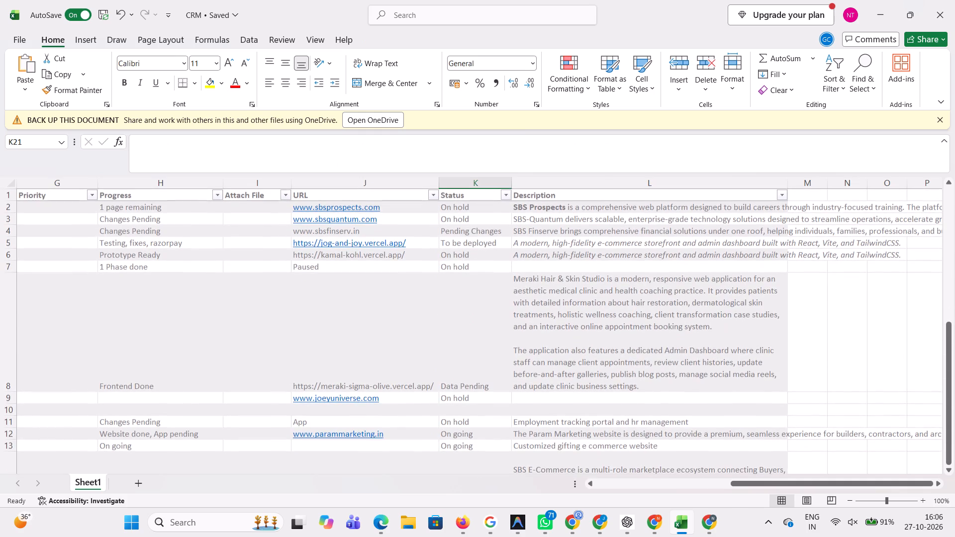
In the Excel CRM sheet, examine the project rows from the Project Name and Type columns through Assignee, Team and Progress.
scroll(457, 357, "right", 16)
scroll(457, 357, "right", 8)
scroll(224, 250, "right", 10)
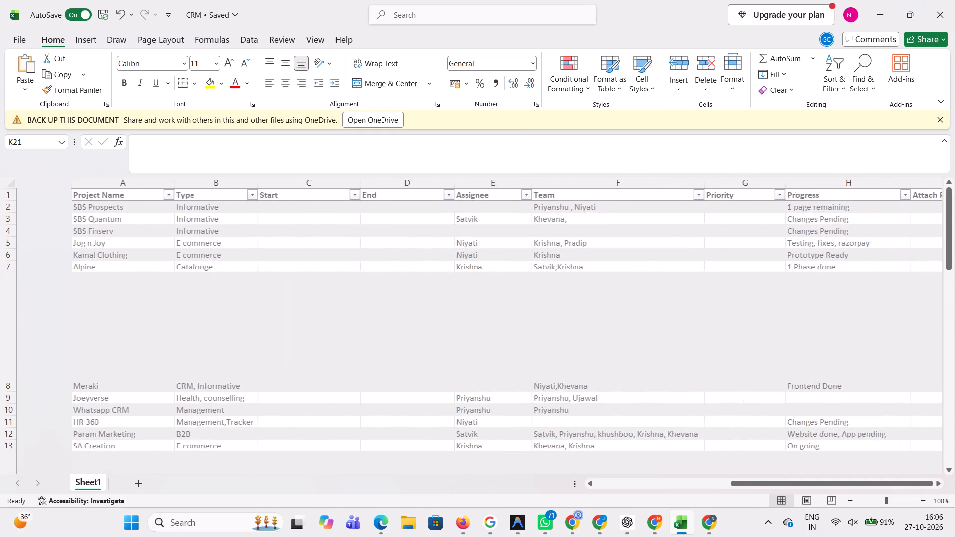
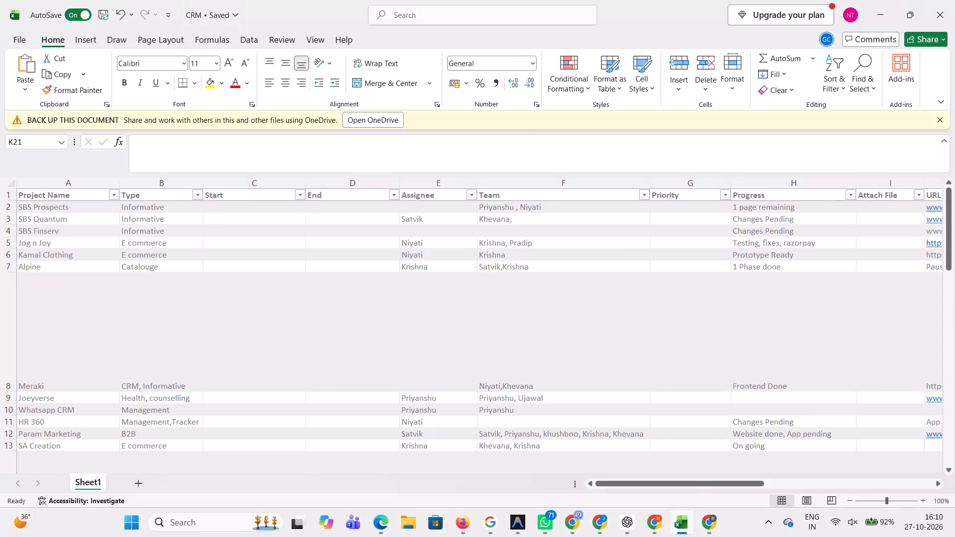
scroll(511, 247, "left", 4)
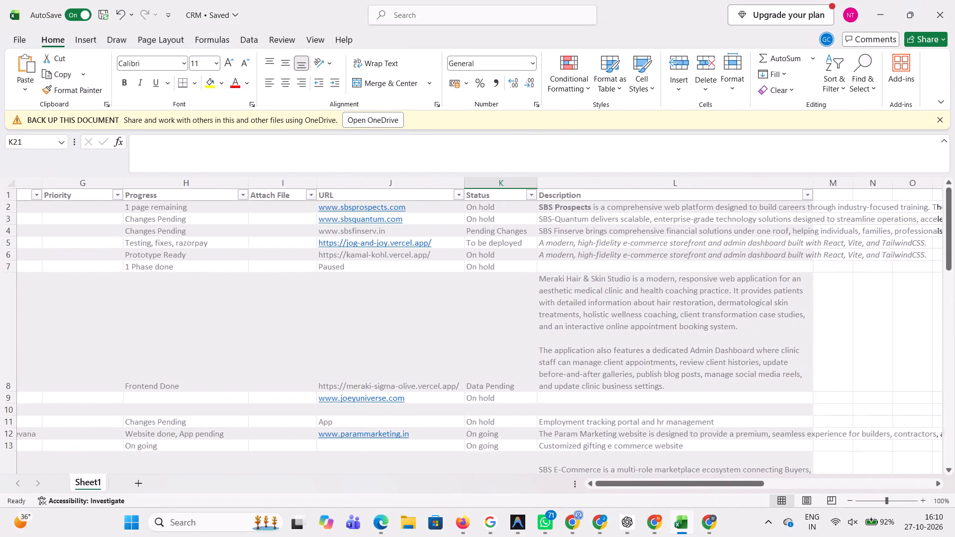
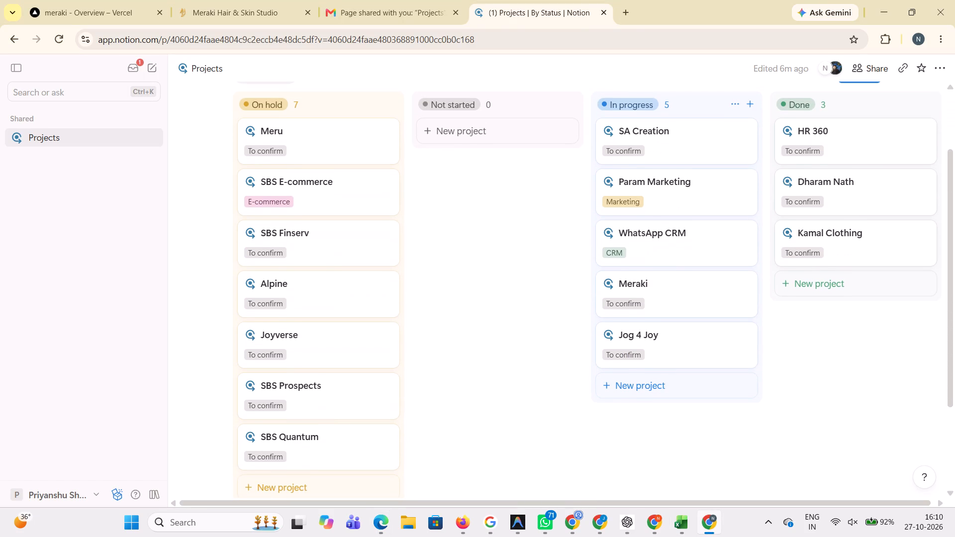
Open the Meru project from the On hold column and delete the placeholder sentence under About project.
scroll(501, 325, "up", 1)
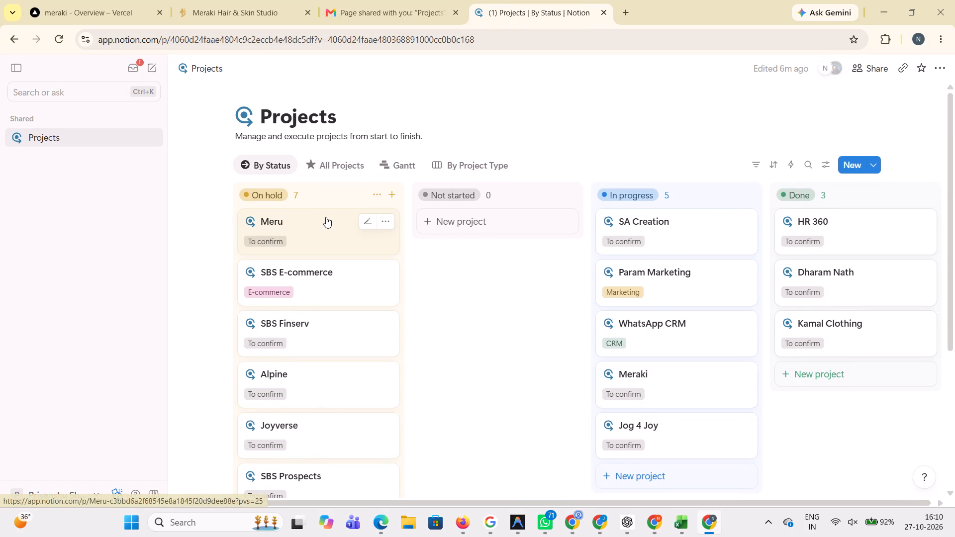
left_click(373, 222)
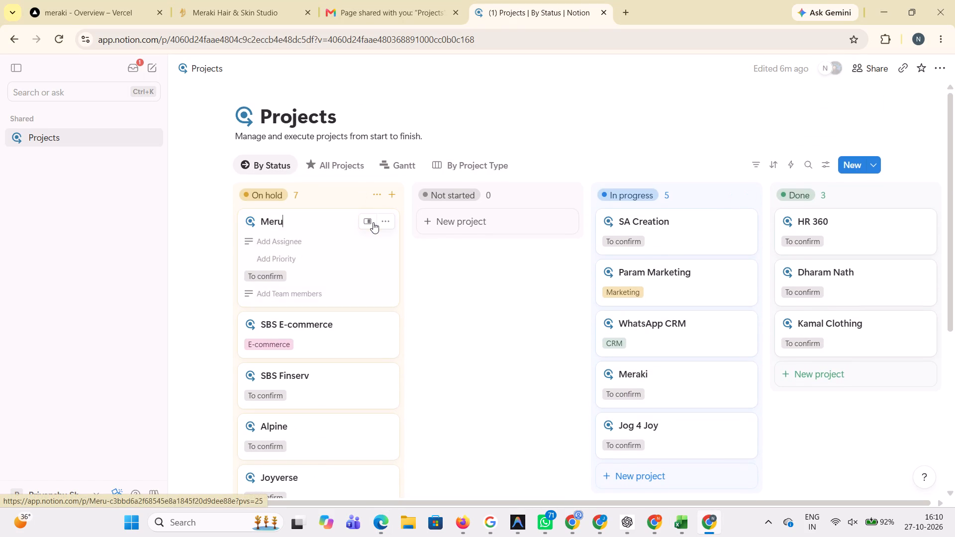
left_click(498, 328)
left_click(303, 231)
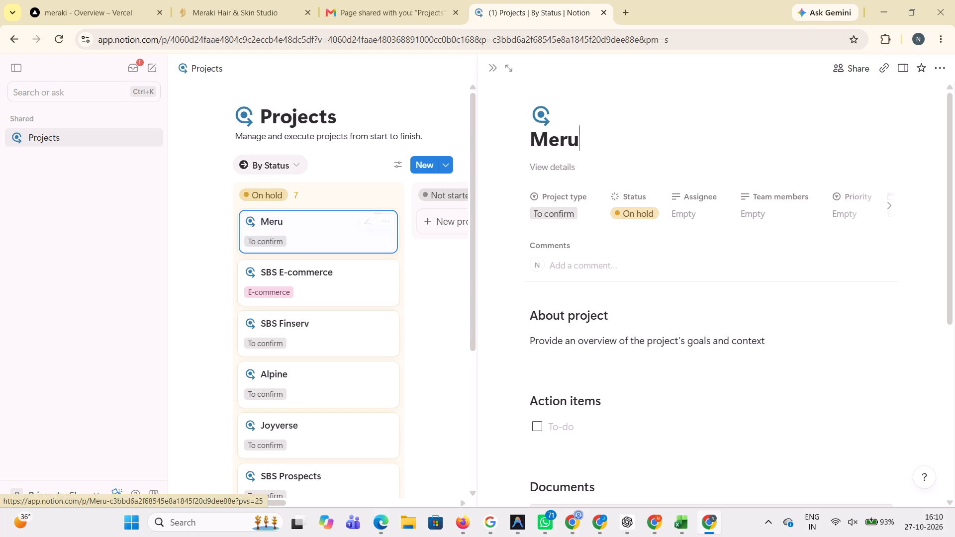
left_click(626, 352)
key("BackSpace")
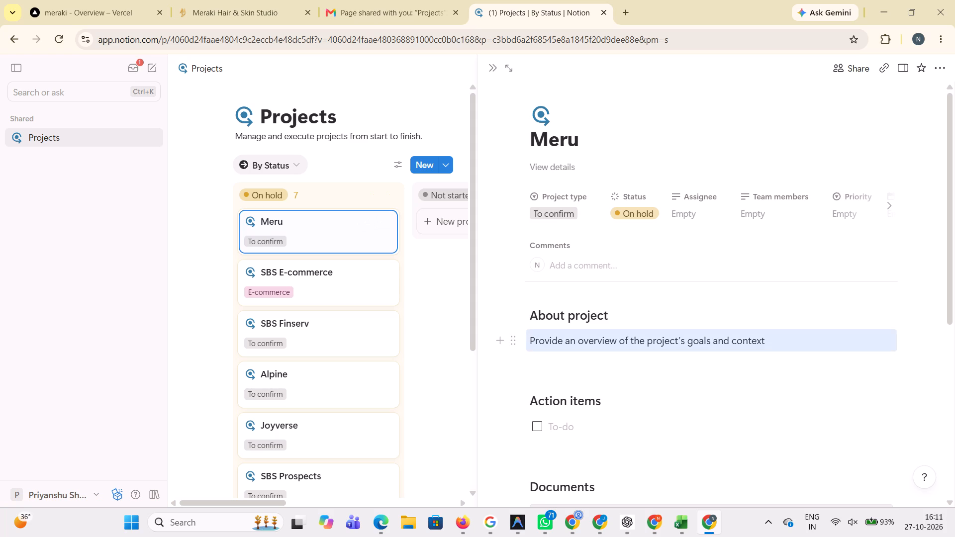
Copy the Meru Cookware description from the CRM workbook in Excel and paste it under About project on Meru's Notion page.
left_click(636, 343)
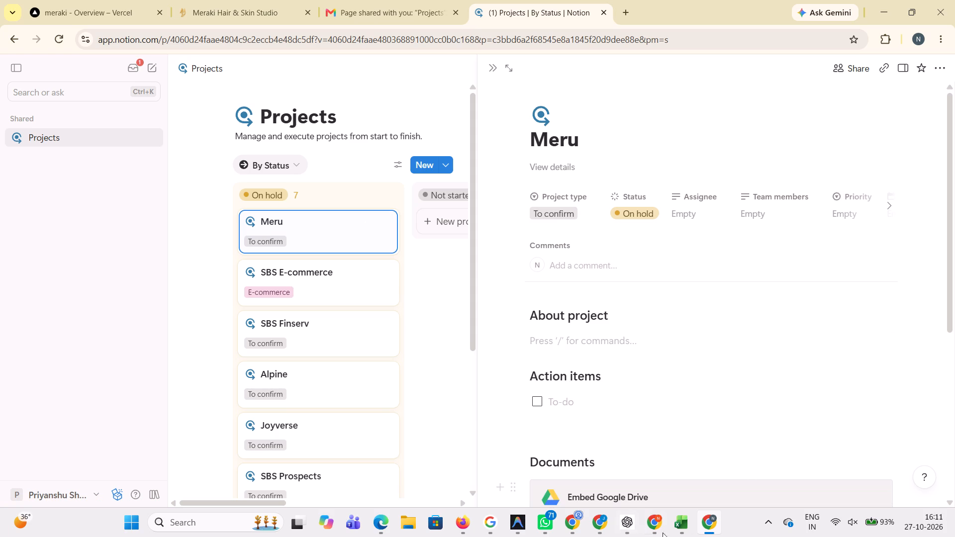
left_click(669, 474)
scroll(729, 335, "left", 2)
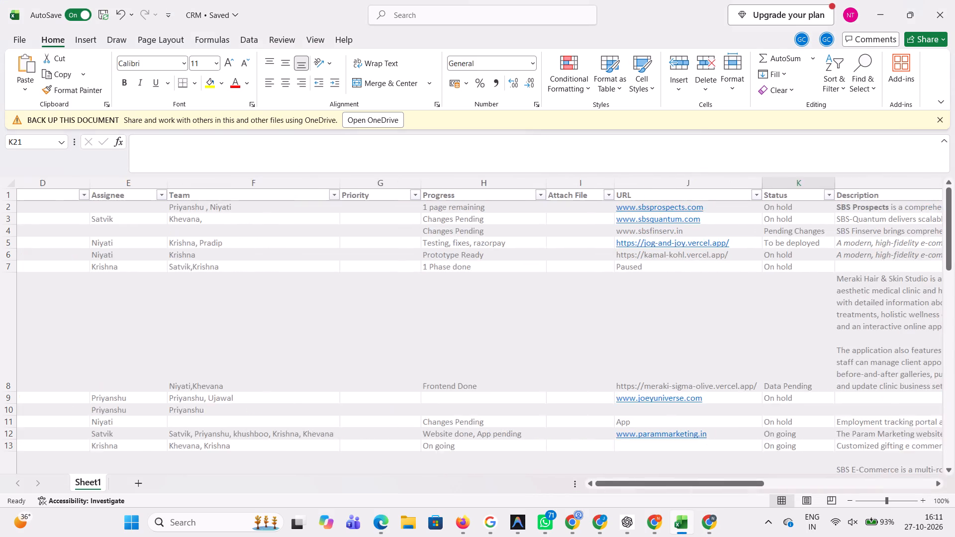
scroll(729, 335, "left", 4)
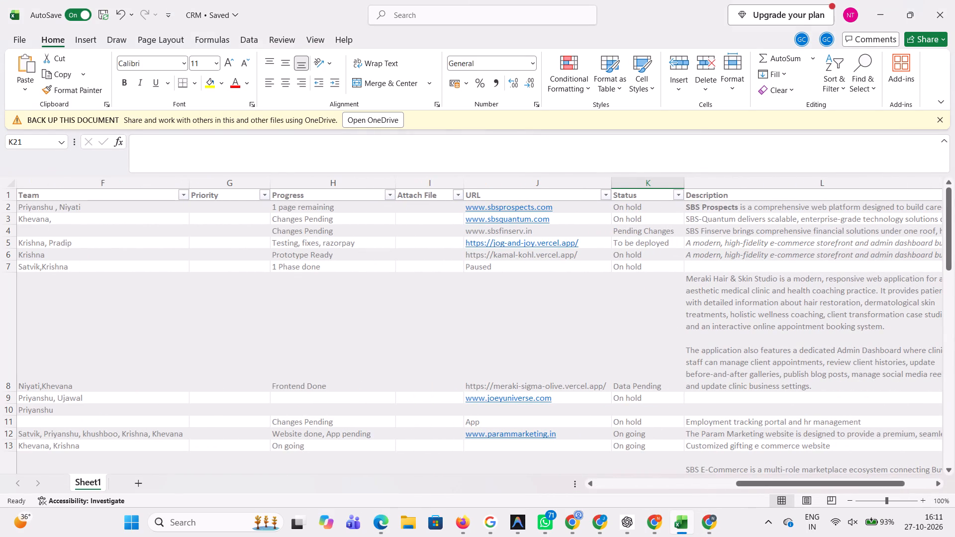
scroll(708, 410, "down", 3)
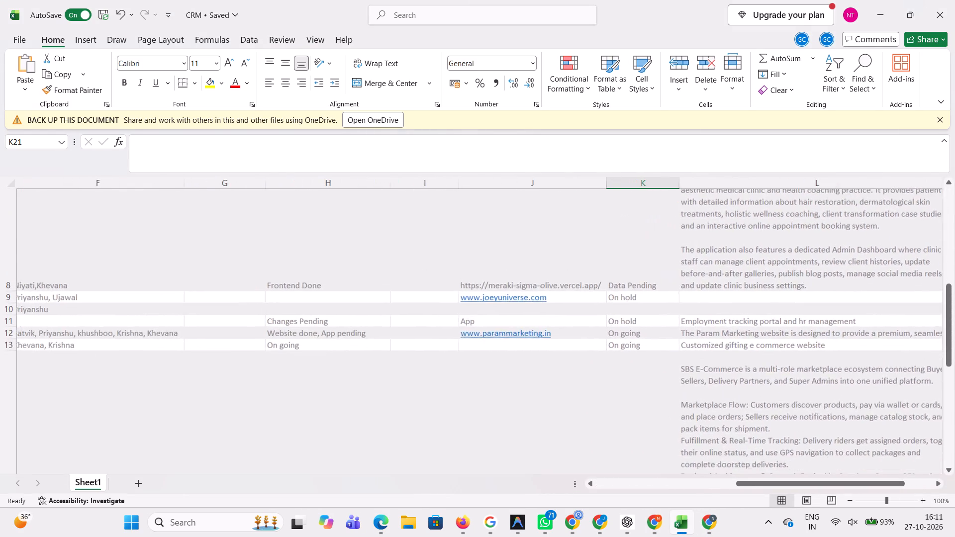
scroll(708, 410, "down", 2)
scroll(708, 410, "up", 1)
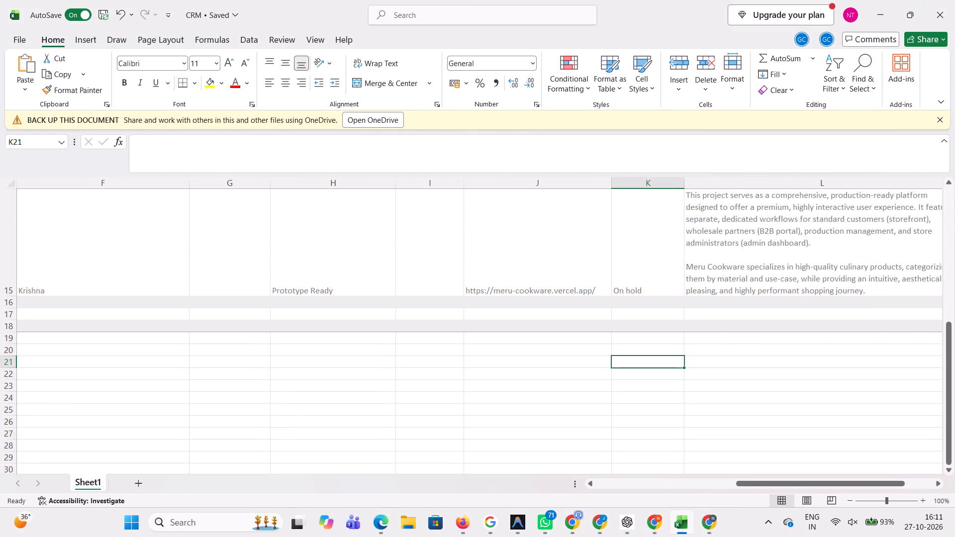
scroll(725, 234, "up", 1)
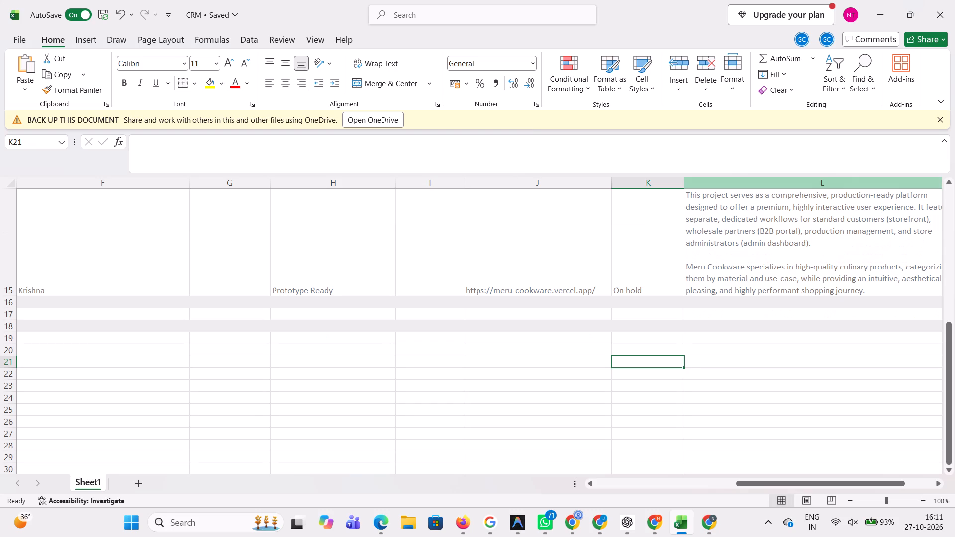
double_click(702, 205)
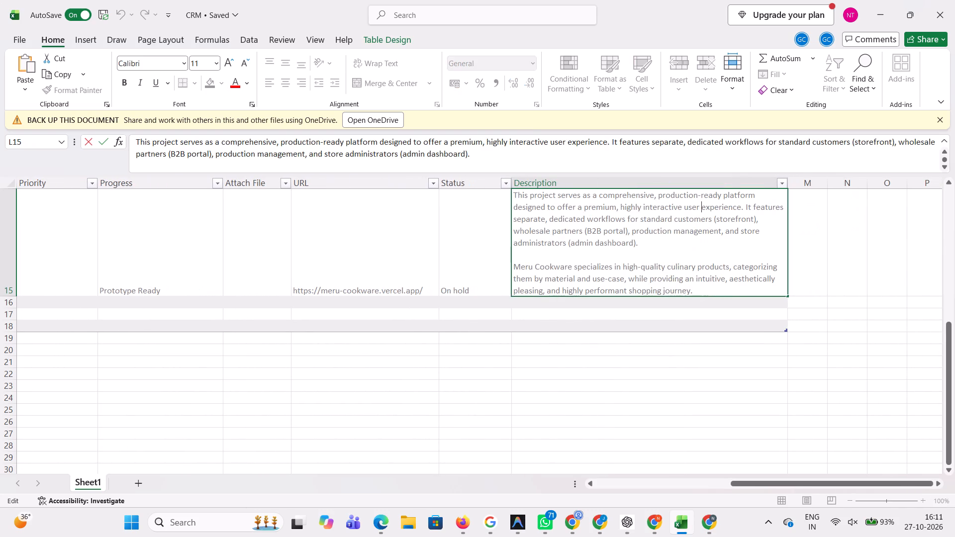
key("ctrl+a")
key("ctrl+c")
key("alt+Tab")
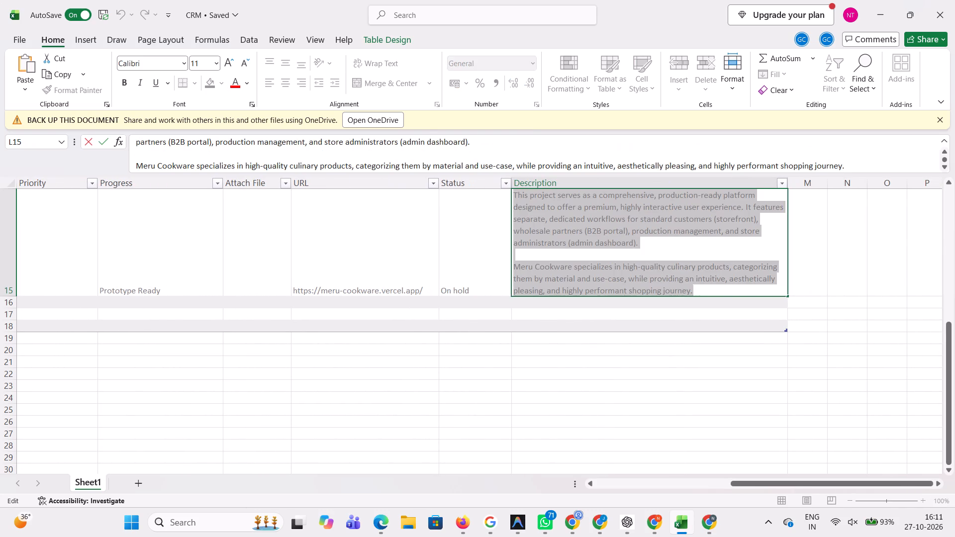
key("ctrl+v")
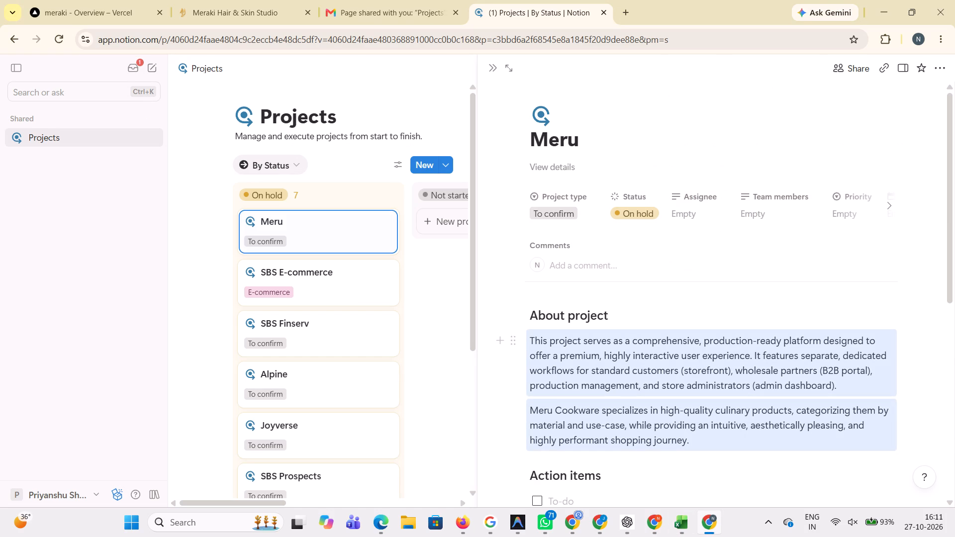
Set the Meru project's assignee to Niyati and its team member to Krishna.
scroll(786, 447, "down", 1)
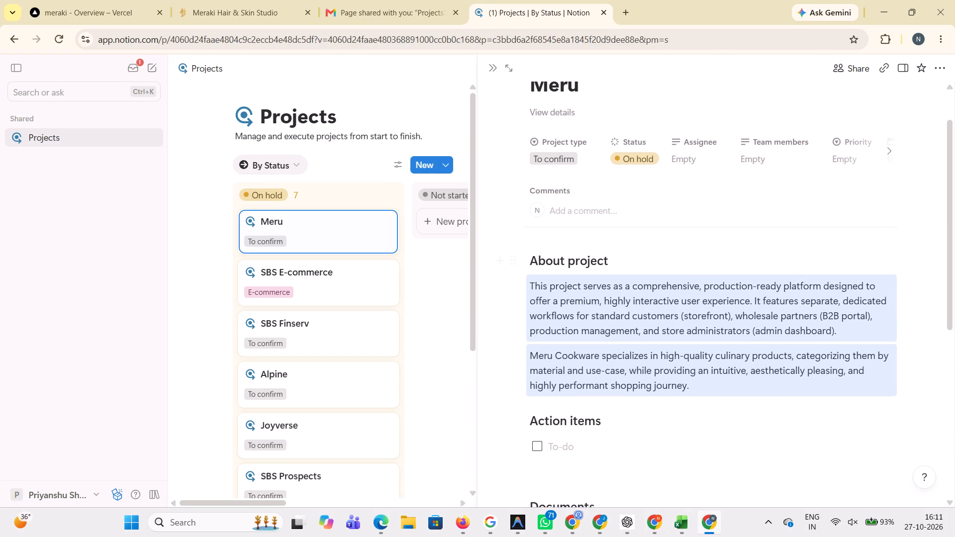
left_click(504, 227)
left_click(692, 157)
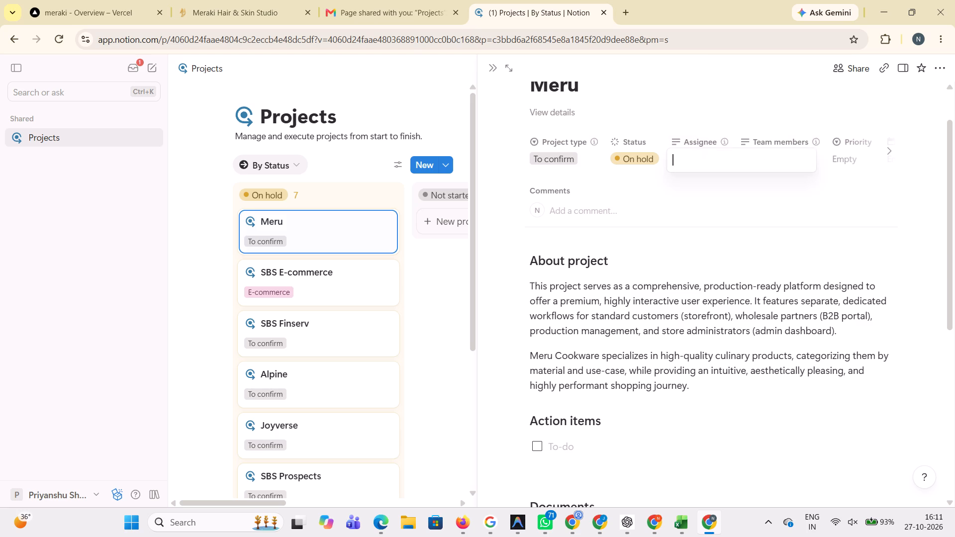
type("Niyati")
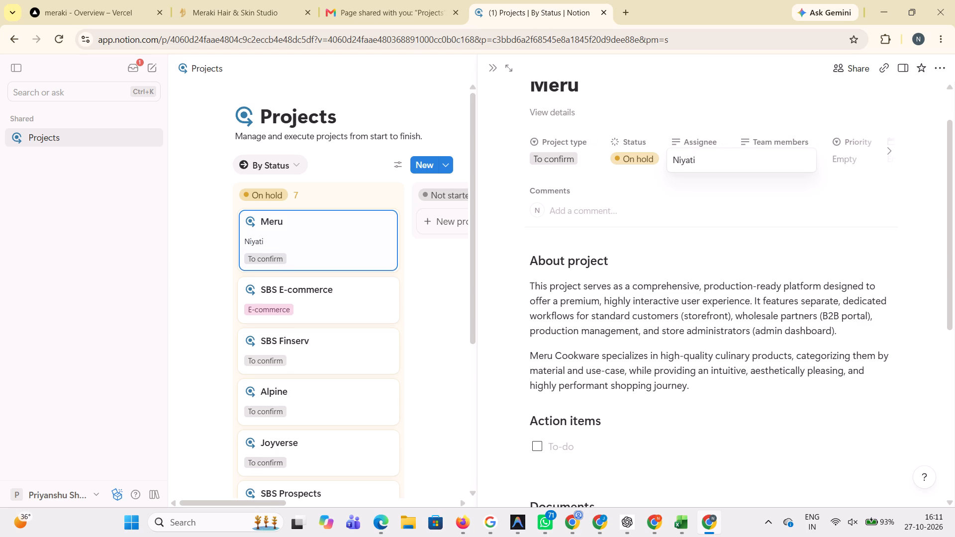
key("Right")
left_click(720, 226)
left_click(761, 156)
type("Krishna")
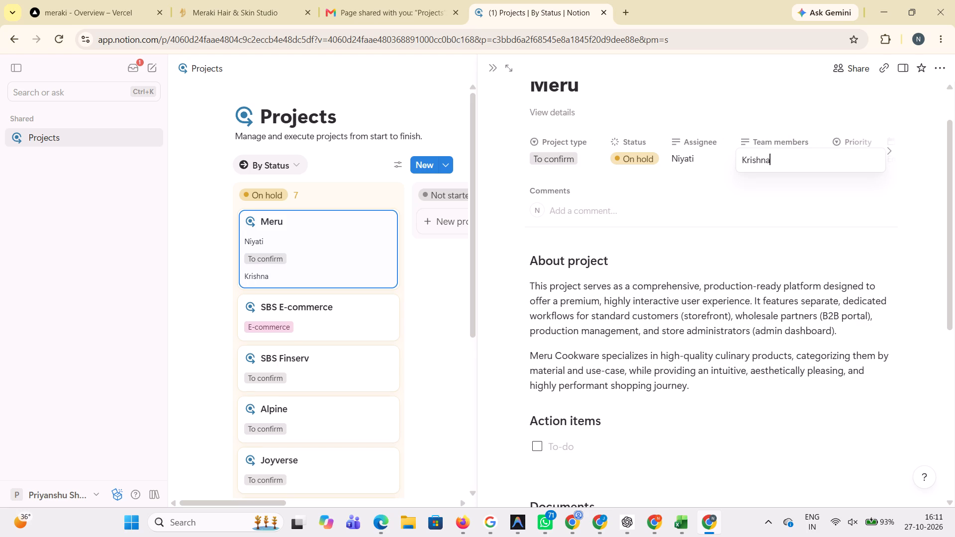
left_click(763, 250)
Set the Meru project's priority to Low and close its page.
scroll(763, 250, "left", 1)
left_click(852, 164)
left_click(790, 231)
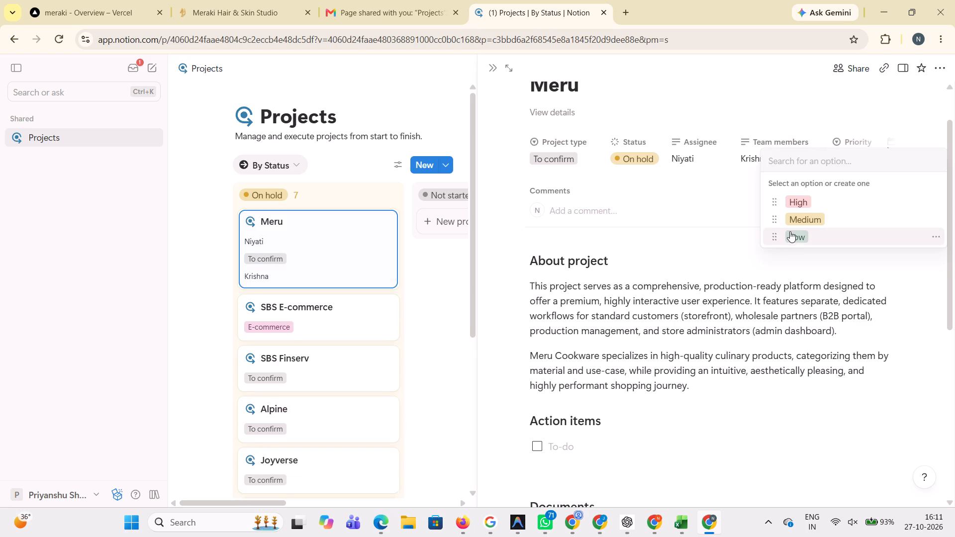
scroll(790, 231, "left", 4)
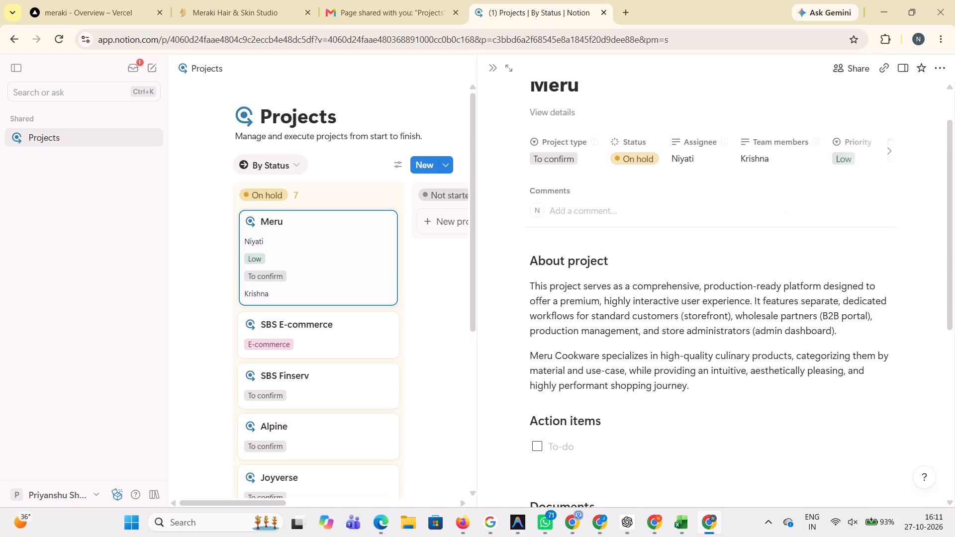
left_click(891, 153)
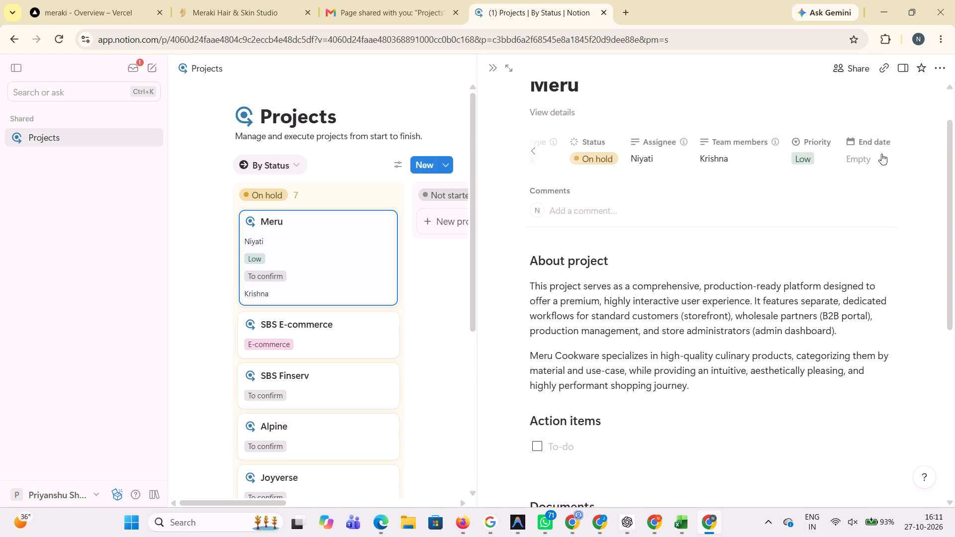
scroll(815, 158, "right", 3)
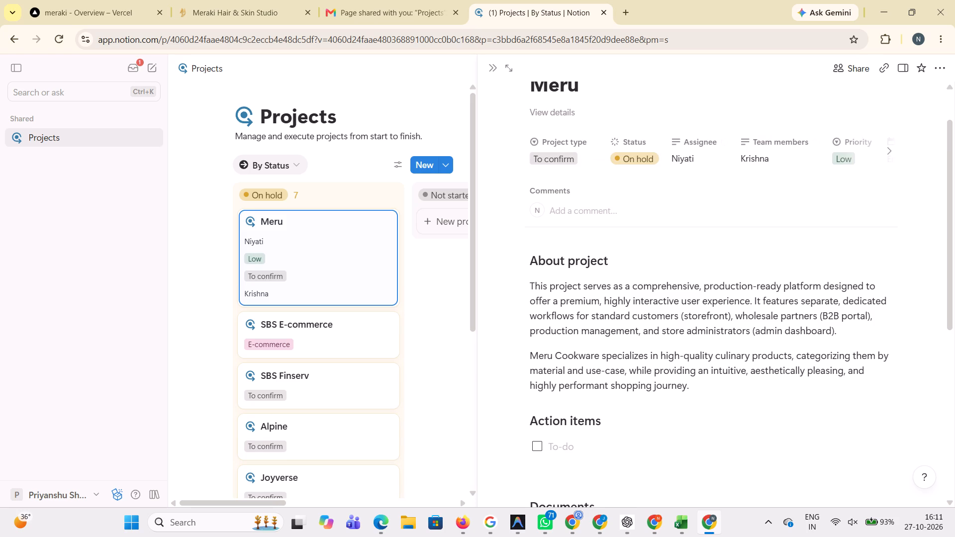
left_click(490, 70)
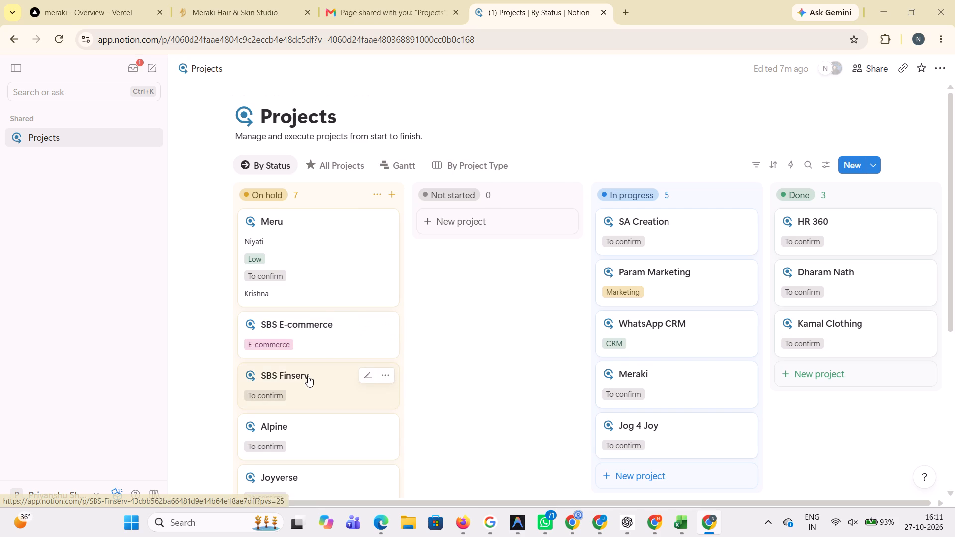
Open the SBS Finserv project from the On hold column.
scroll(308, 376, "down", 4)
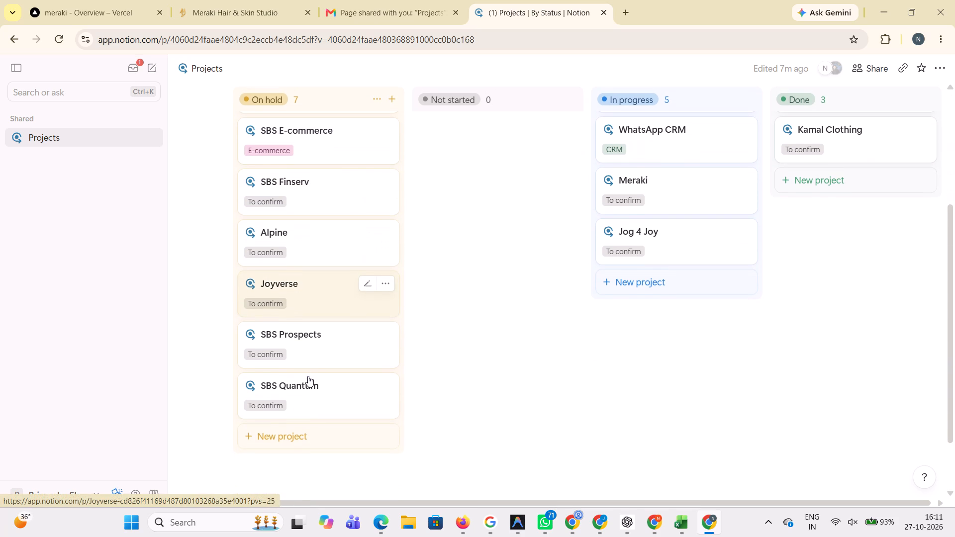
scroll(308, 376, "down", 1)
scroll(327, 333, "up", 3)
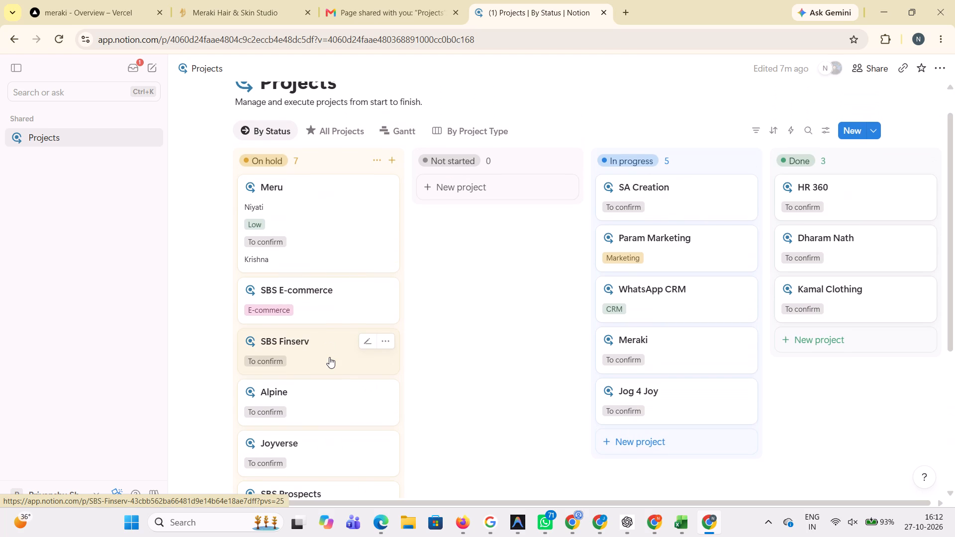
left_click(329, 357)
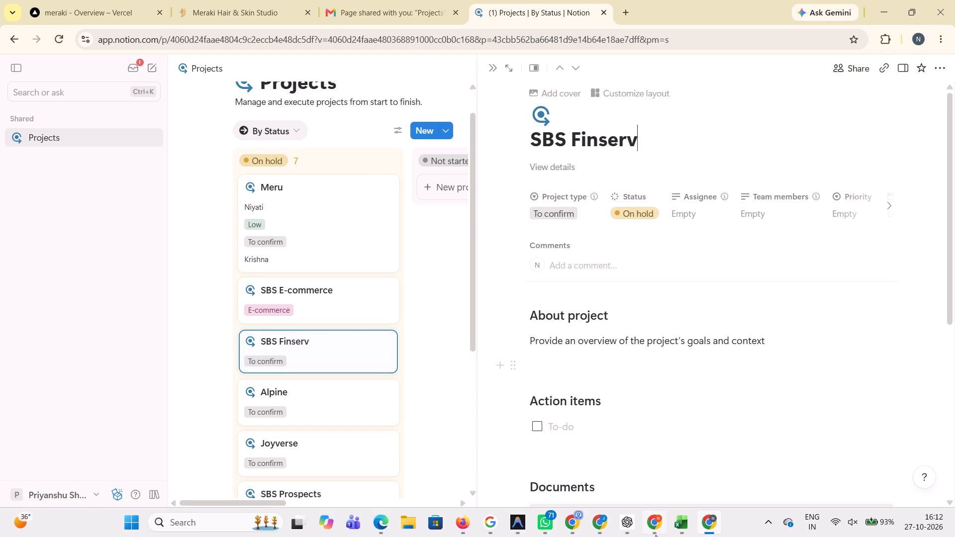
Switch to the CRM workbook in Excel and copy the full SBS Finserve description text.
left_click(665, 461)
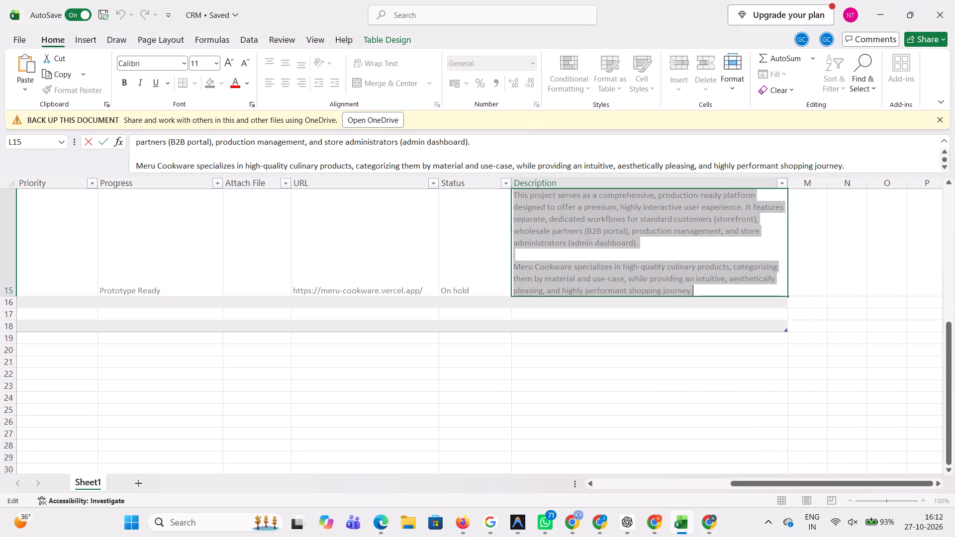
scroll(545, 206, "up", 12)
double_click(529, 231)
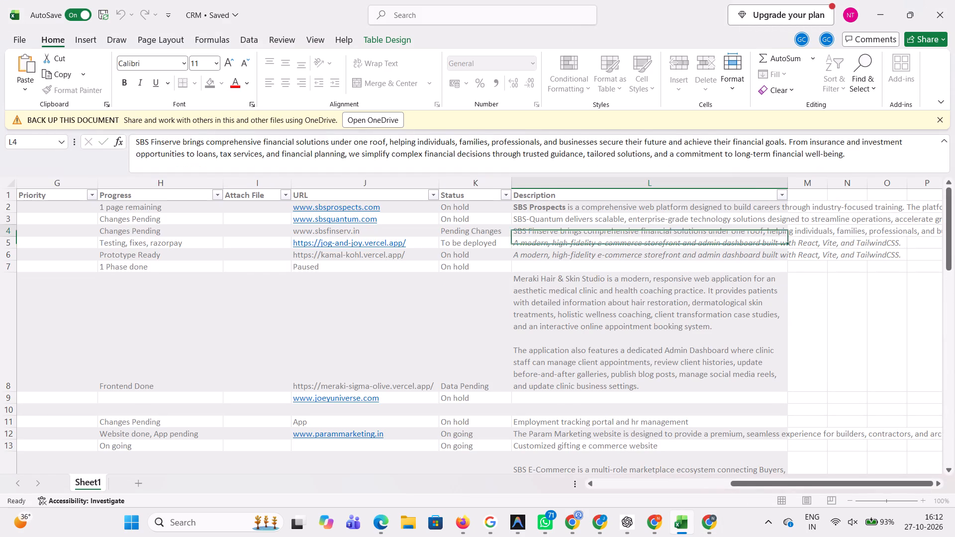
key("ctrl+a")
key("ctrl+c")
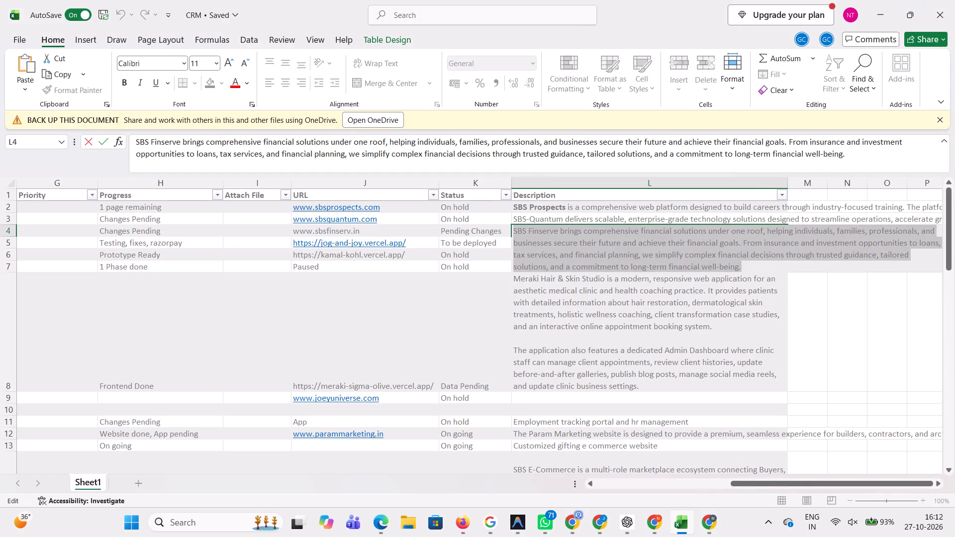
Return to Notion and delete the placeholder sentence under About project on the SBS Finserv page.
key("alt+Tab")
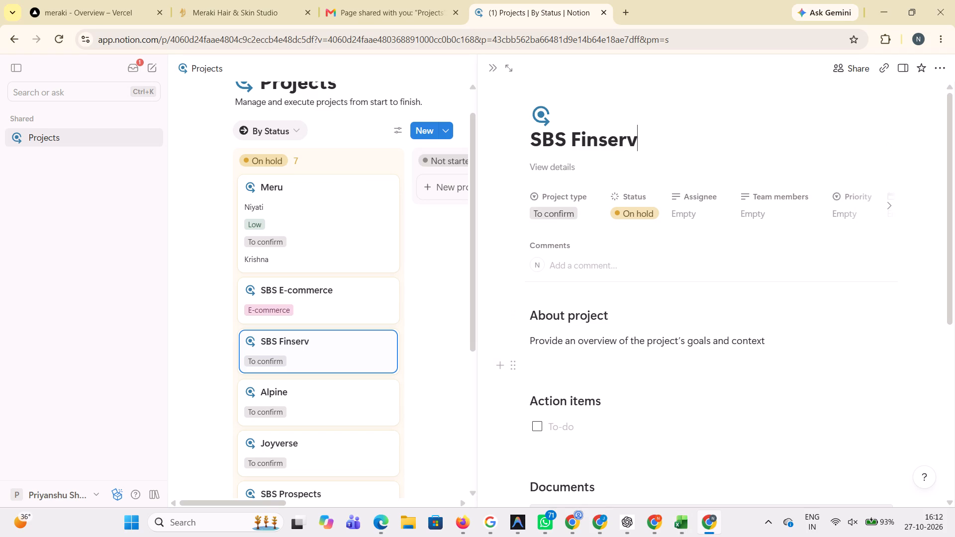
left_click(559, 365)
left_click(700, 340)
left_click(700, 340)
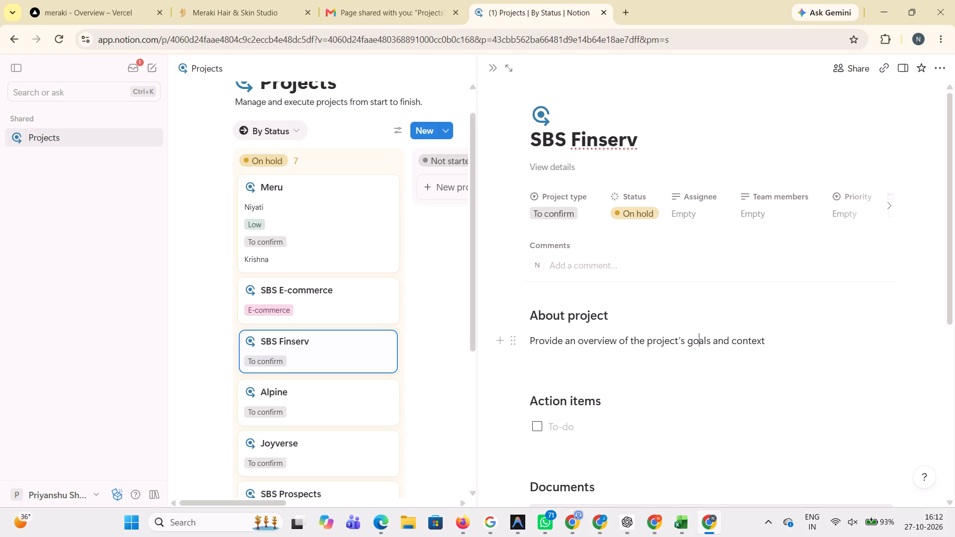
triple_click(700, 340)
left_click(700, 340)
key("BackSpace")
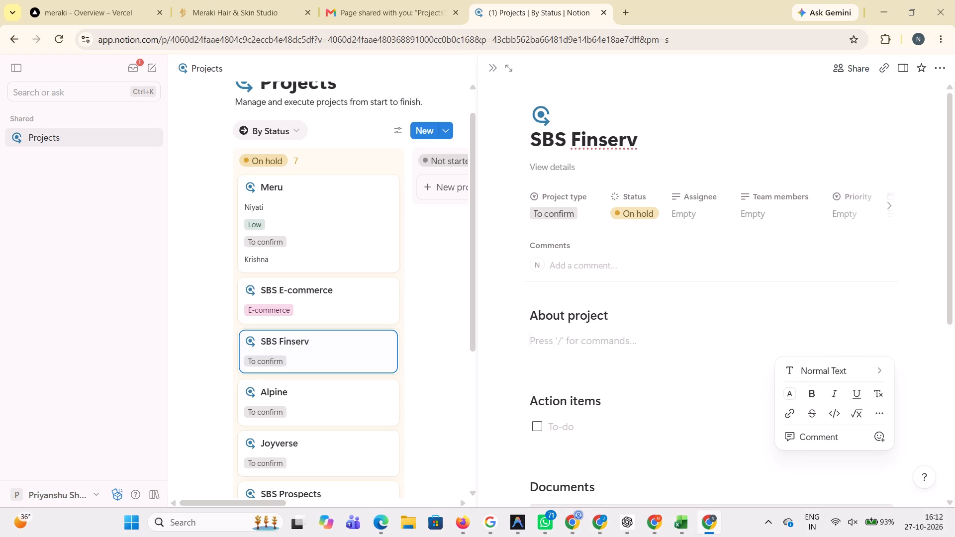
Paste the copied SBS Finserve description under About project on the SBS Finserv page.
key("ctrl+v")
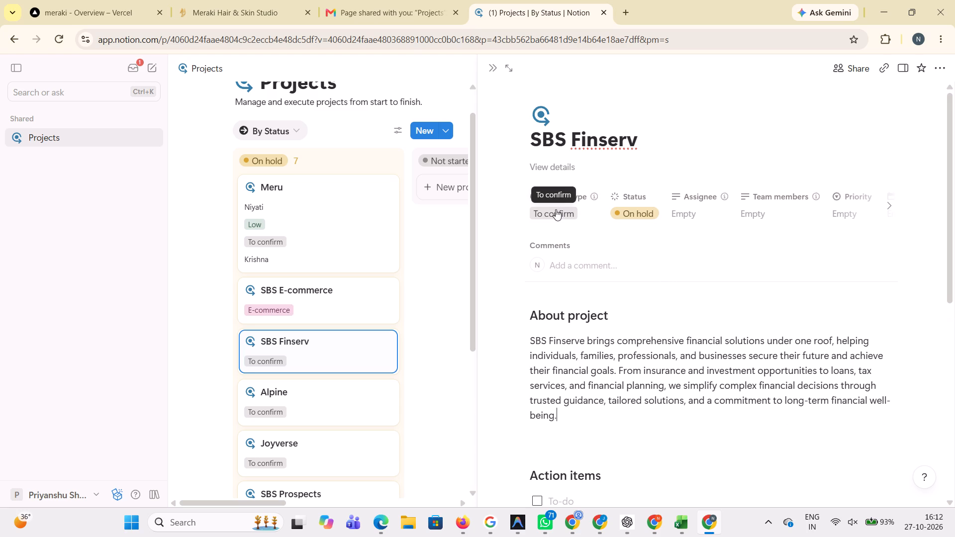
Enter Pradip as the team member of the SBS Finserv project.
left_click(760, 210)
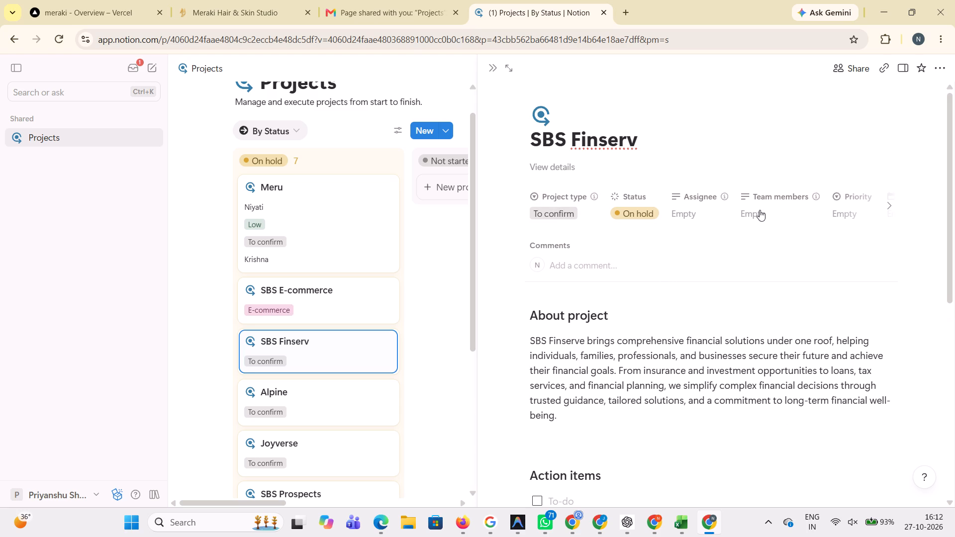
type("Pradip")
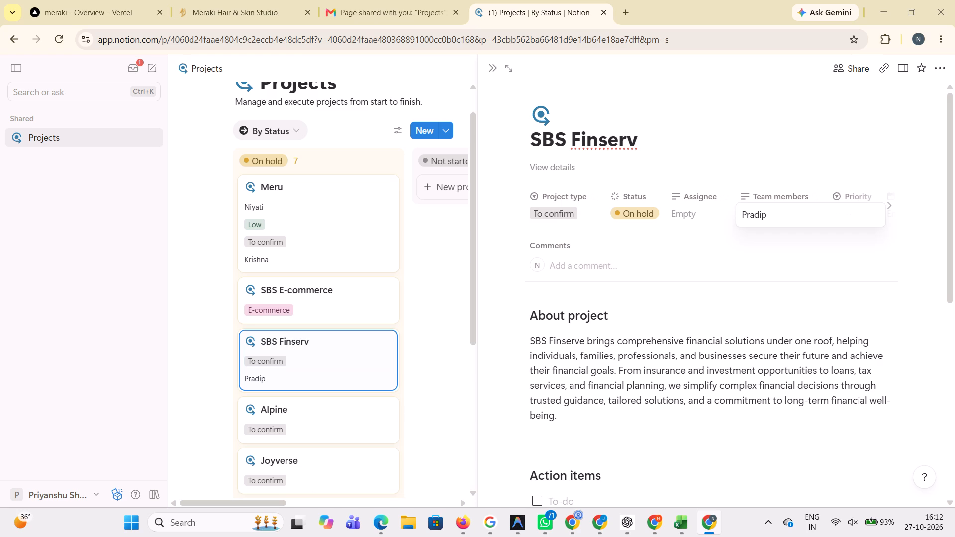
scroll(754, 269, "left", 2)
left_click(821, 288)
Set the SBS Finserv project's priority to Medium and close its page.
left_click(856, 213)
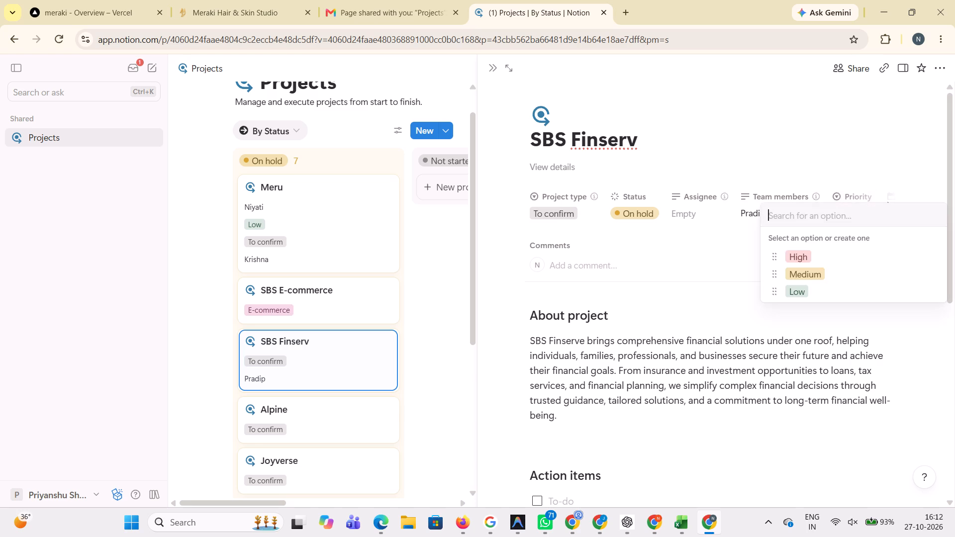
left_click(807, 271)
scroll(703, 232, "left", 1)
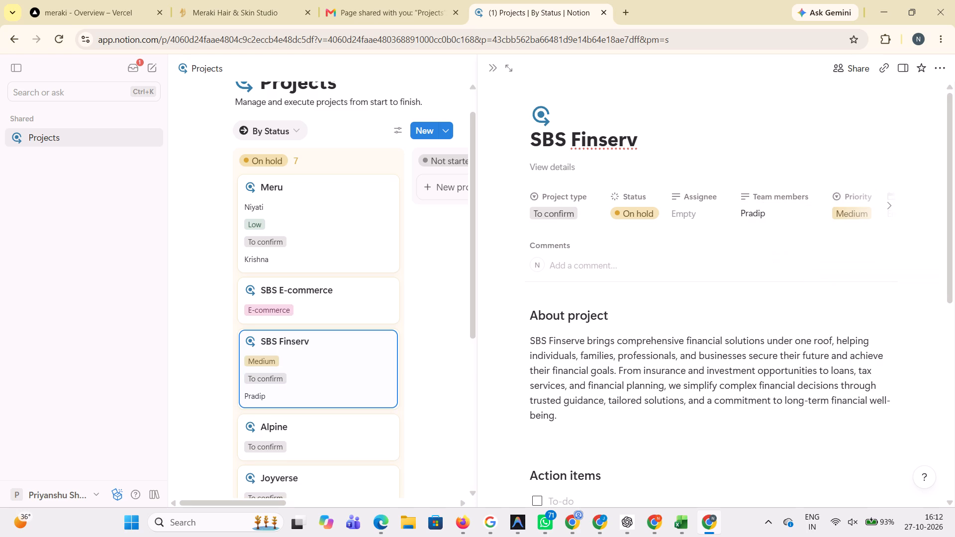
scroll(762, 218, "left", 2)
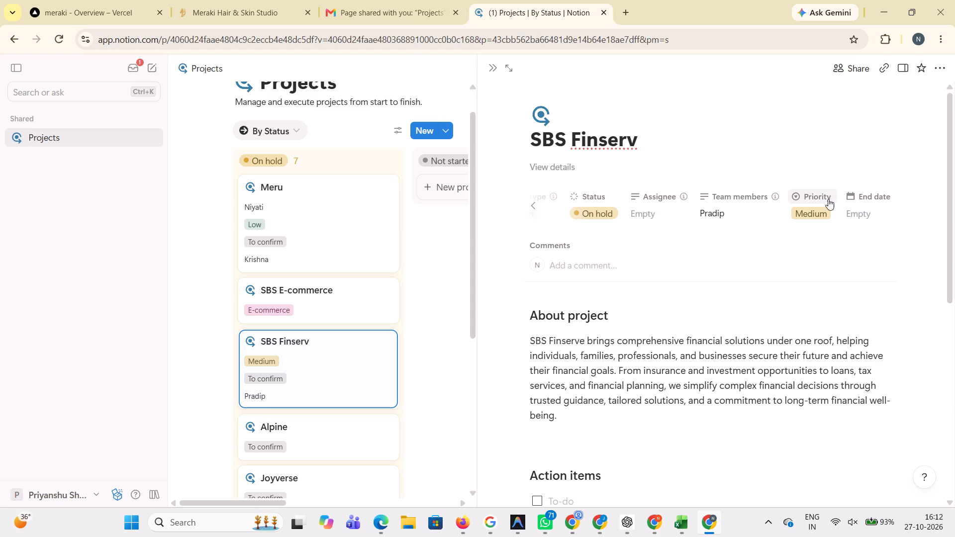
scroll(828, 199, "right", 2)
scroll(603, 341, "down", 1)
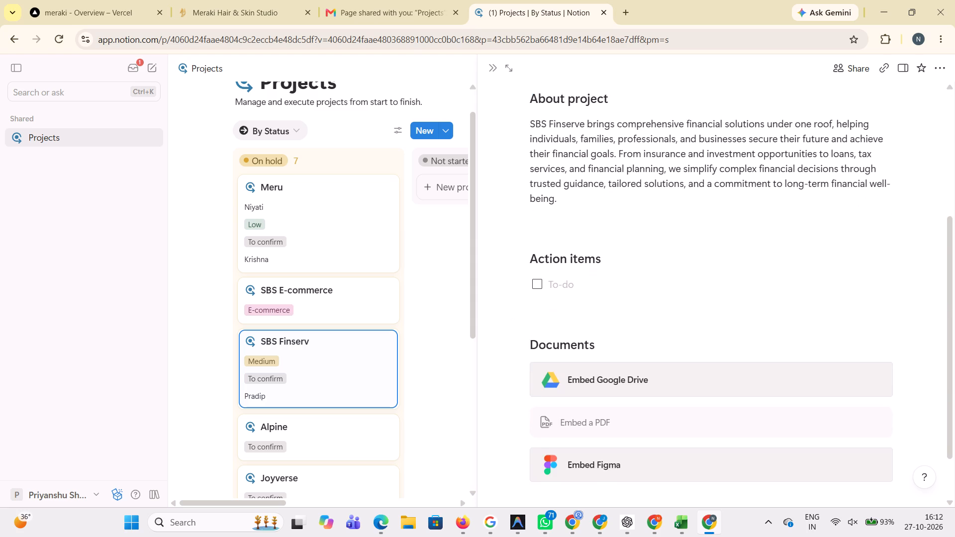
scroll(603, 341, "down", 1)
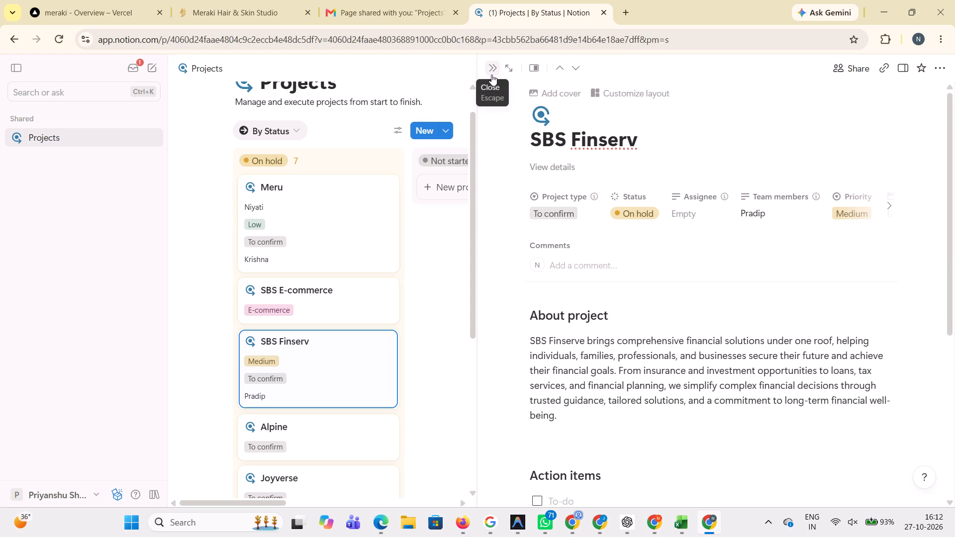
left_click(491, 75)
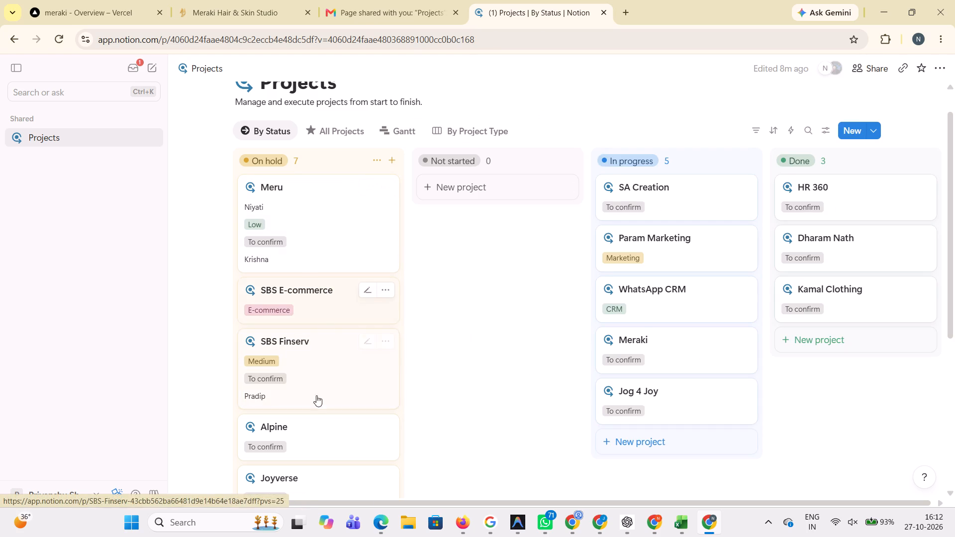
Open the SBS E-commerce project from the On hold column and enter Khevana as its assignee.
left_click(318, 285)
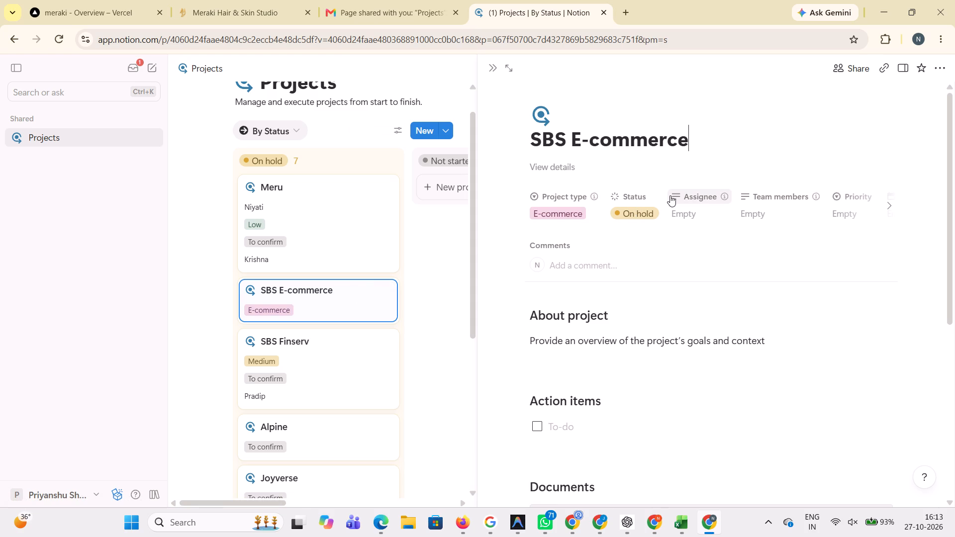
left_click(694, 211)
type("khe")
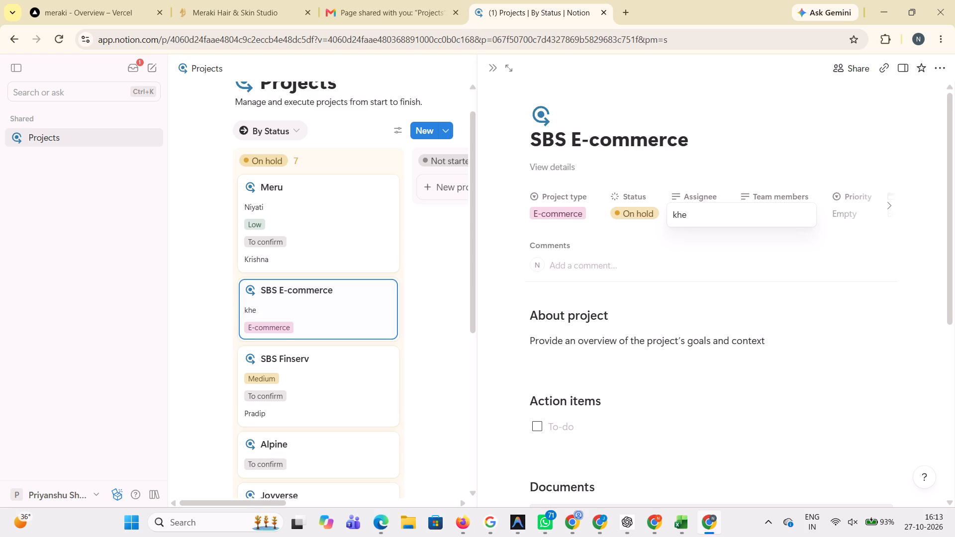
key("BackSpace")
key("BackSpace")
key("BackSpace")
key("shift+k")
type("he")
type("vana")
left_click(845, 214)
Set the SBS E-commerce project's priority to Low.
left_click(848, 217)
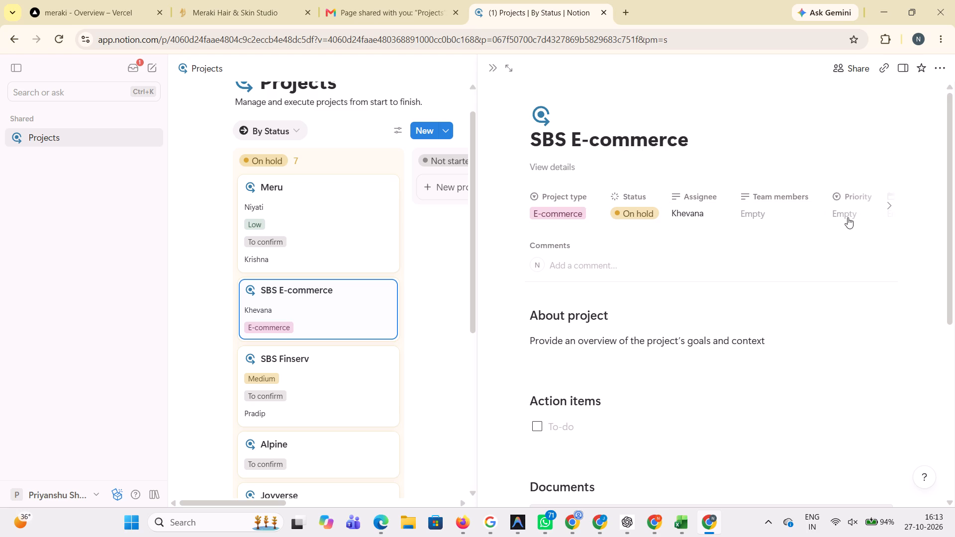
left_click(801, 293)
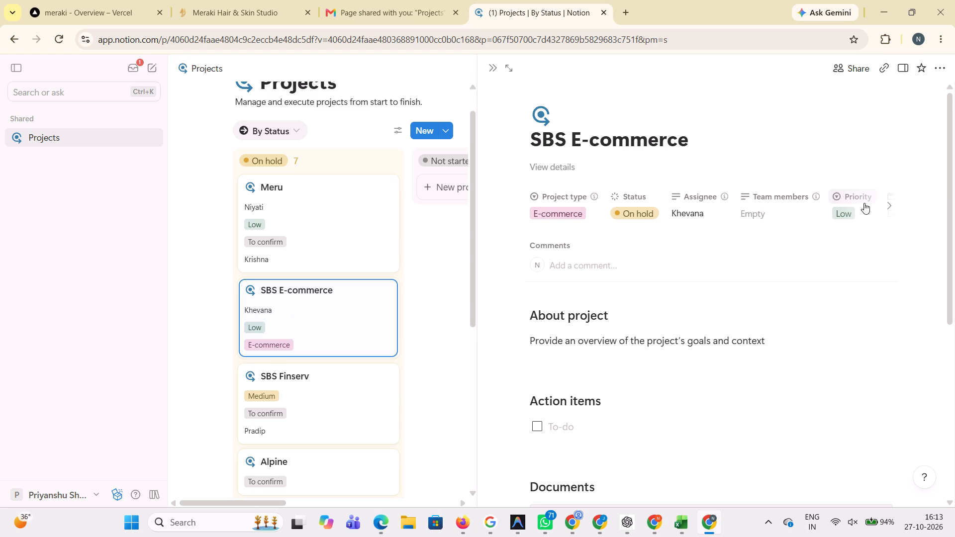
scroll(852, 205, "left", 1)
Replace the About project placeholder on the SBS E-commerce page with the SBS E-Commerce marketplace description from the clipboard history.
double_click(599, 339)
triple_click(599, 339)
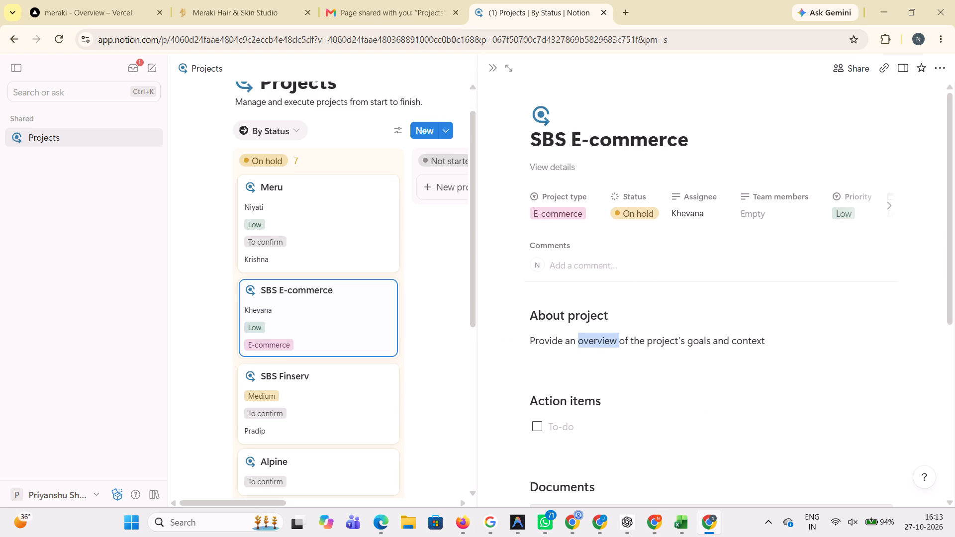
key("BackSpace")
key("super+v")
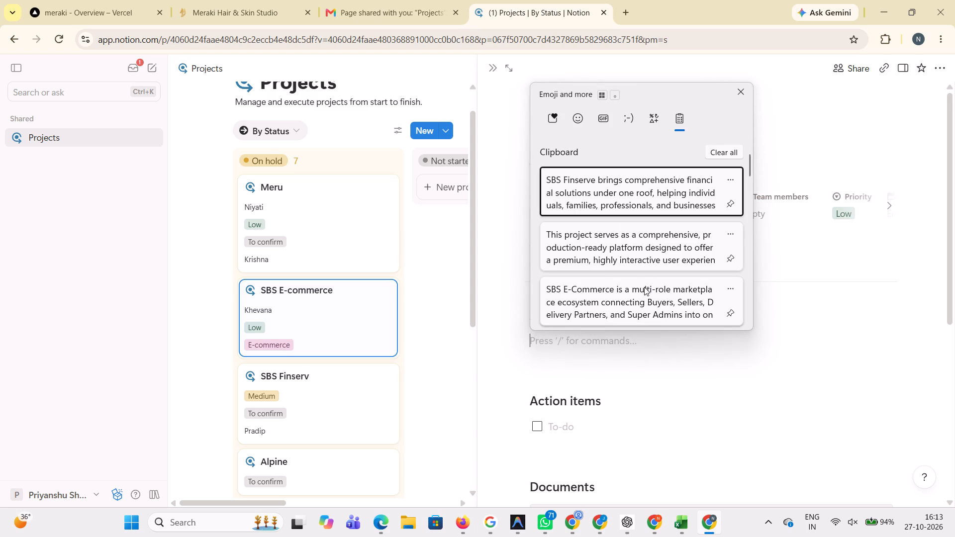
left_click(644, 287)
key("ctrl+v")
scroll(629, 365, "down", 2)
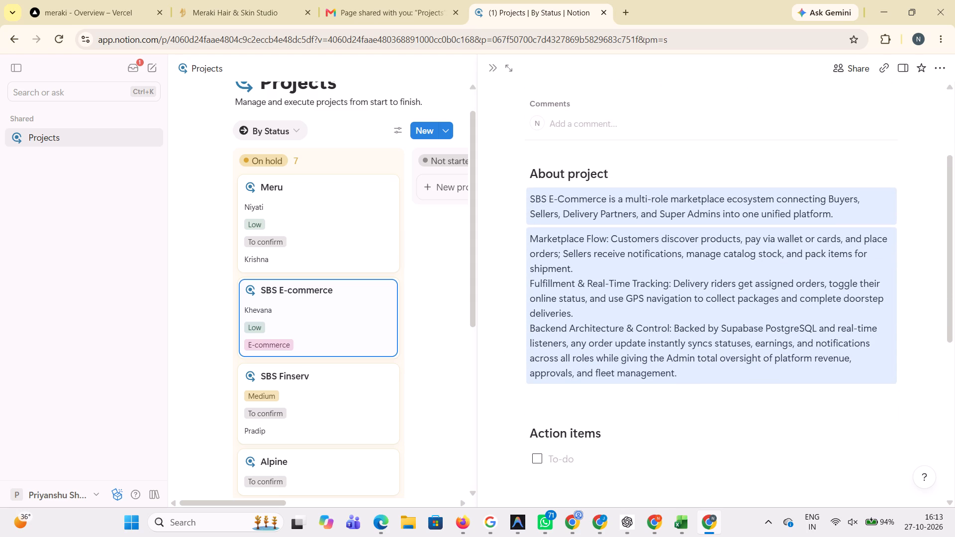
scroll(543, 409, "down", 1)
Open the Alpine project from the On hold column and enter Krishna as its assignee.
scroll(341, 439, "down", 1)
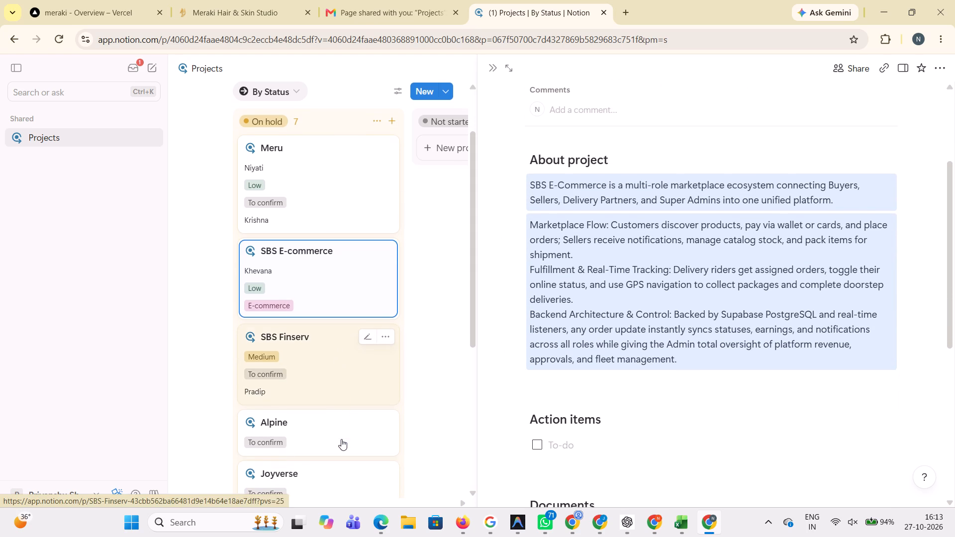
left_click(327, 418)
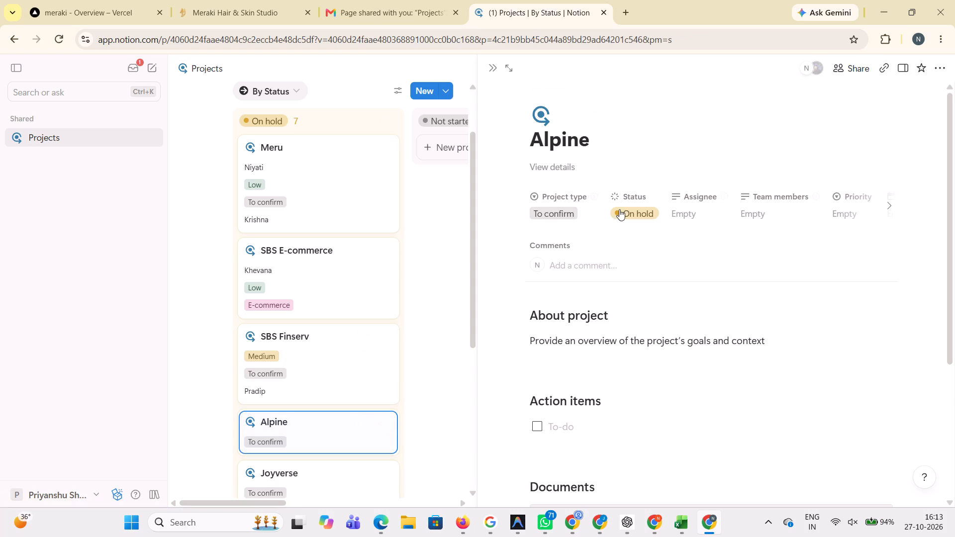
left_click(687, 215)
type("Krishna")
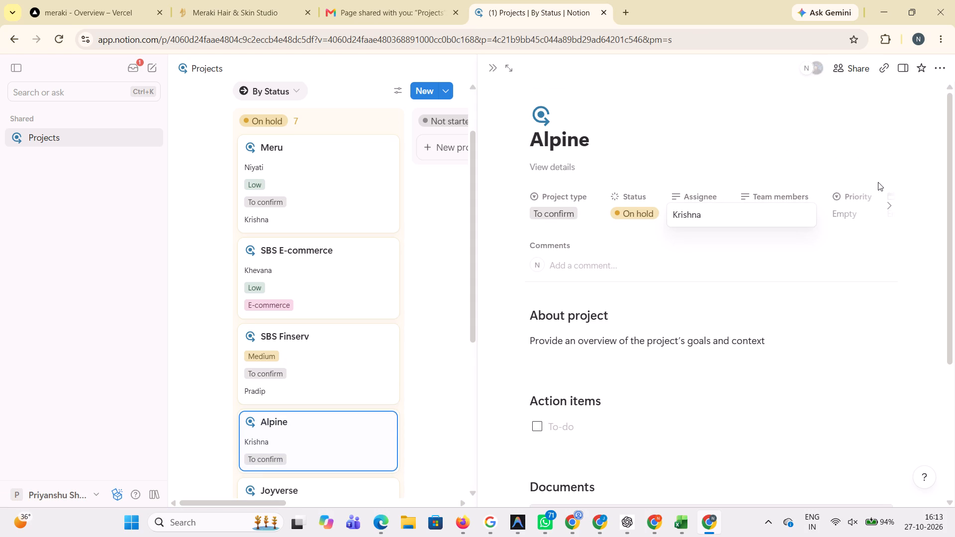
key("Right")
left_click(807, 231)
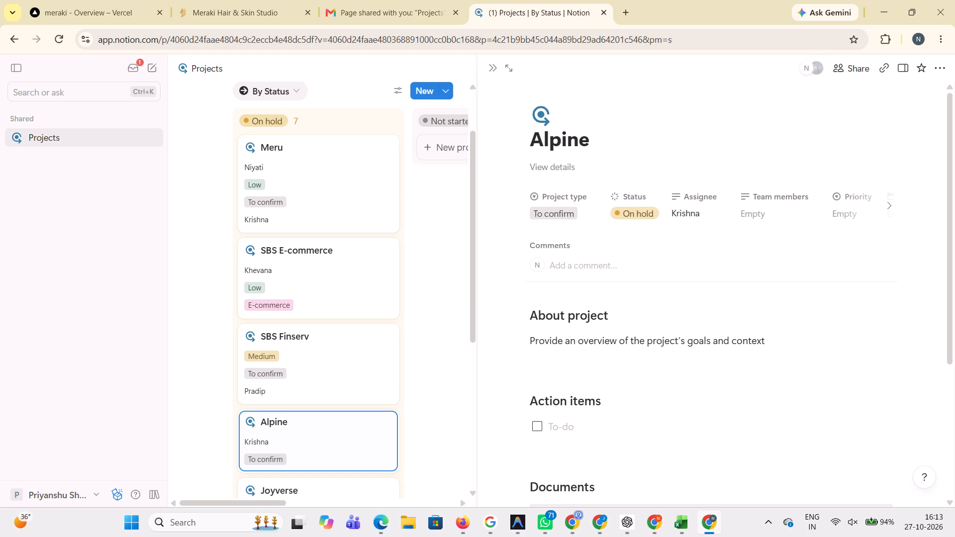
Enter "Satvik, Niyati" as the team members of the Alpine project.
left_click(777, 209)
type("Satvik")
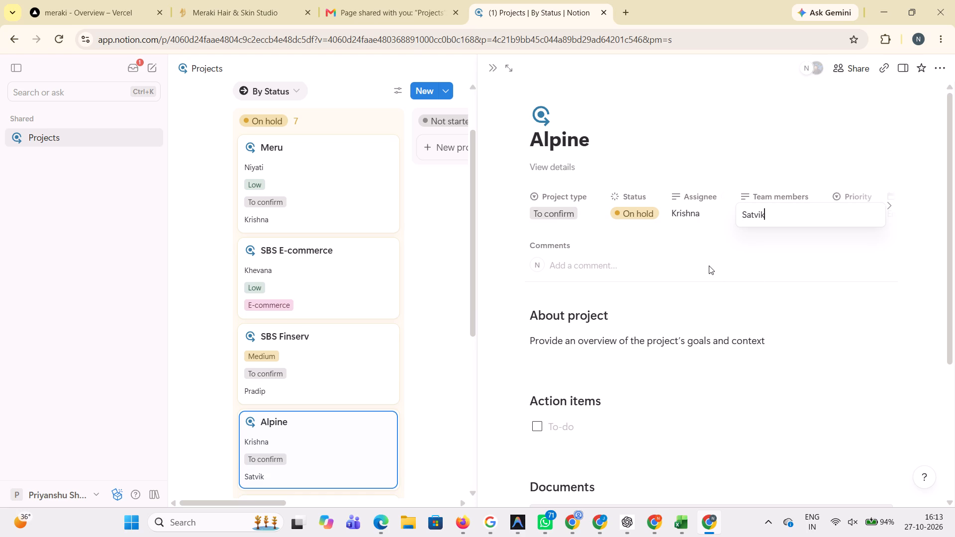
type(",")
key("space")
type("Niya")
key("i")
key("BackSpace")
type("ti")
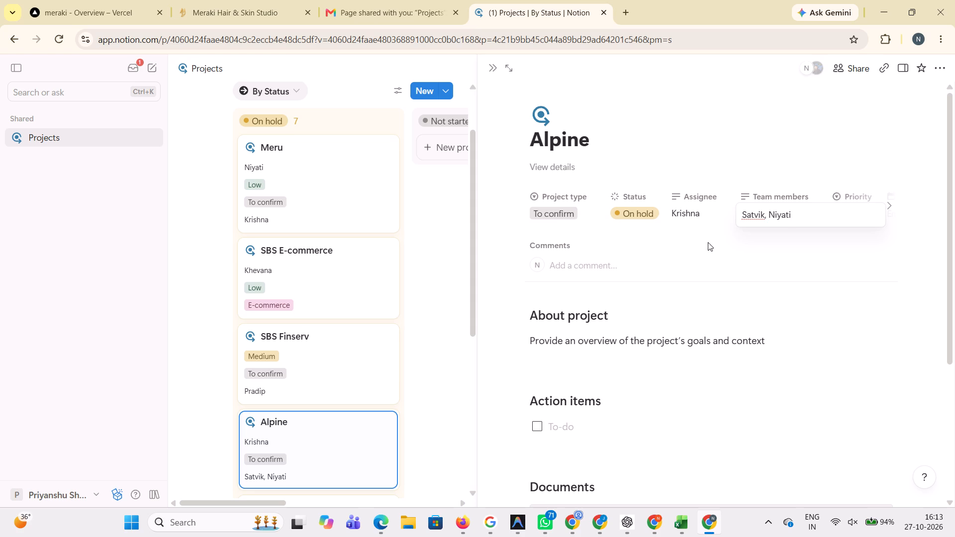
left_click(708, 242)
Set the Alpine project's priority to Medium.
left_click(850, 213)
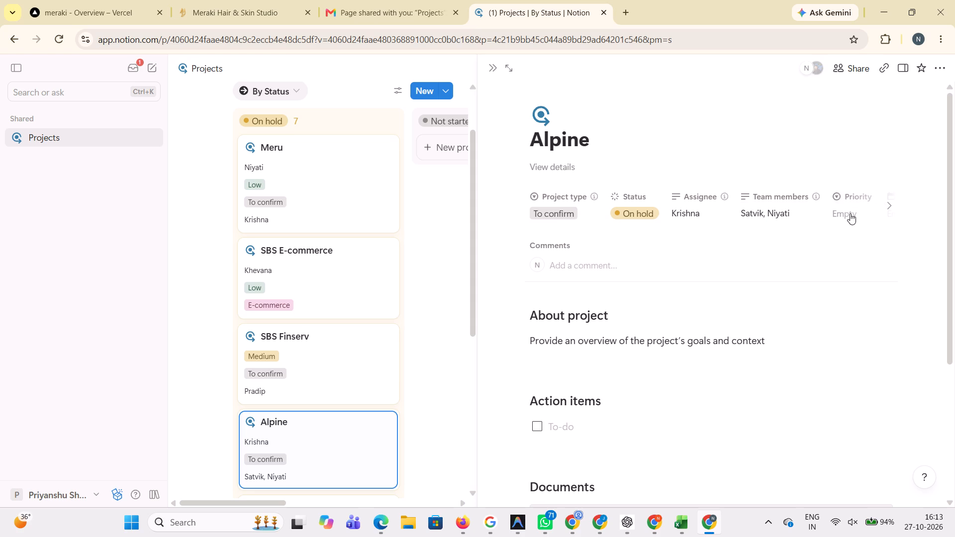
left_click(818, 273)
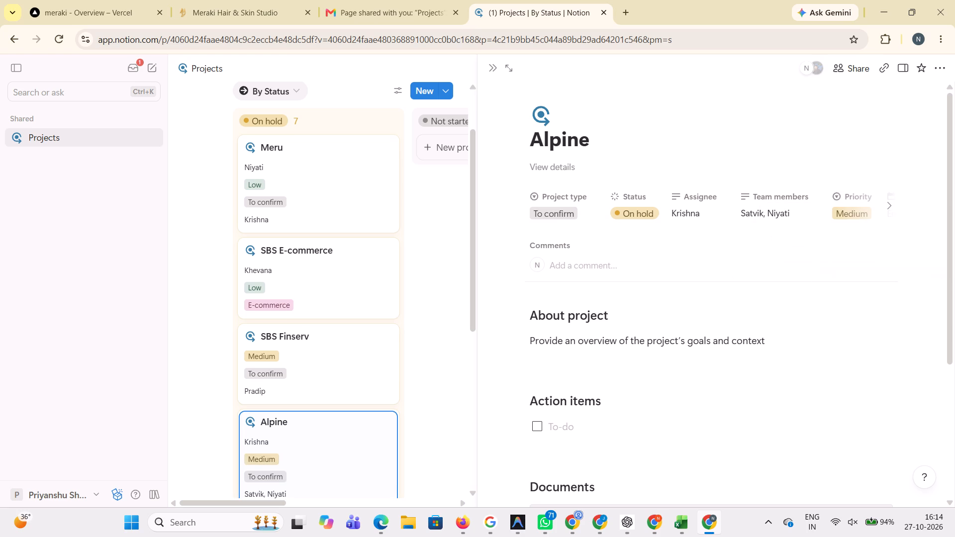
Switch to the CRM workbook in Excel and check the Alpine row for its details and description.
left_click(675, 526)
scroll(554, 313, "down", 1)
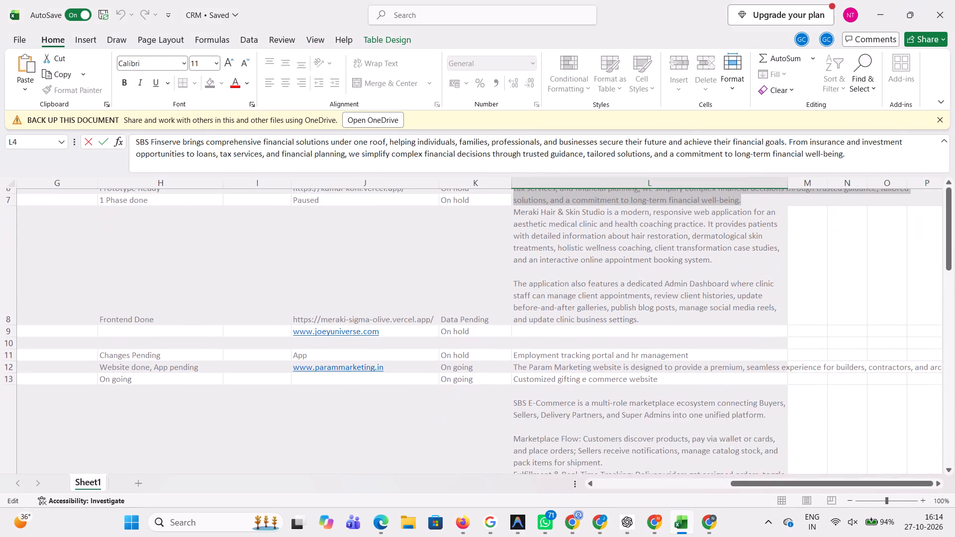
scroll(554, 313, "down", 3)
scroll(554, 313, "right", 2)
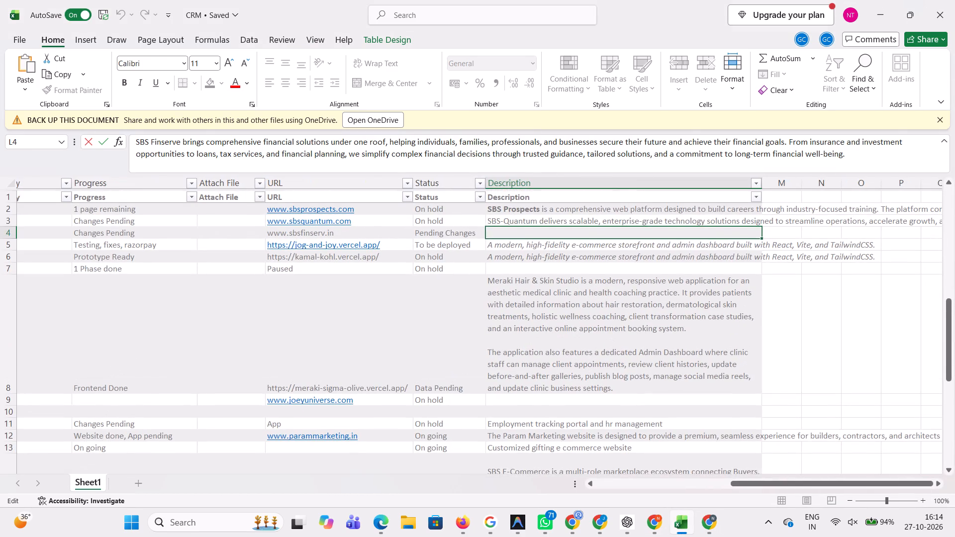
scroll(554, 313, "right", 2)
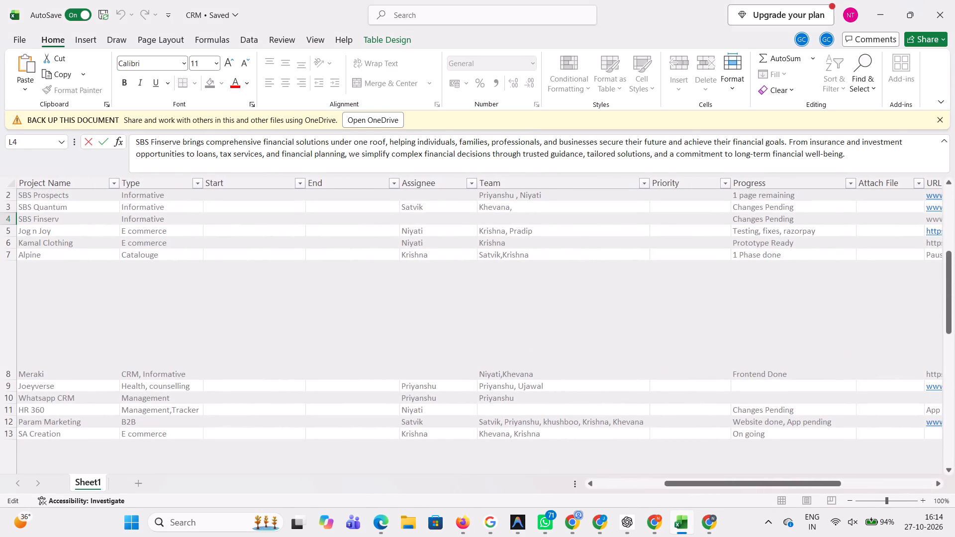
scroll(554, 313, "left", 8)
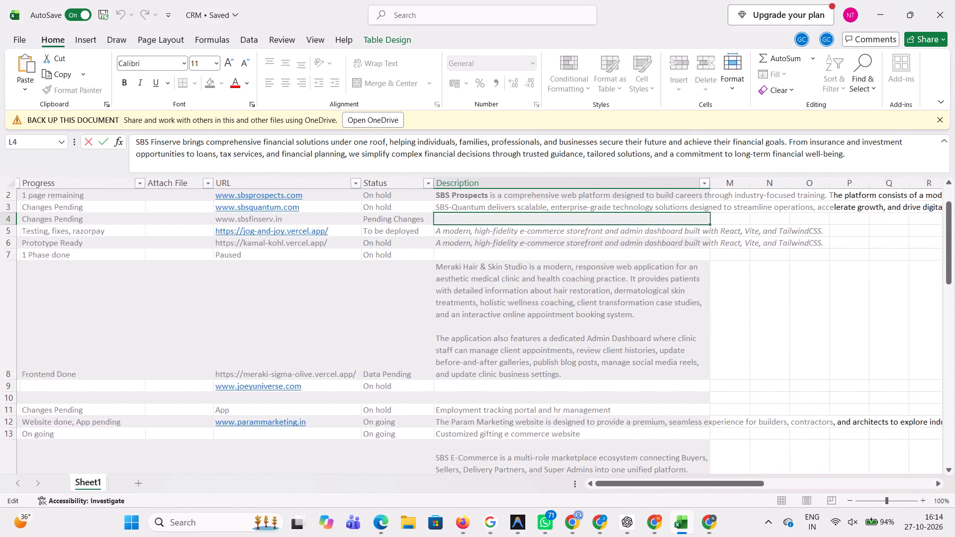
In Firefox, copy the ALPINE README overview from "This project is a comprehensive" through the Enterprise-scale catalog management bullet.
left_click(465, 536)
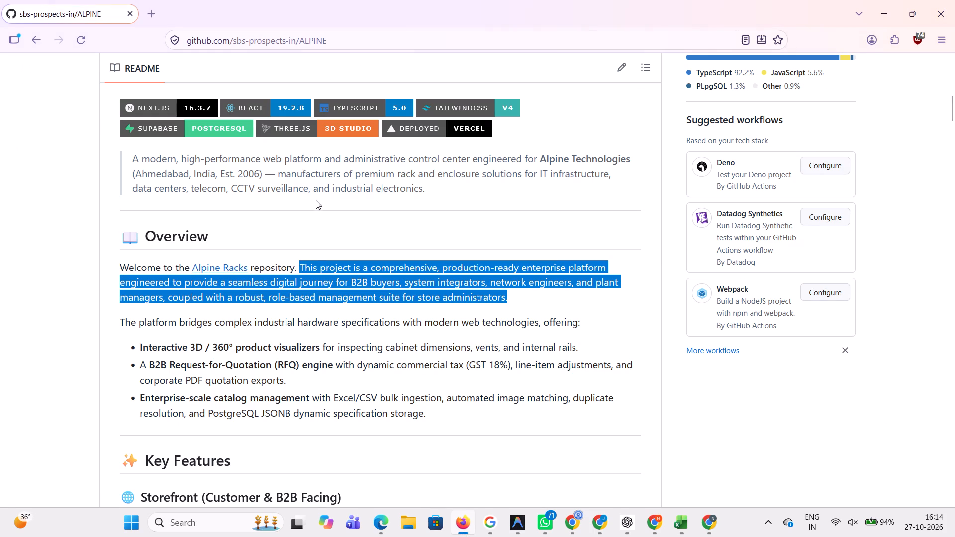
left_click(302, 263)
left_click_drag(301, 268, 440, 409)
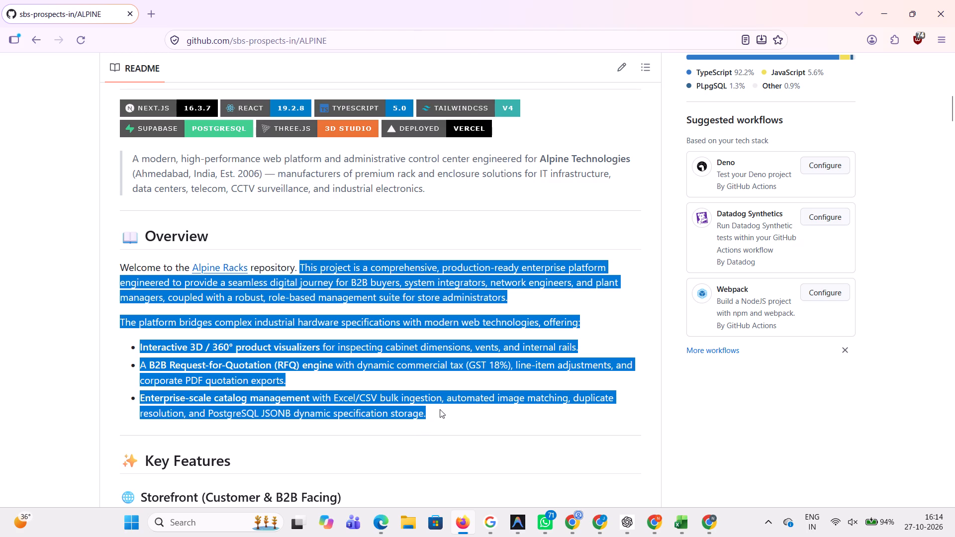
key("ctrl+c")
Return to Notion in Chrome and replace the Alpine page's About project placeholder with the copied README overview.
key("alt+Tab")
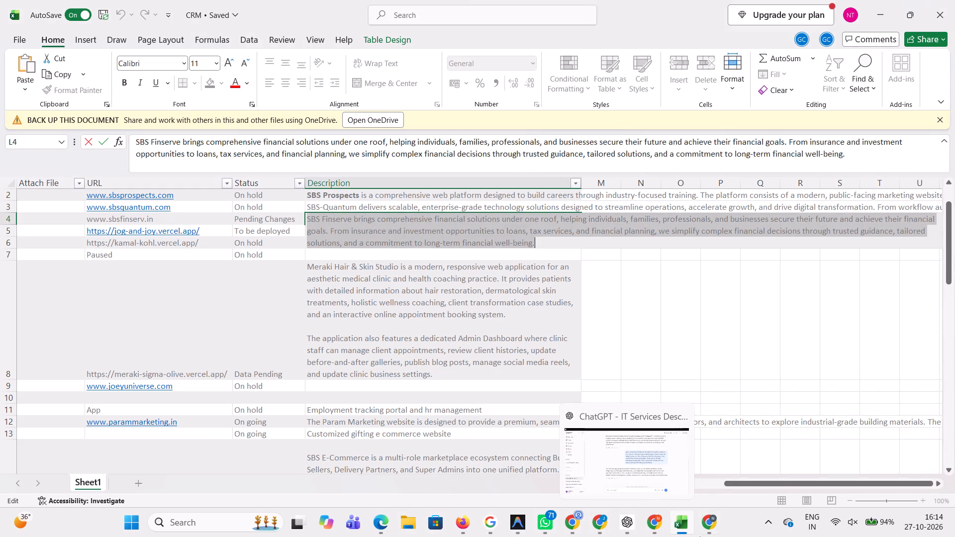
left_click(721, 526)
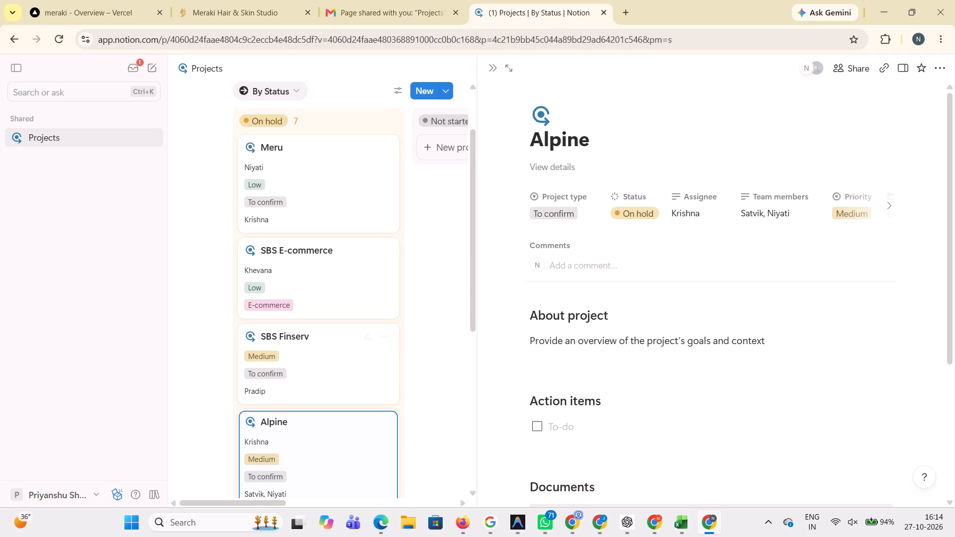
triple_click(612, 334)
key("BackSpace")
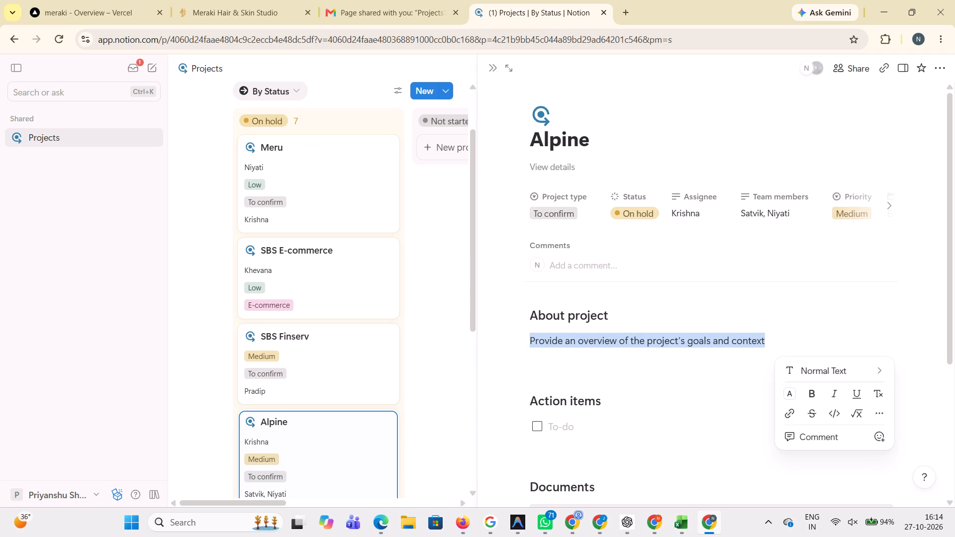
key("ctrl+v")
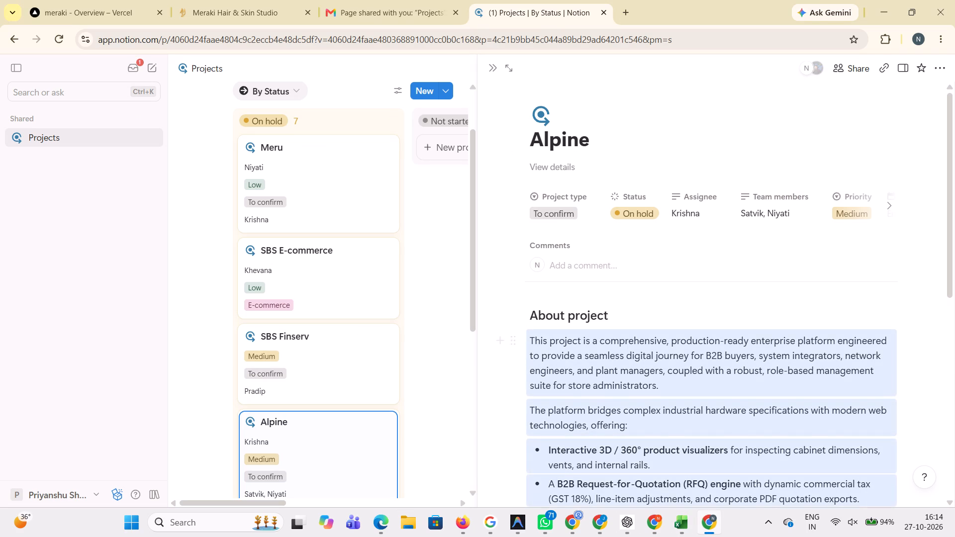
Open the Joyverse project from the On hold column and enter Priyanshu as its assignee.
scroll(656, 440, "down", 3)
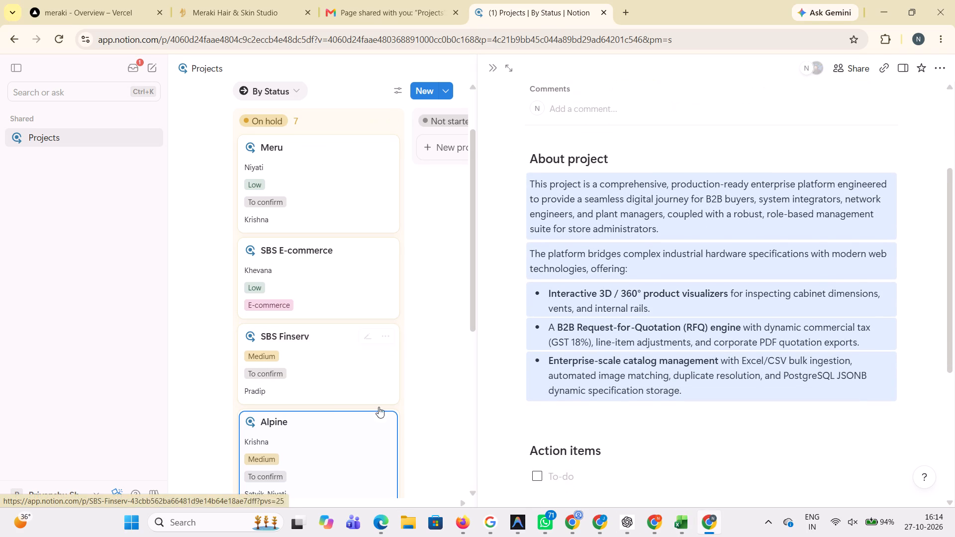
scroll(328, 409, "down", 2)
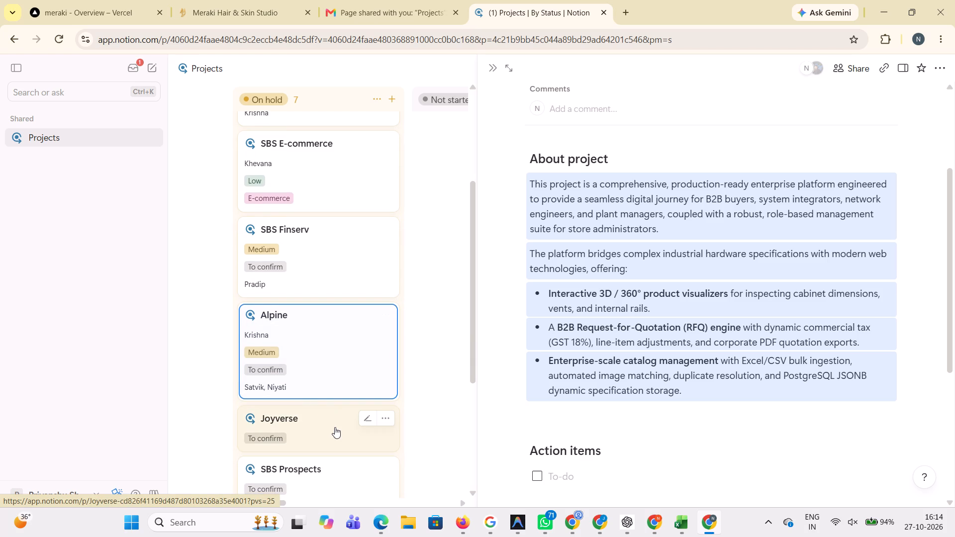
scroll(335, 427, "down", 1)
left_click(324, 363)
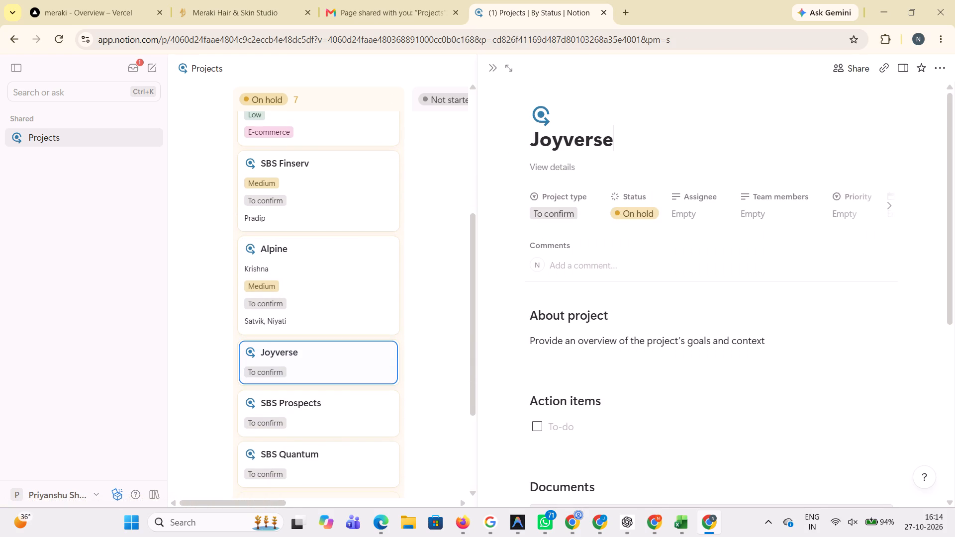
left_click(692, 210)
key("shift+p")
type("riyanshu")
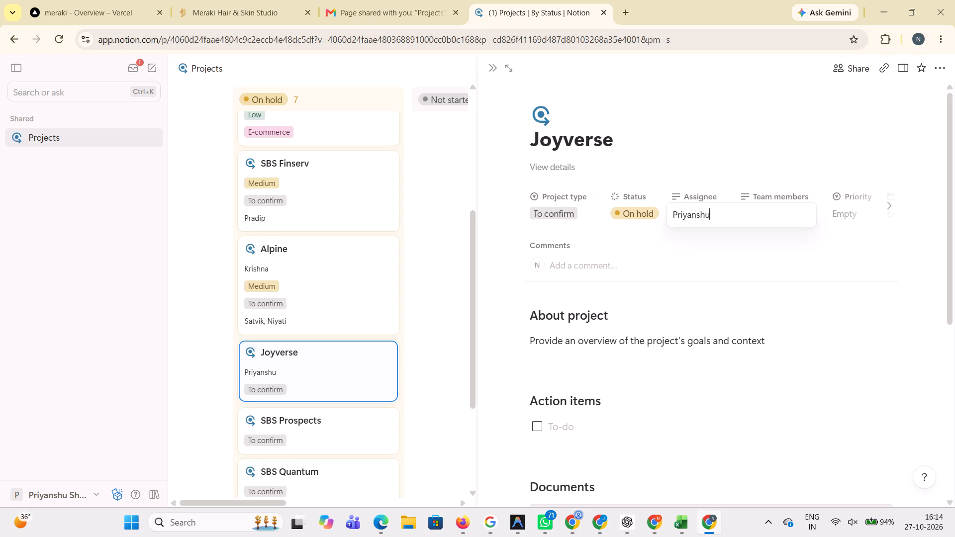
left_click(802, 254)
Enter Krishna as the team member of the Joyverse project.
left_click(773, 215)
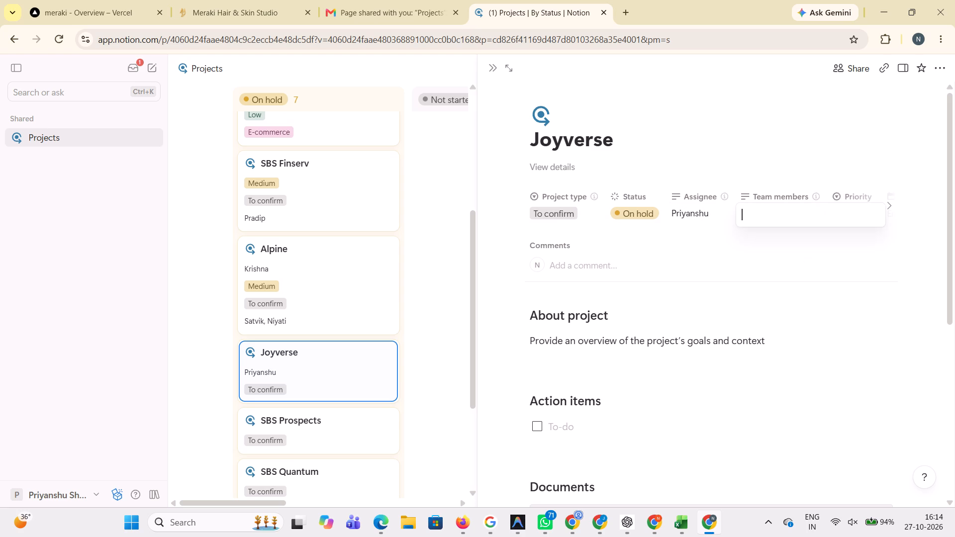
type("Krish a")
key("BackSpace")
key("BackSpace")
key("m")
key("BackSpace")
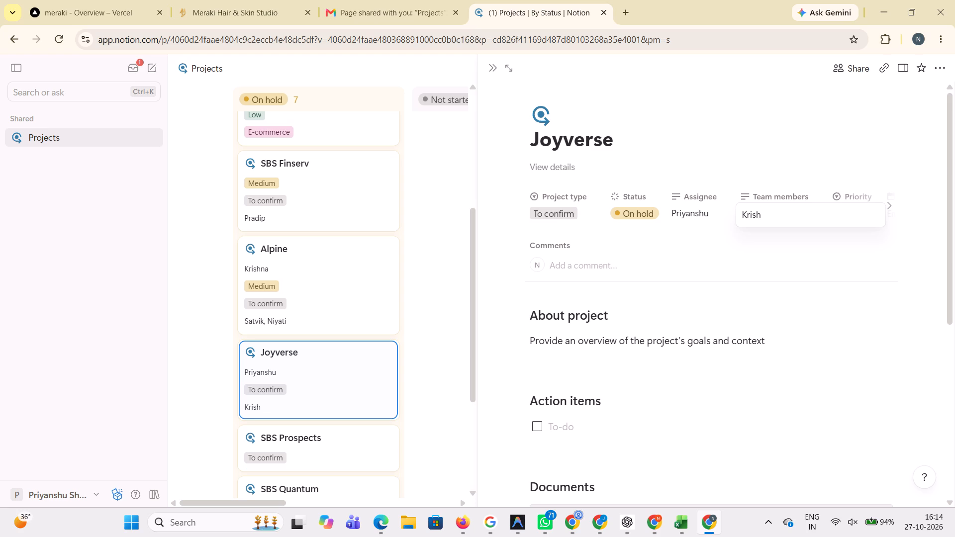
type("na")
left_click(758, 268)
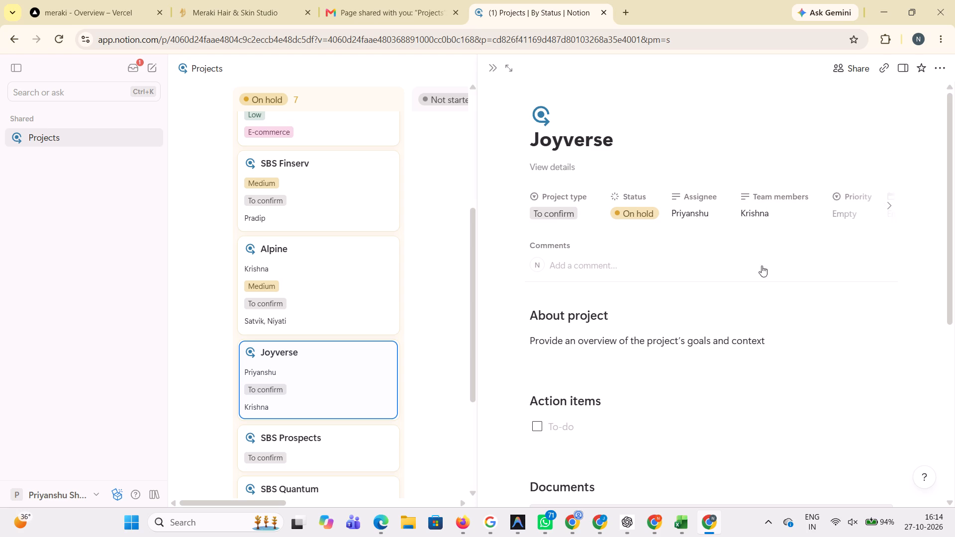
Set the Joyverse project's priority to Medium.
left_click(869, 220)
left_click(820, 273)
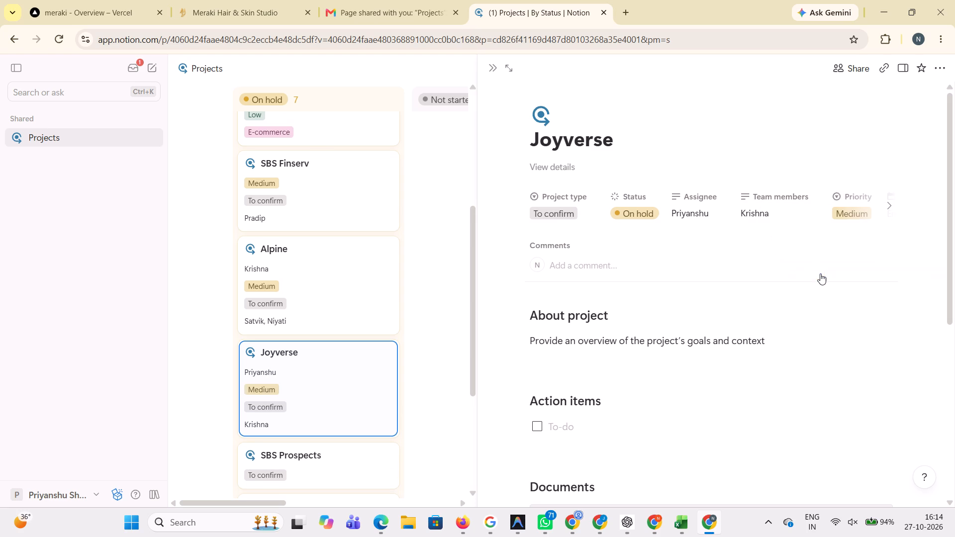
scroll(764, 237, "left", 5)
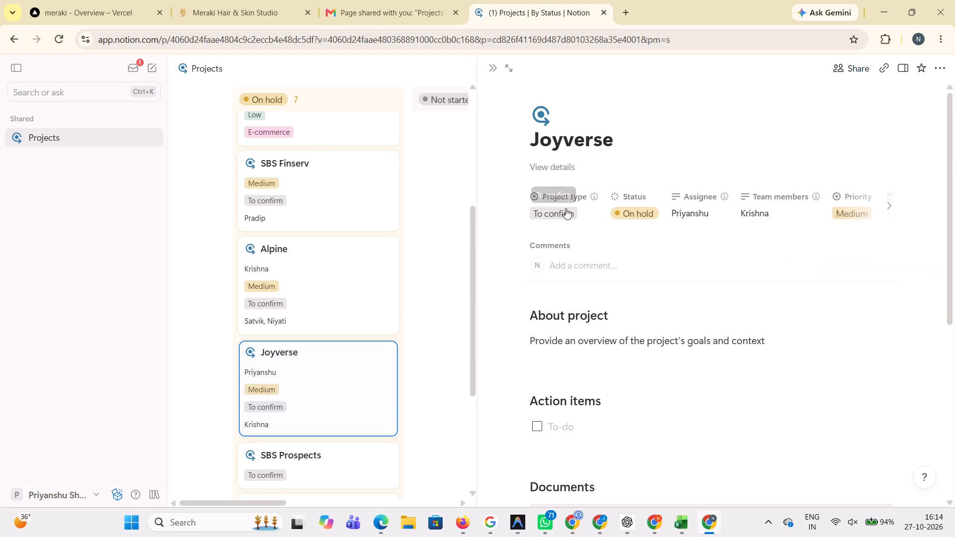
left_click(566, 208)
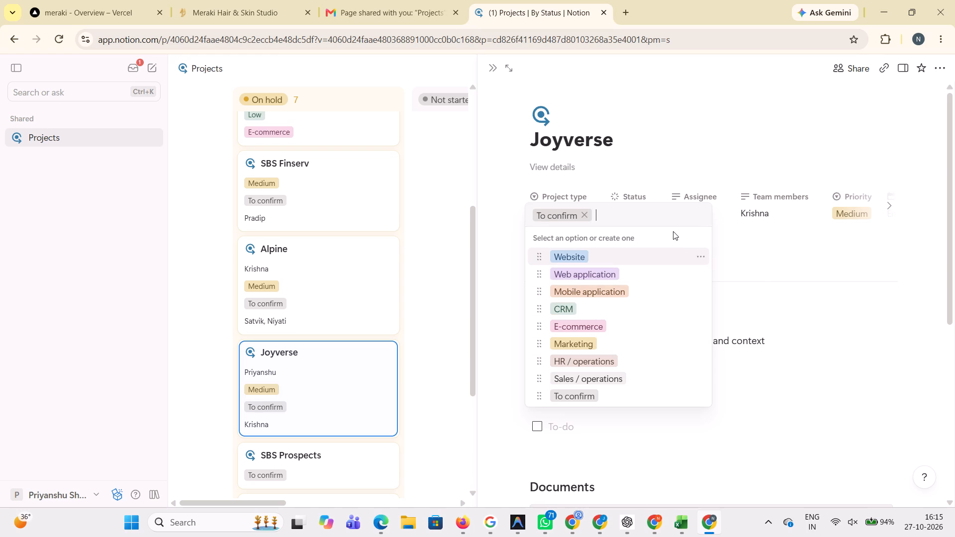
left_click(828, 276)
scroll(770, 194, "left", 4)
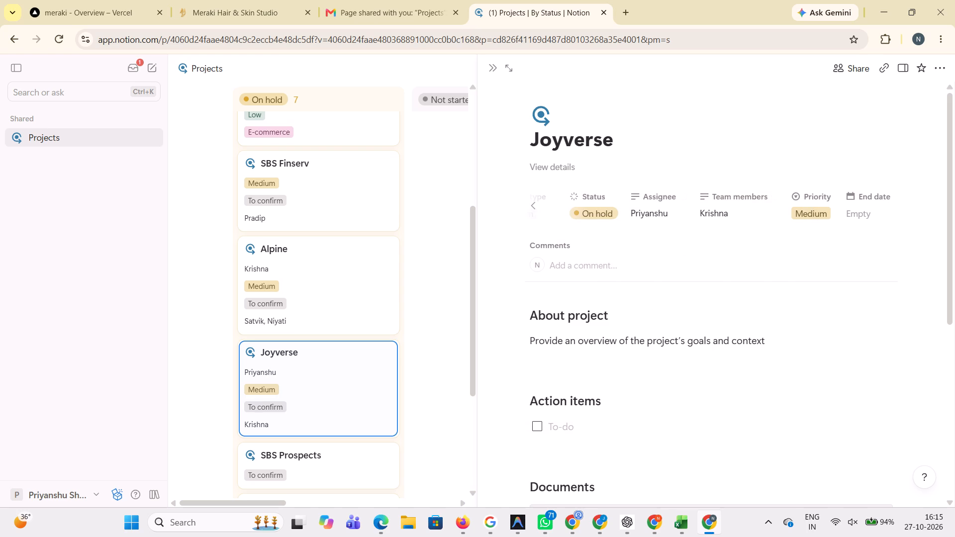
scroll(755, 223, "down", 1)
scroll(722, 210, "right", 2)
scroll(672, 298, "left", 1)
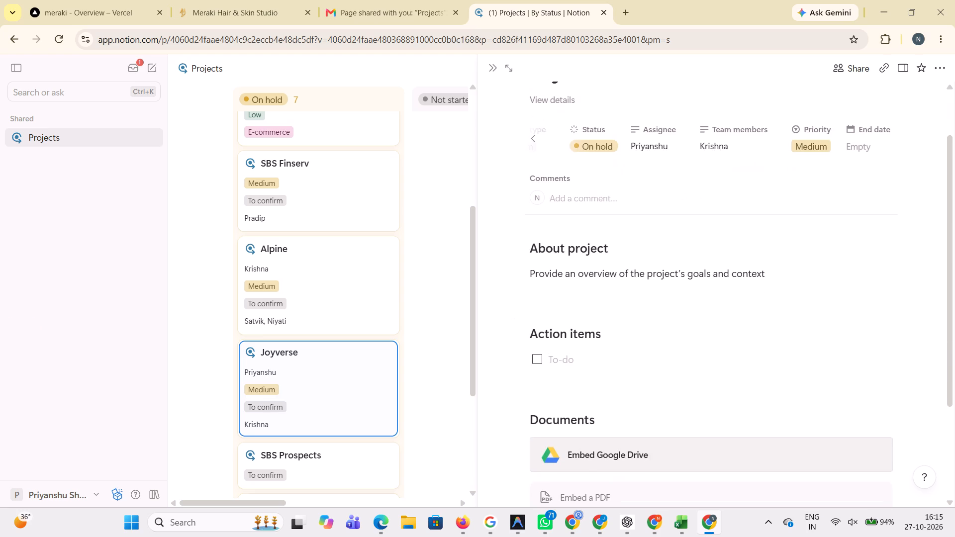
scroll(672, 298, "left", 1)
Switch to GitHub in Firefox, search the sbs-prospects-in repositories for "jo" and open JOEYVERSE-V1.
double_click(611, 268)
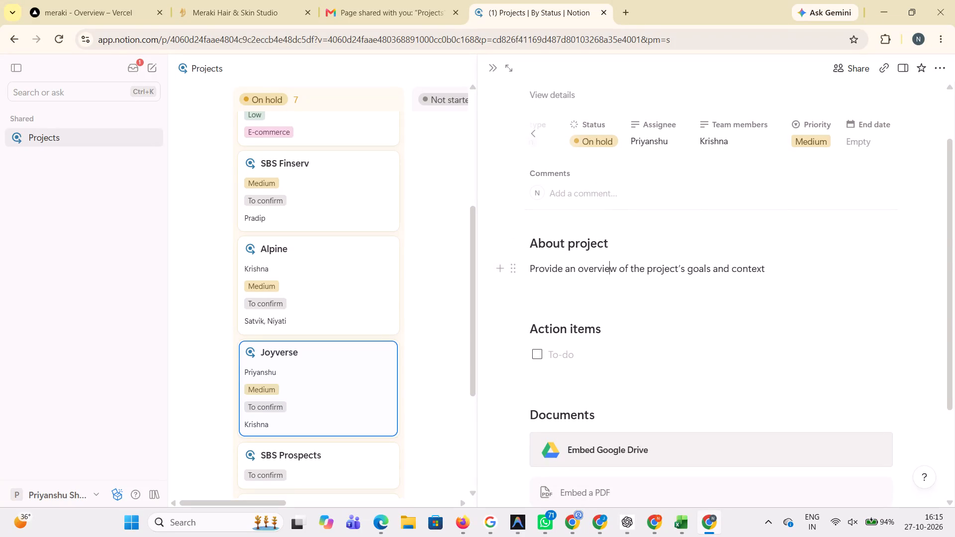
left_click(461, 522)
scroll(442, 173, "up", 9)
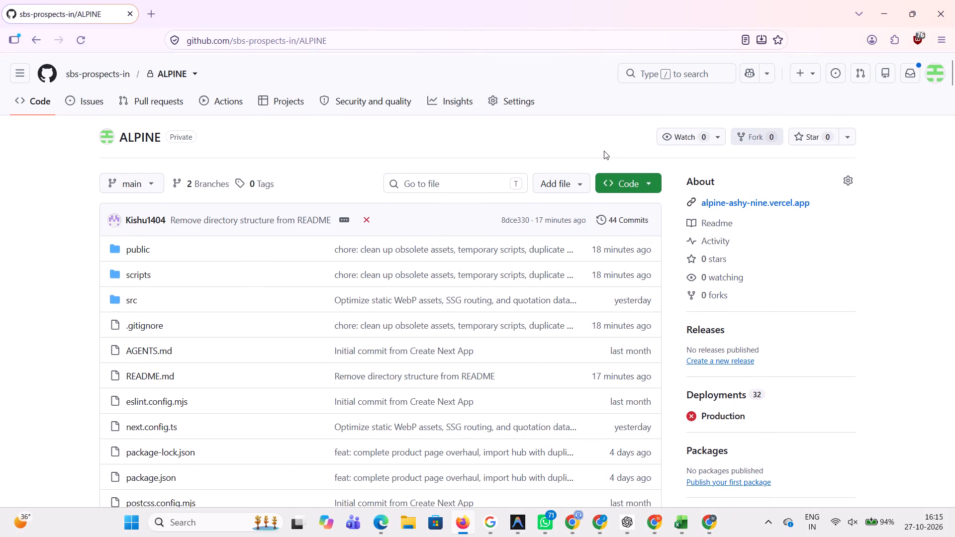
left_click(683, 65)
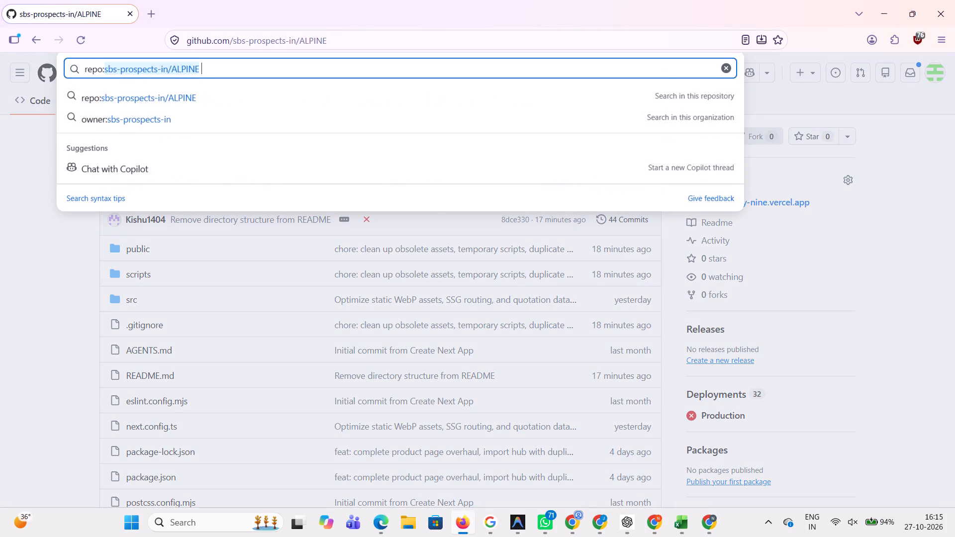
key("BackSpace")
key("BackSpace")
key("BackSpace")
key("BackSpace")
key("BackSpace")
key("BackSpace")
key("BackSpace")
key("BackSpace")
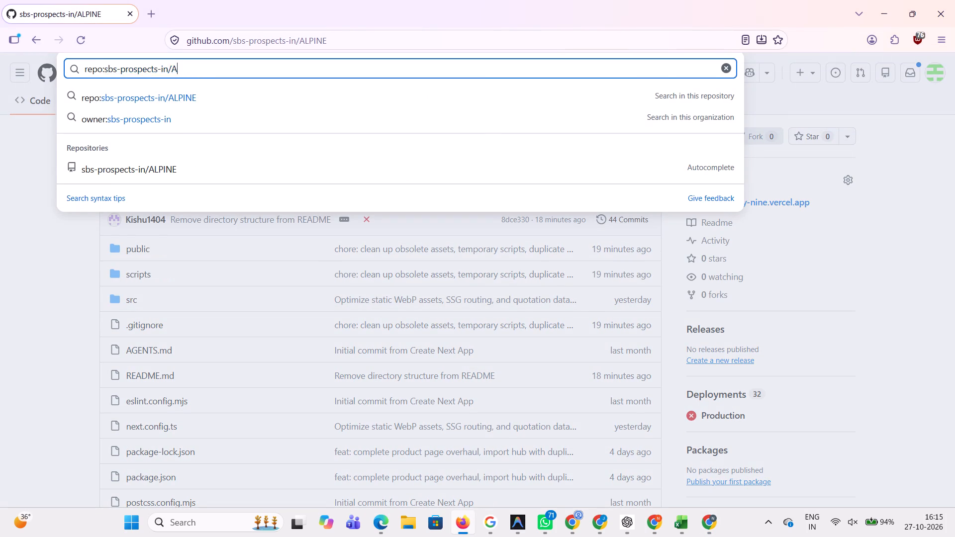
key("BackSpace")
type("jo")
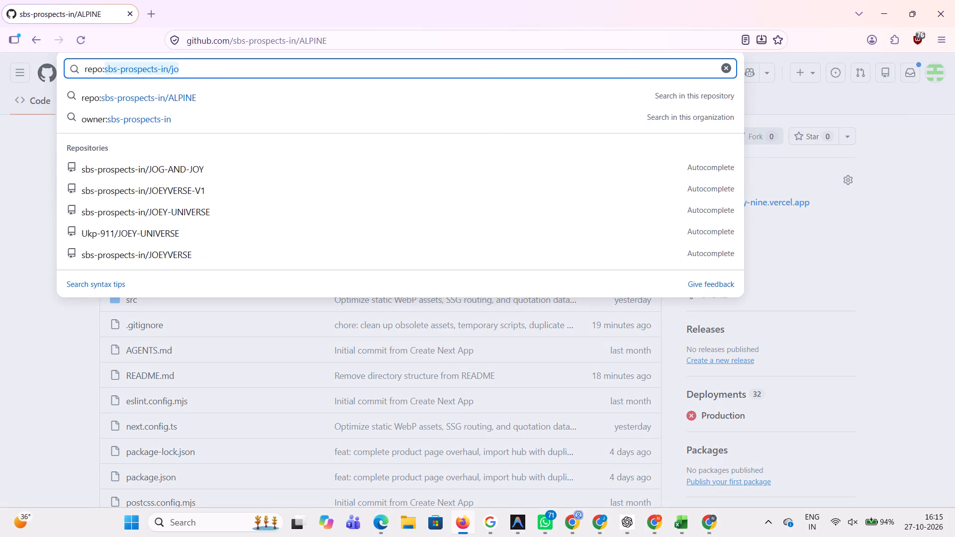
left_click(409, 186)
key("Return")
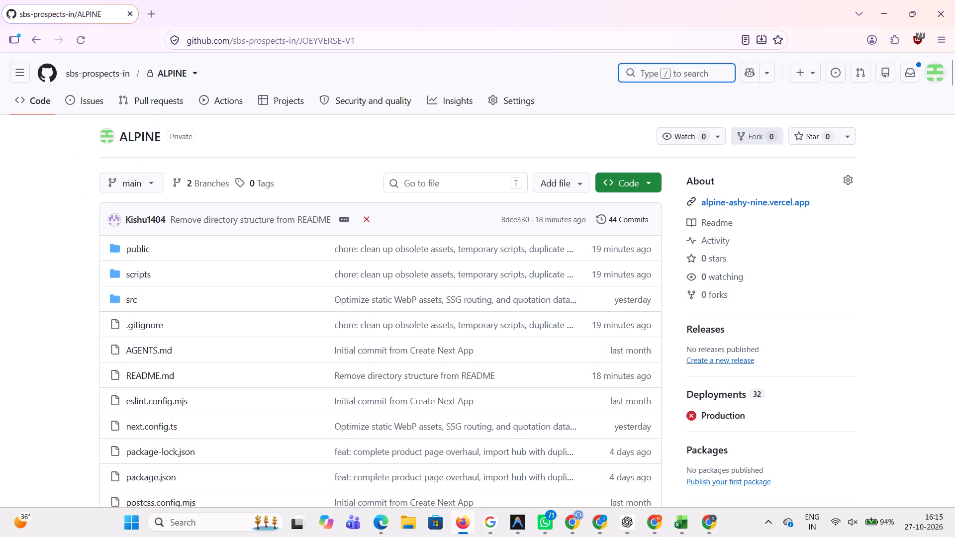
Copy the full Overview text of the JOEYVERSE-V1 README, from the opening Joeyverse paragraph through the closing paragraph on medical care for pets.
scroll(409, 186, "down", 4)
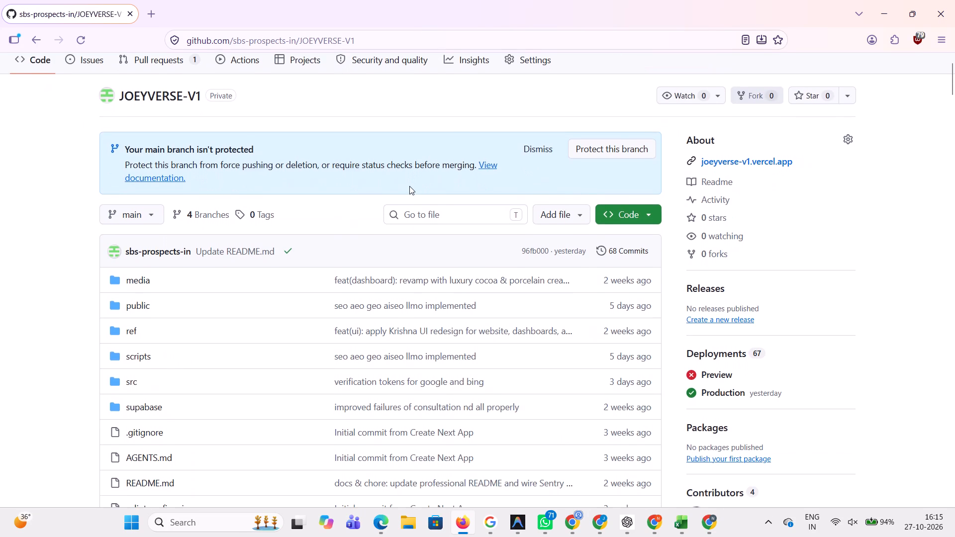
scroll(409, 186, "down", 6)
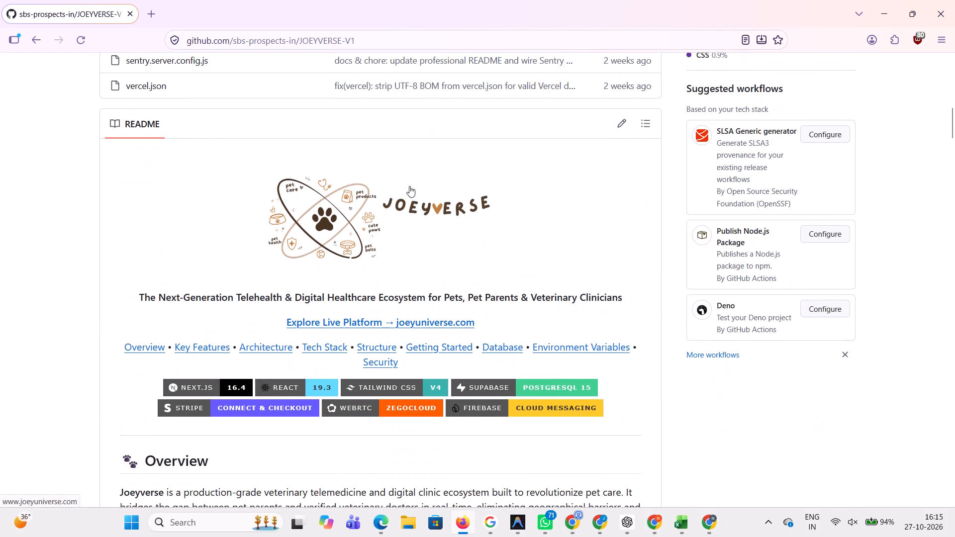
scroll(409, 186, "down", 4)
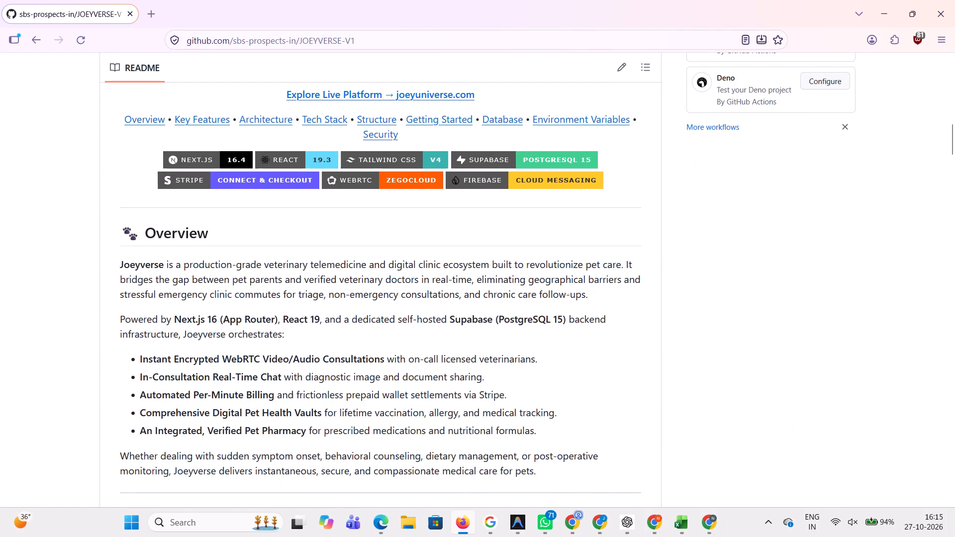
left_click_drag(117, 263, 275, 232)
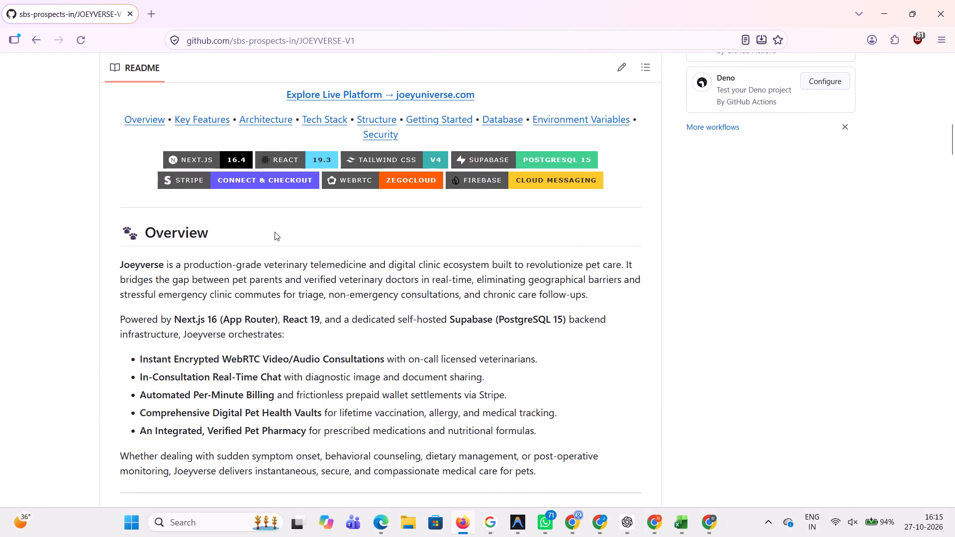
left_click_drag(275, 232, 605, 293)
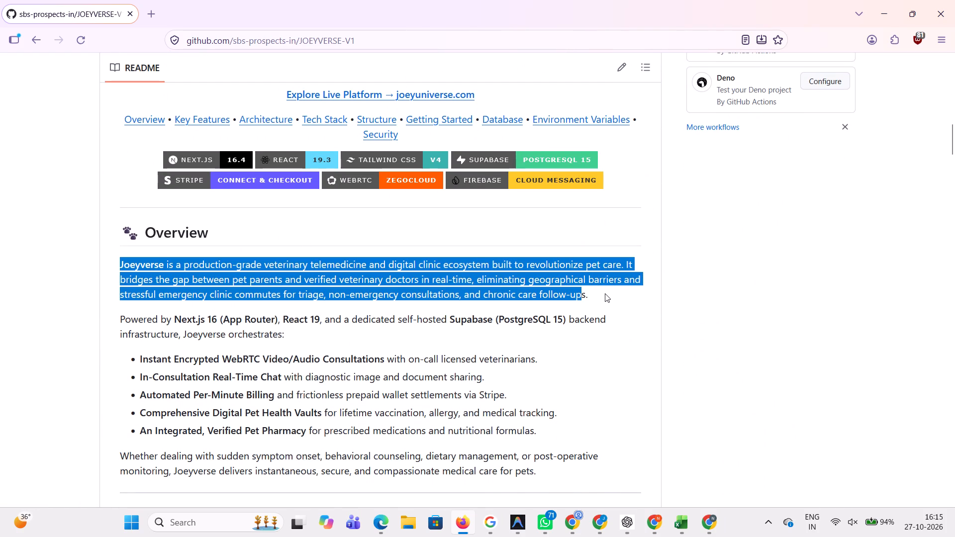
left_click_drag(605, 293, 586, 321)
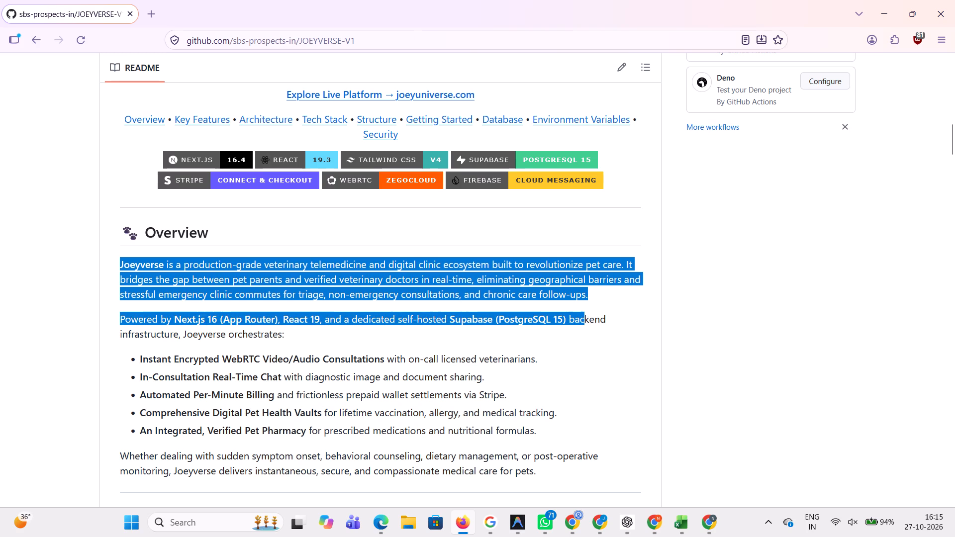
left_click_drag(586, 321, 609, 296)
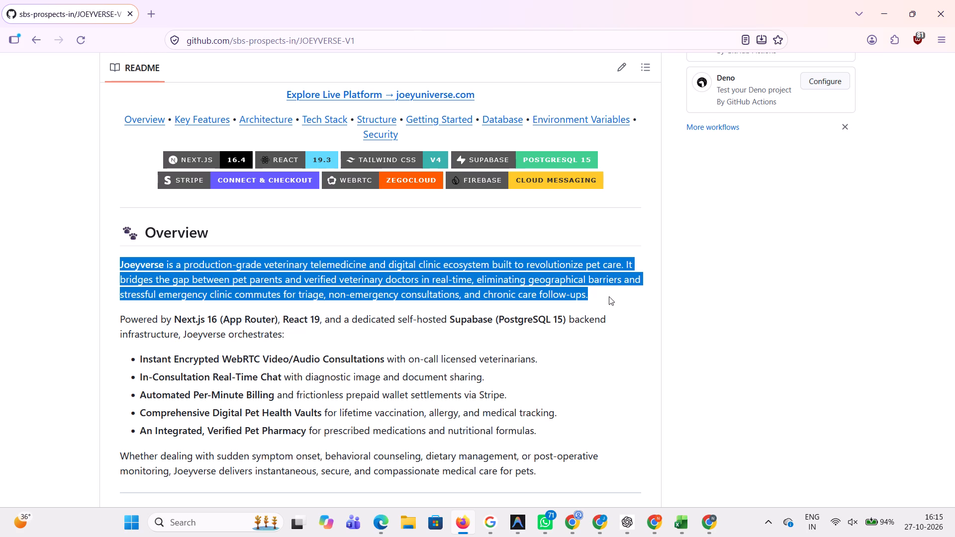
left_click_drag(609, 296, 609, 296)
left_click_drag(609, 296, 607, 299)
left_click_drag(607, 299, 565, 463)
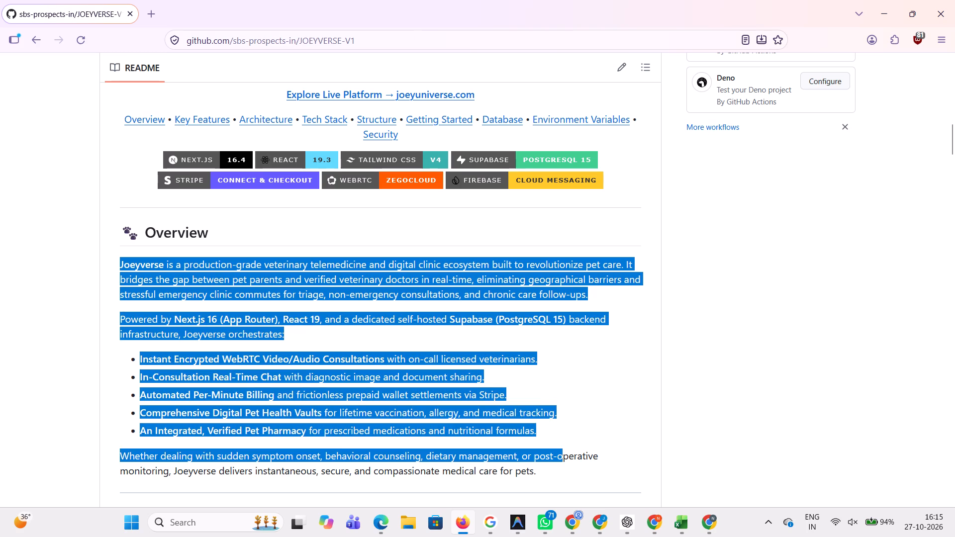
left_click_drag(565, 463, 565, 475)
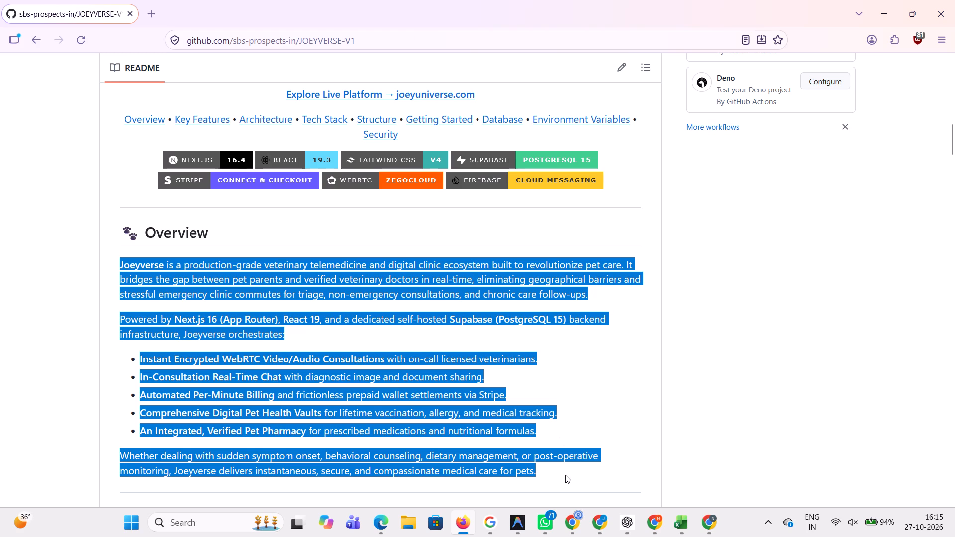
key("ctrl+c")
Switch to Notion in Chrome and replace the Joyverse project's About project placeholder with the copied README overview.
key("alt+Tab")
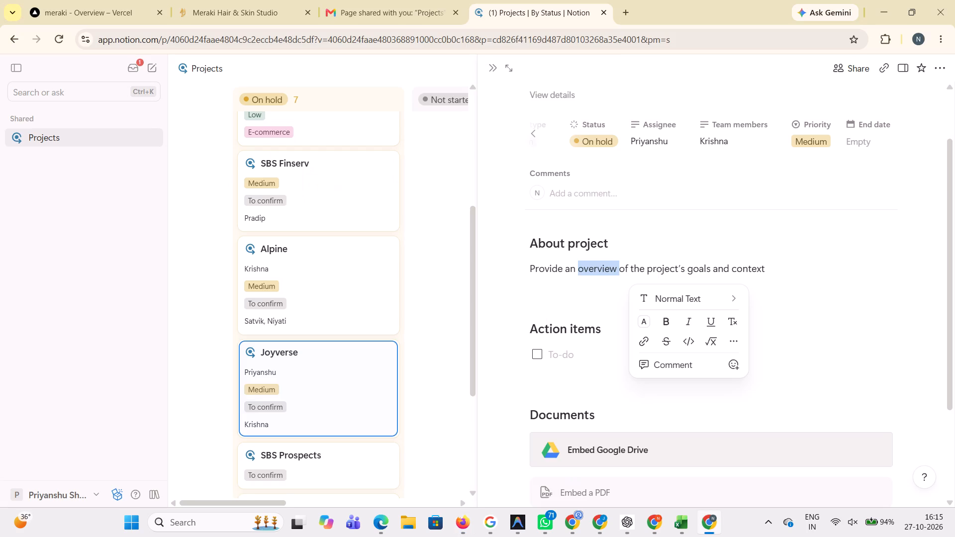
double_click(690, 263)
triple_click(690, 263)
key("BackSpace")
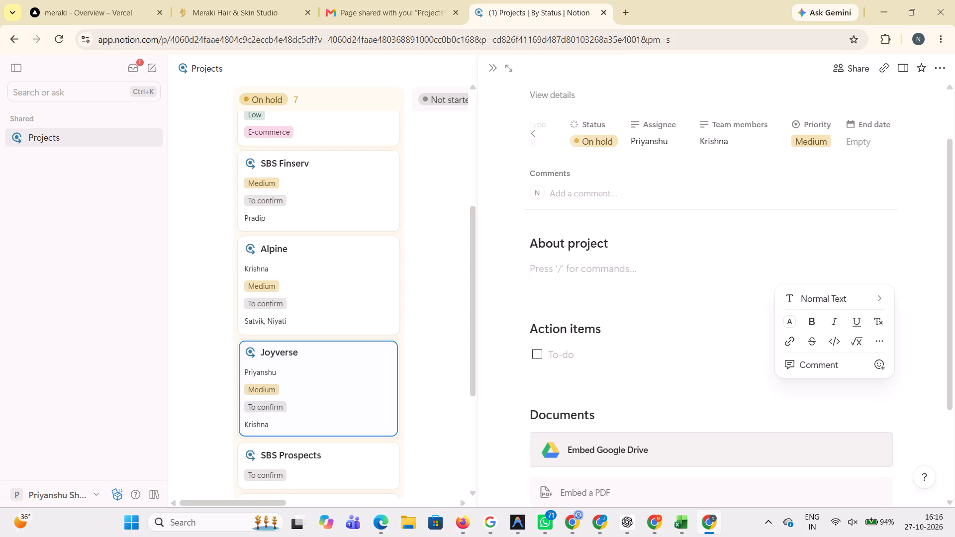
key("ctrl+v")
scroll(736, 262, "down", 1)
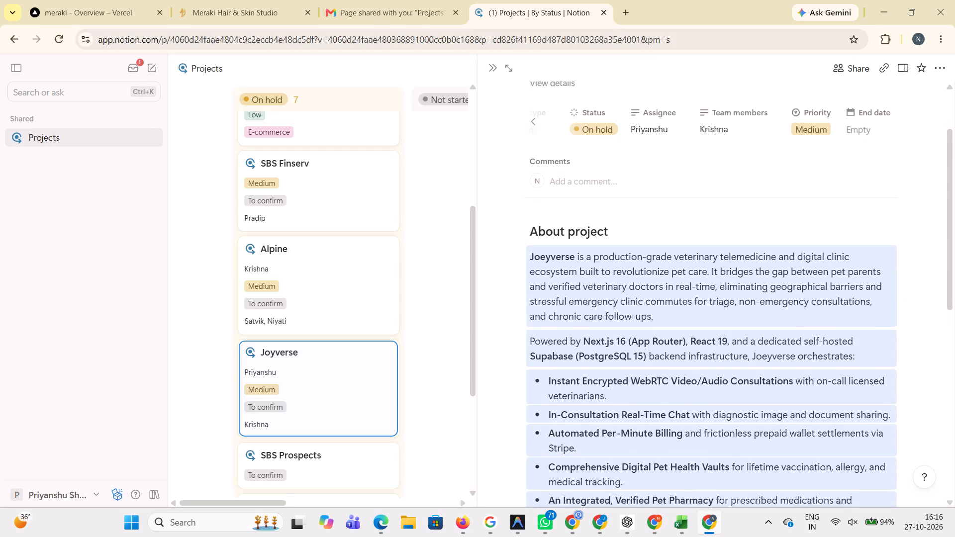
scroll(736, 262, "down", 1)
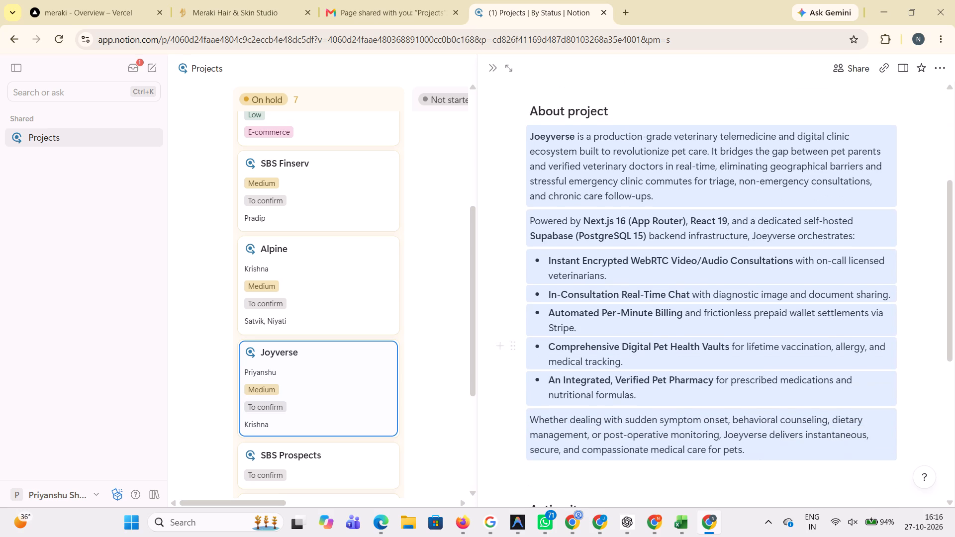
scroll(662, 366, "left", 1)
scroll(662, 366, "up", 3)
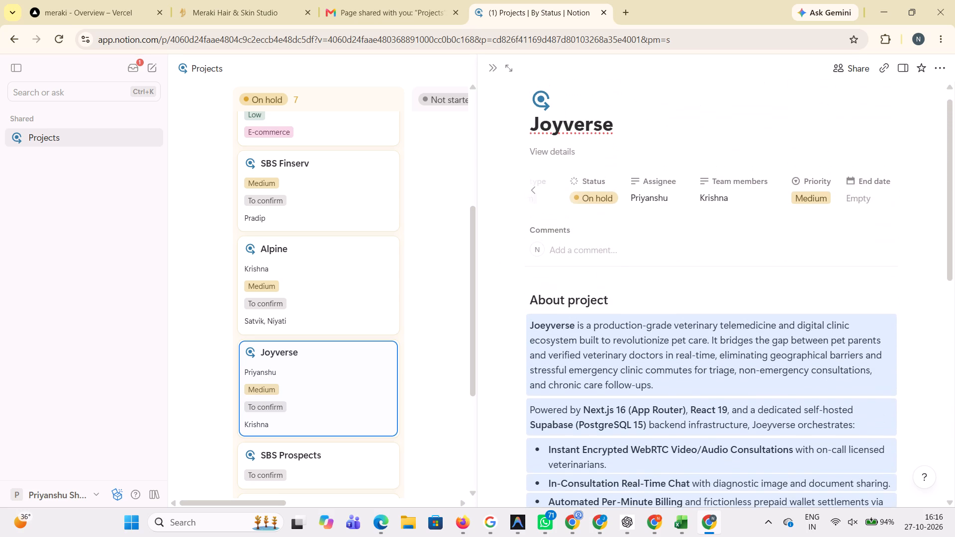
scroll(602, 288, "down", 1)
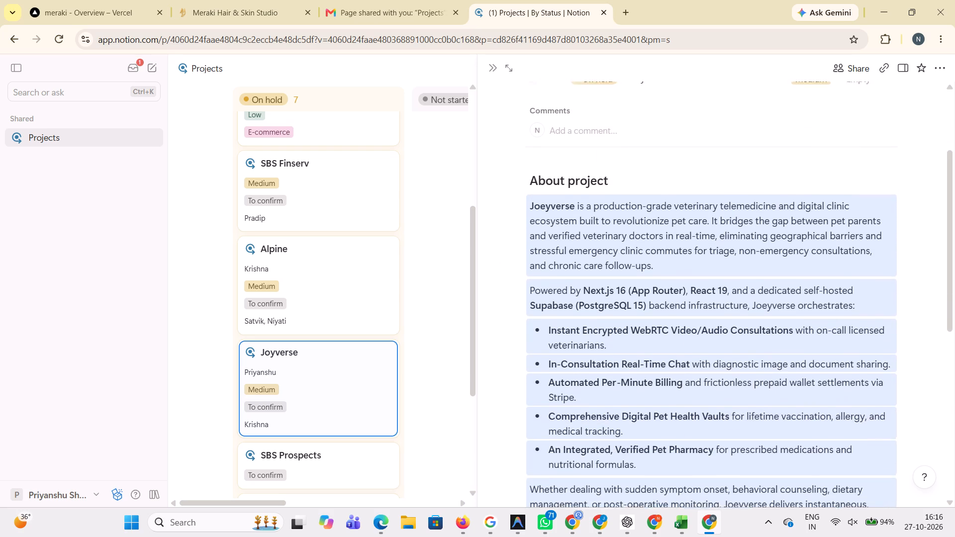
scroll(602, 288, "down", 1)
Open the SBS Finserv project from the On hold column and set its status to In progress.
left_click(316, 272)
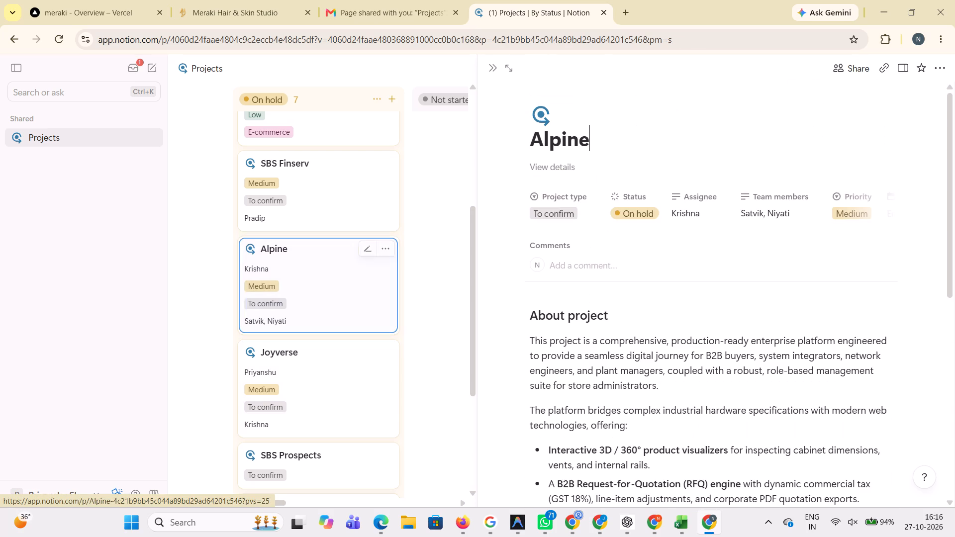
left_click(320, 204)
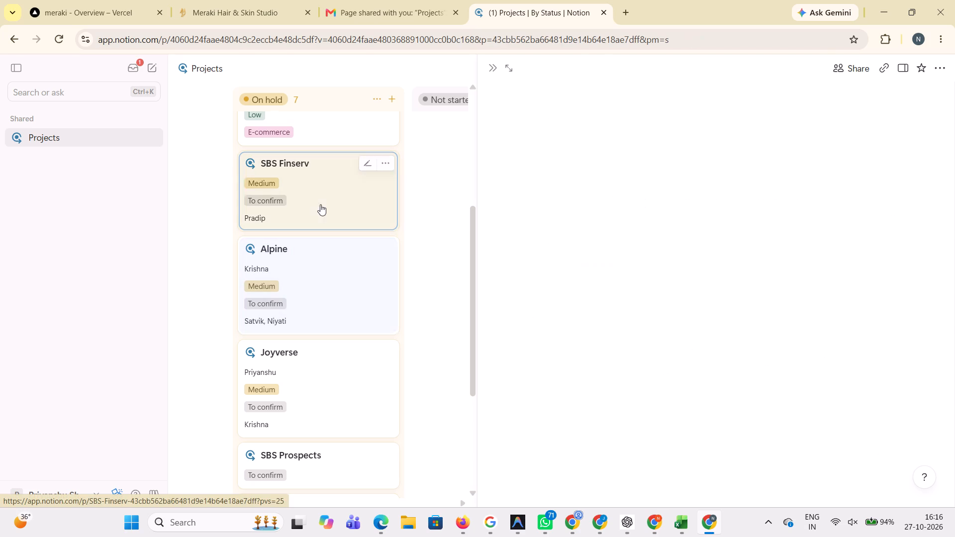
left_click(637, 211)
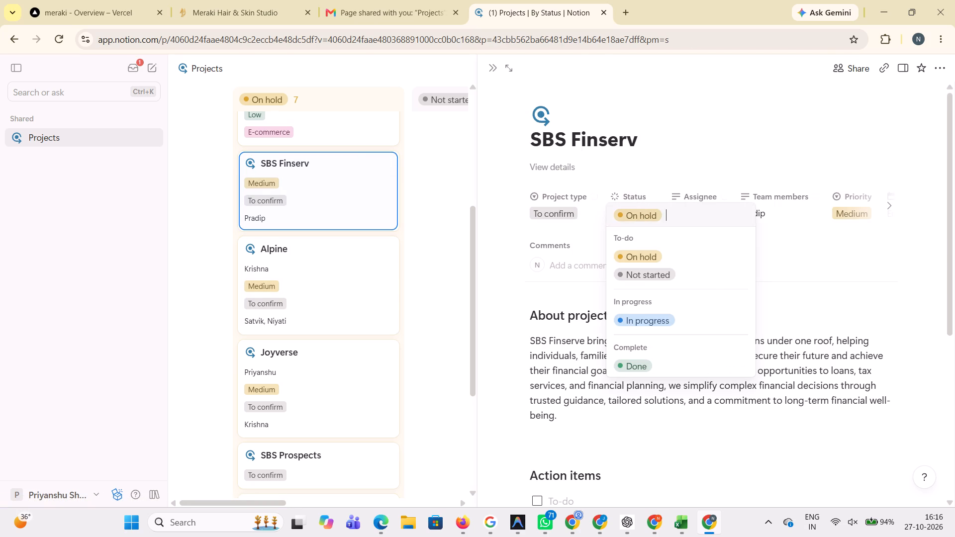
left_click(642, 319)
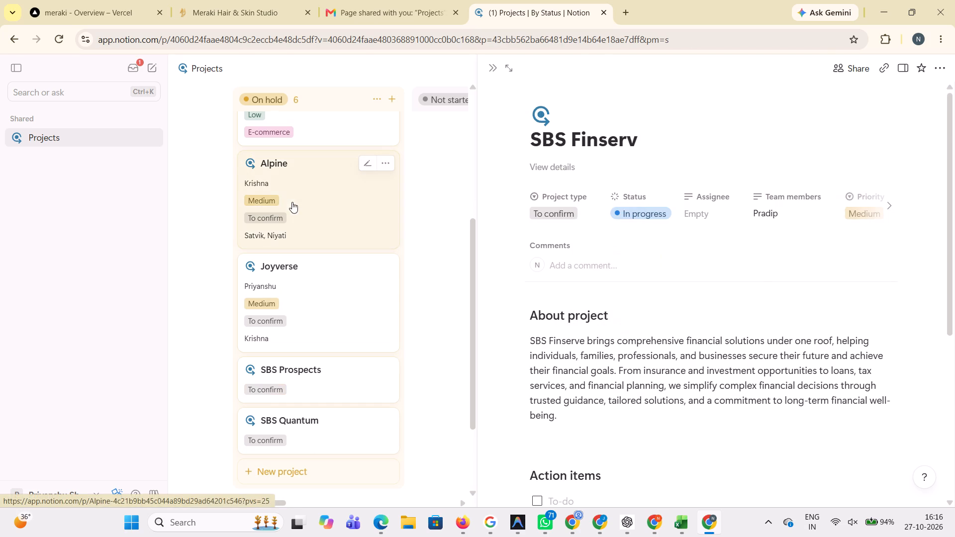
Open the SBS Prospects project from the On hold column and enter Niyati and Priyanshu, separated by a comma, as its team members.
scroll(305, 276, "down", 1)
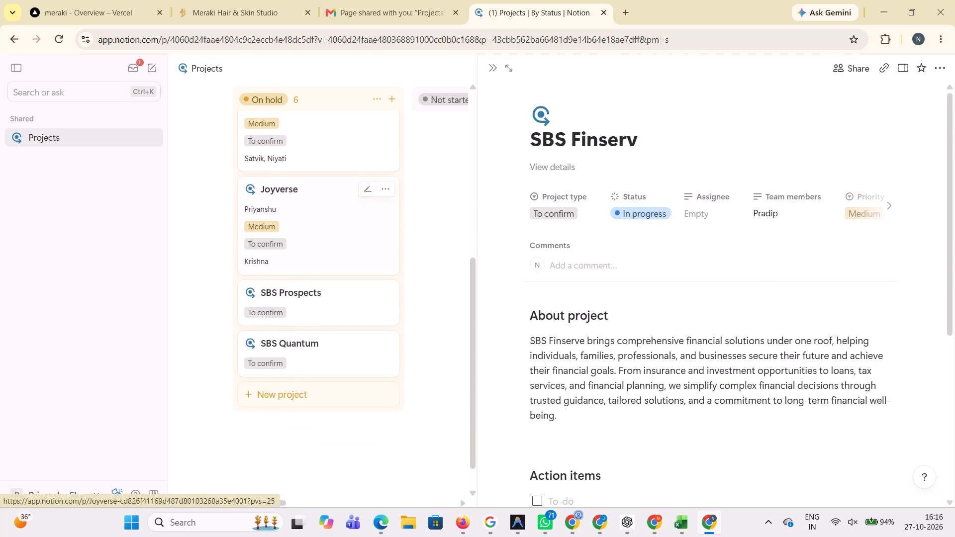
double_click(326, 307)
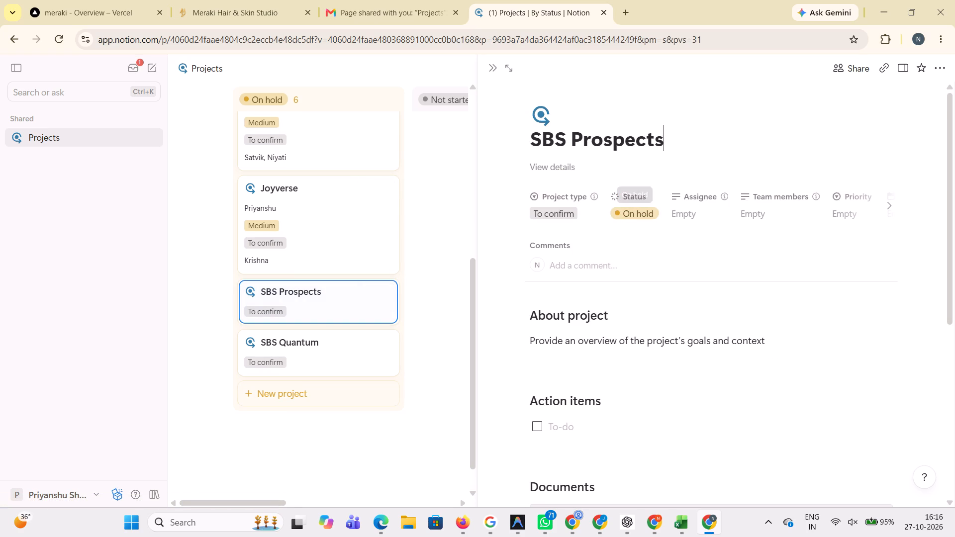
left_click(760, 212)
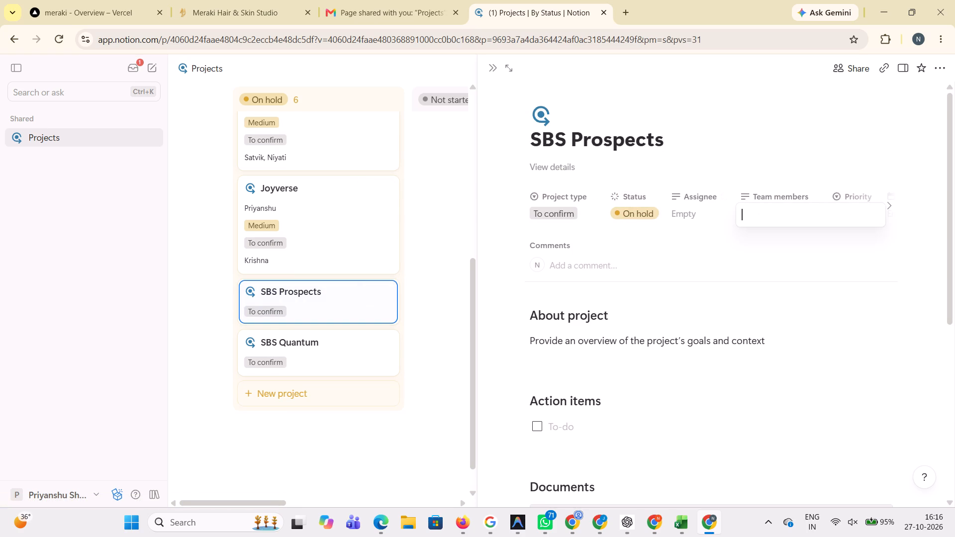
type("Niyat")
key("i")
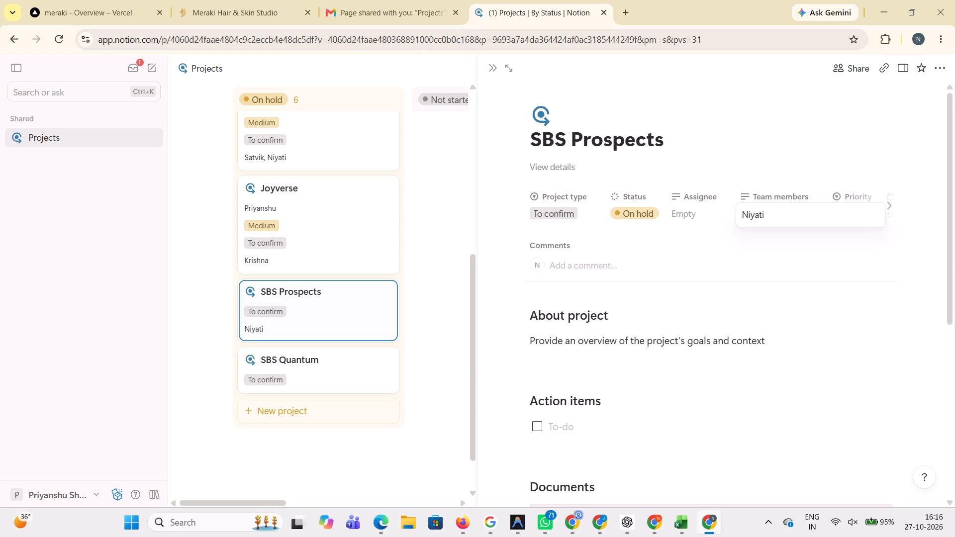
key("space")
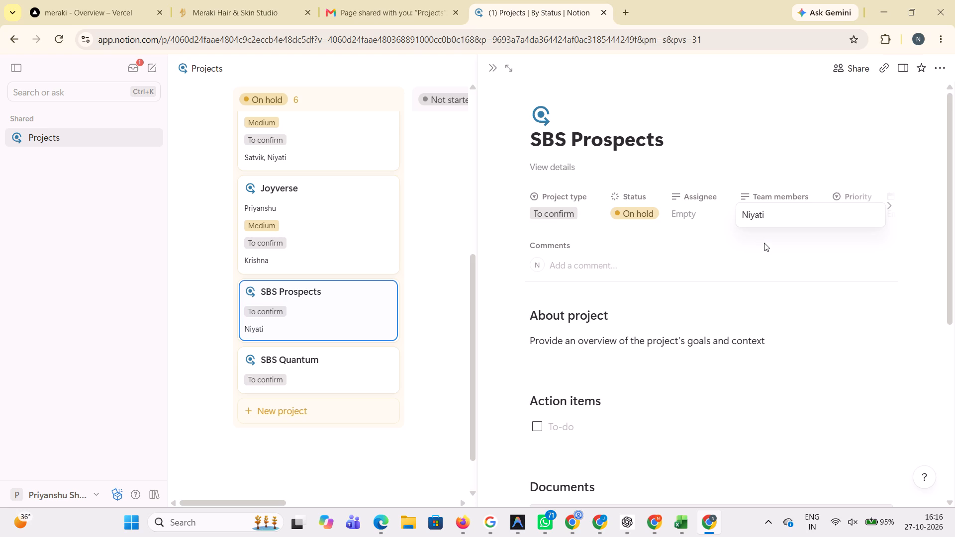
left_click(764, 251)
left_click(767, 209)
key("shift+less")
key("BackSpace")
key("comma")
key("space")
type("Pe")
key("BackSpace")
type("riyanshu")
left_click(743, 287)
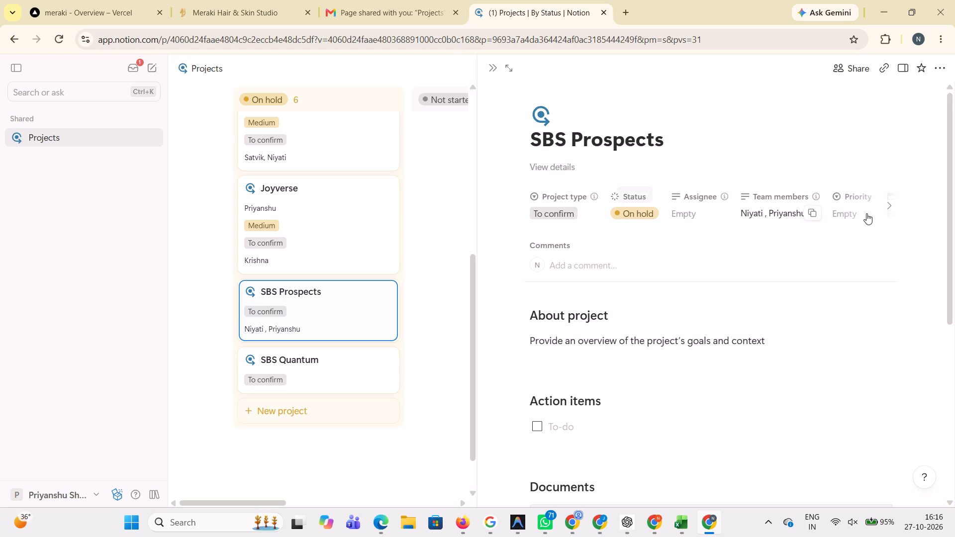
Set the SBS Prospects project's priority to Low and its project type to Website.
left_click(866, 213)
left_click(792, 287)
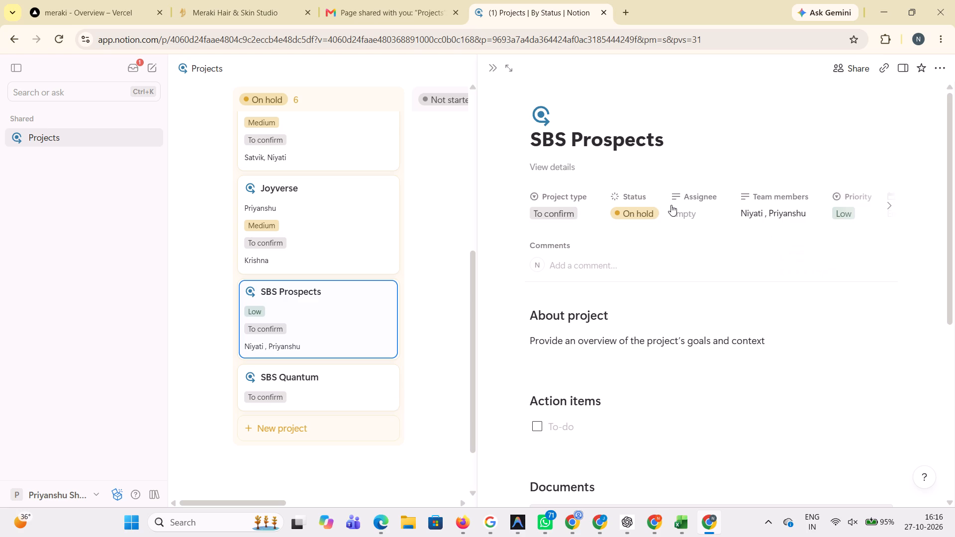
scroll(671, 205, "up", 1)
left_click(544, 214)
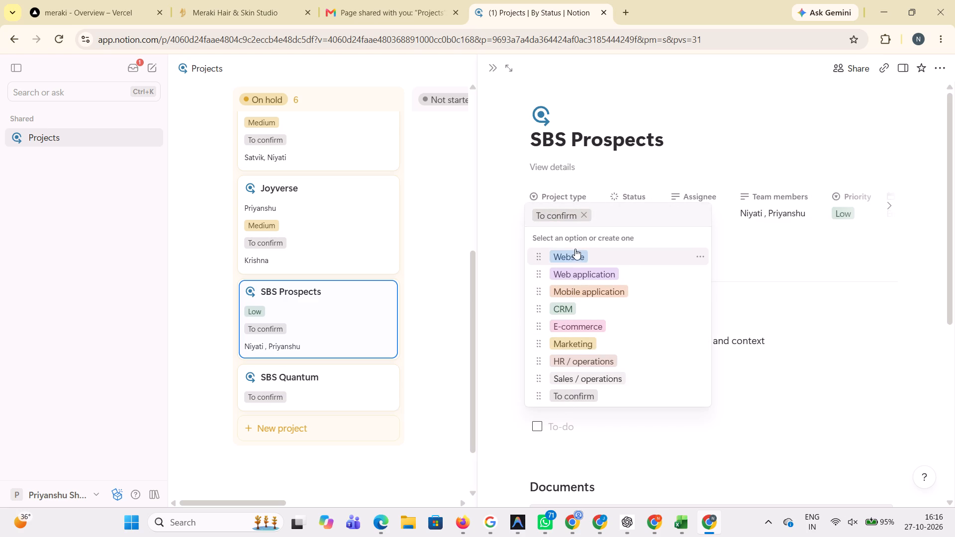
left_click(576, 254)
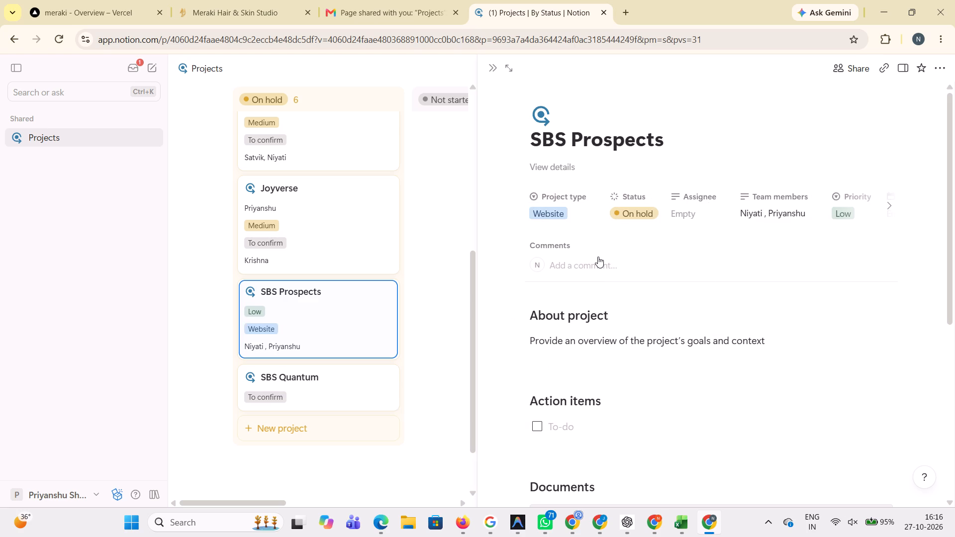
Open the SBS Quantum project from the On hold column and set its project type to Website.
scroll(598, 257, "down", 1)
left_click(315, 385)
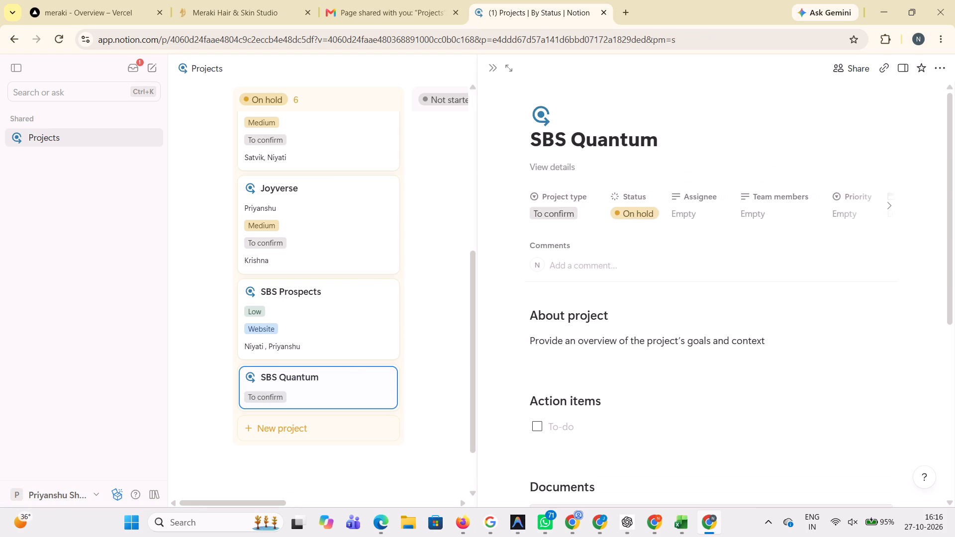
left_click(556, 211)
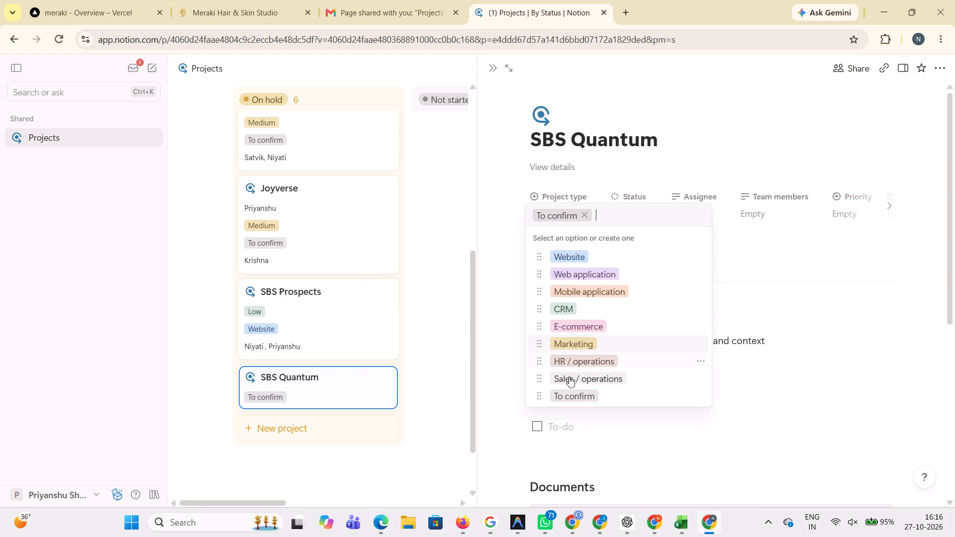
left_click(561, 251)
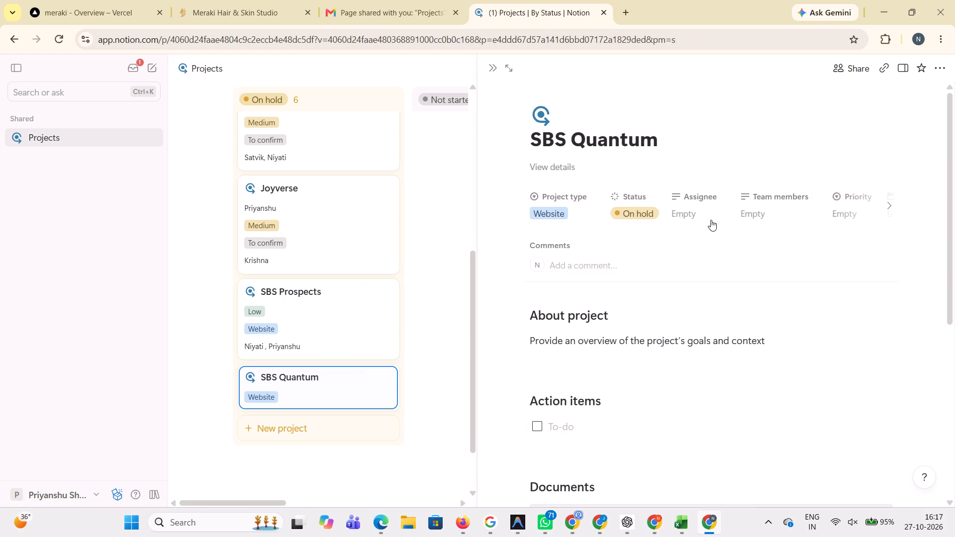
Enter Khevana as the SBS Quantum project's team member and set its priority to Medium.
left_click(764, 212)
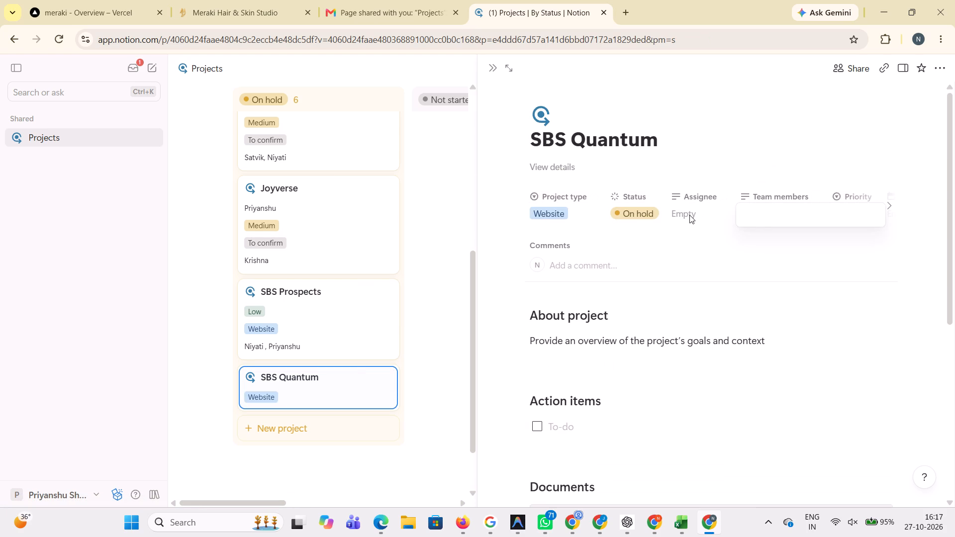
left_click(689, 215)
left_click(679, 208)
left_click(674, 254)
left_click(764, 213)
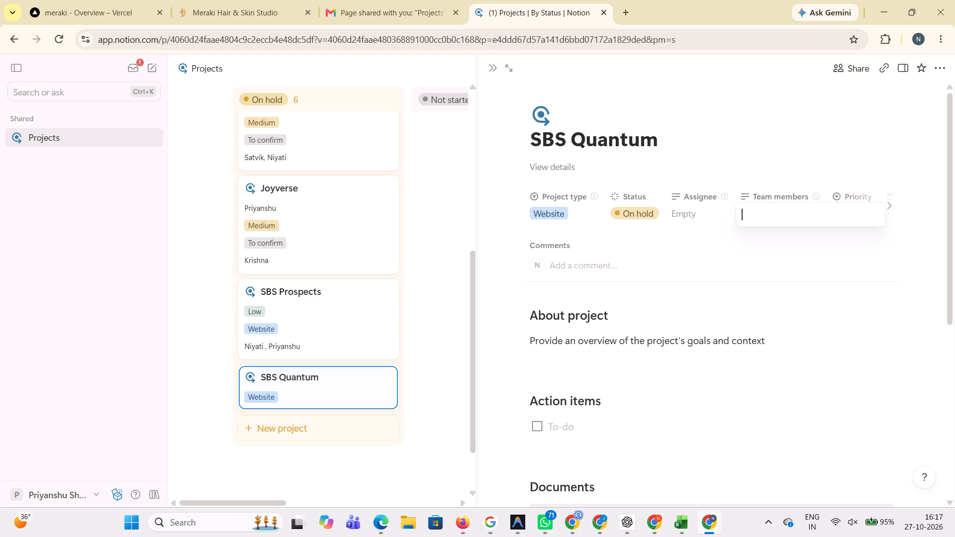
type("Khevana")
left_click(752, 247)
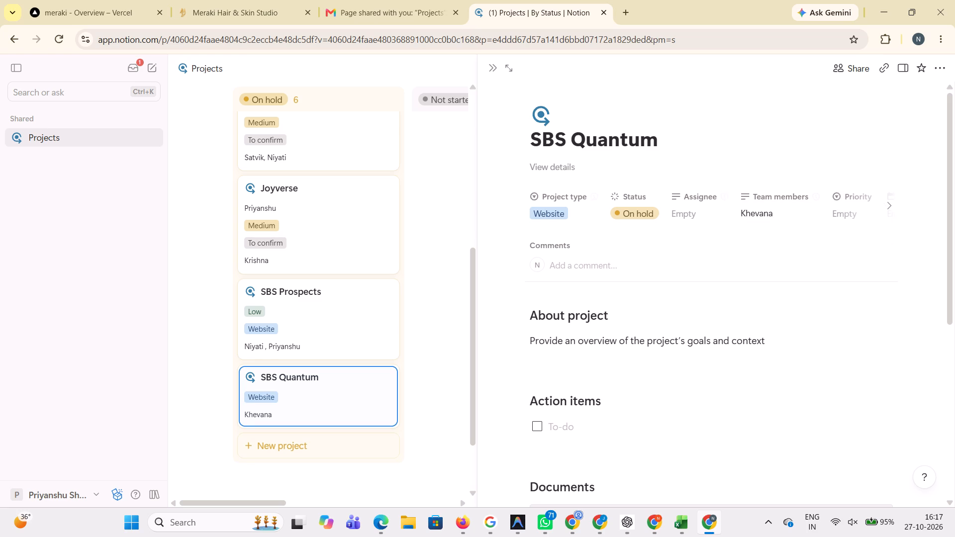
left_click(845, 208)
left_click(817, 262)
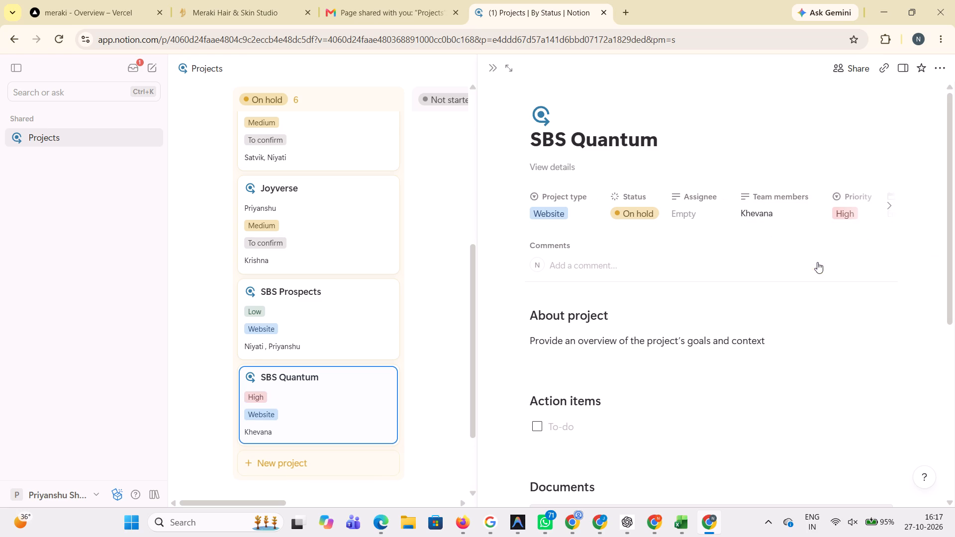
left_click(850, 213)
left_click(821, 268)
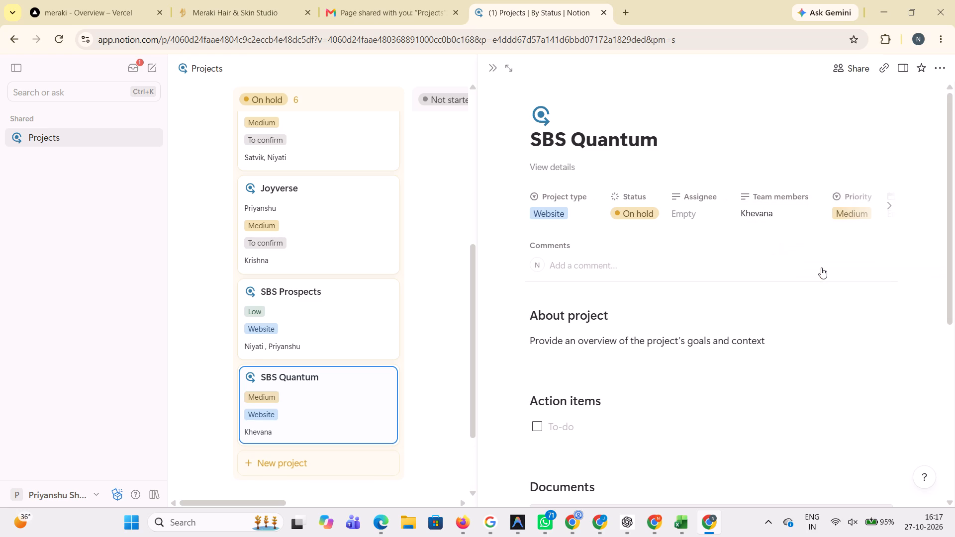
Replace SBS Quantum's About project placeholder with the SBS-Quantum description copied from the Description column of the CRM sheet in Excel.
scroll(821, 268, "left", 3)
scroll(699, 232, "left", 5)
scroll(704, 195, "right", 3)
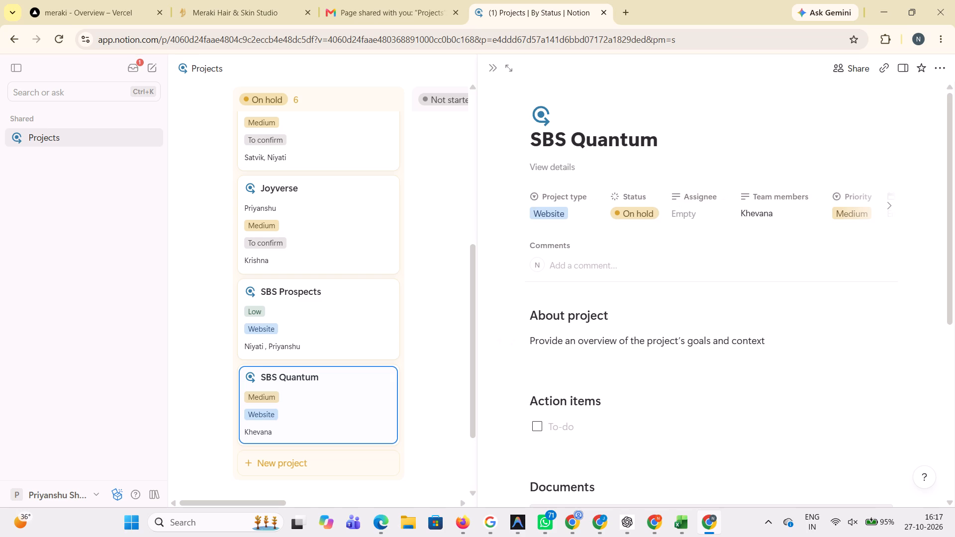
double_click(621, 346)
double_click(621, 346)
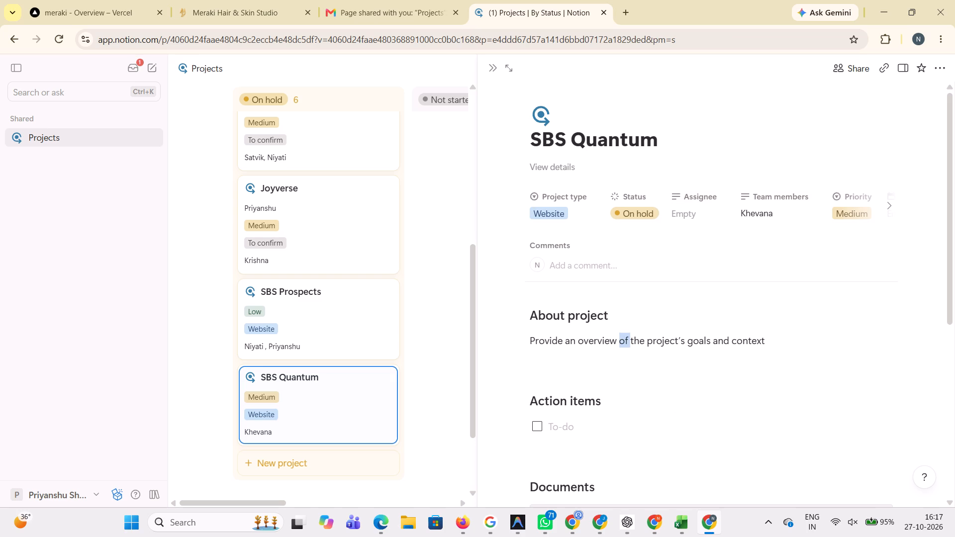
triple_click(621, 346)
key("BackSpace")
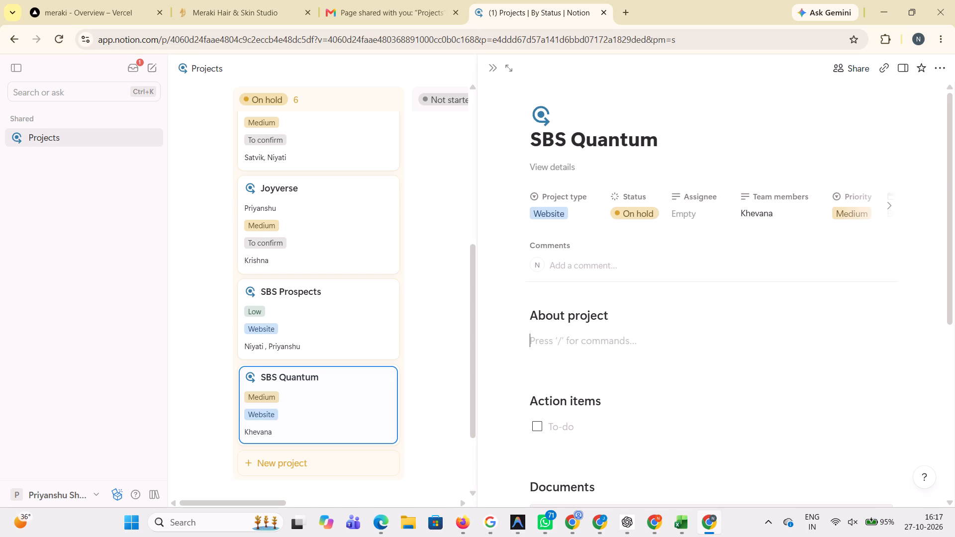
left_click(676, 521)
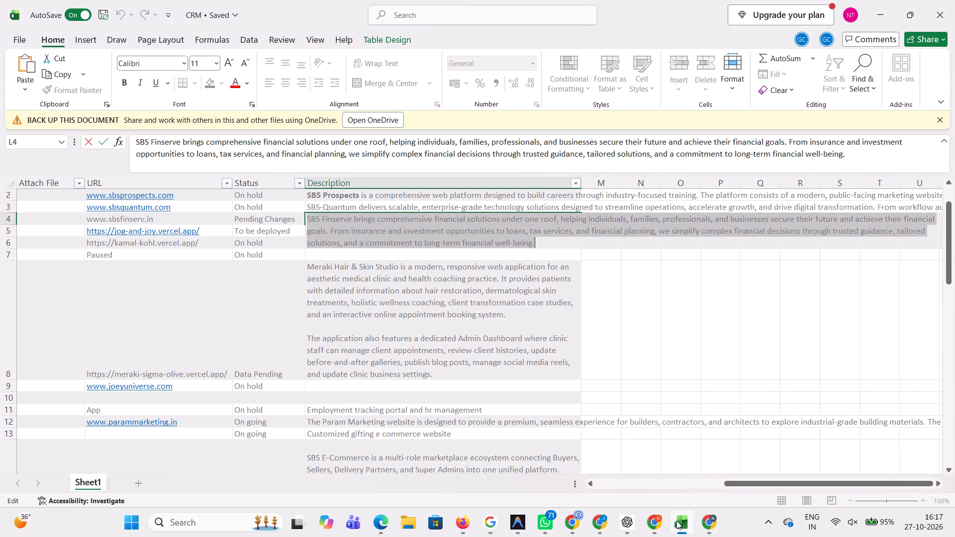
left_click(377, 211)
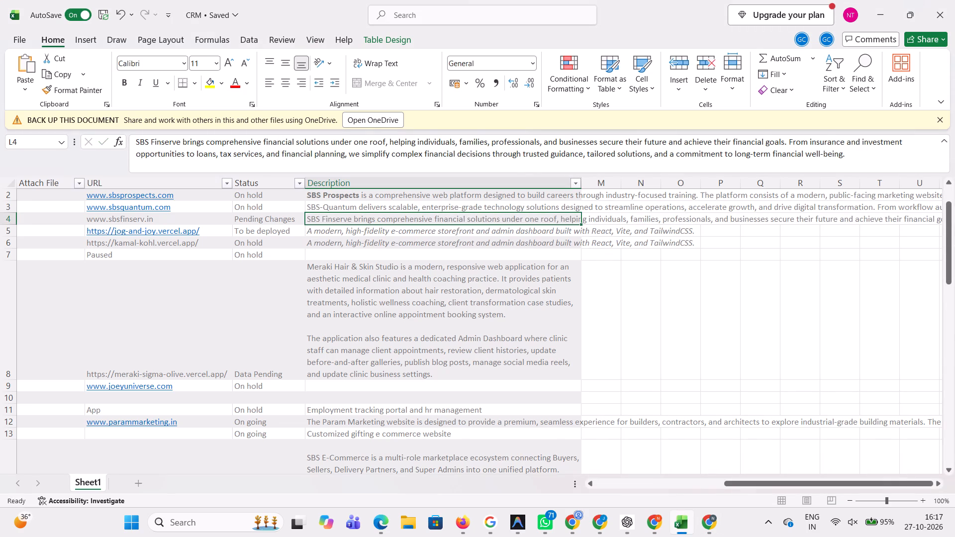
left_click(367, 208)
triple_click(367, 208)
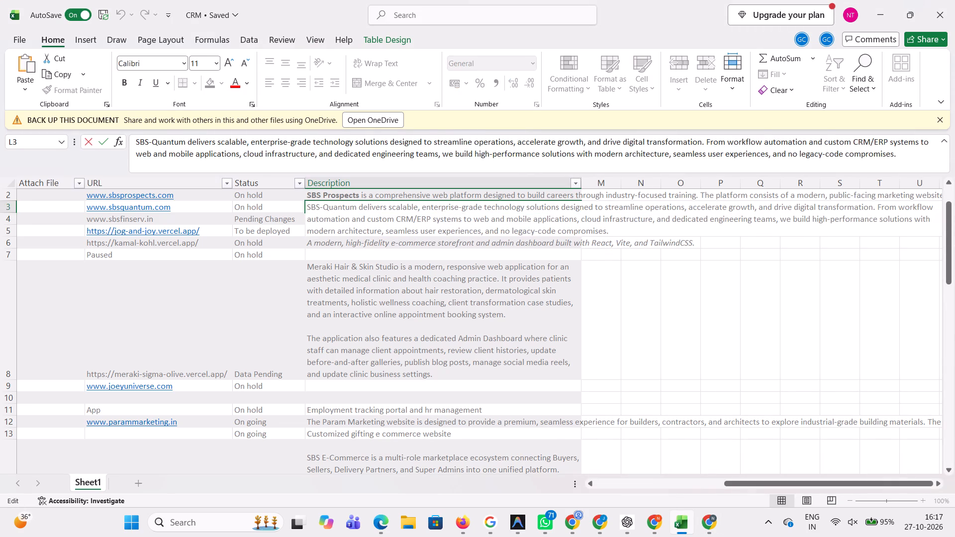
key("ctrl+a")
key("ctrl+c")
key("alt+Tab")
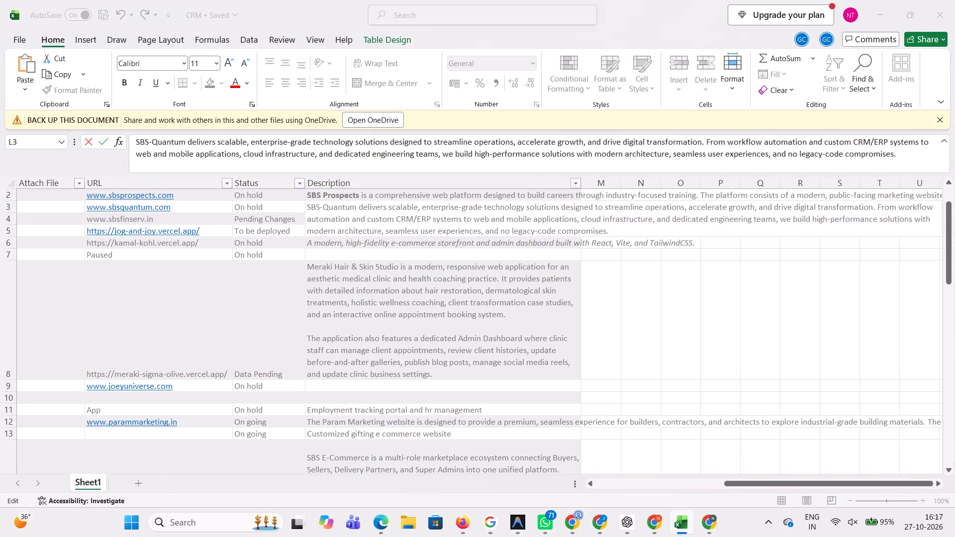
key("ctrl+v")
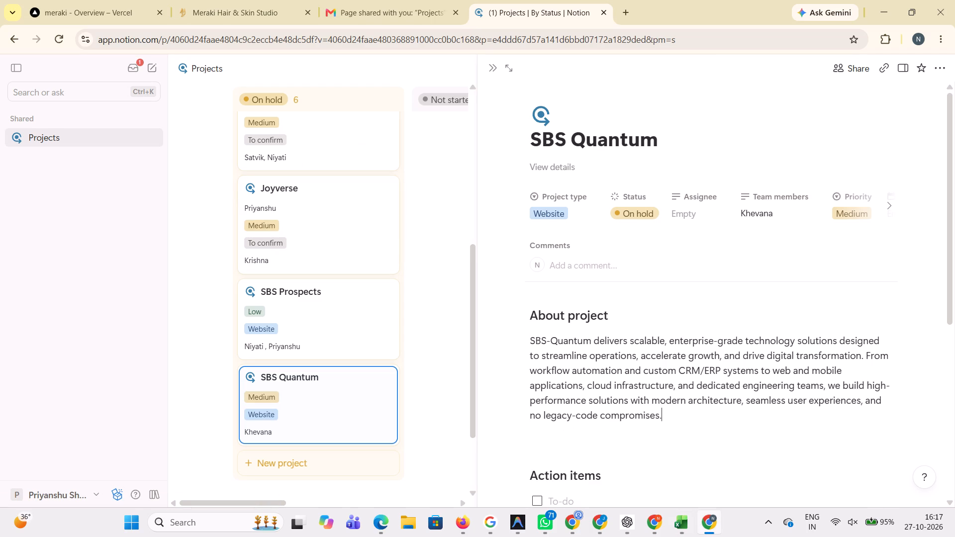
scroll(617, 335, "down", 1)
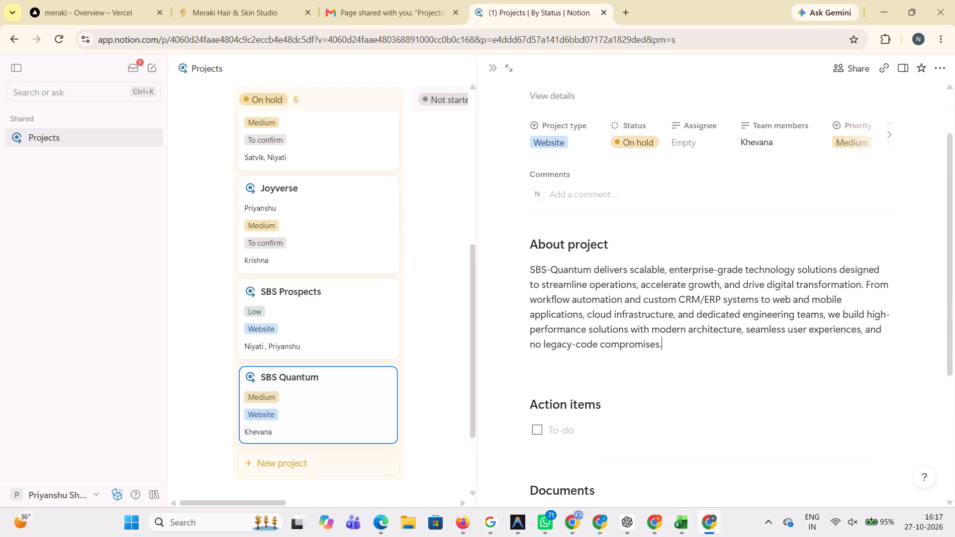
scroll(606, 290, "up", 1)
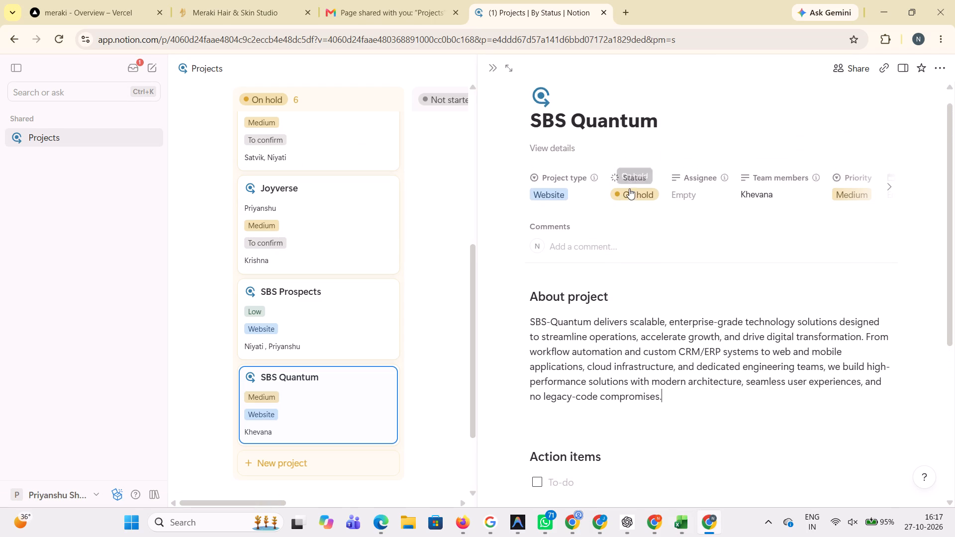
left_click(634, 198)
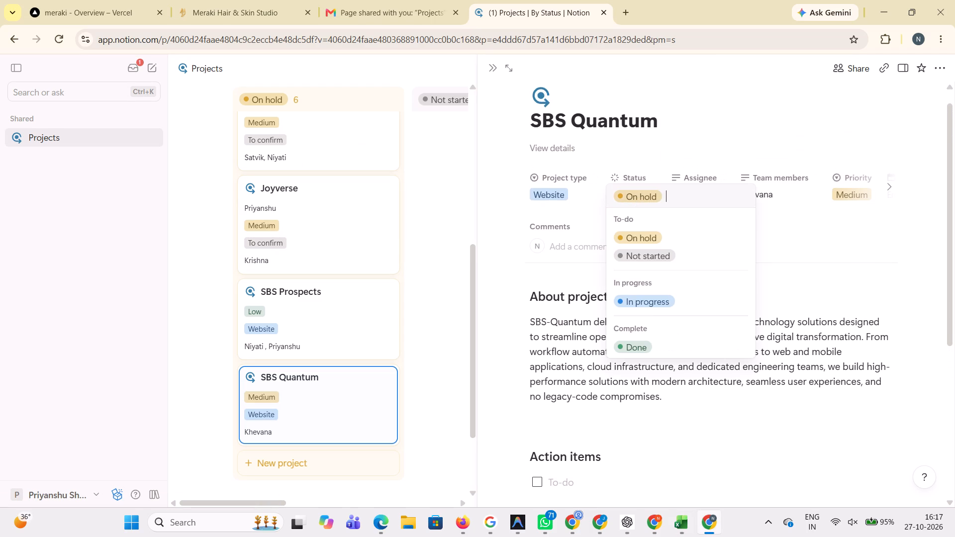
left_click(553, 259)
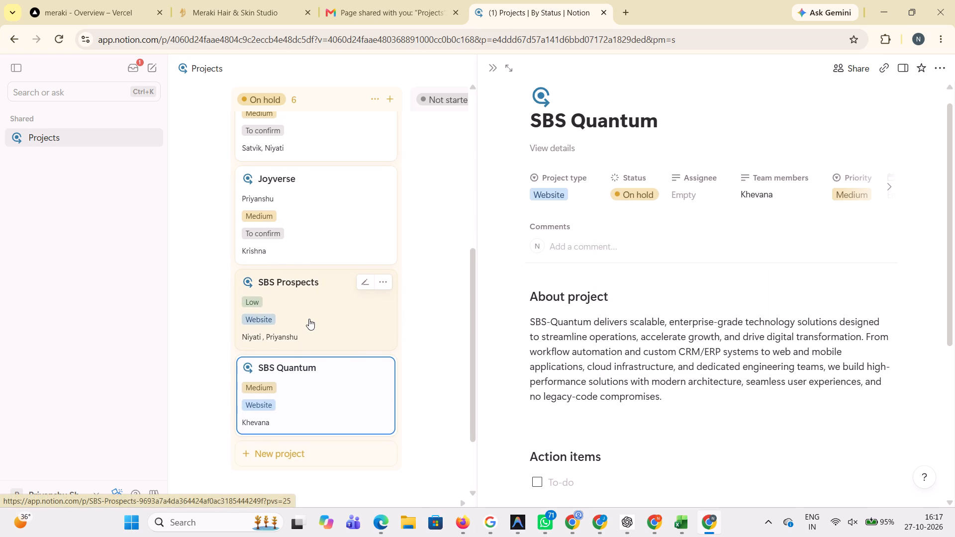
Open the Joyverse project from the On hold column and set its project type to Website.
left_click(317, 237)
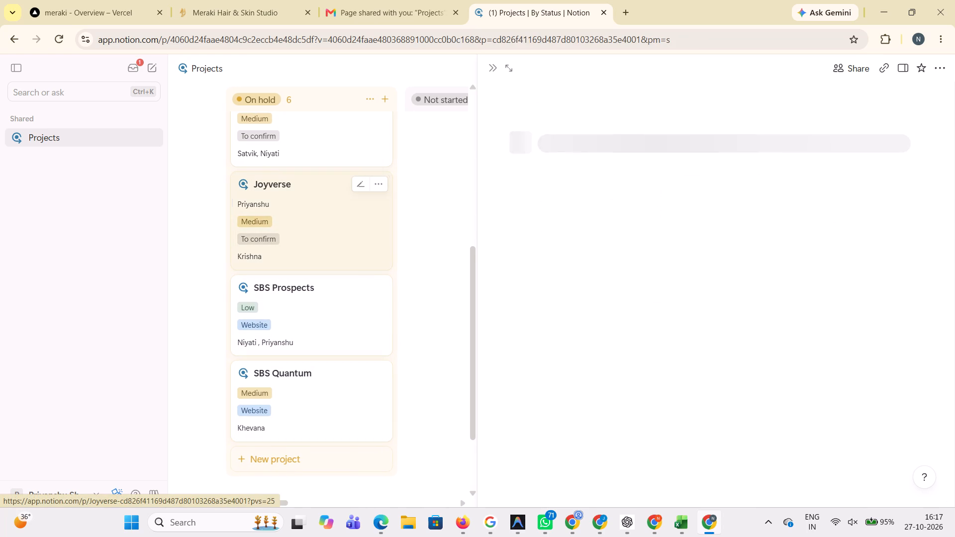
left_click(568, 217)
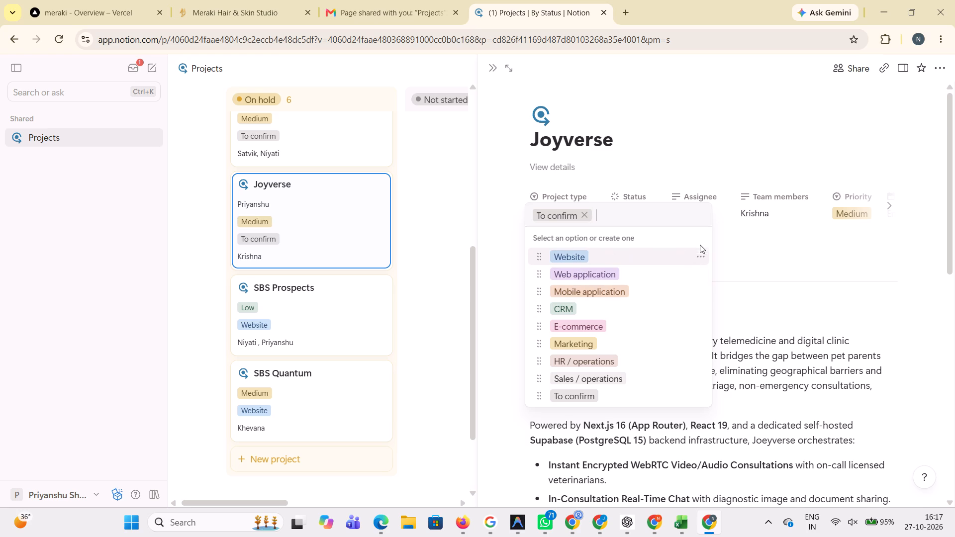
left_click(701, 255)
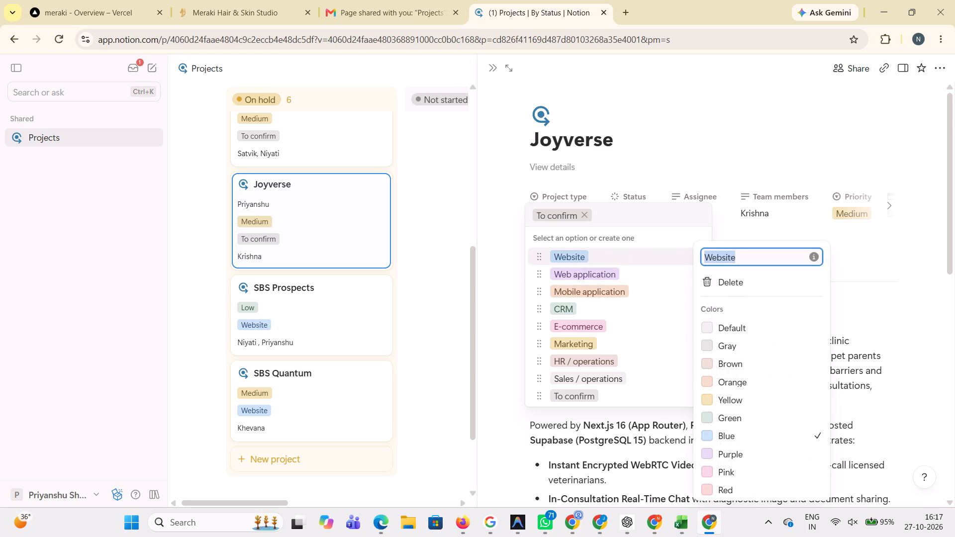
scroll(749, 330, "down", 4)
left_click(752, 254)
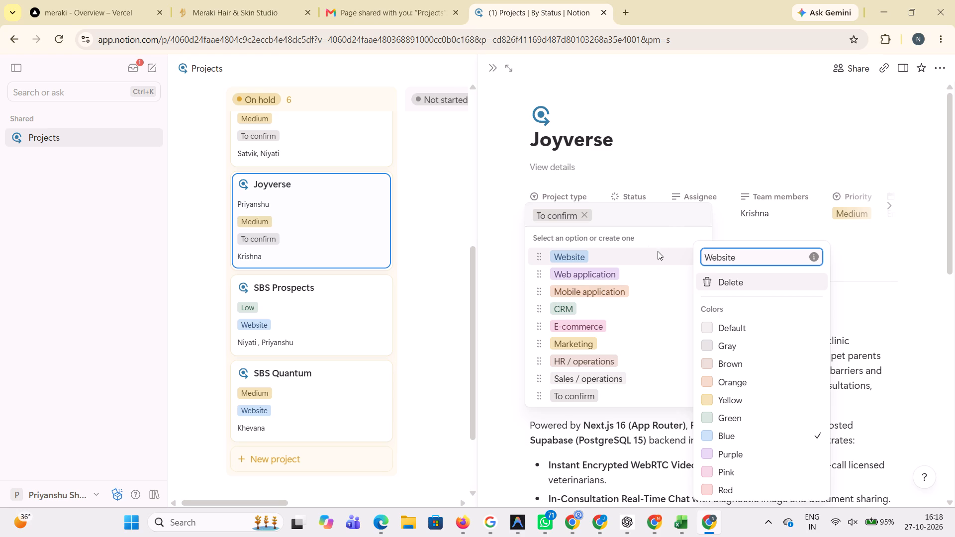
left_click(637, 272)
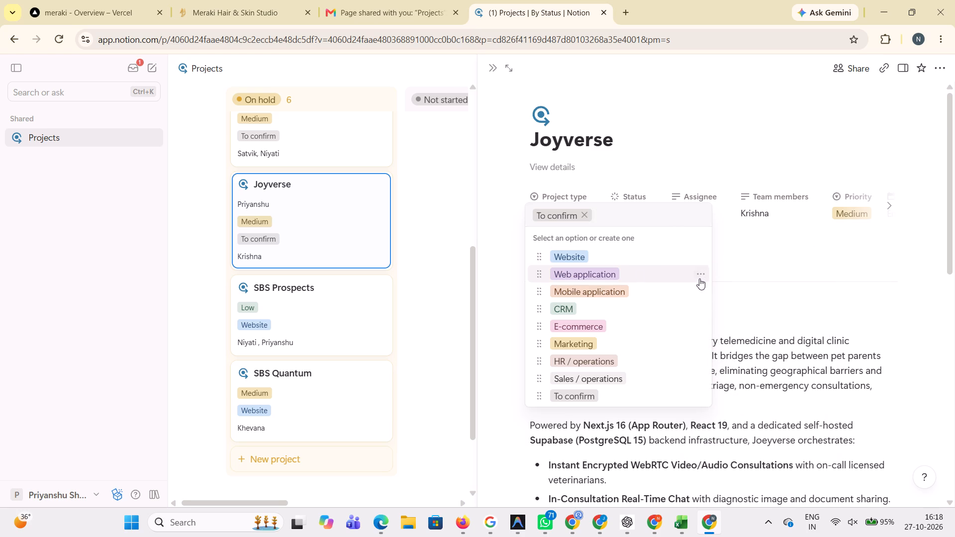
left_click(704, 274)
left_click(657, 260)
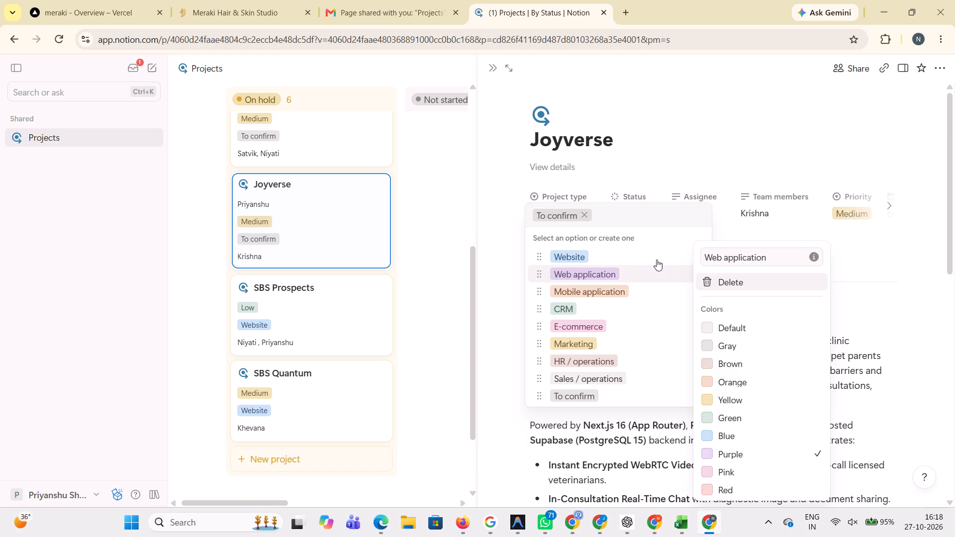
left_click(613, 264)
Close the Joyverse project and look over the status board for project cards with details still missing.
scroll(325, 259, "up", 1)
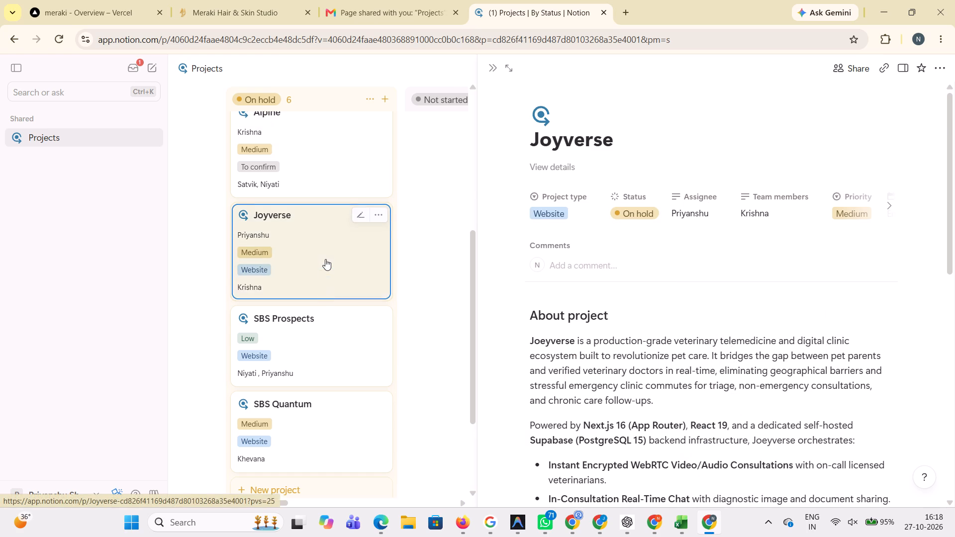
scroll(325, 259, "up", 2)
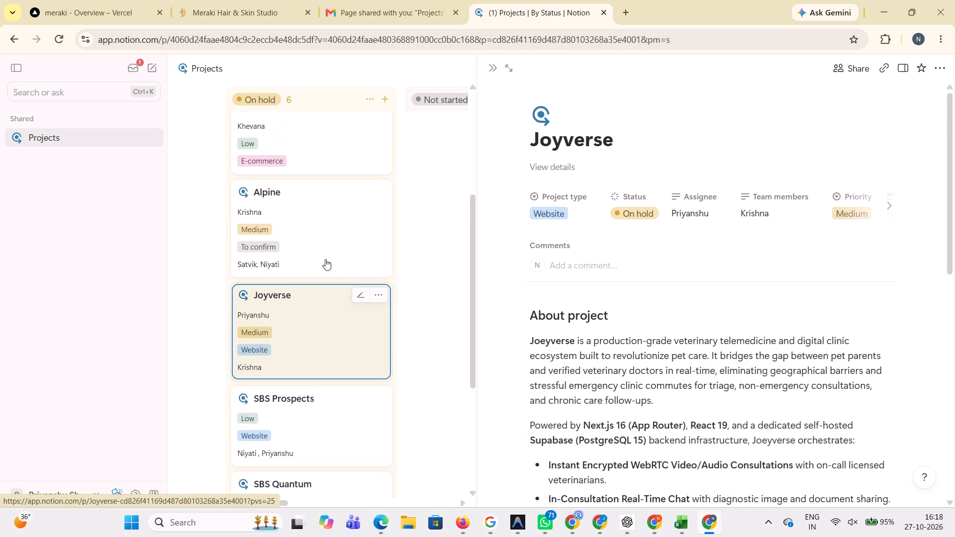
scroll(325, 259, "up", 1)
scroll(325, 259, "left", 1)
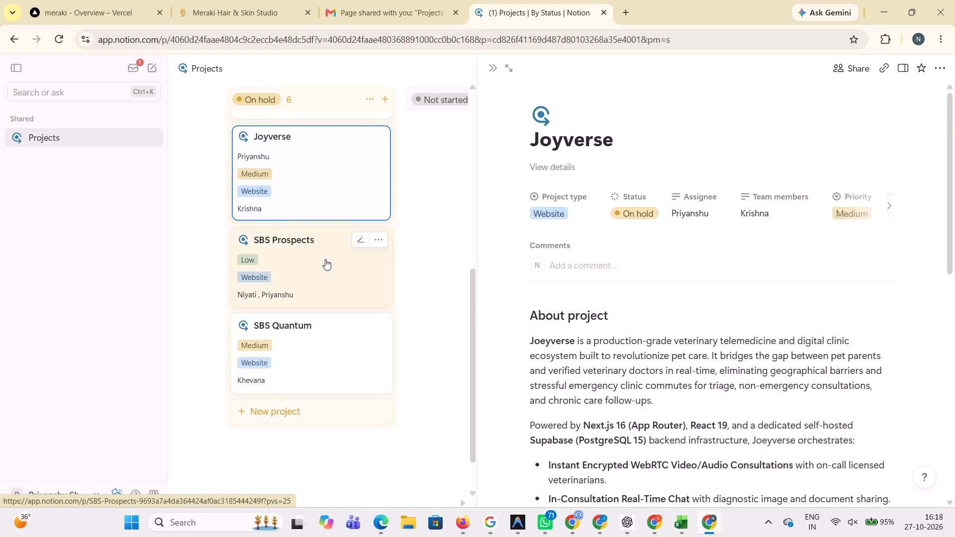
scroll(325, 259, "left", 2)
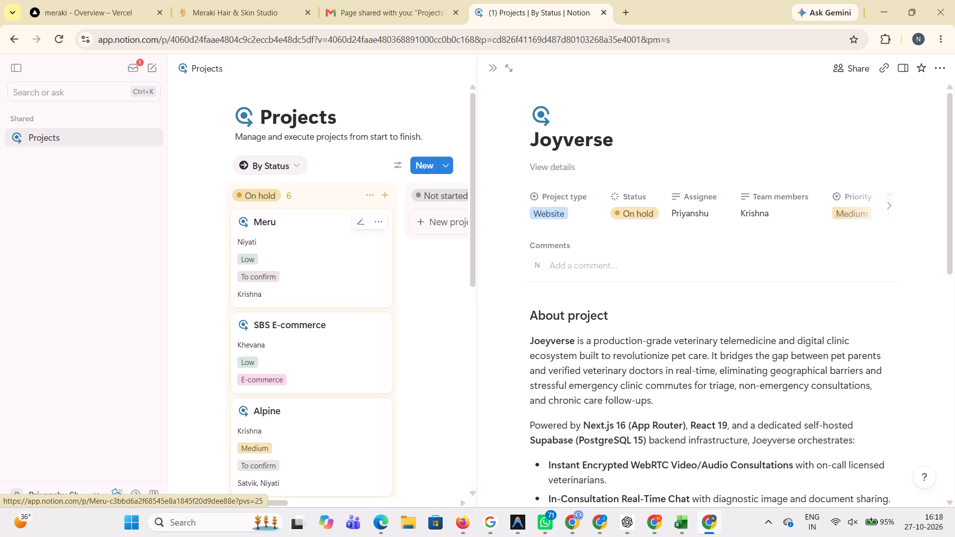
left_click(437, 326)
scroll(536, 325, "left", 2)
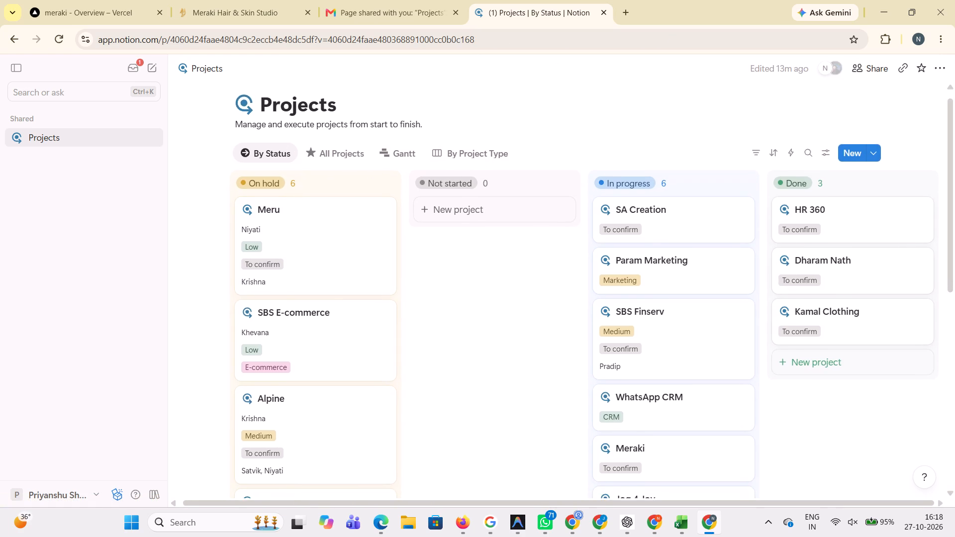
scroll(536, 325, "down", 1)
scroll(536, 325, "left", 1)
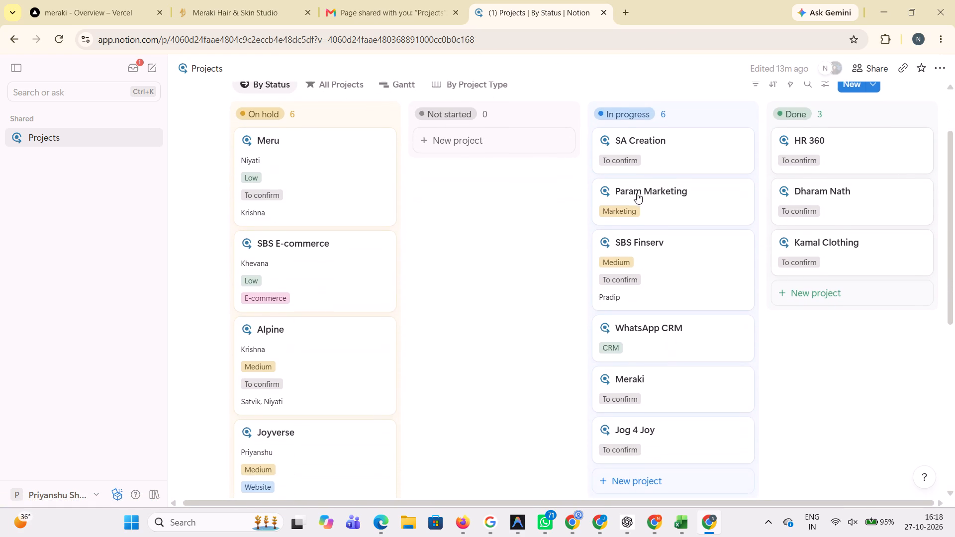
Open the SA Creation project from the In progress column and enter Krishna as assignee and Satvik,Khevana as team members.
left_click(655, 147)
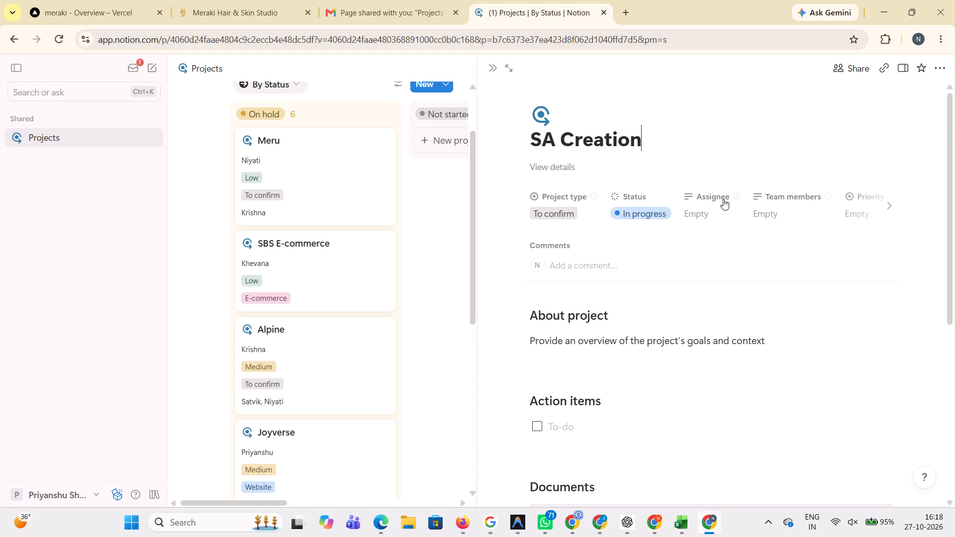
left_click(709, 210)
key("shift+k")
type("rishna")
left_click(781, 251)
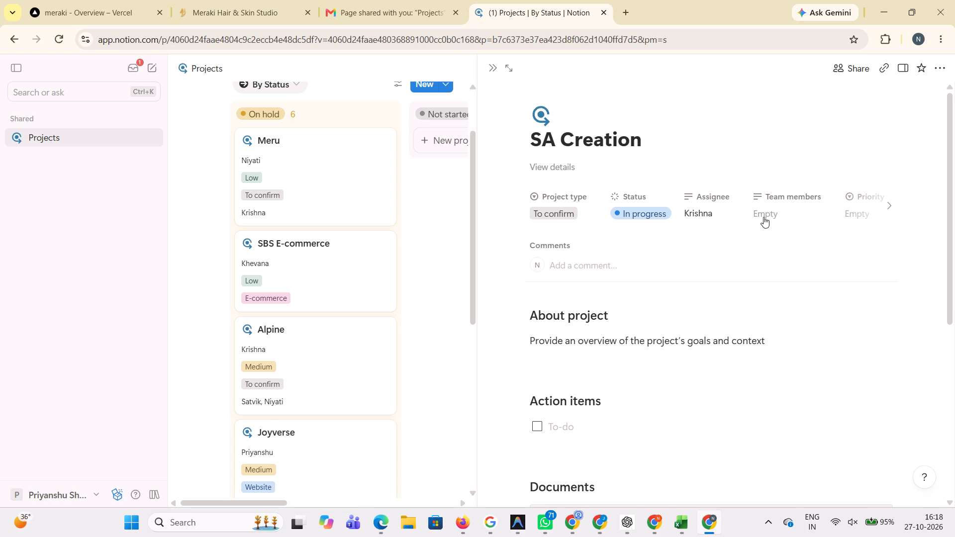
left_click(771, 217)
type("Satvik,")
type("Khevana")
left_click(732, 253)
scroll(732, 253, "left", 1)
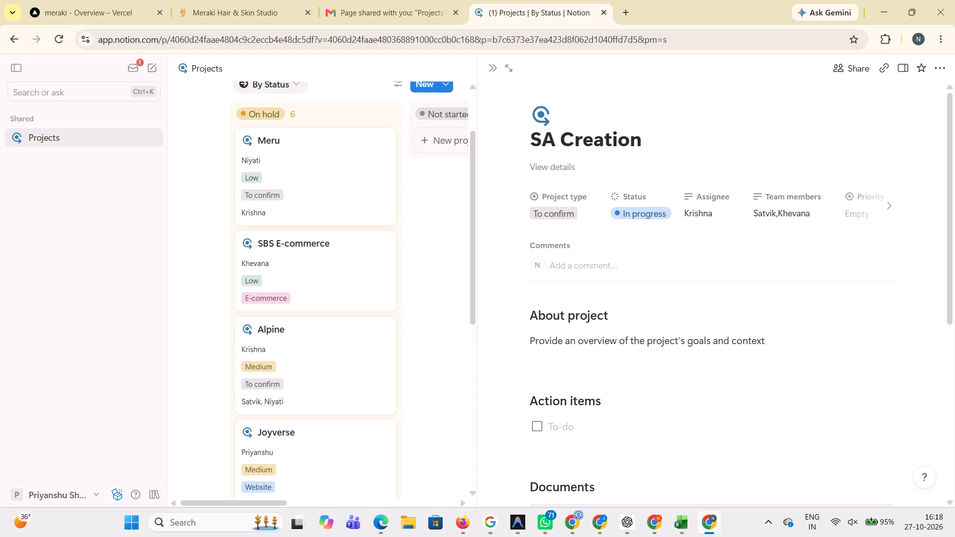
Set SA Creation's priority to High and its project type to E-commerce.
left_click(864, 203)
left_click(814, 256)
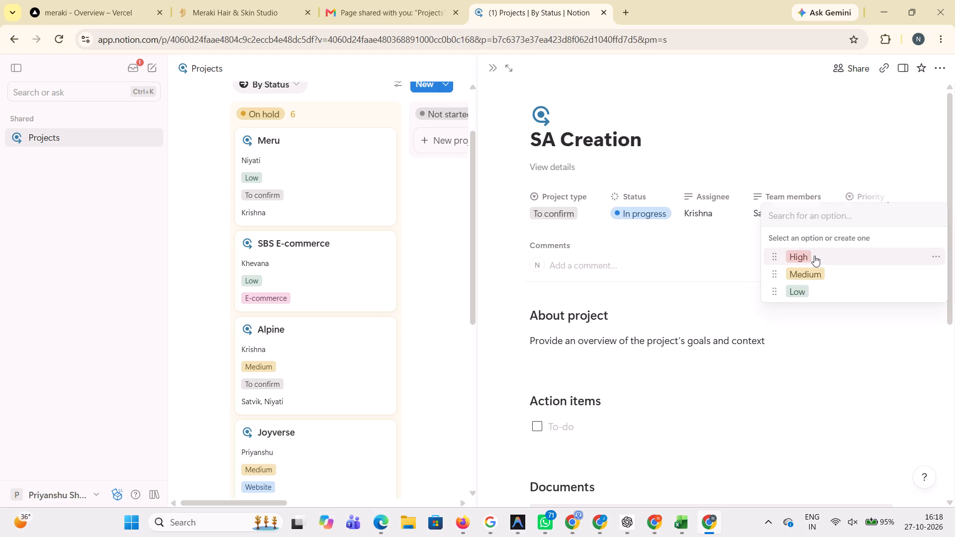
left_click(563, 209)
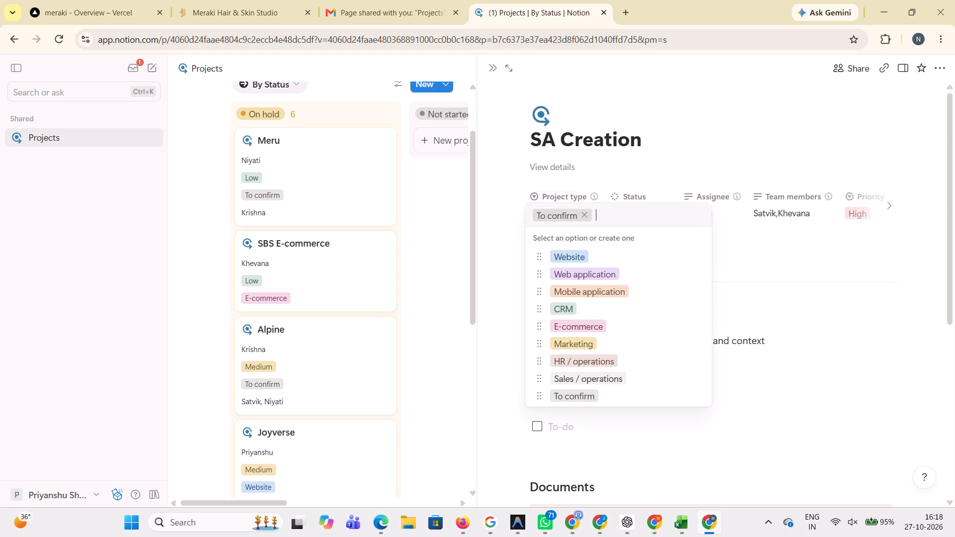
left_click(560, 252)
left_click(564, 203)
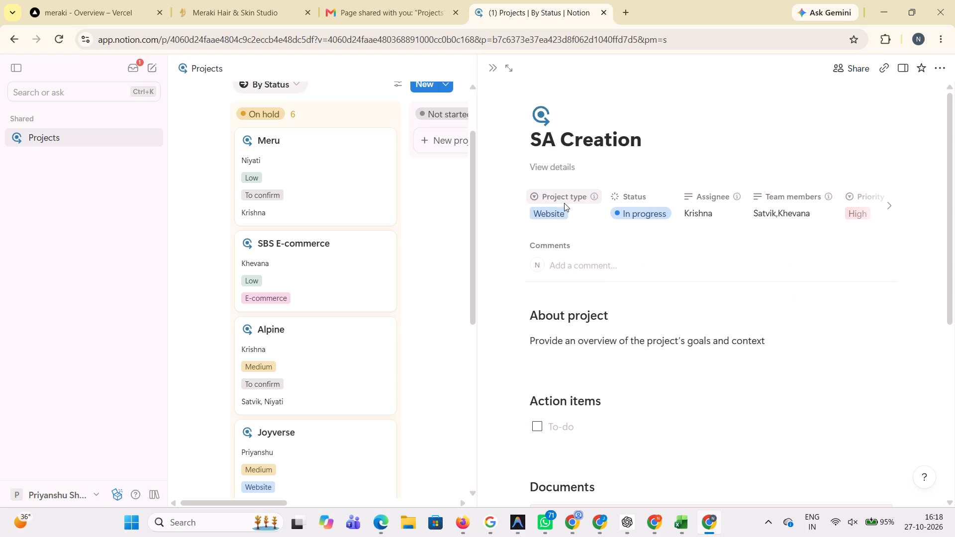
left_click(715, 254)
left_click(546, 216)
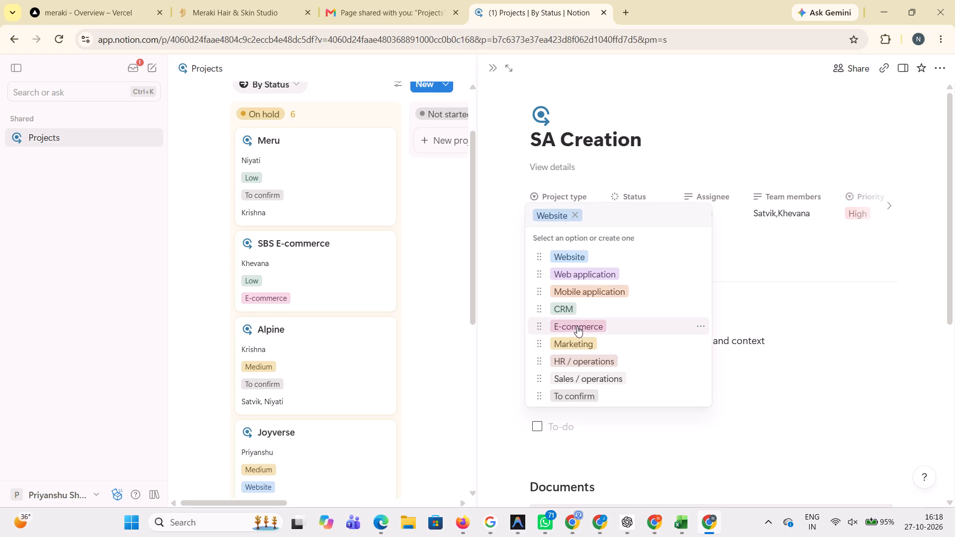
left_click(577, 326)
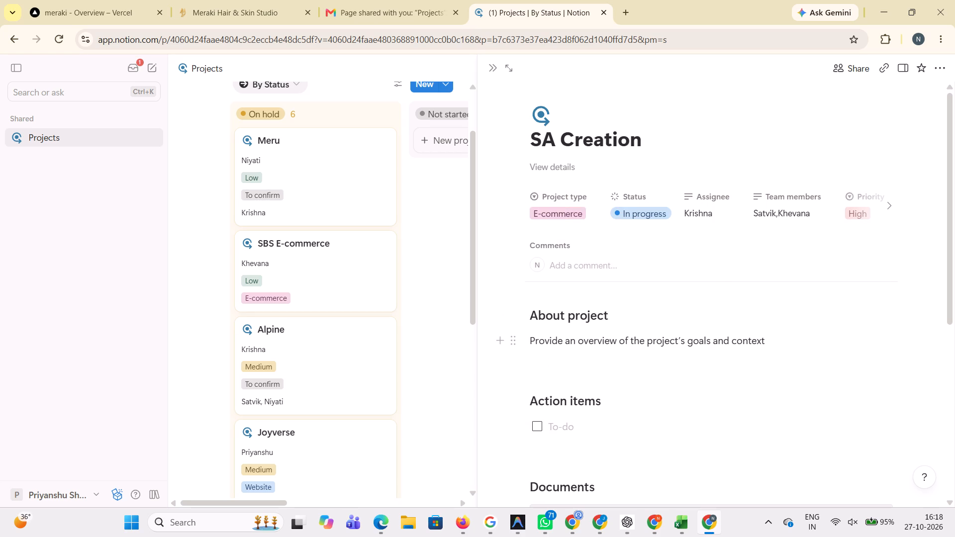
Delete the placeholder text under SA Creation's About project heading.
double_click(609, 343)
triple_click(609, 343)
key("BackSpace")
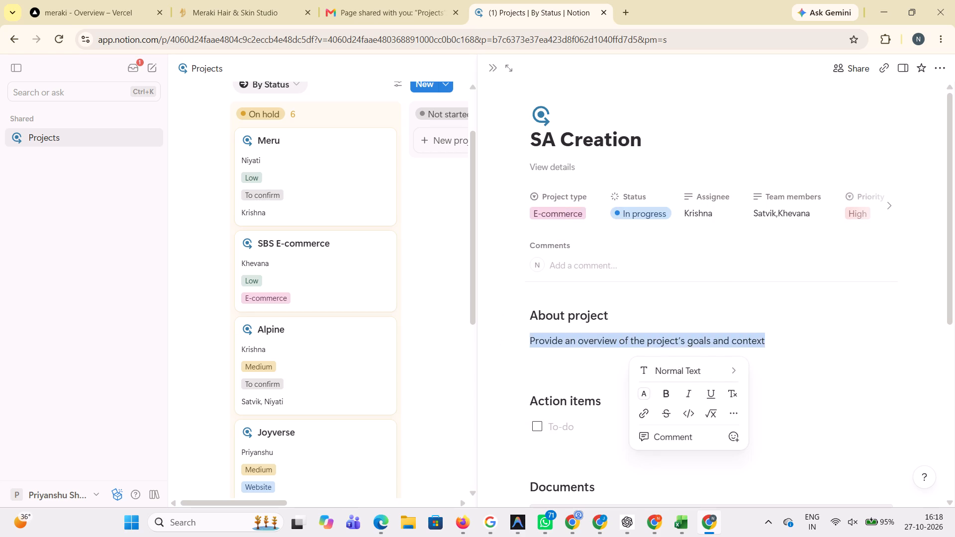
Look through the clipboard history for a project description that fits SA Creation, then close the history.
key("super+v")
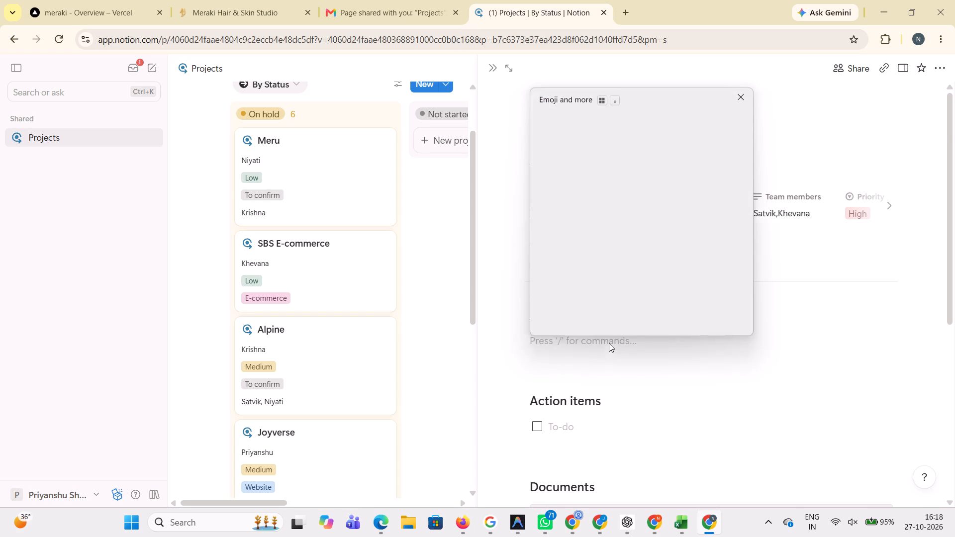
scroll(628, 273, "down", 1)
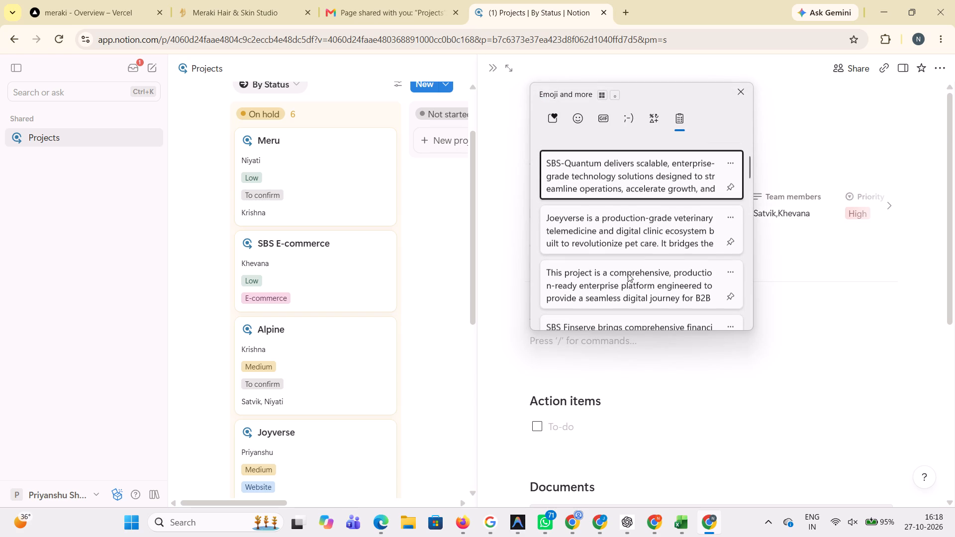
scroll(628, 273, "down", 2)
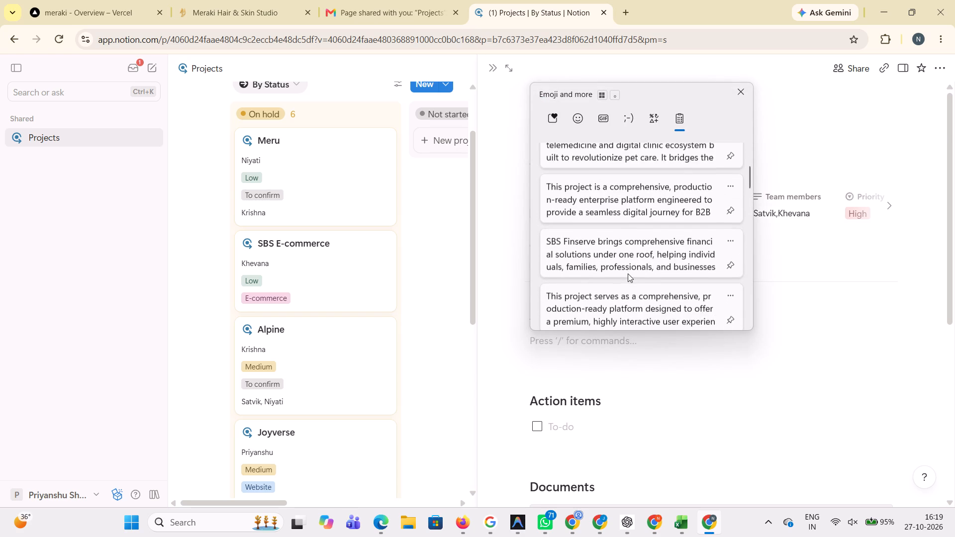
scroll(628, 273, "down", 1)
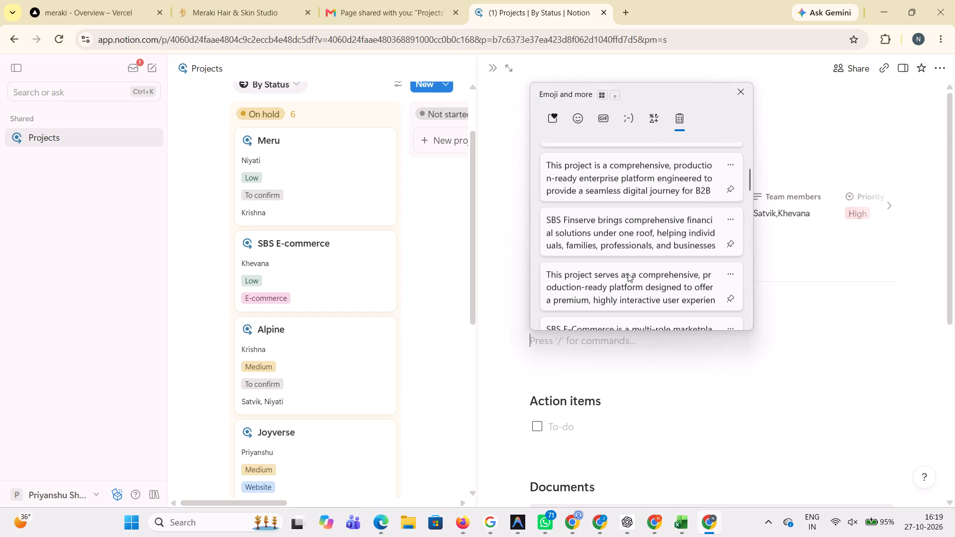
scroll(628, 273, "down", 3)
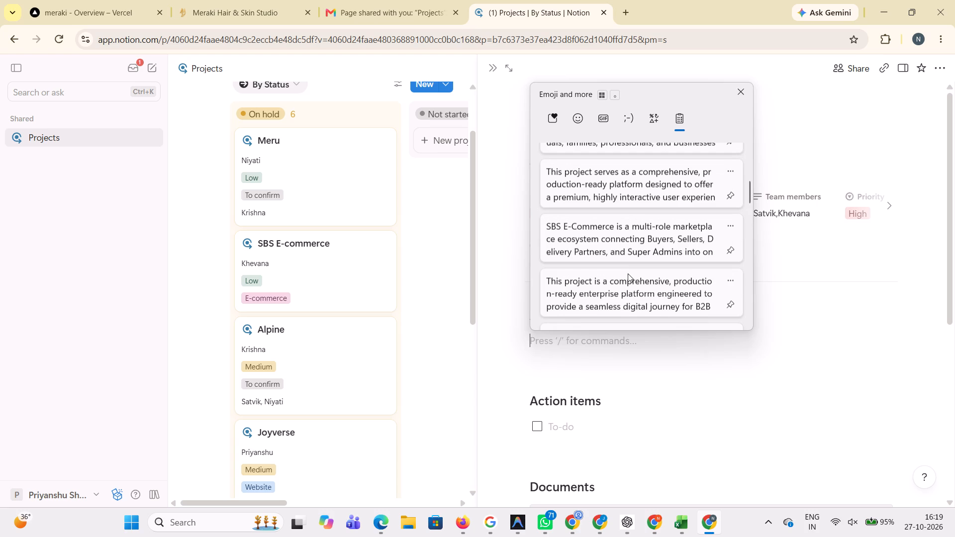
scroll(628, 273, "down", 2)
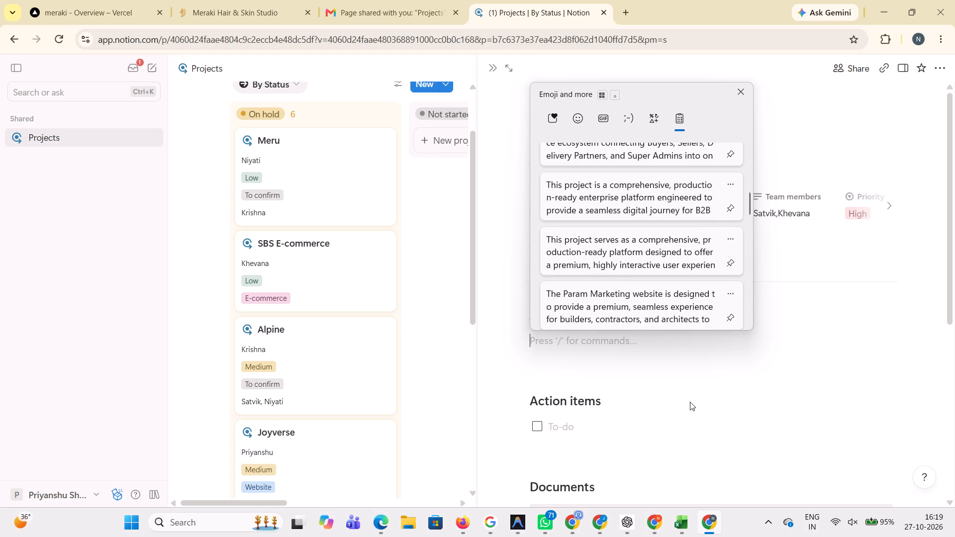
left_click(690, 402)
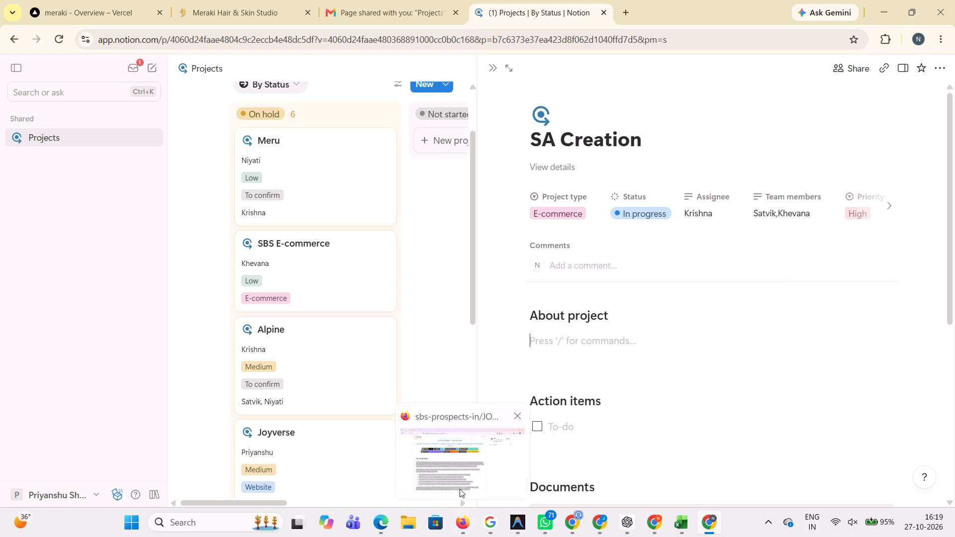
Switch to the GitHub window in Firefox and return to the top of the JOEYVERSE-V1 repository page.
left_click(460, 489)
scroll(429, 346, "up", 10)
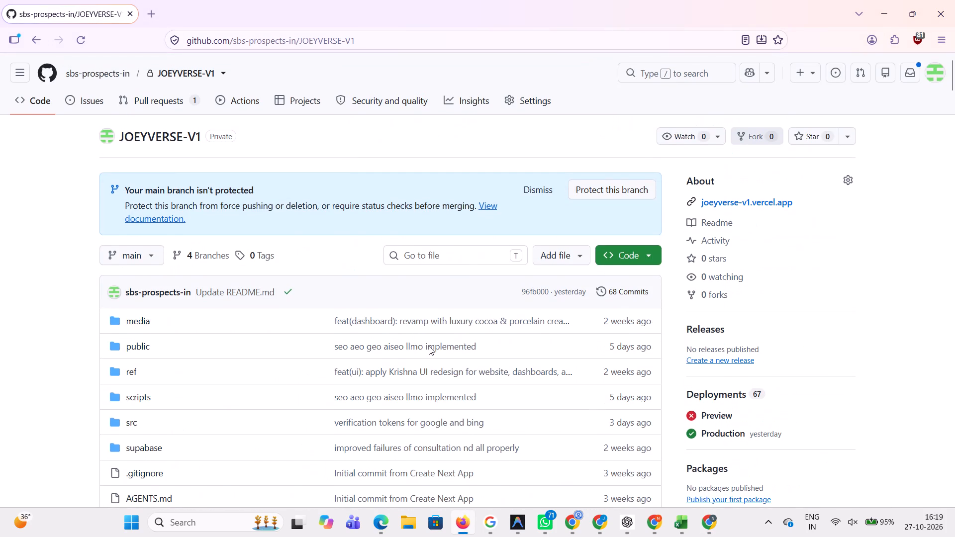
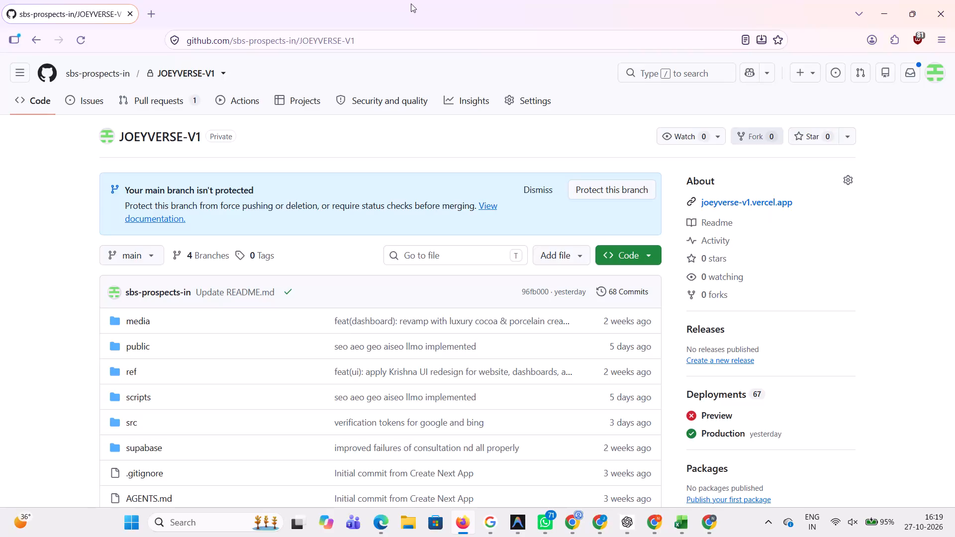
Look through the JOEYVERSE-V1 repository's file list and README, including its overview, key features, architecture and repository structure, and return to the top.
scroll(351, 303, "down", 2)
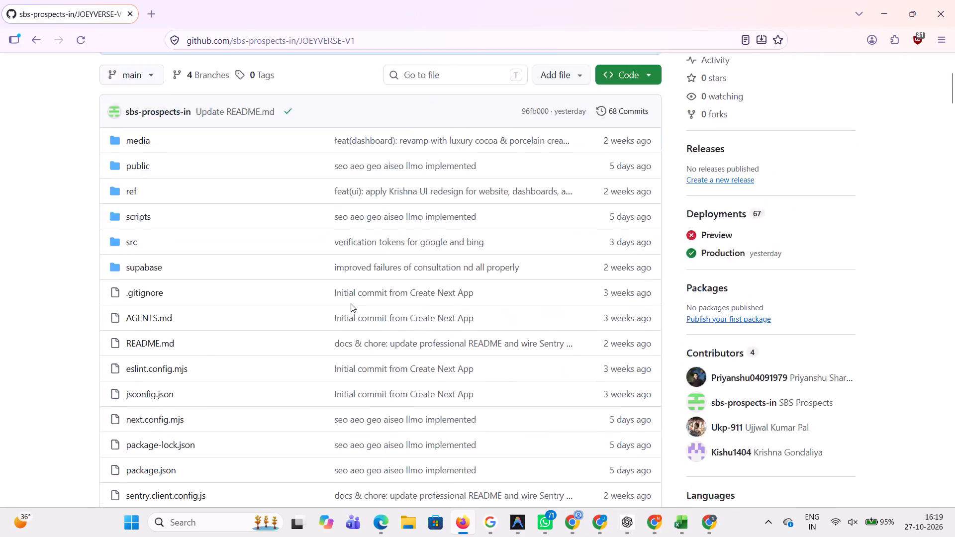
scroll(351, 303, "down", 11)
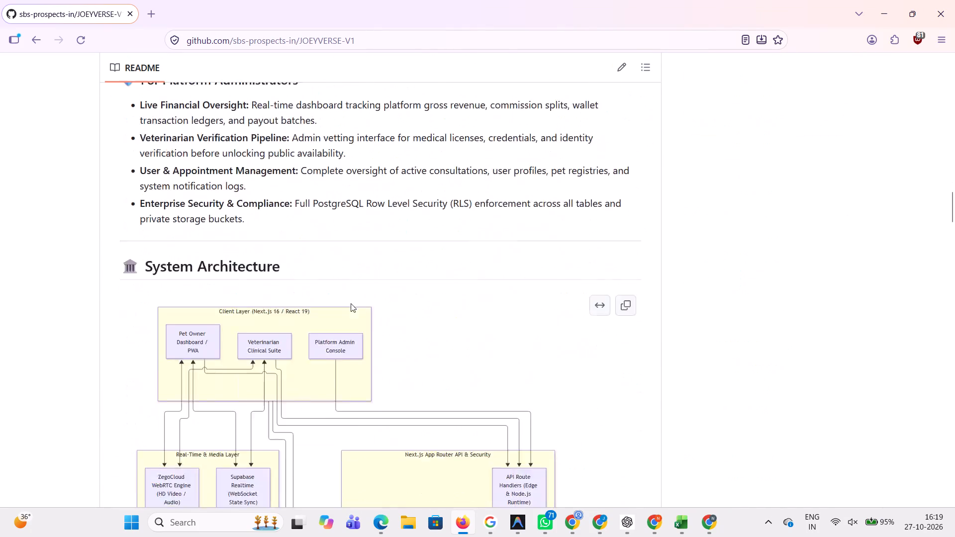
scroll(351, 303, "down", 10)
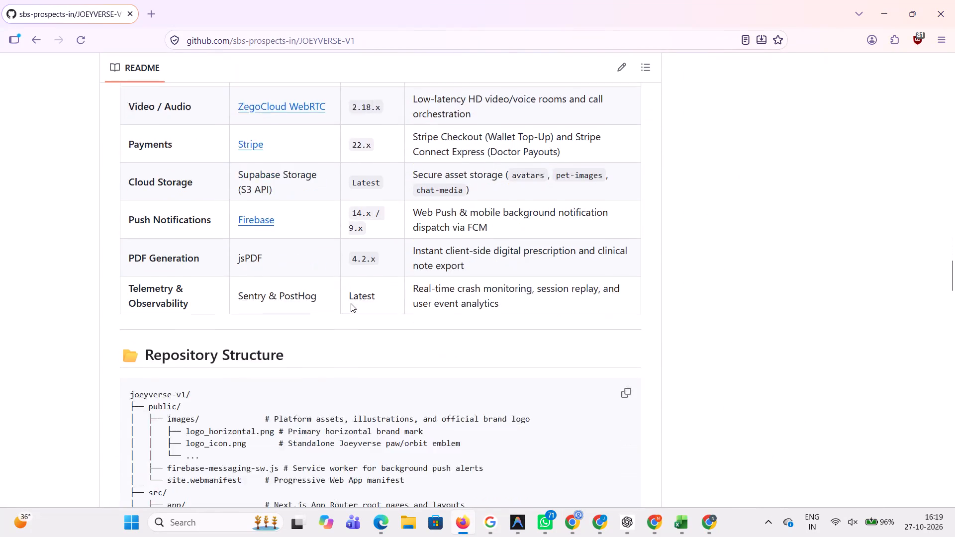
scroll(351, 303, "down", 5)
scroll(351, 303, "up", 20)
scroll(351, 303, "up", 1)
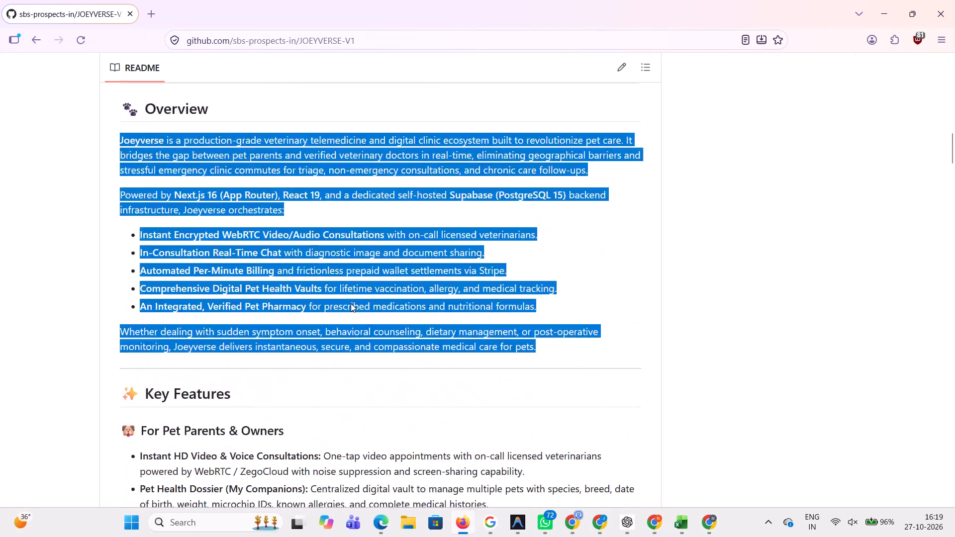
scroll(351, 303, "up", 20)
scroll(351, 303, "up", 9)
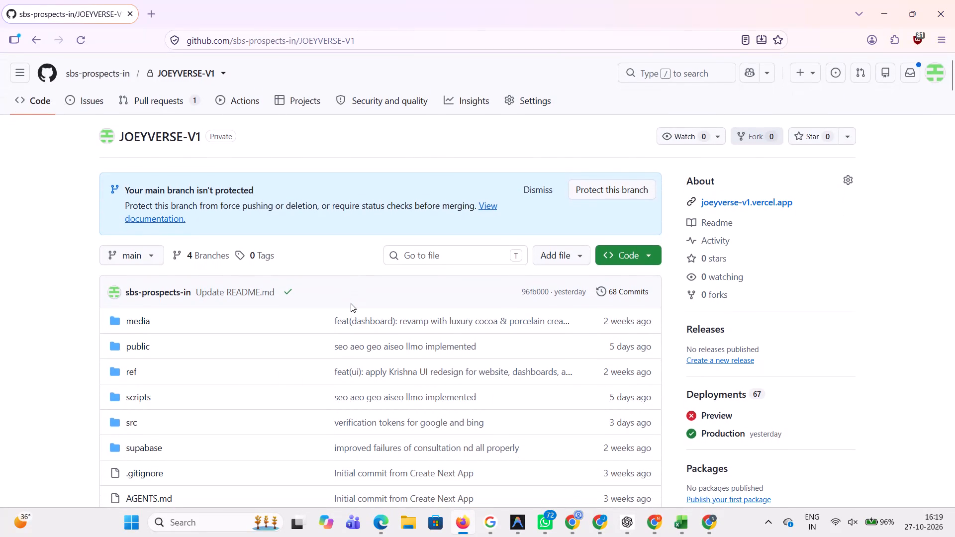
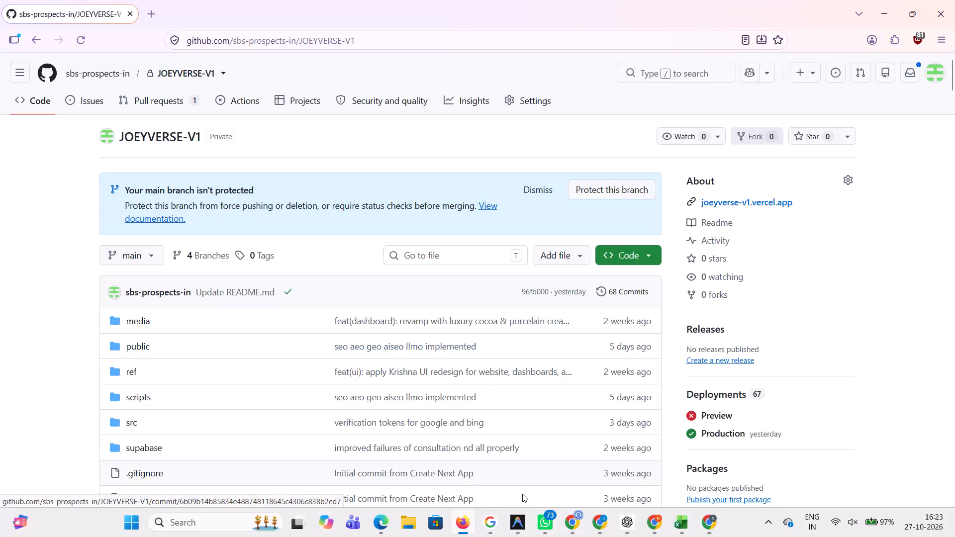
Review the JOEYVERSE-V1 README again, examining the key features for pet parents and owners and for licensed veterinary clinicians.
scroll(455, 370, "down", 2)
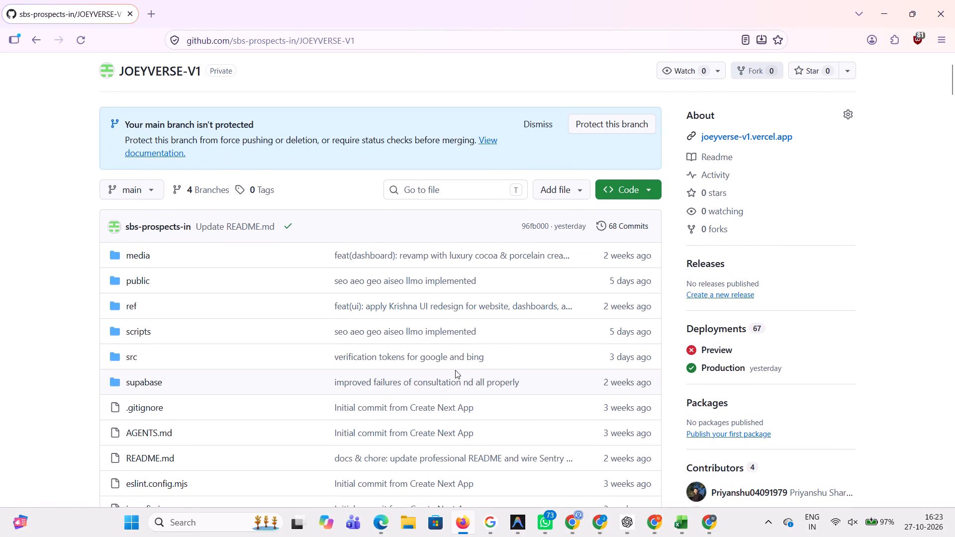
scroll(455, 370, "down", 3)
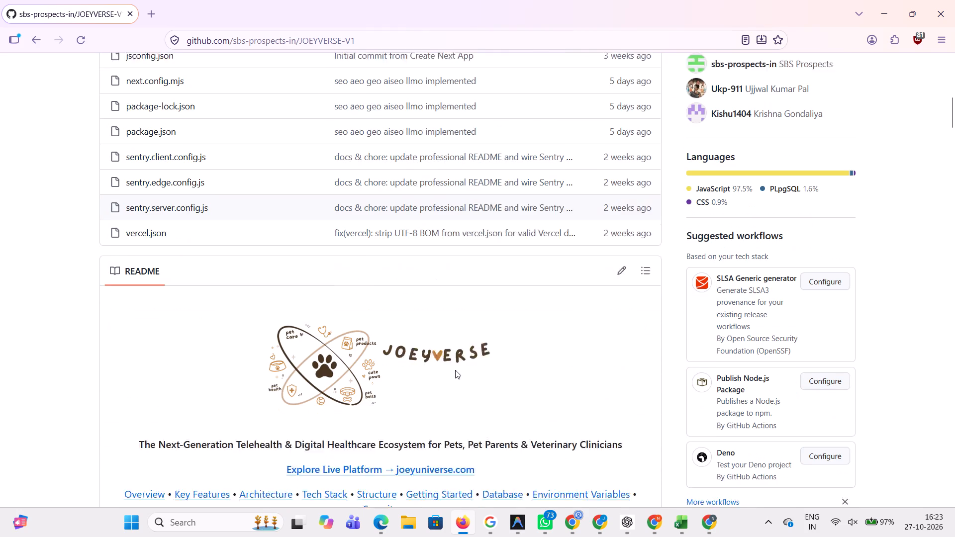
scroll(455, 370, "down", 2)
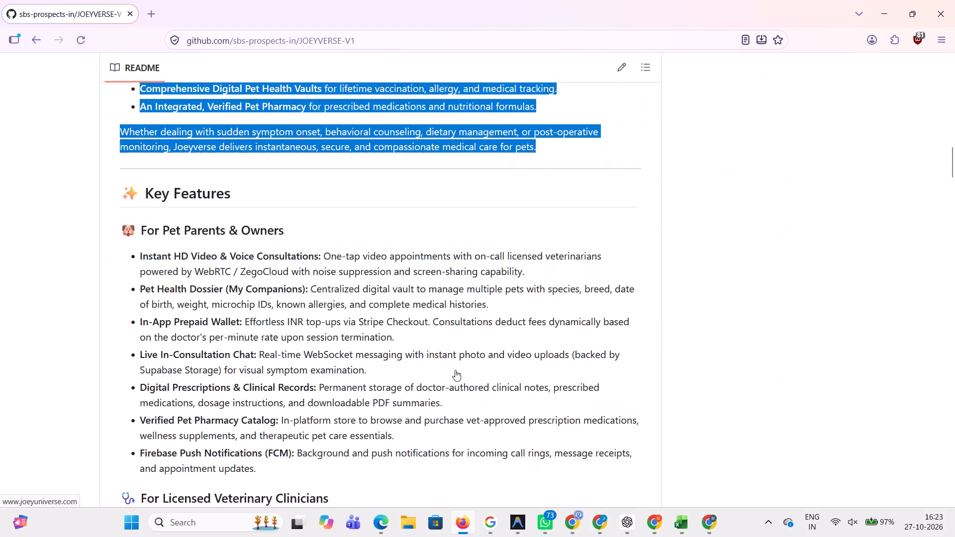
scroll(455, 370, "down", 1)
scroll(455, 370, "up", 9)
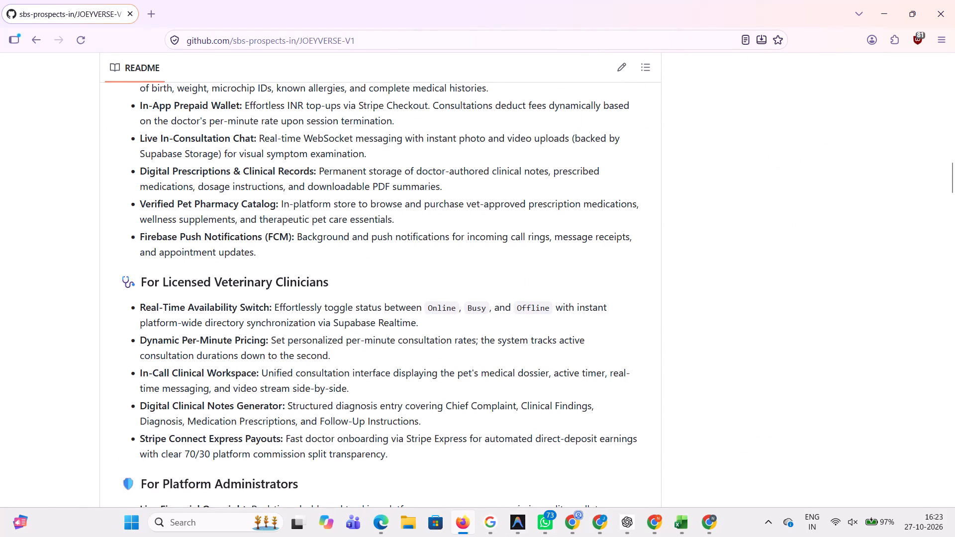
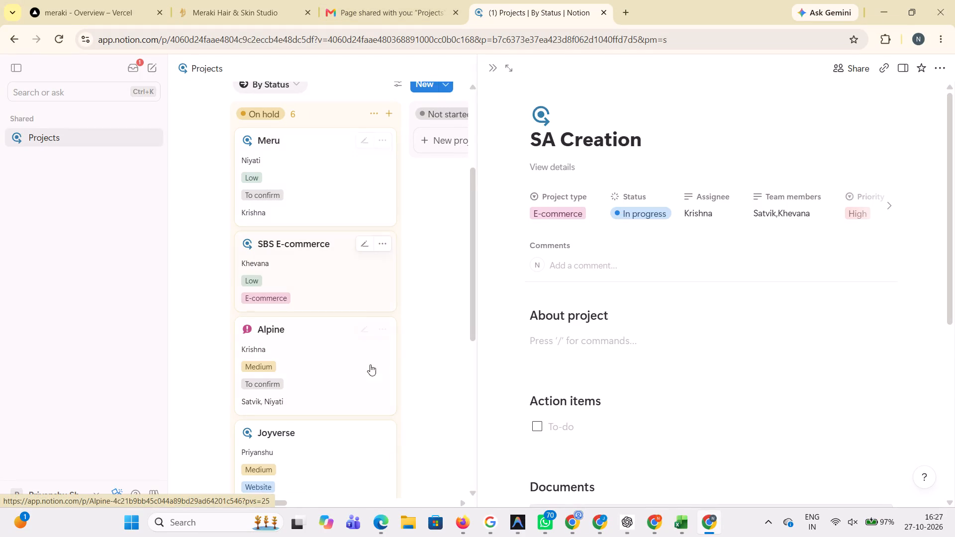
Look through the project cards on the status board, closing the SA Creation page to see all the status columns.
scroll(333, 435, "down", 1)
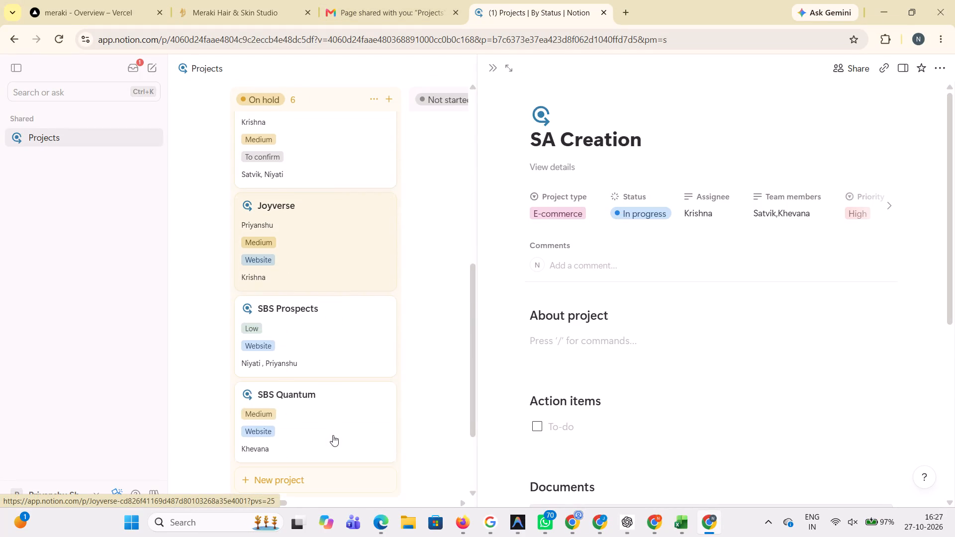
scroll(333, 435, "down", 1)
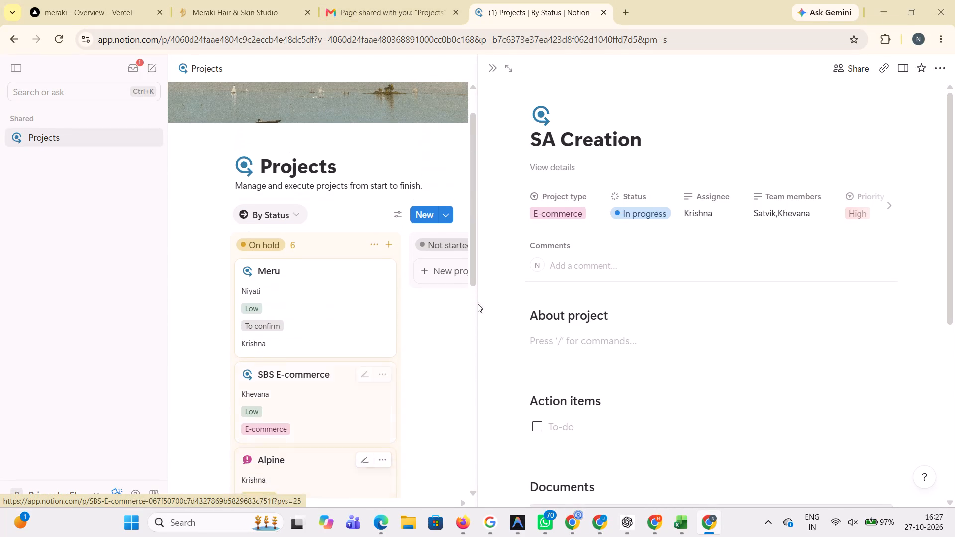
scroll(295, 393, "up", 3)
scroll(295, 393, "down", 2)
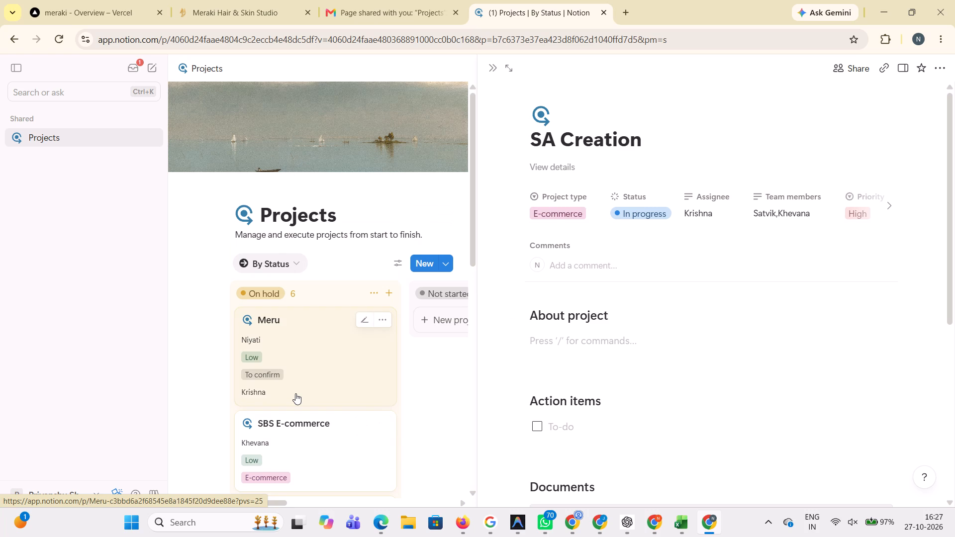
scroll(295, 393, "down", 4)
scroll(295, 393, "up", 2)
left_click(443, 393)
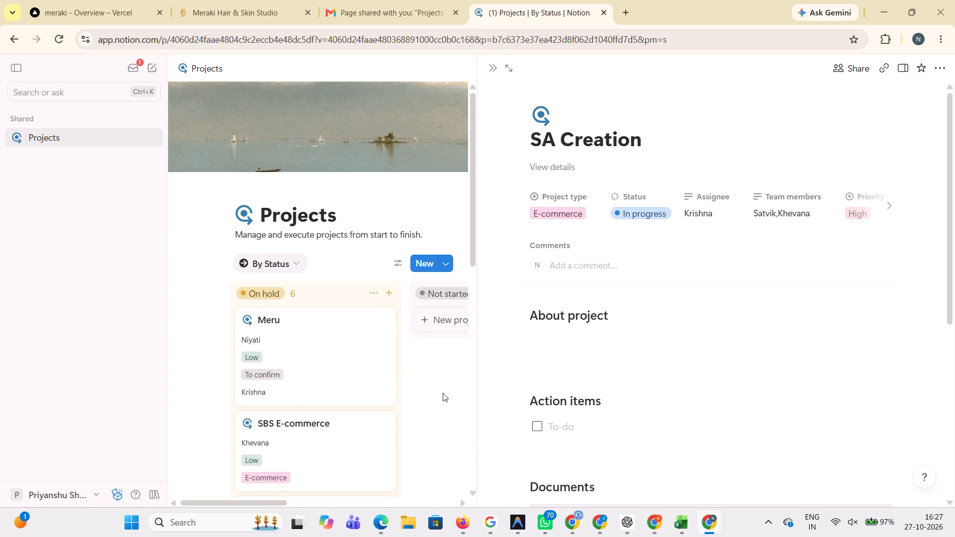
scroll(515, 424, "left", 1)
scroll(515, 424, "down", 1)
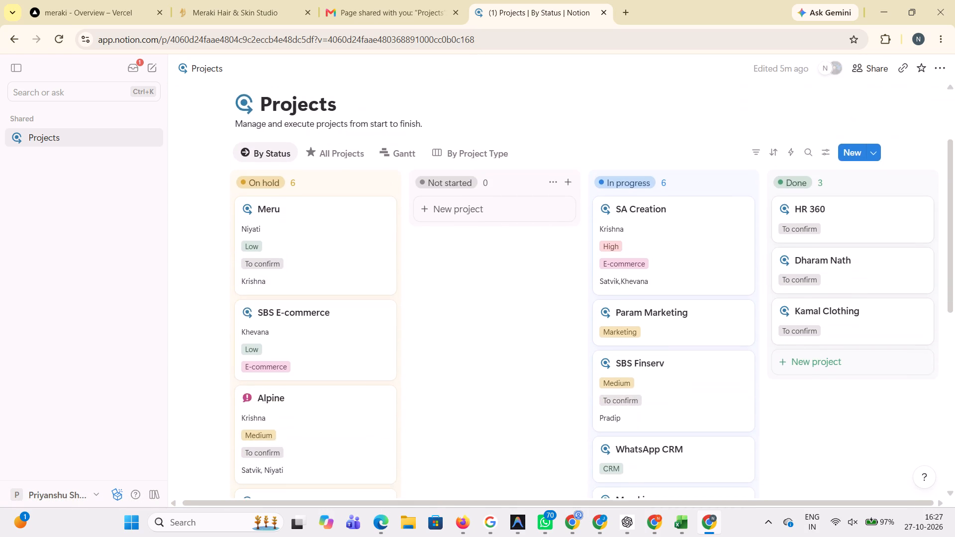
scroll(515, 424, "down", 1)
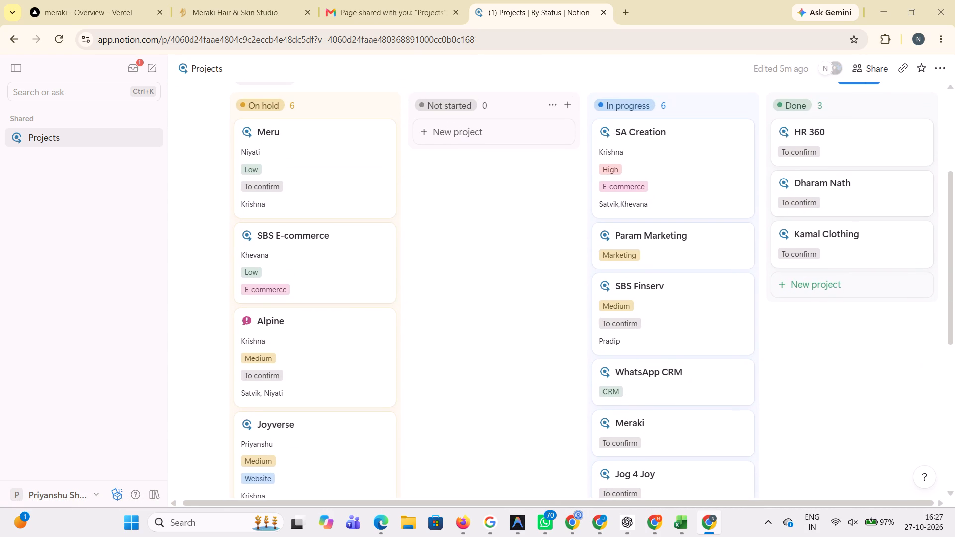
Open the Param Marketing project and set its project type to Website.
left_click(643, 249)
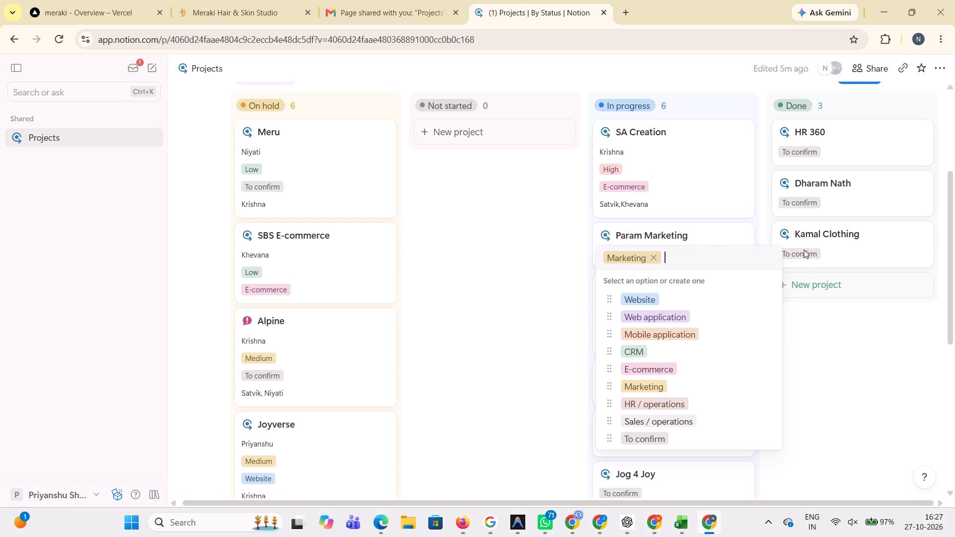
left_click(856, 357)
left_click(658, 233)
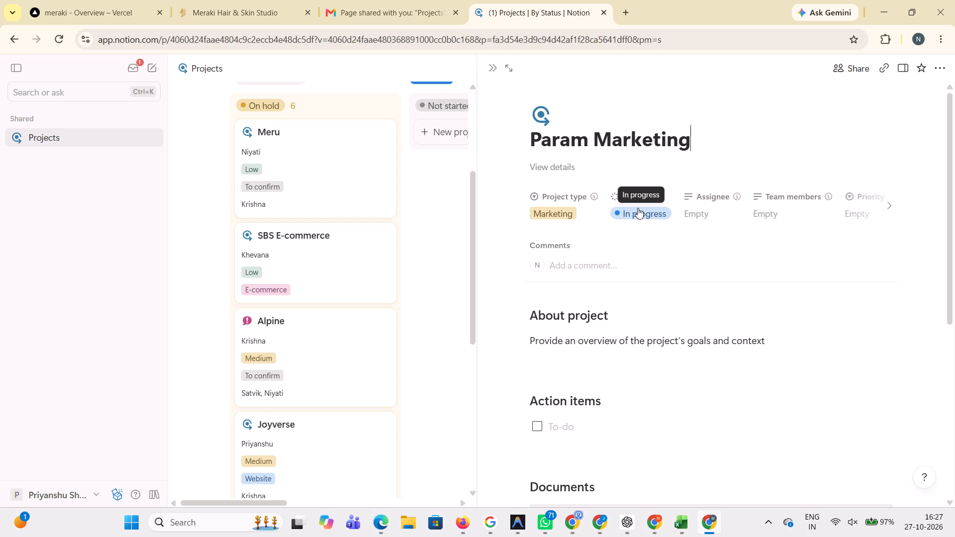
left_click(567, 210)
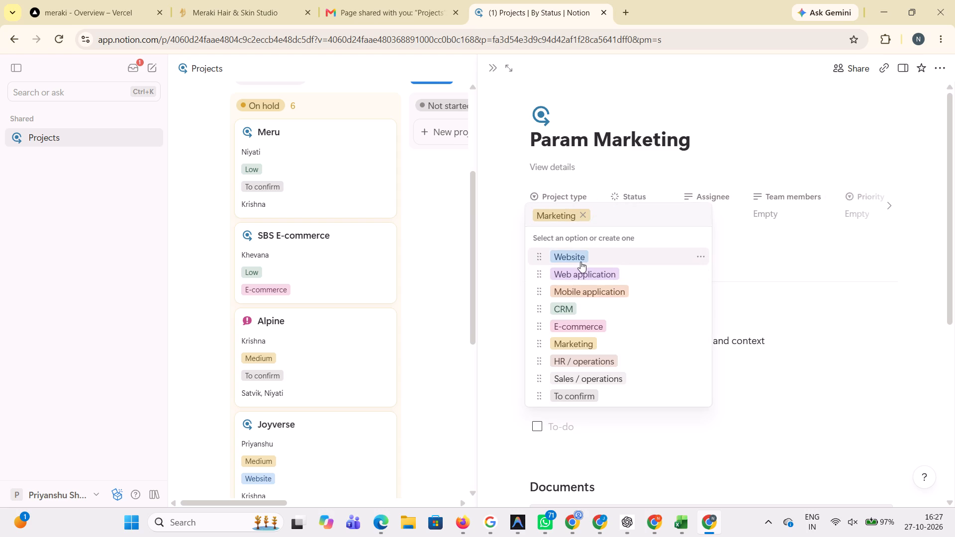
left_click(580, 262)
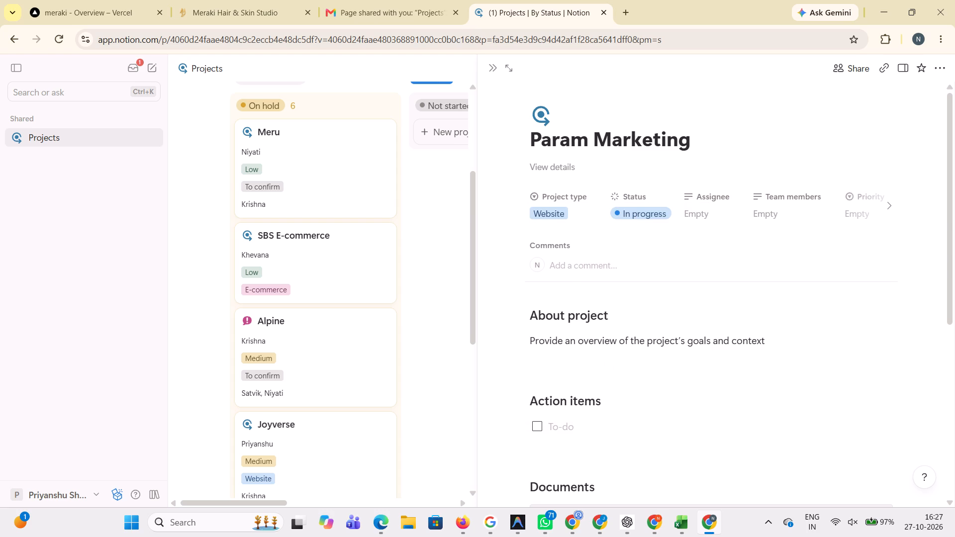
scroll(781, 212, "left", 1)
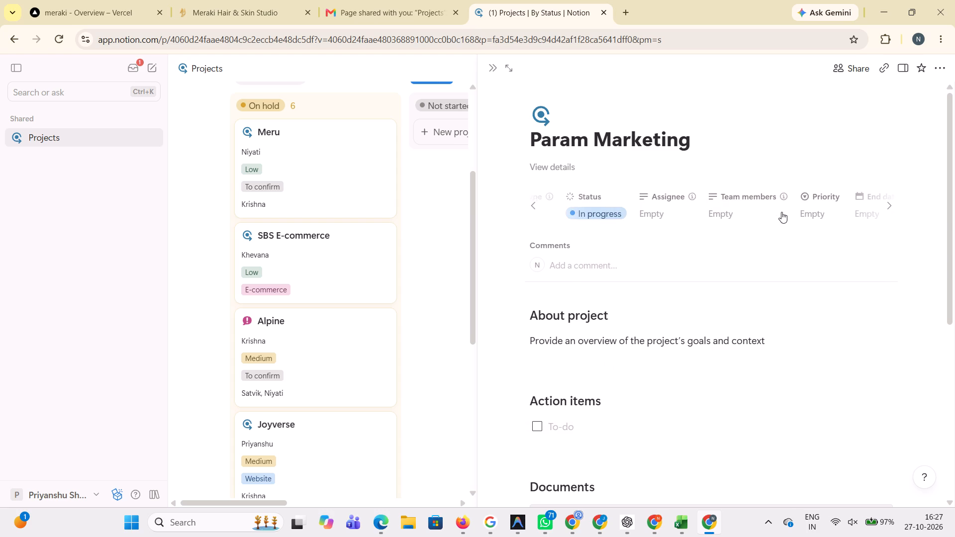
Open the Param Marketing project's empty team members property for editing.
scroll(781, 212, "left", 1)
left_click(739, 211)
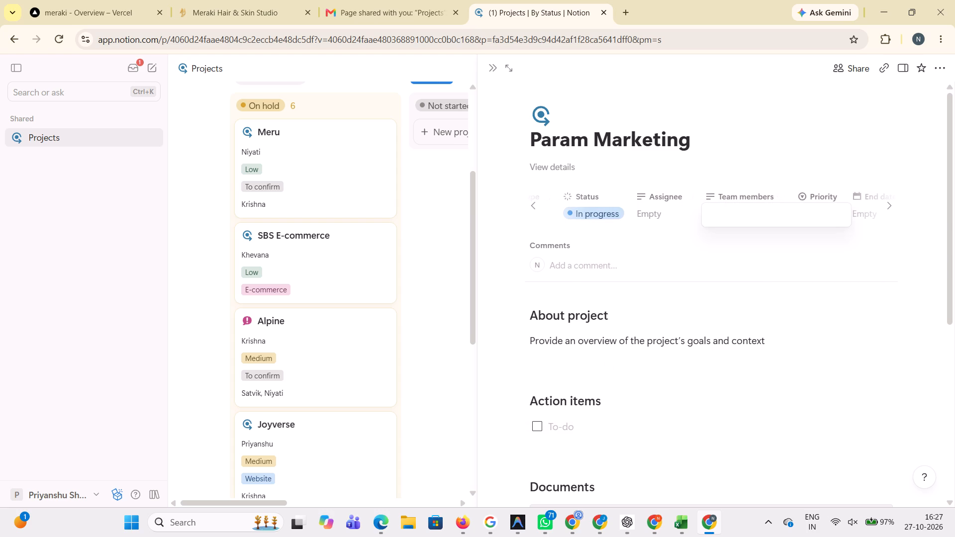
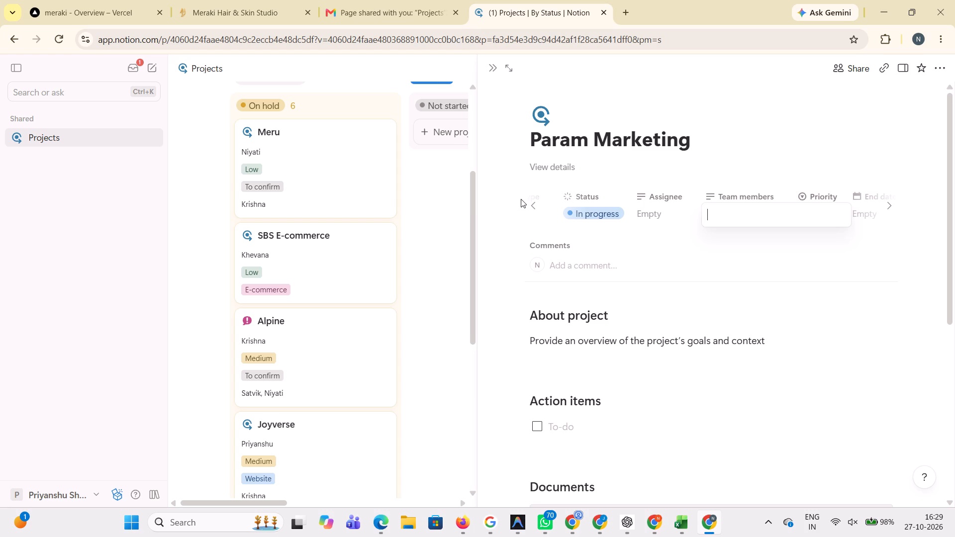
Enter Khushboo as the only team member of the Param Marketing project.
key("shift+s")
type("atvik")
type(", Khushboo")
left_click_drag(734, 219, 713, 216)
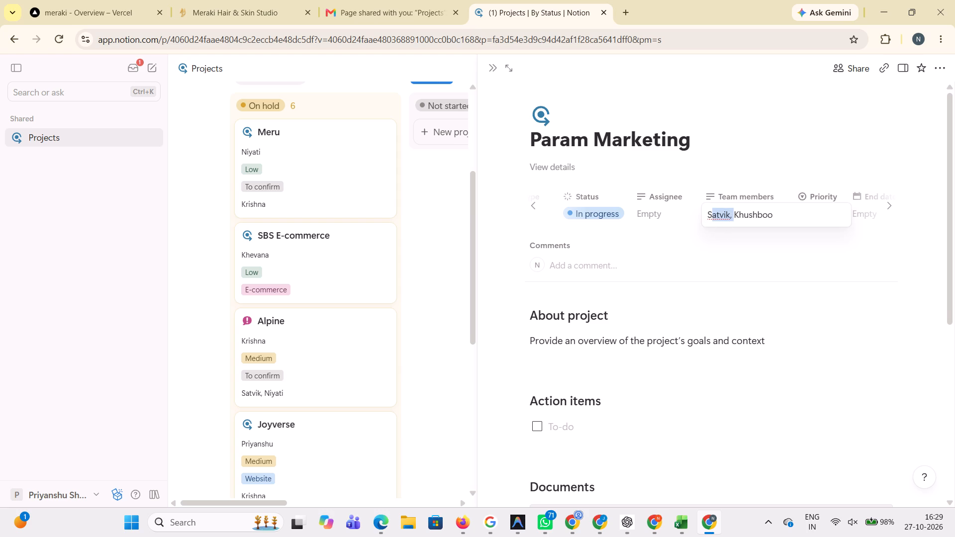
left_click_drag(713, 216, 685, 219)
key("BackSpace")
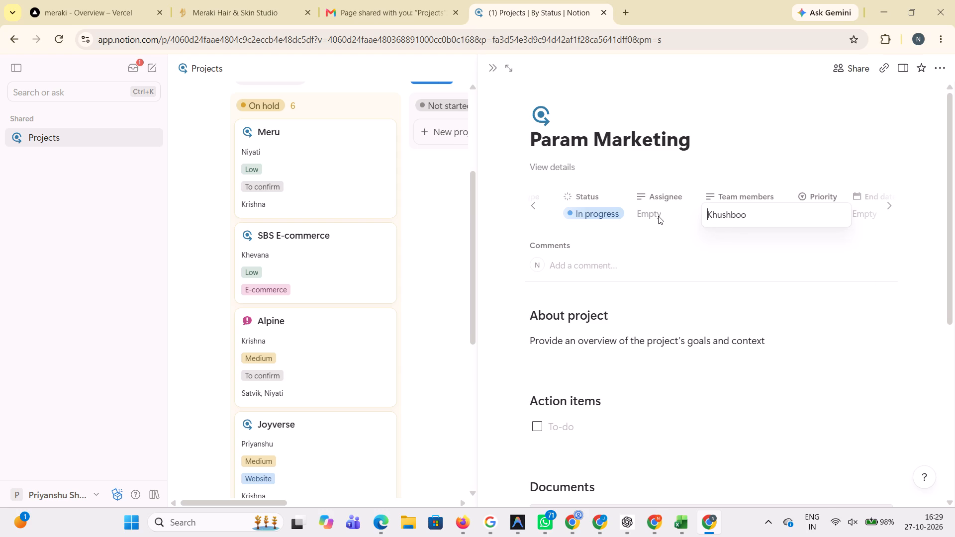
left_click(658, 216)
Set the assignee of the Param Marketing project to Satvik.
left_click(653, 213)
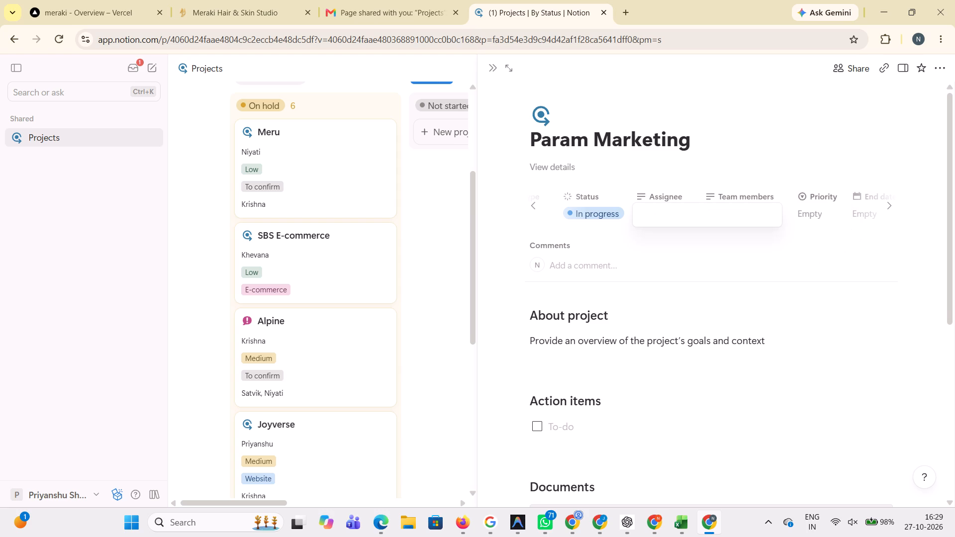
type("Sat")
type("vik")
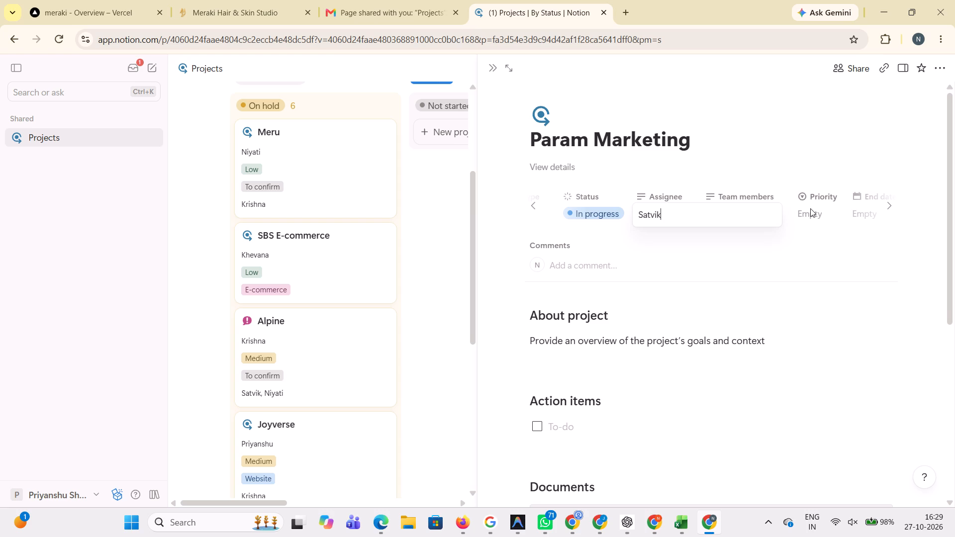
left_click(810, 208)
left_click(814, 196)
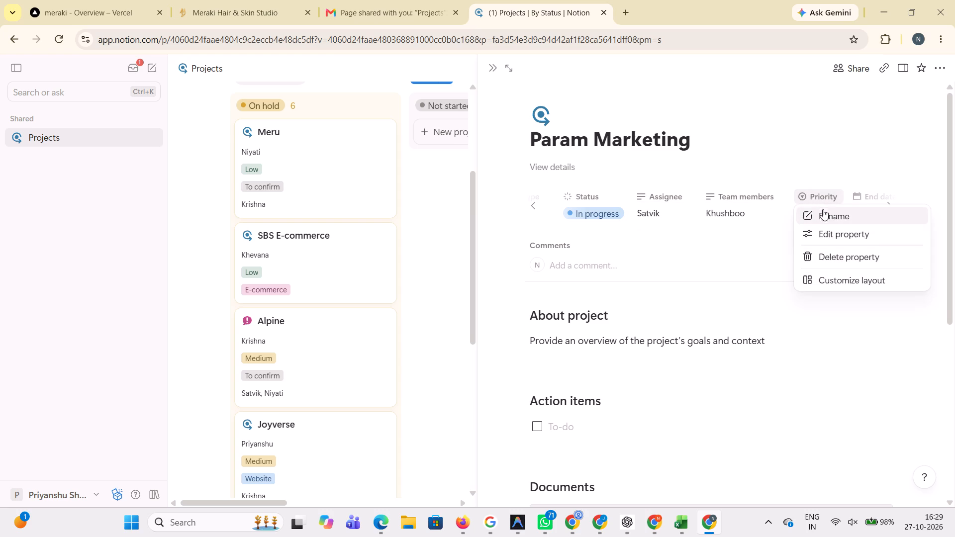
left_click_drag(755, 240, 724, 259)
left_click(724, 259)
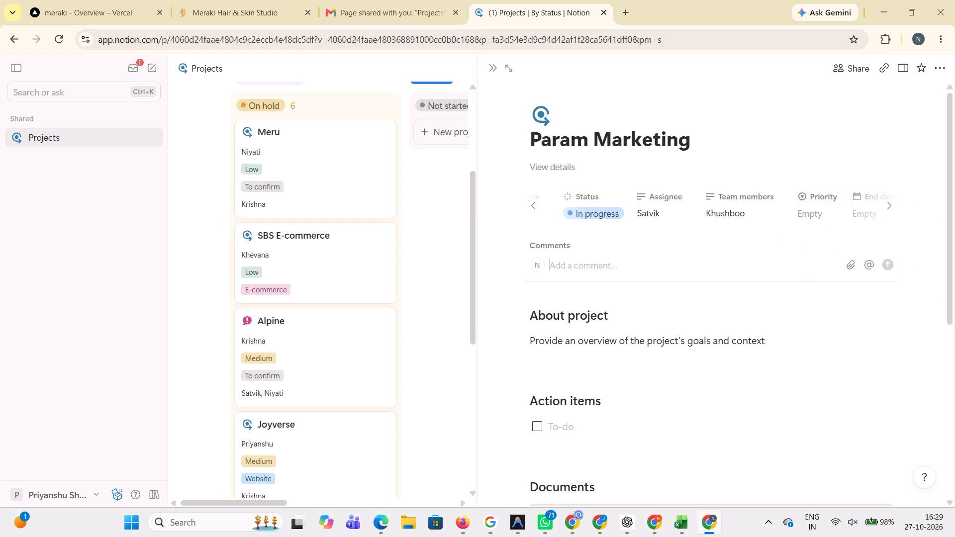
Set the priority of the Param Marketing project to High.
left_click(807, 213)
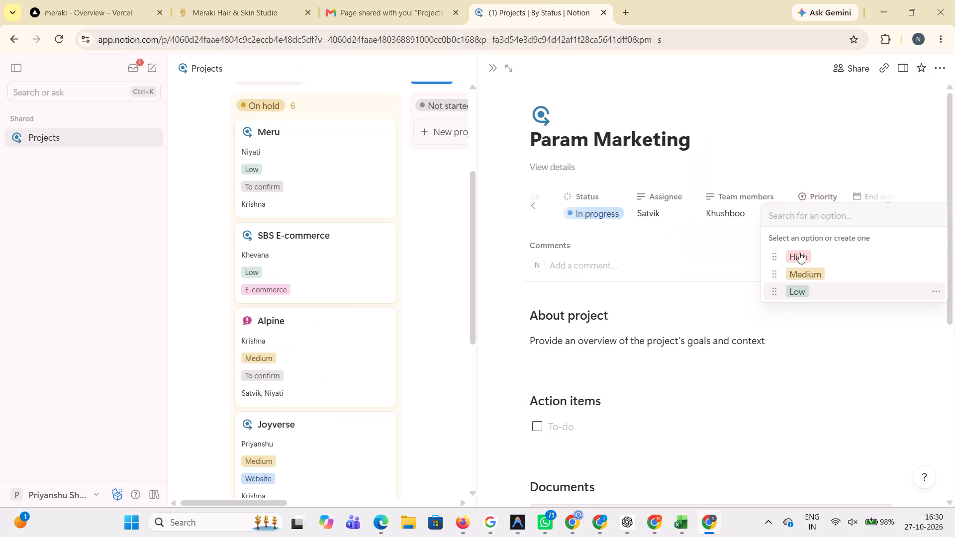
left_click(819, 247)
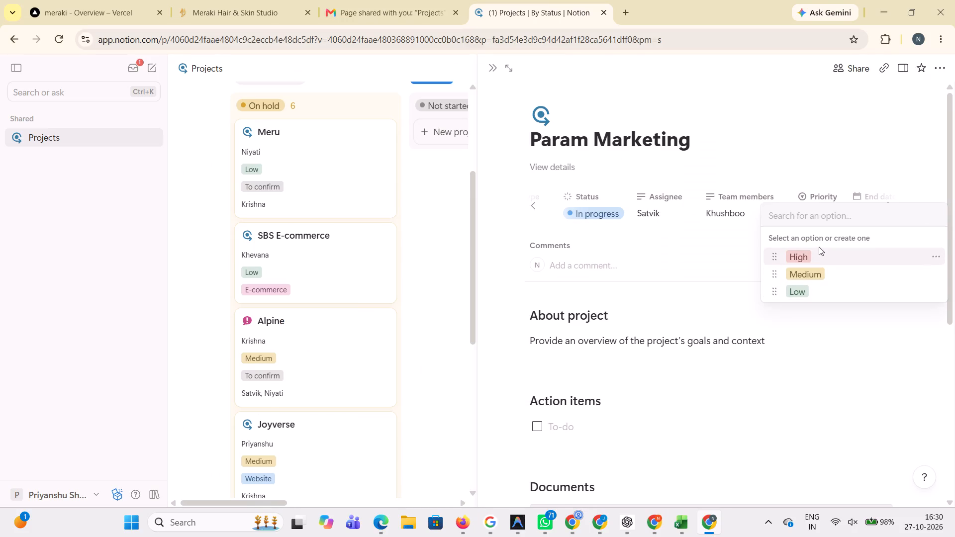
left_click(812, 253)
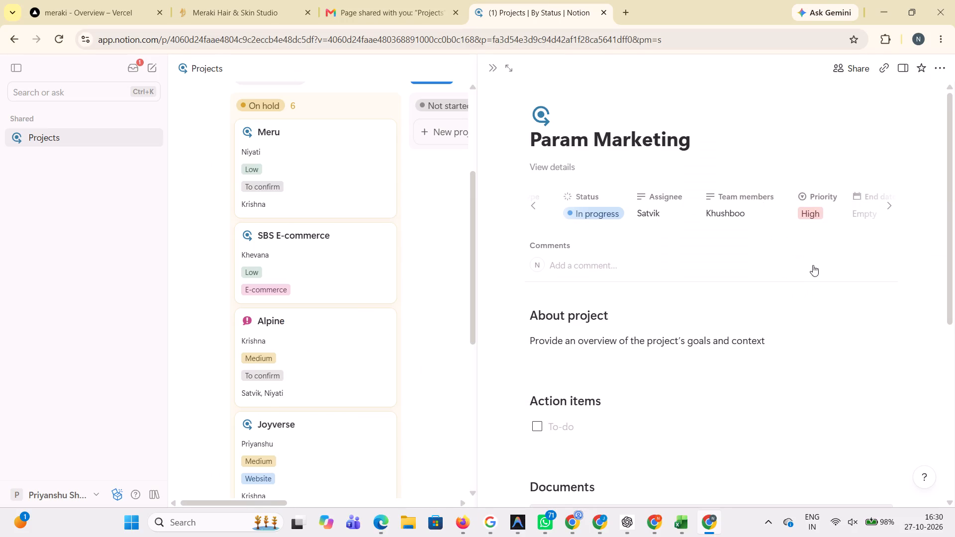
Clear the placeholder overview text under the About project heading on the Param Marketing page.
scroll(810, 264, "left", 3)
scroll(748, 236, "down", 3)
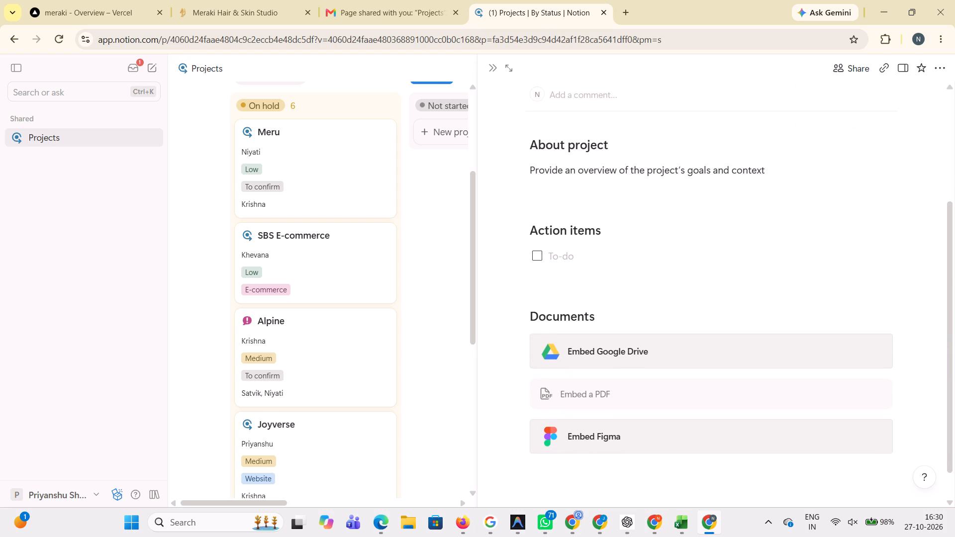
double_click(713, 173)
triple_click(713, 173)
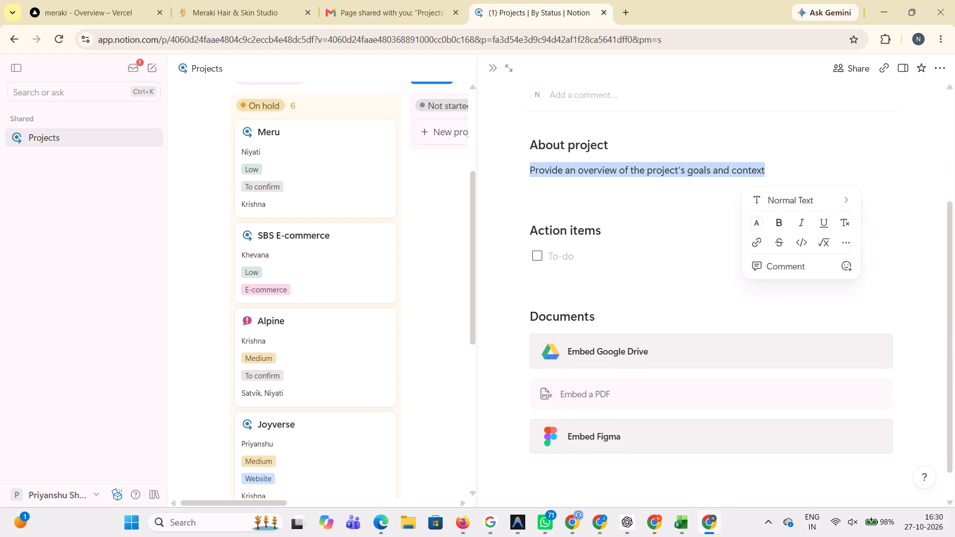
key("BackSpace")
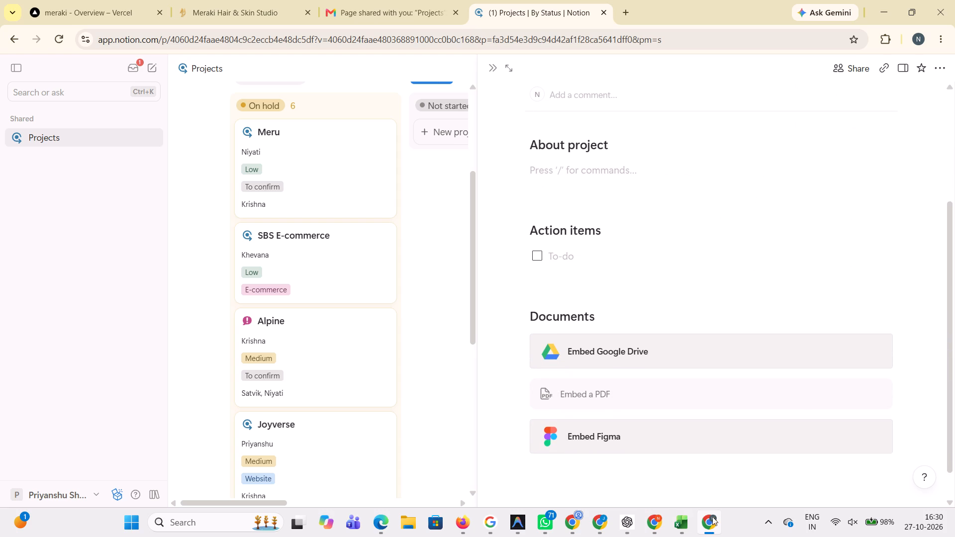
Switch to the CRM workbook in Excel to consult the project descriptions.
left_click(671, 534)
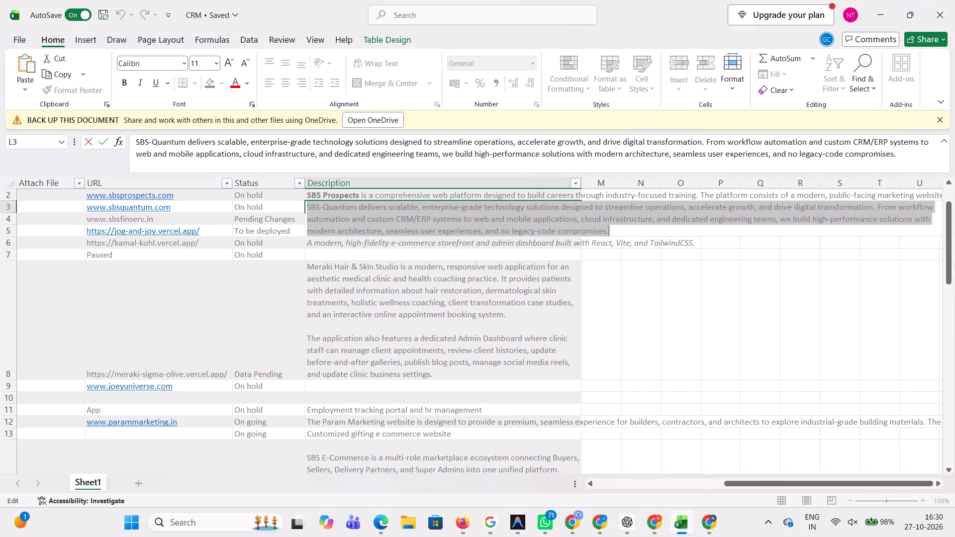
Copy the Param Marketing description from the CRM workbook in Excel and paste it under About project on the Notion page.
left_click(382, 429)
left_click(359, 424)
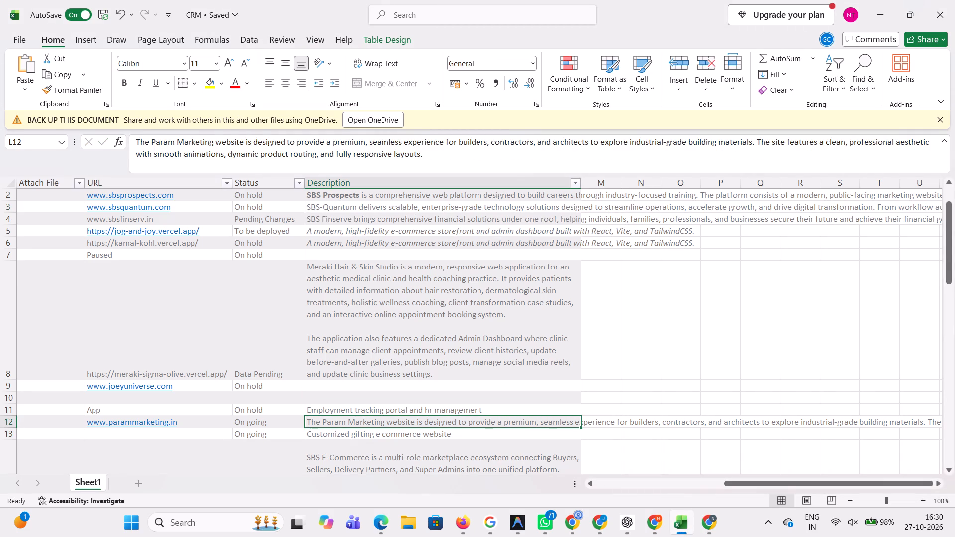
double_click(359, 424)
key("ctrl+a")
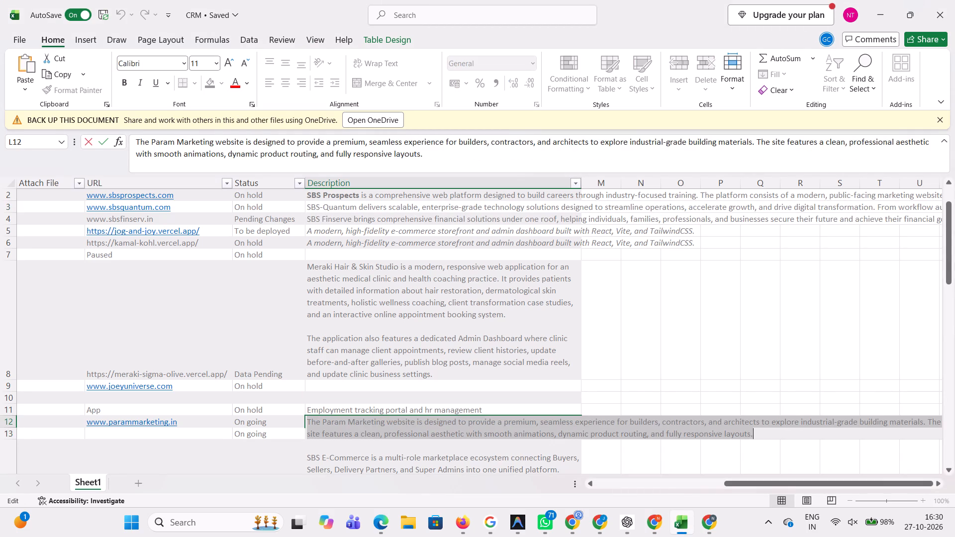
key("ctrl+c")
key("alt+Tab")
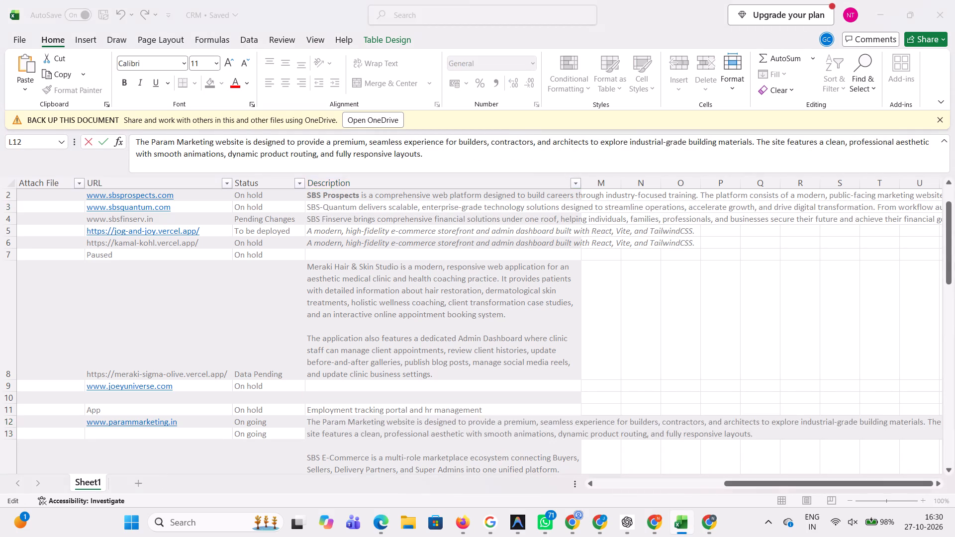
key("ctrl+v")
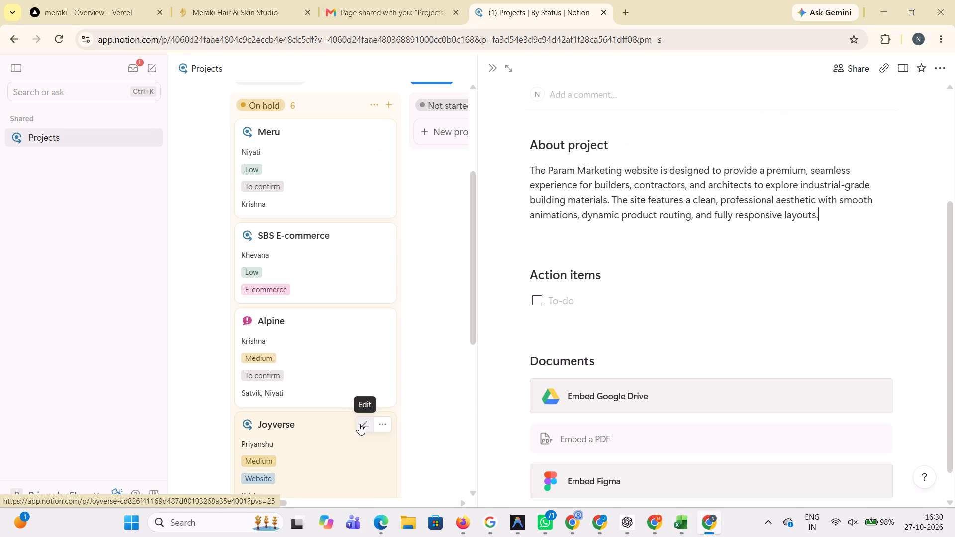
Set the Param Marketing project's end date to 10/28/2026.
scroll(593, 302, "up", 1)
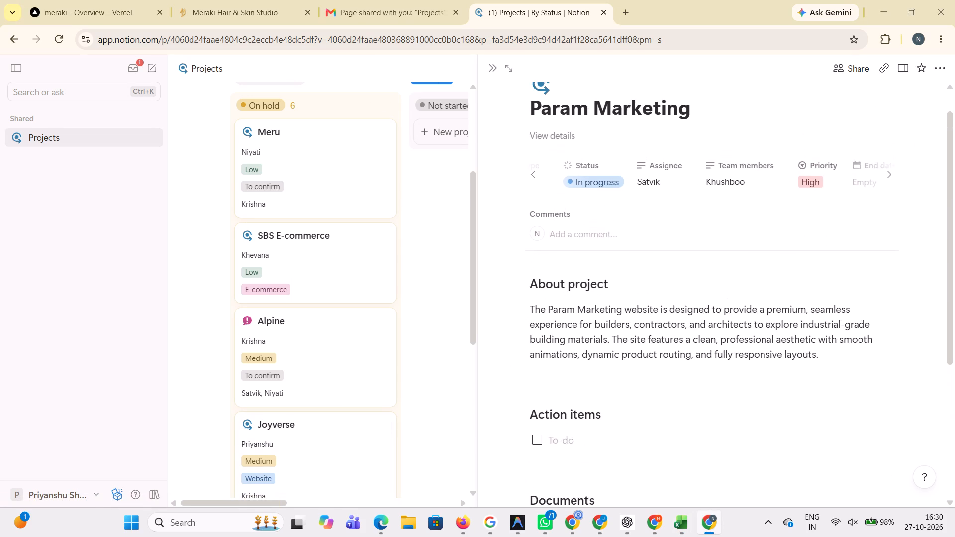
scroll(593, 302, "up", 2)
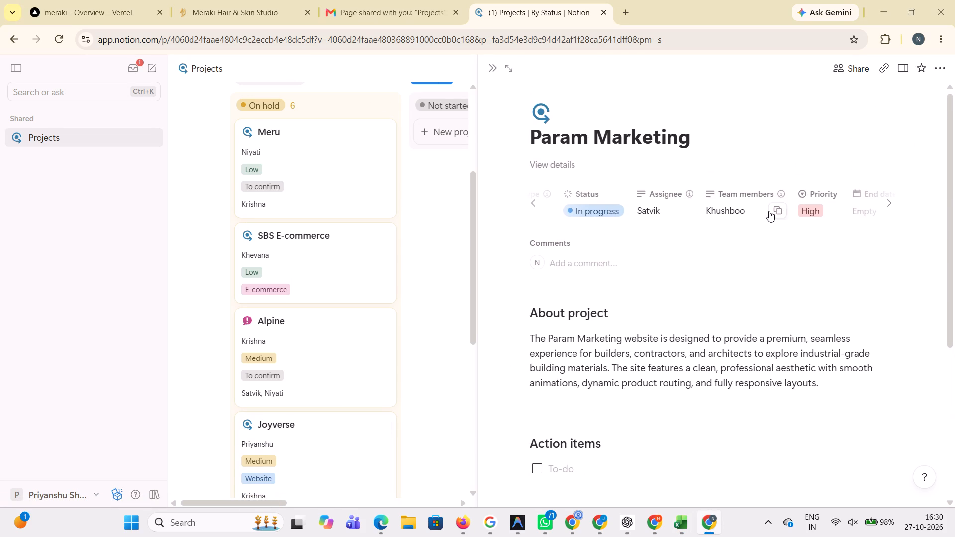
scroll(770, 210, "left", 2)
left_click(857, 209)
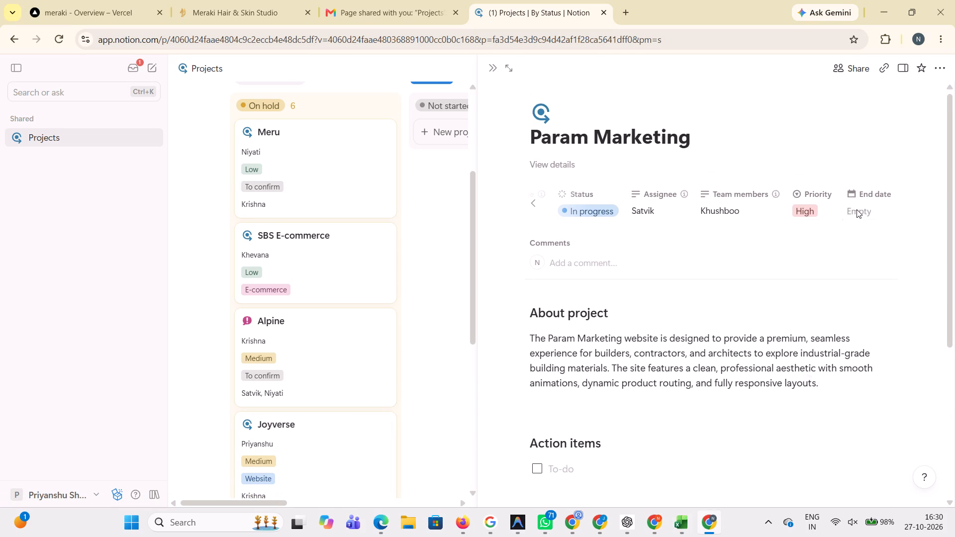
left_click(876, 340)
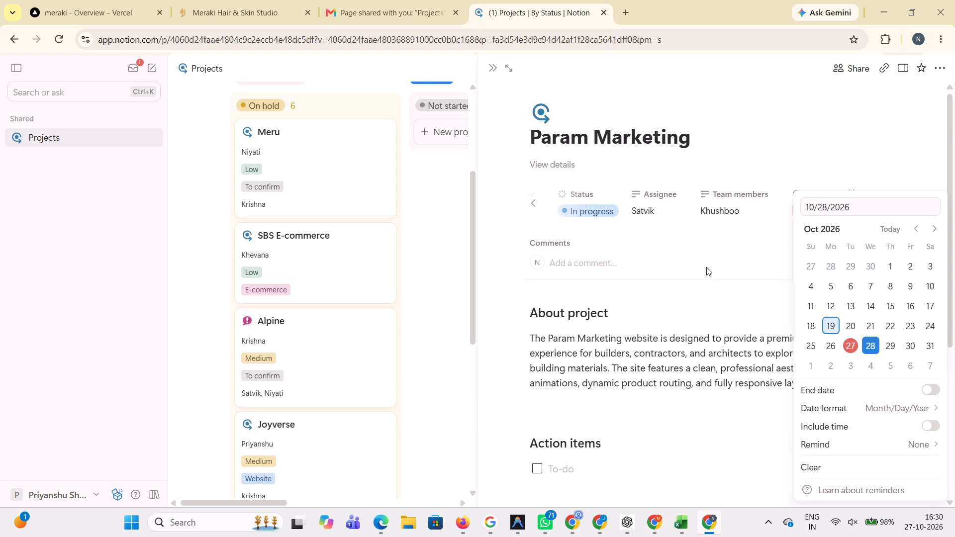
left_click(727, 288)
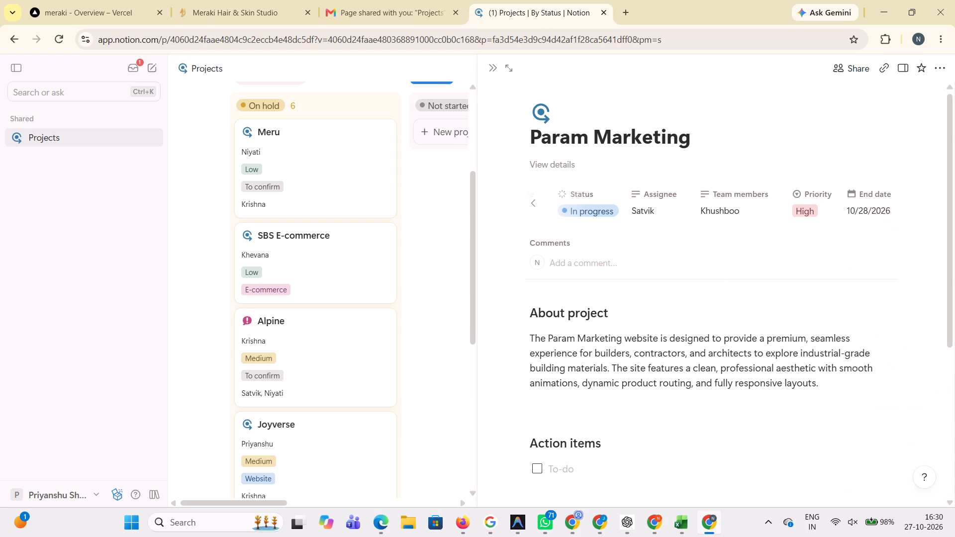
scroll(806, 283, "right", 1)
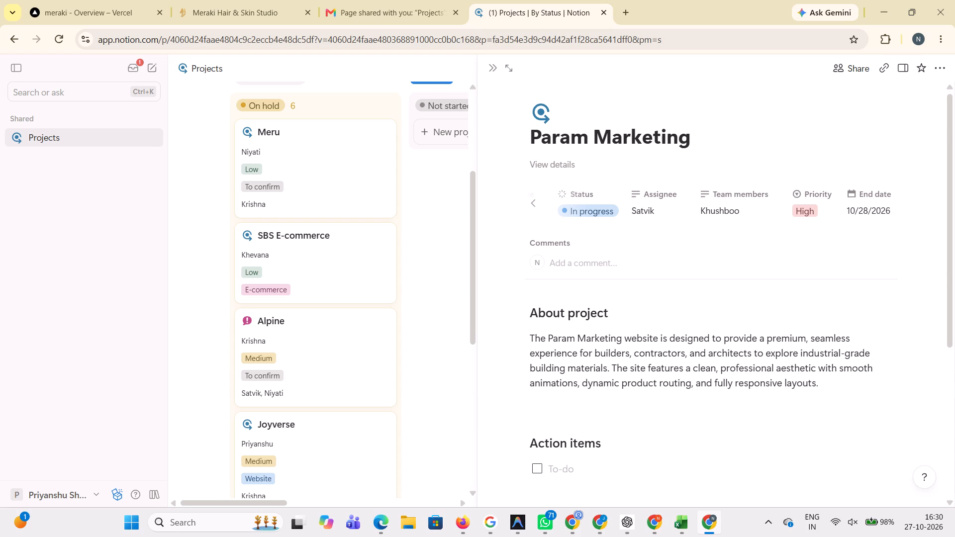
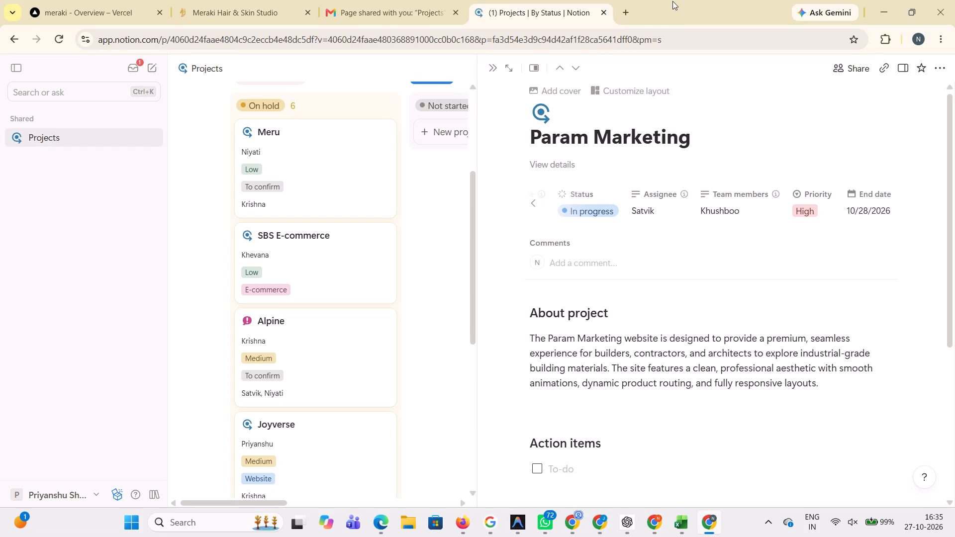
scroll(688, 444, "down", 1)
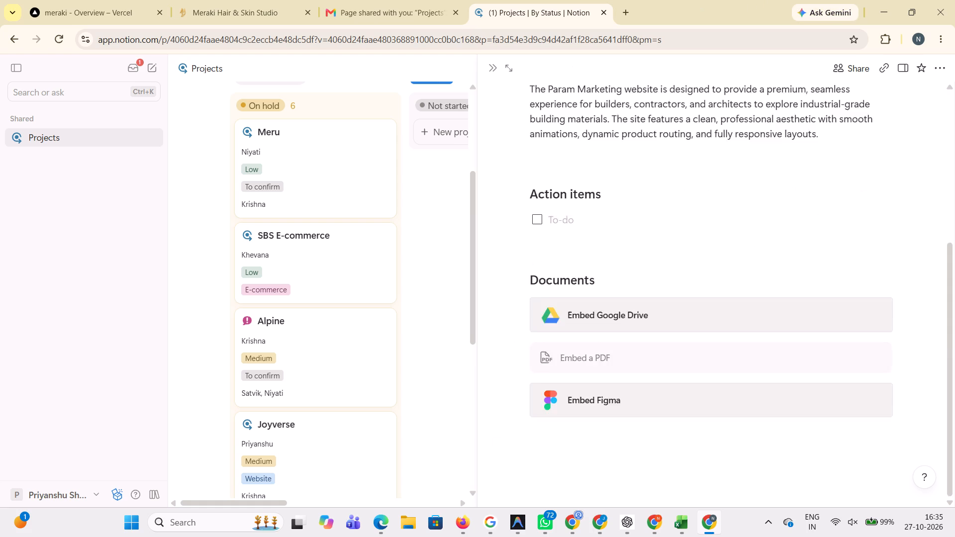
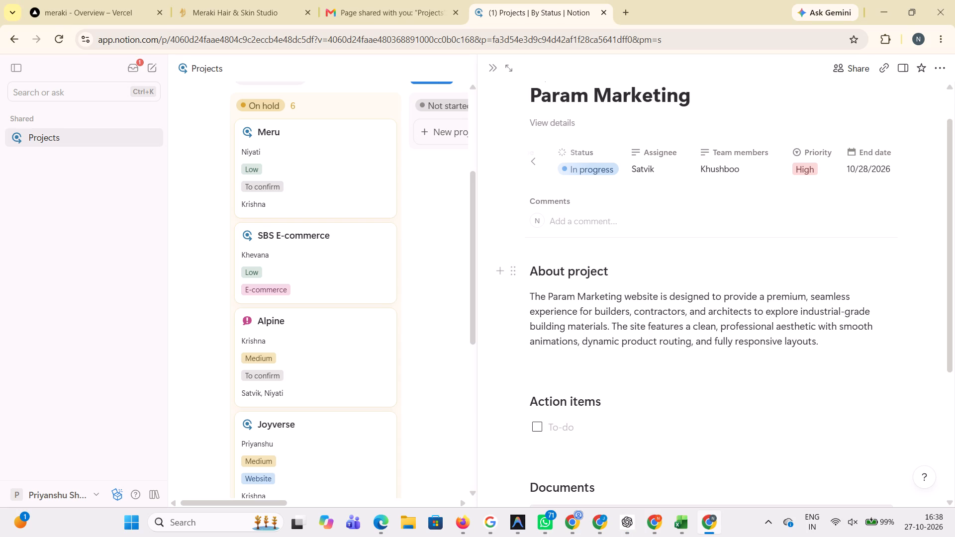
scroll(801, 176, "up", 1)
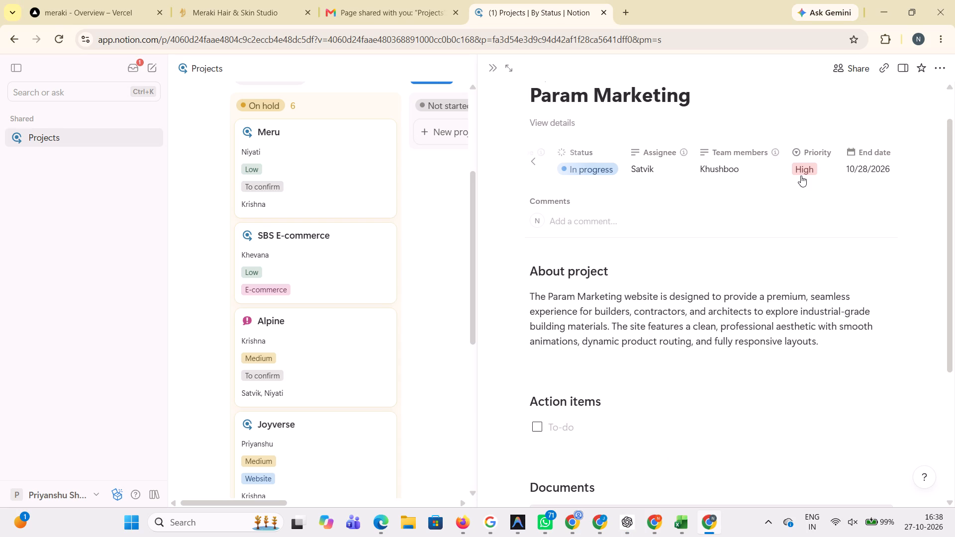
scroll(801, 176, "up", 1)
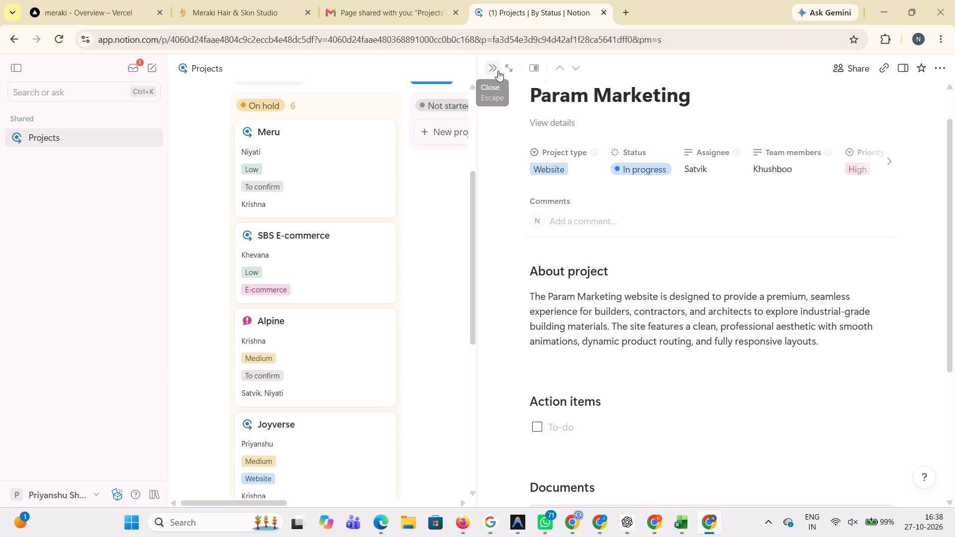
left_click(498, 71)
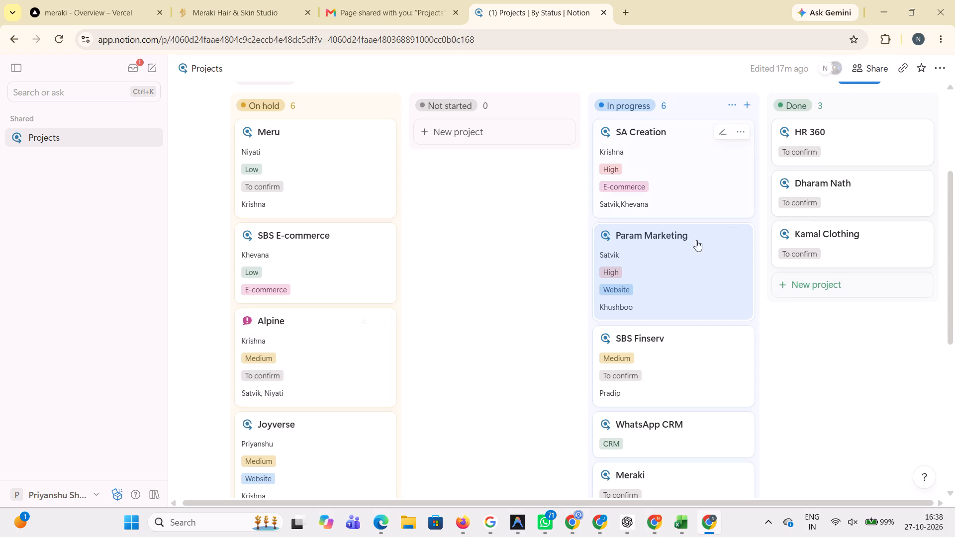
left_click(679, 173)
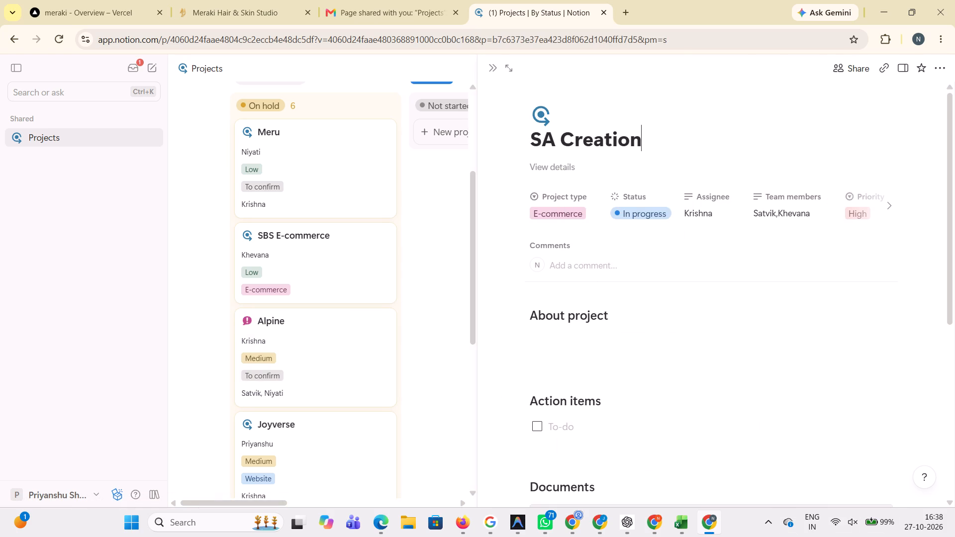
left_click(573, 355)
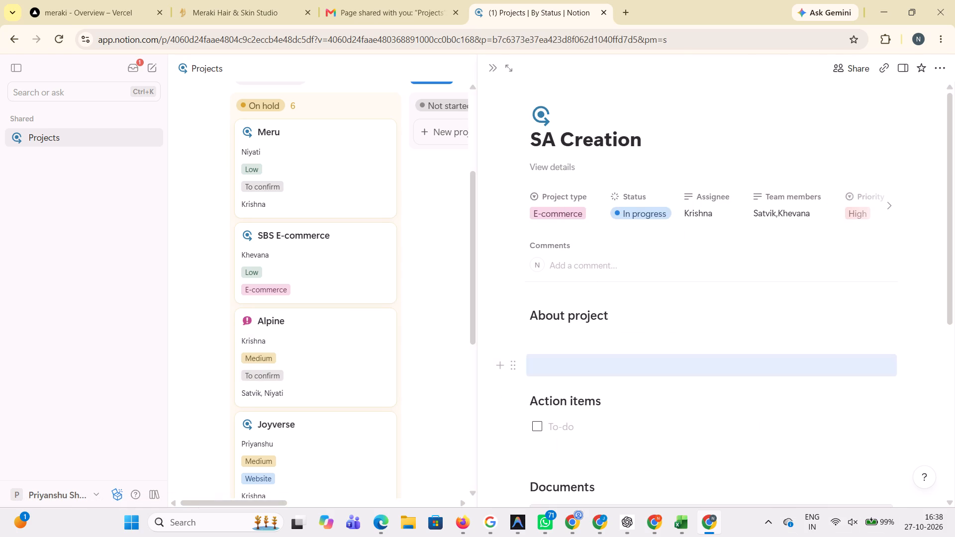
key("Up")
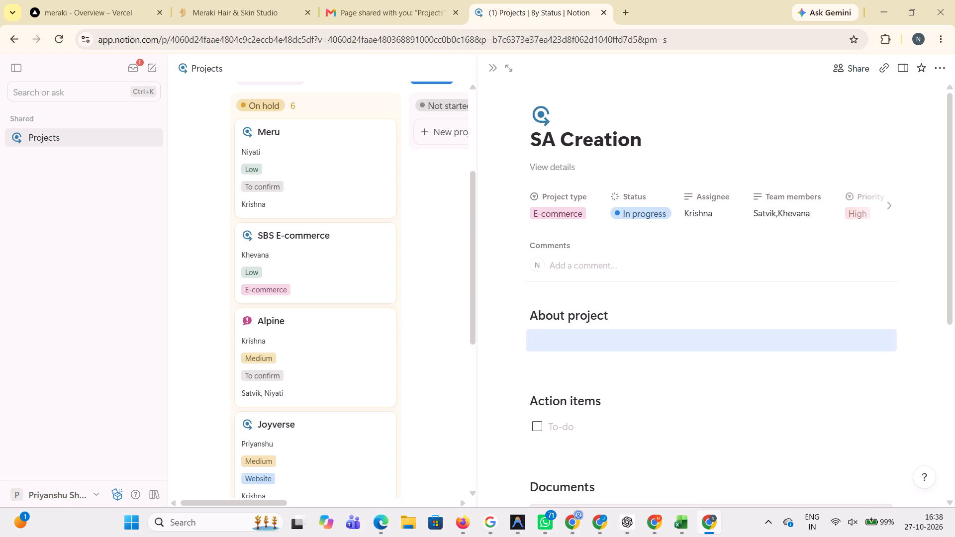
key("ctrl+v")
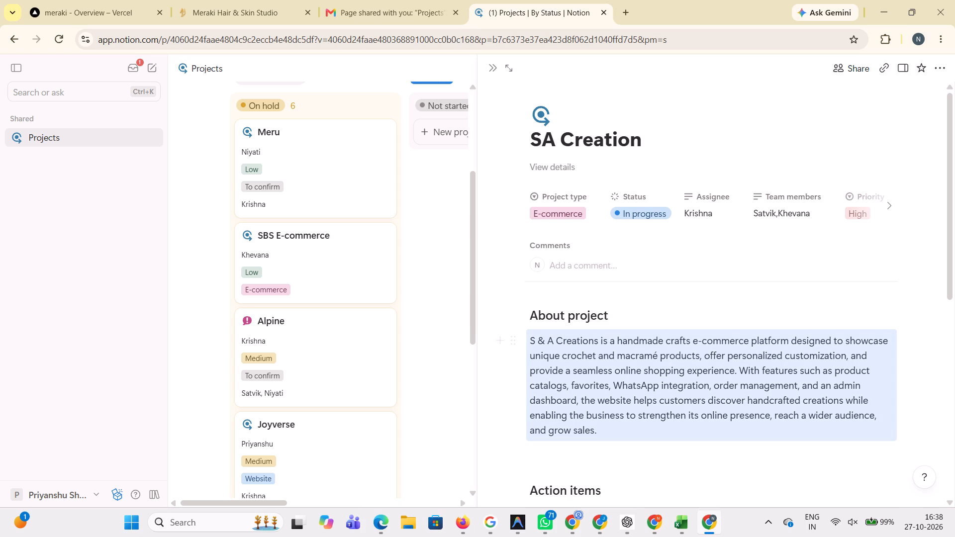
left_click(458, 298)
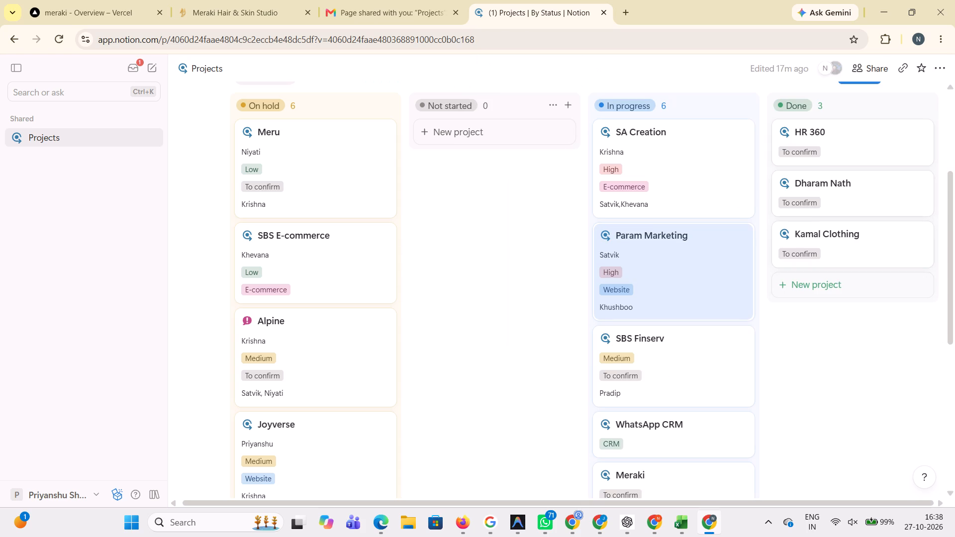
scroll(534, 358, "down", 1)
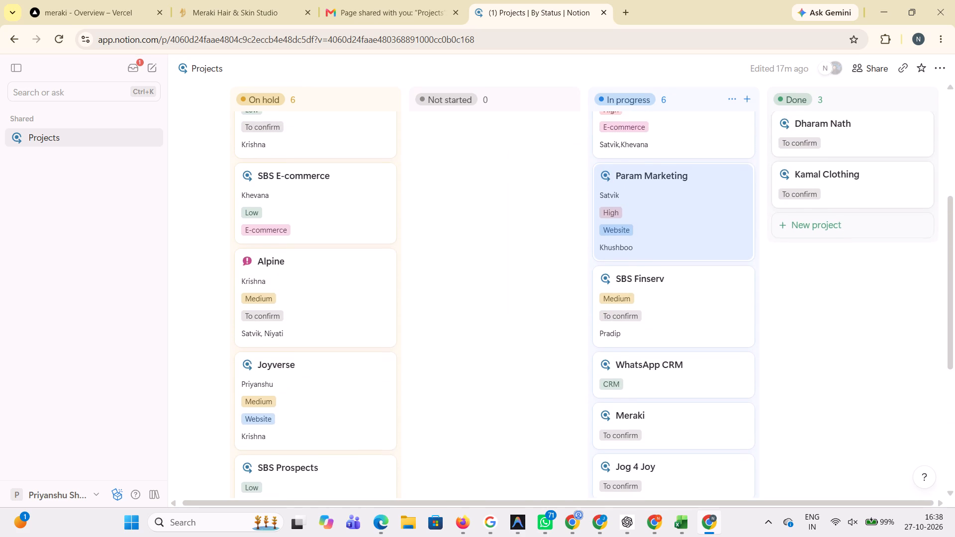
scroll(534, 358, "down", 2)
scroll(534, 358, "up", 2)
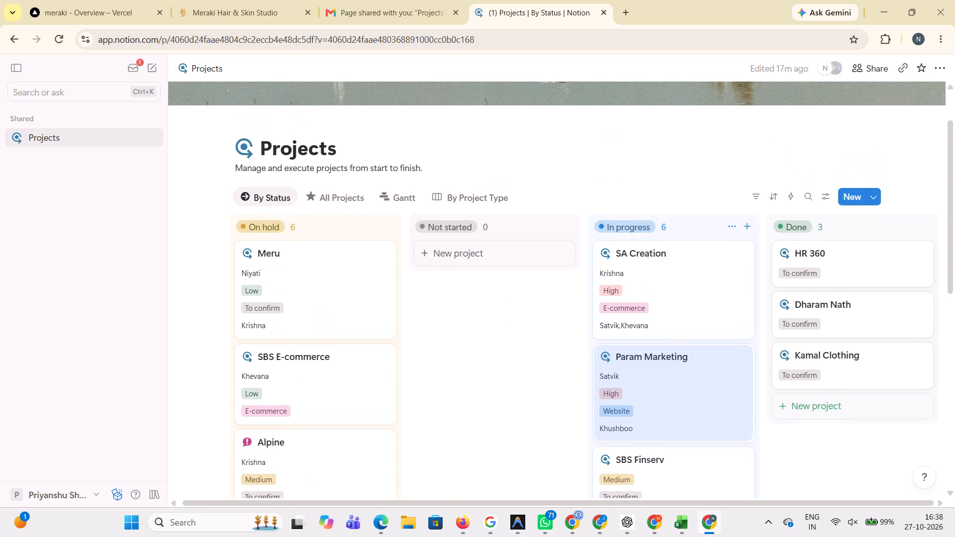
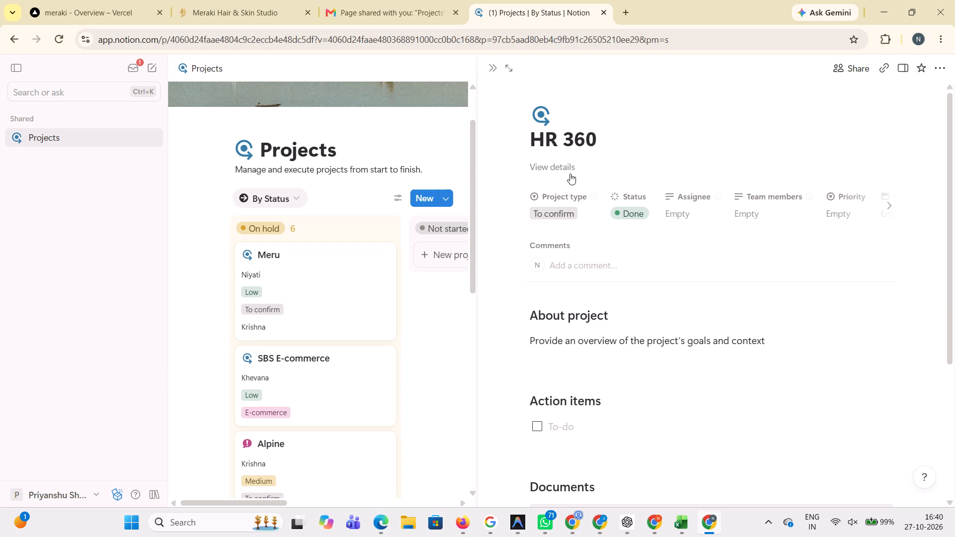
Fill in the HR 360 project's properties with status On hold, assignee Niyati and priority Medium.
left_click(634, 212)
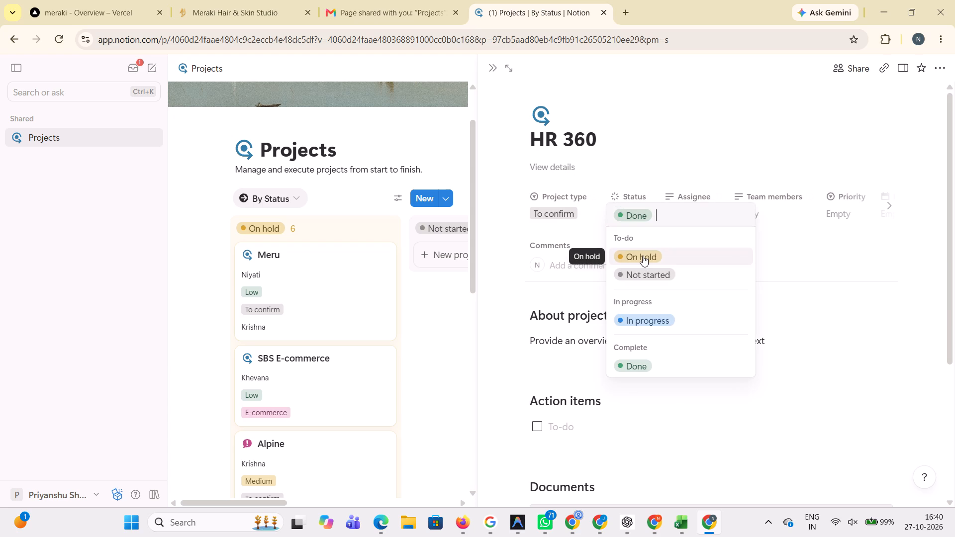
left_click(643, 256)
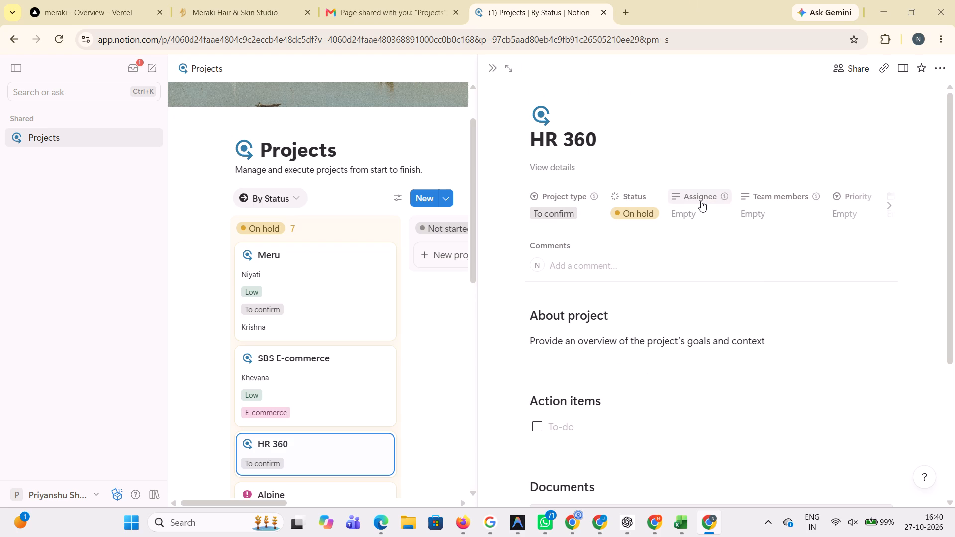
left_click(693, 217)
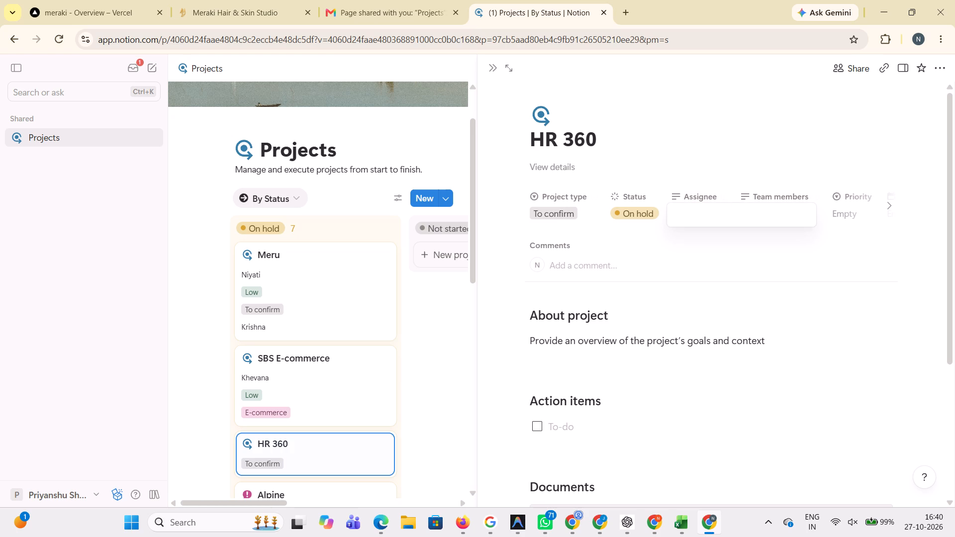
key("shift+n")
type("iyati")
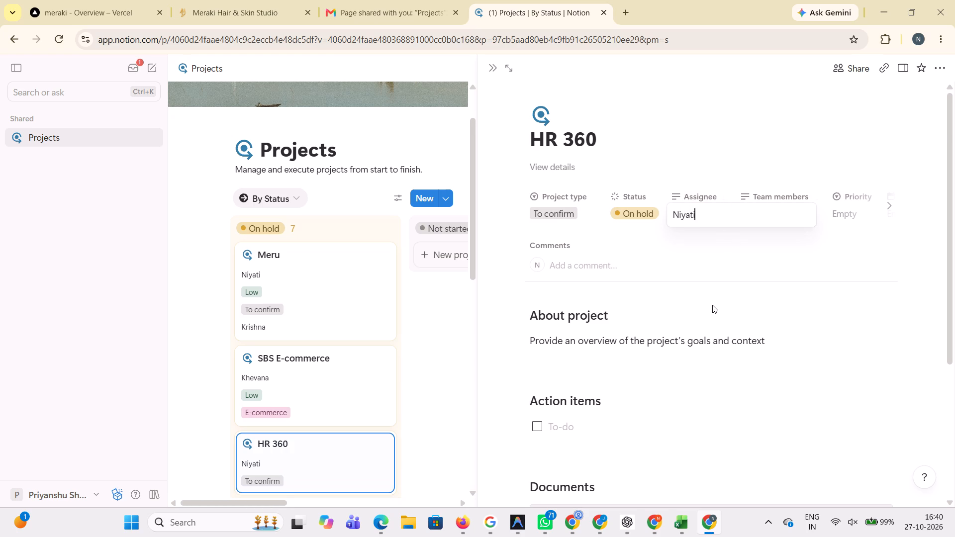
left_click(712, 305)
scroll(756, 211, "left", 1)
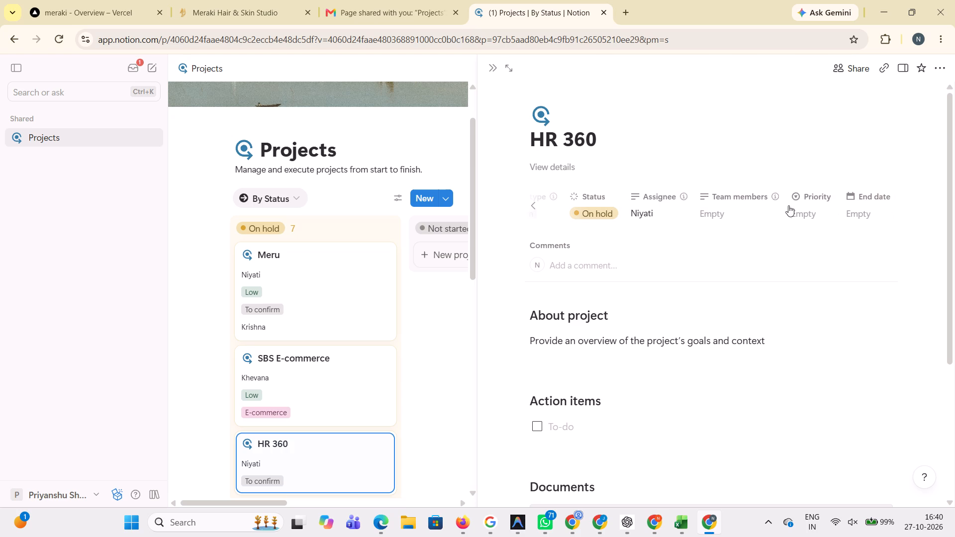
left_click(817, 214)
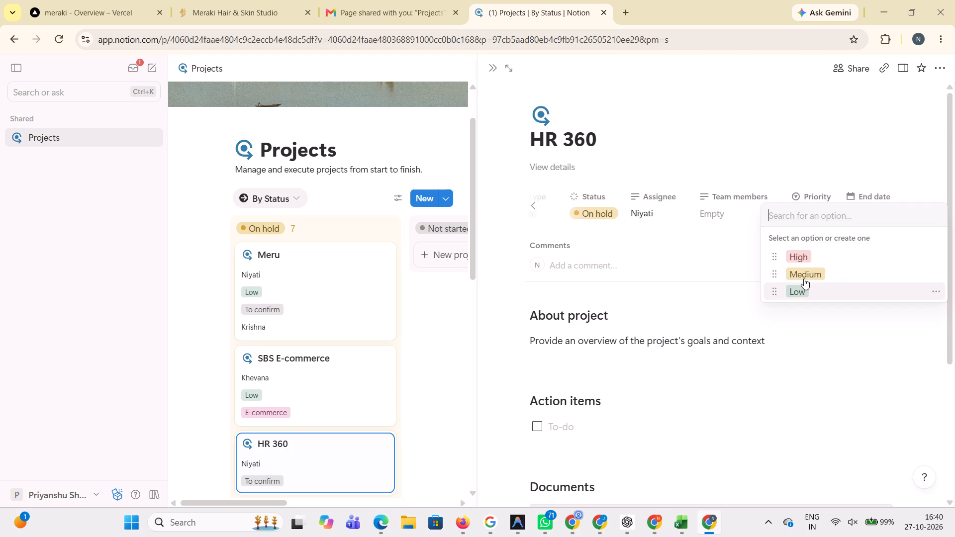
left_click(804, 278)
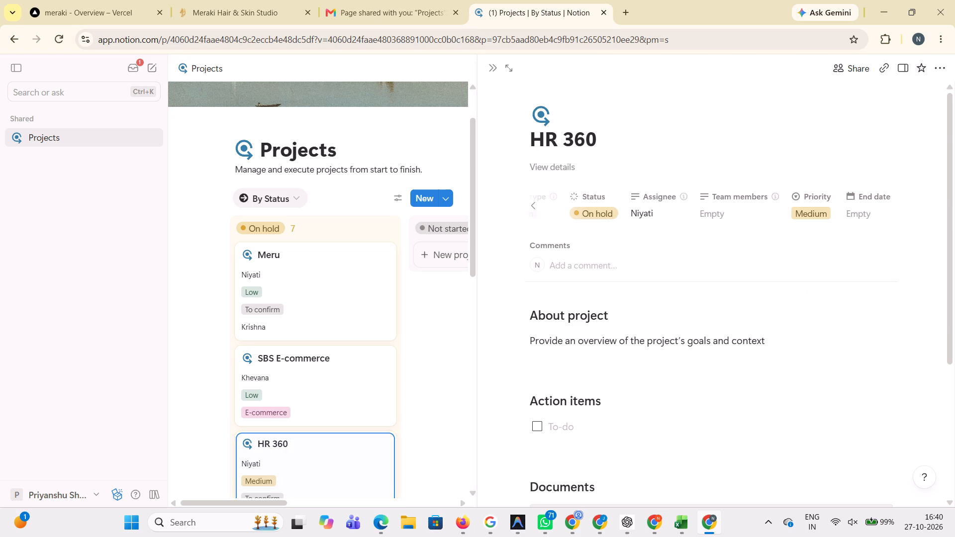
scroll(649, 236, "right", 2)
left_click(621, 529)
left_click(448, 463)
key("h")
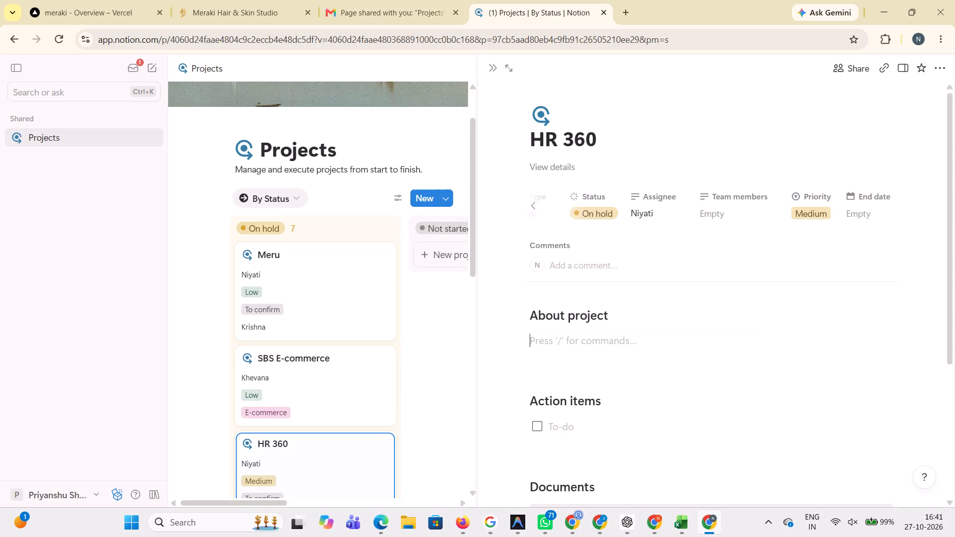
key("ctrl+v")
scroll(679, 327, "right", 1)
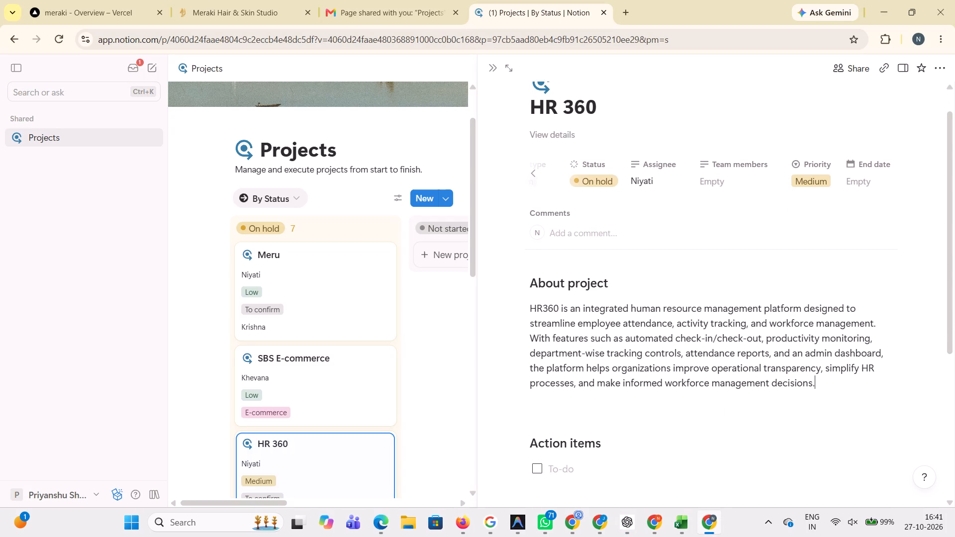
left_click(431, 343)
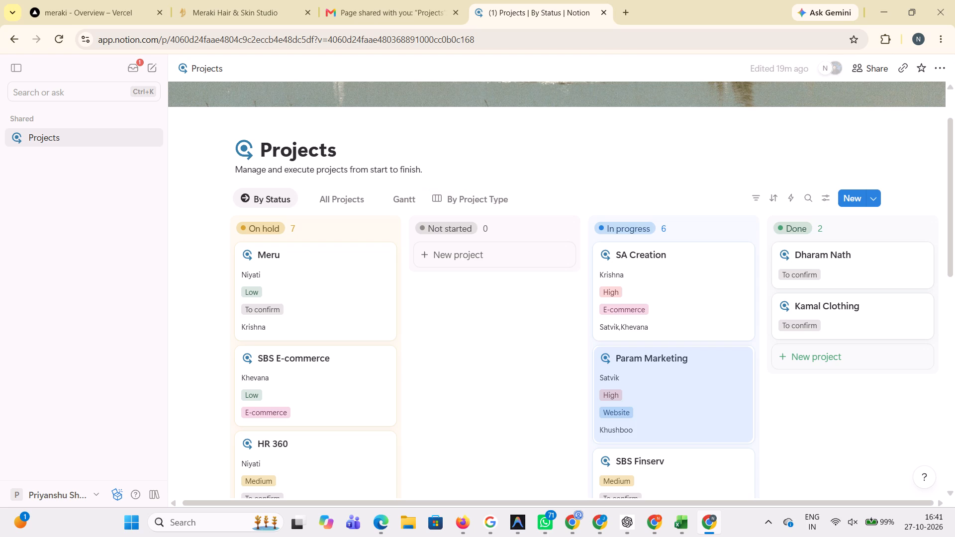
Open the Kamal Clothing project and set its status to On hold, assignee to Niyati and team members to Krishna.
scroll(445, 338, "down", 1)
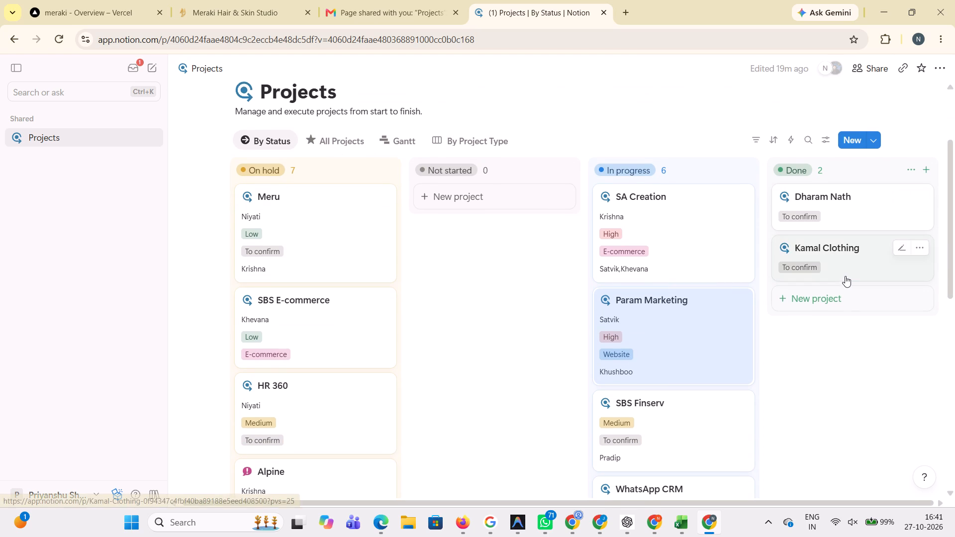
left_click(841, 260)
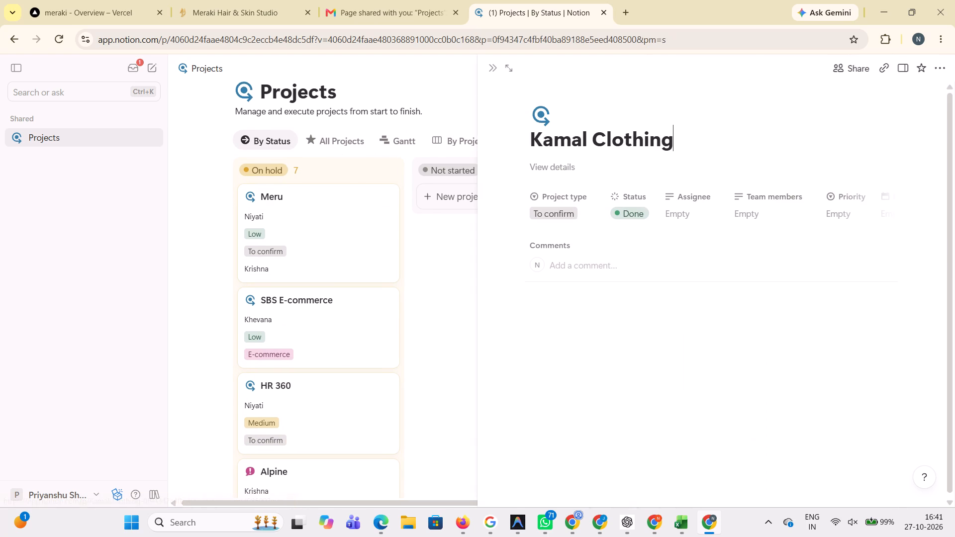
left_click(635, 214)
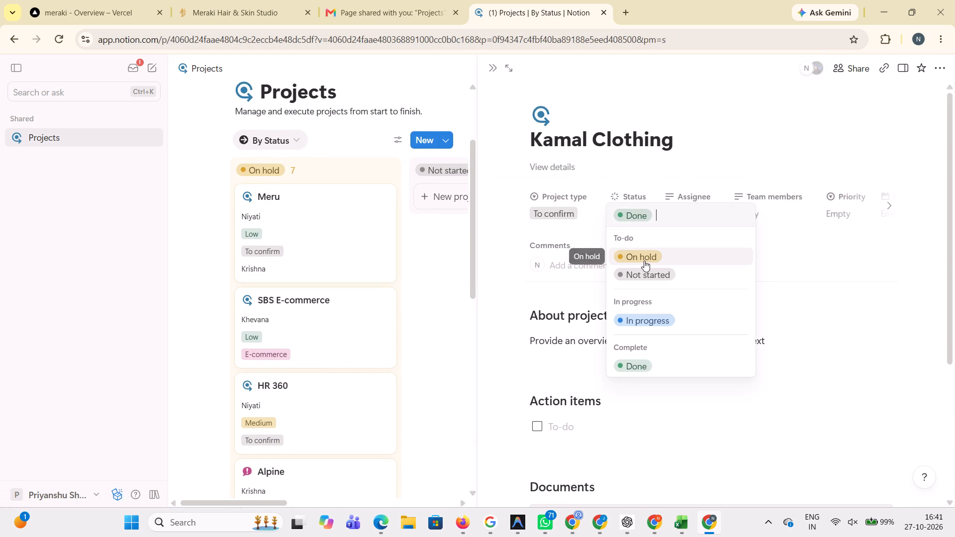
left_click(644, 261)
left_click(690, 213)
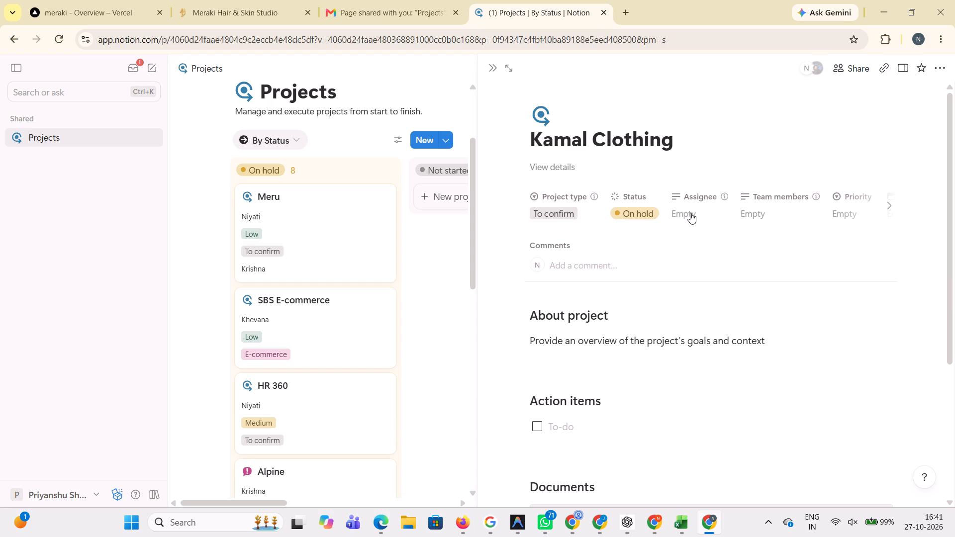
type("Niyati")
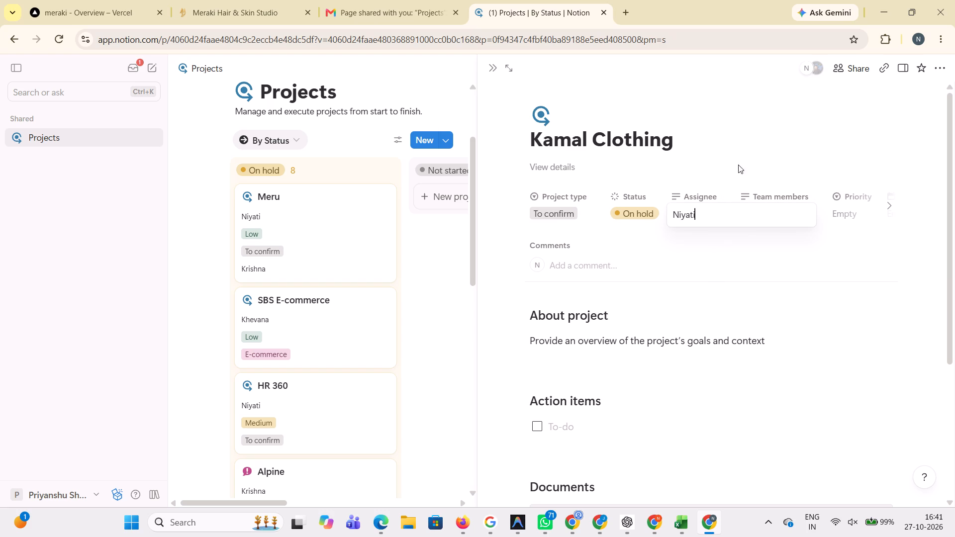
left_click(764, 264)
left_click(776, 218)
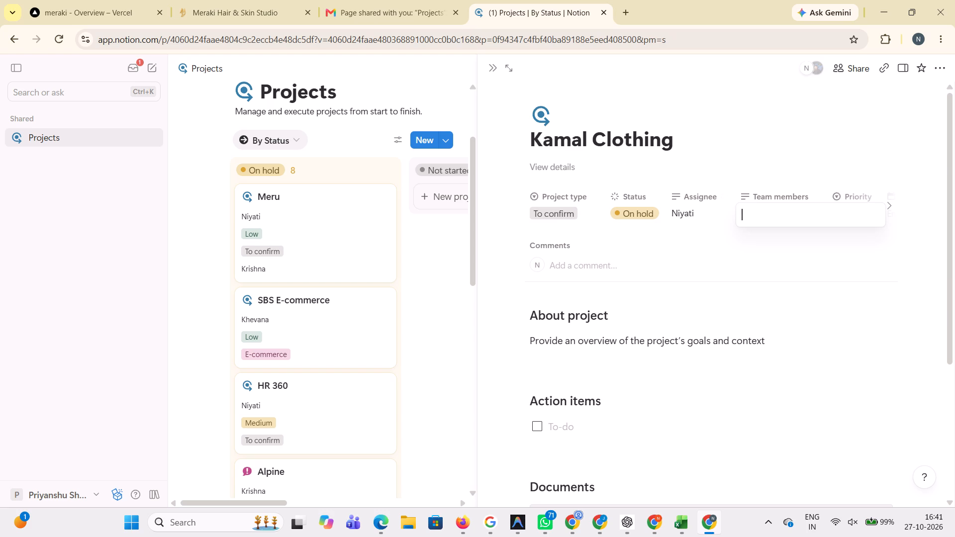
key("shift+k")
type("rishna")
key("space")
left_click(765, 263)
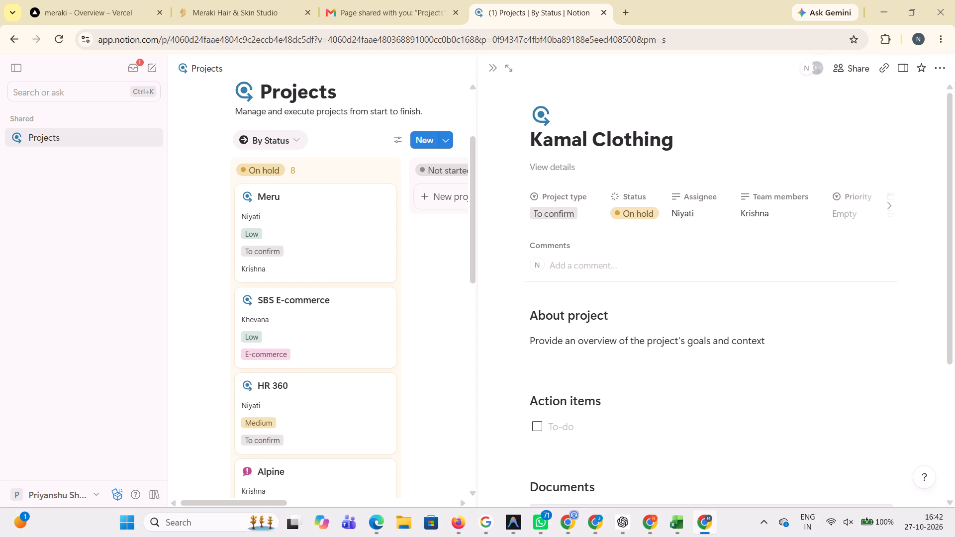
Set Kamal Clothing's project type to E-commerce and its priority to Low, and close the page.
left_click(555, 213)
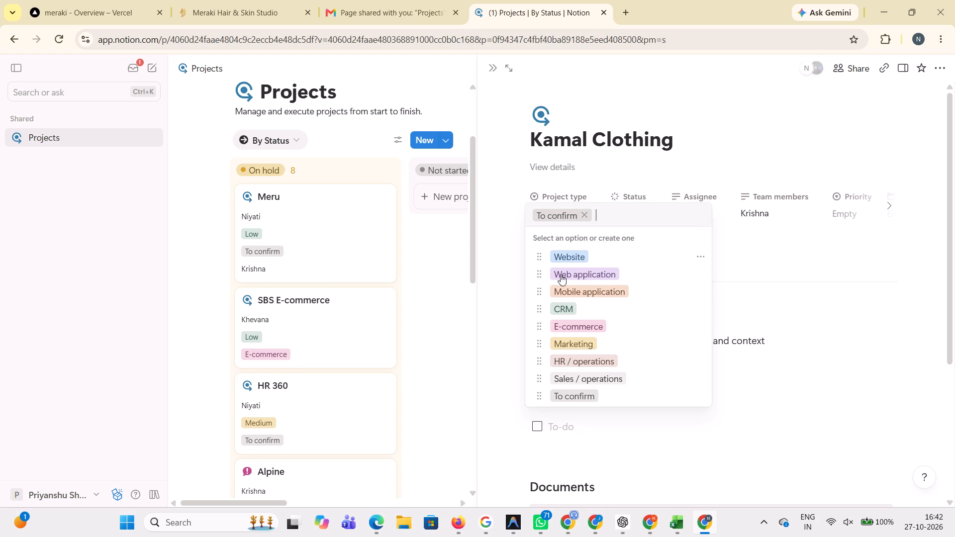
left_click(573, 326)
scroll(731, 238, "left", 3)
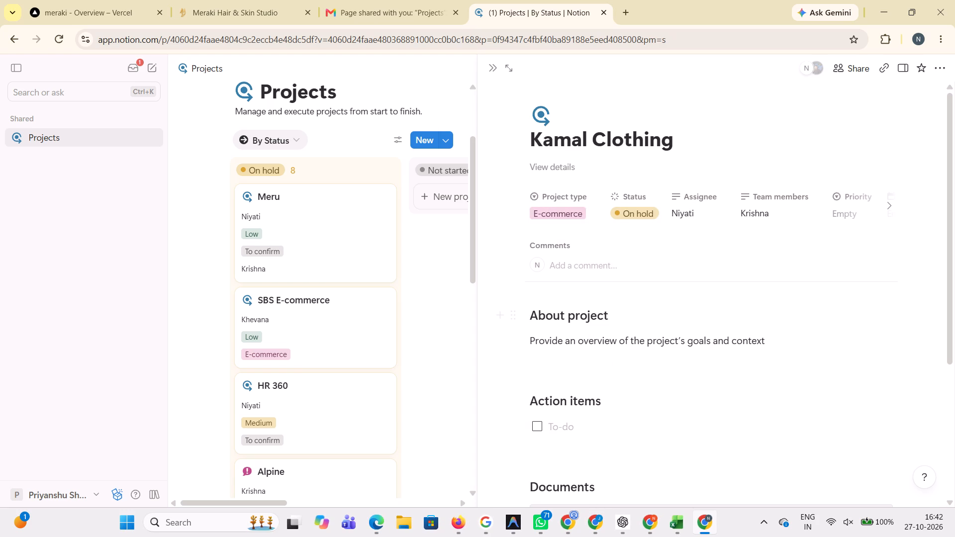
scroll(765, 237, "left", 1)
scroll(765, 237, "down", 1)
scroll(765, 237, "up", 1)
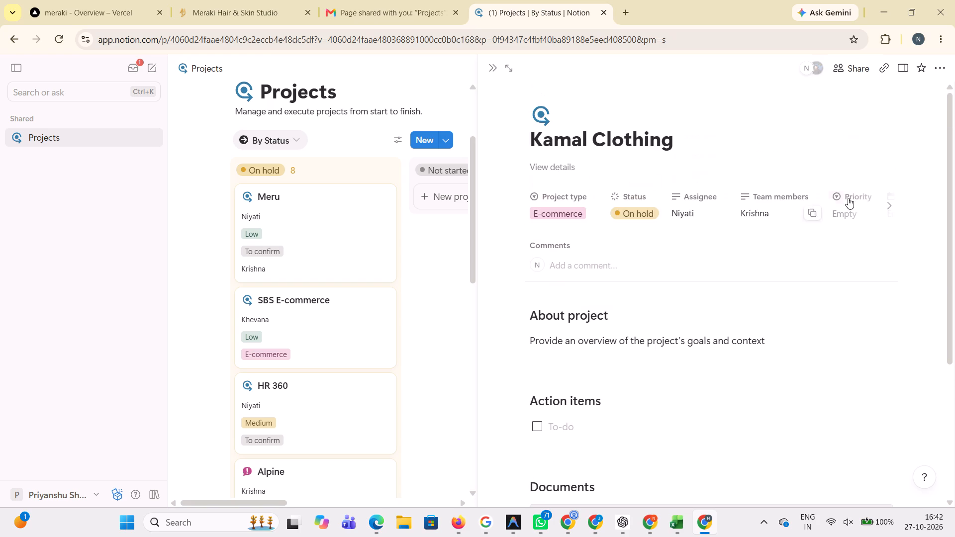
left_click(858, 198)
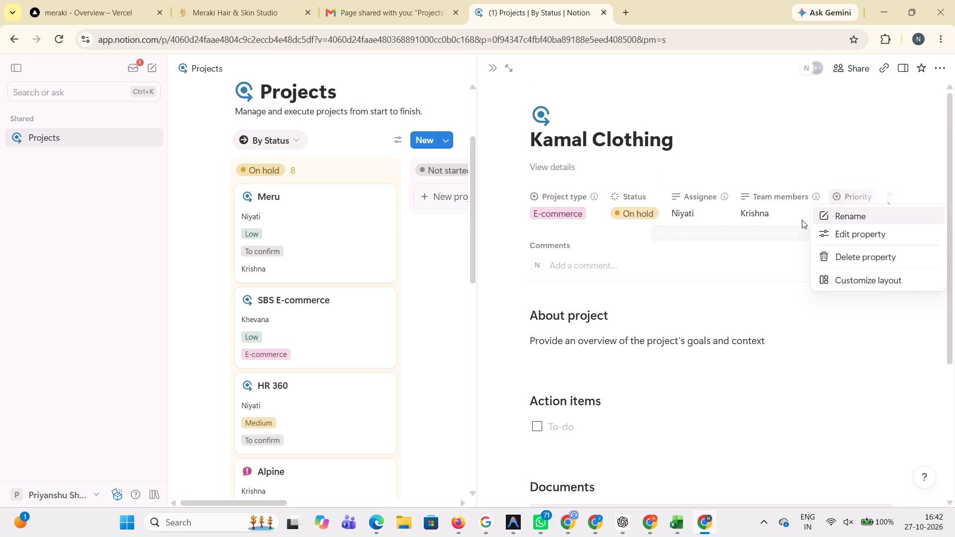
left_click(792, 232)
left_click(851, 207)
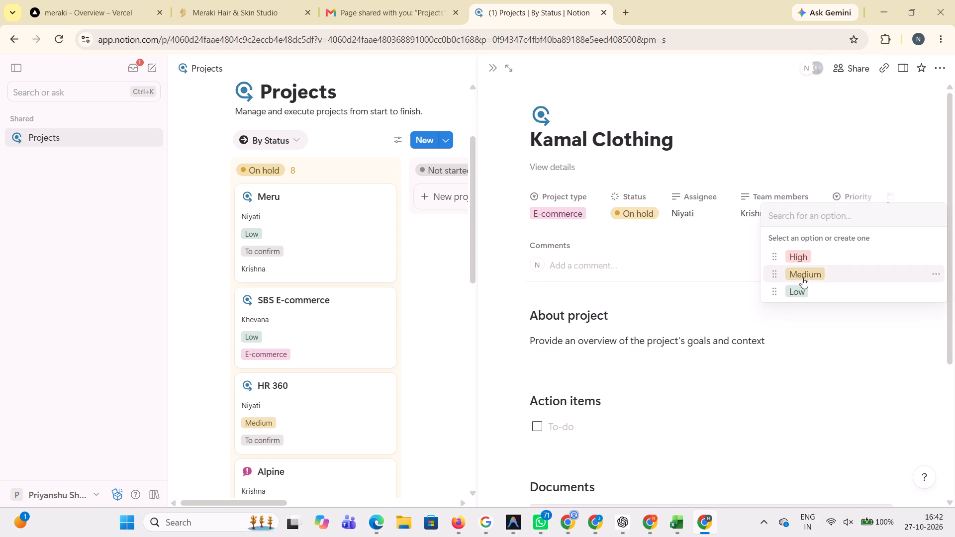
left_click(800, 290)
left_click(728, 271)
scroll(728, 271, "left", 2)
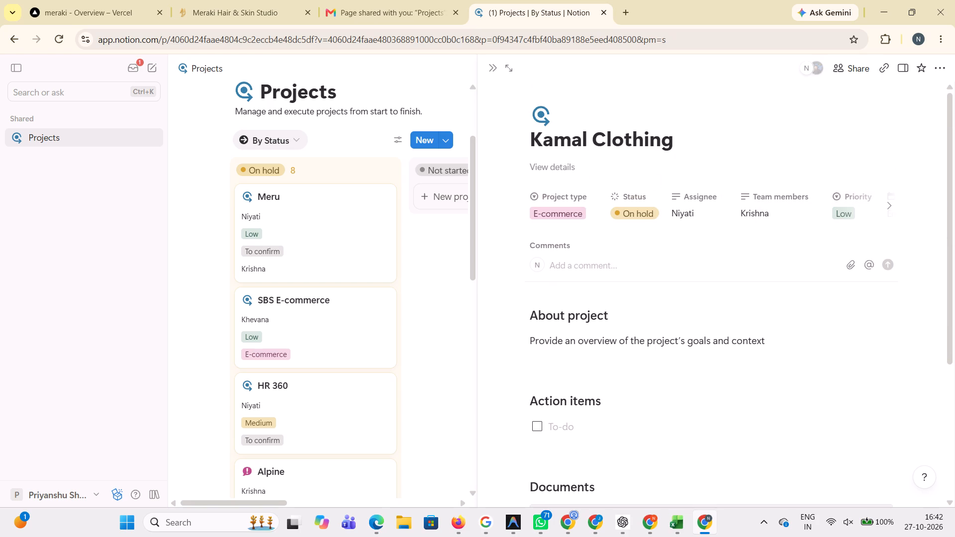
scroll(711, 242, "left", 3)
scroll(793, 185, "left", 1)
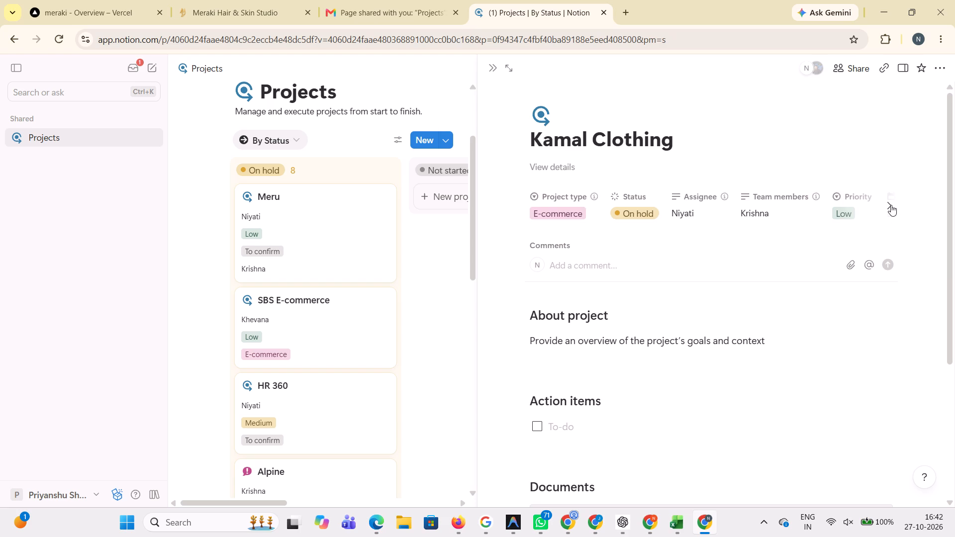
left_click(891, 205)
left_click(447, 289)
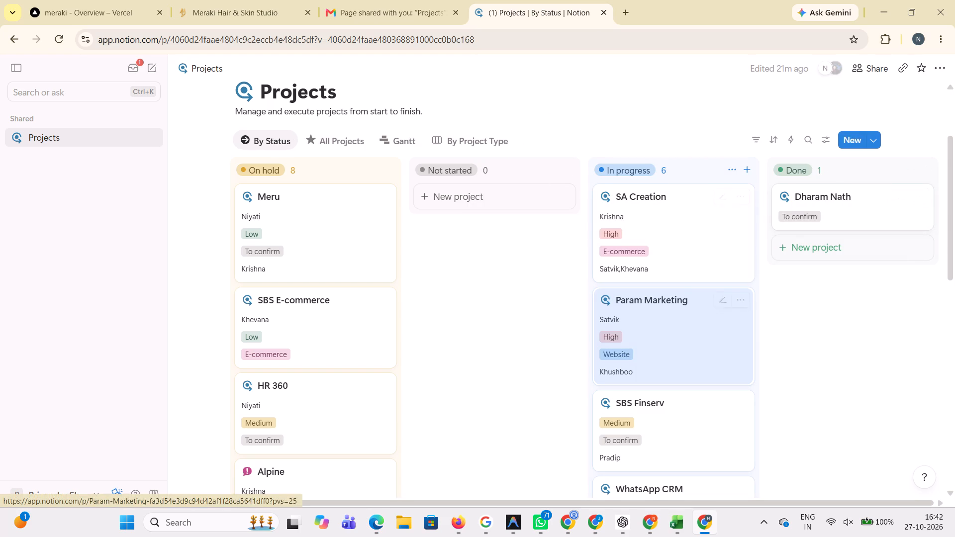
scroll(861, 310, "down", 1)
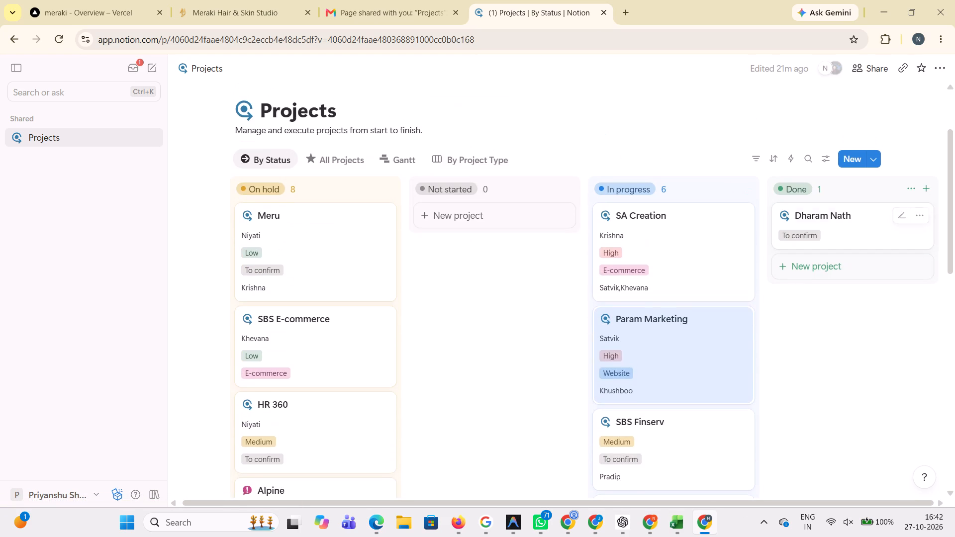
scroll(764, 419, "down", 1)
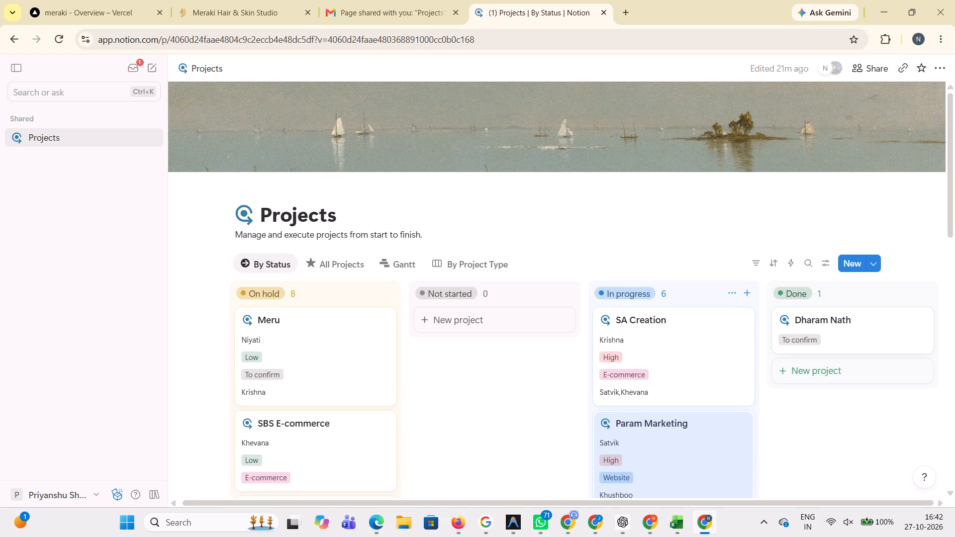
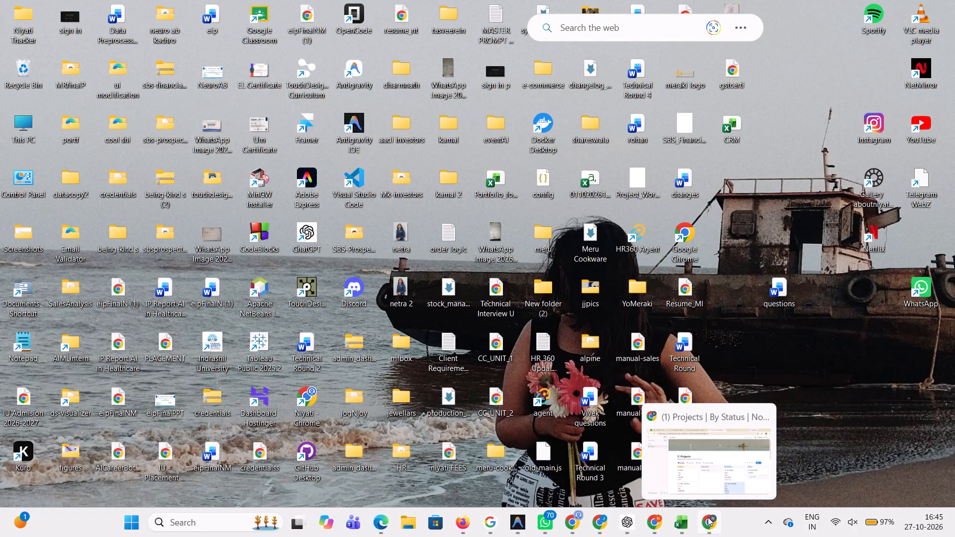
Switch to the Chrome window showing the Notion Projects board grouped by status.
left_click(692, 461)
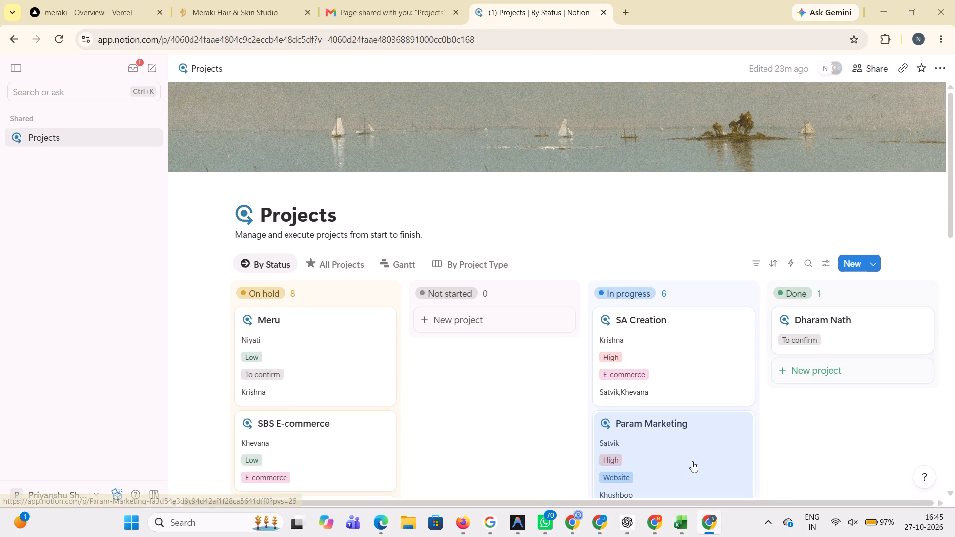
Look over the project cards in the By Status view to check which ones still lack details.
scroll(508, 377, "down", 7)
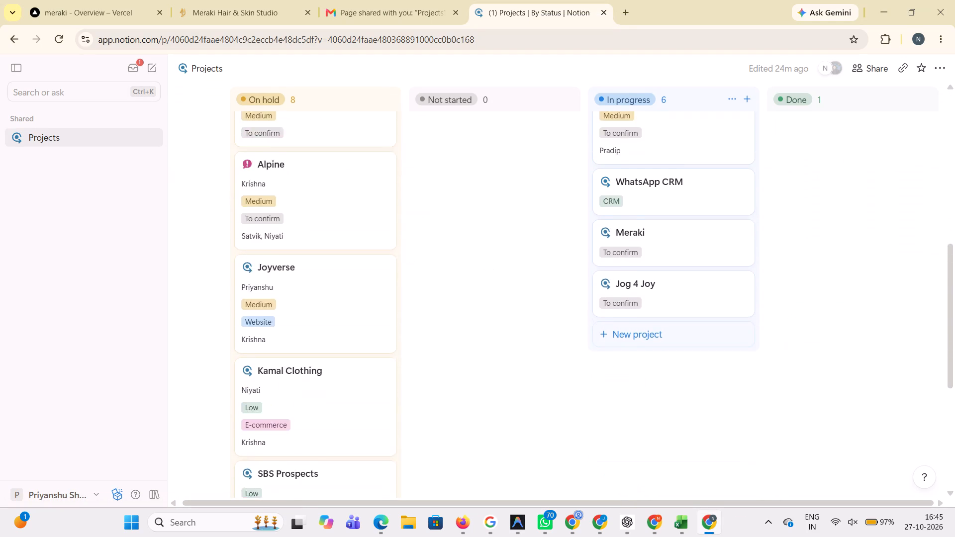
scroll(508, 377, "up", 6)
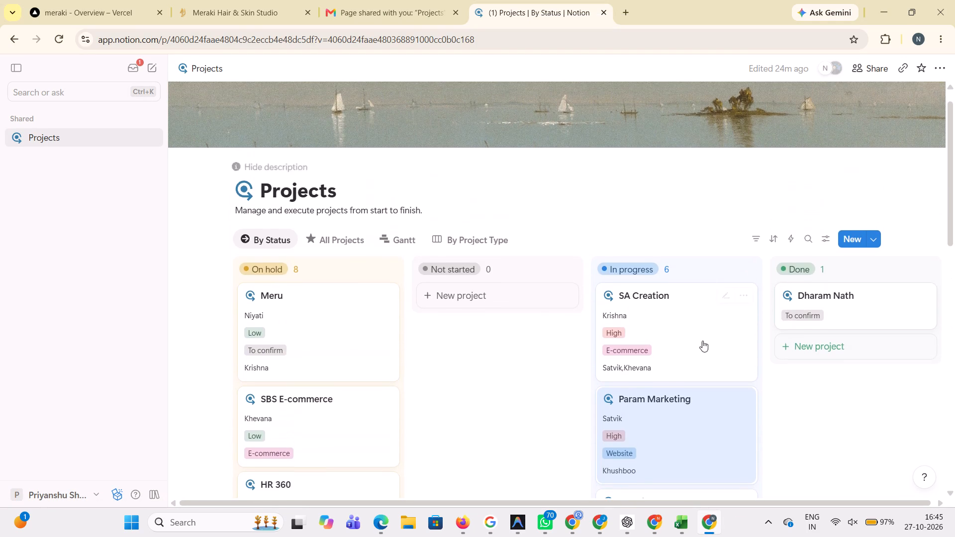
scroll(541, 300, "down", 4)
scroll(541, 300, "up", 2)
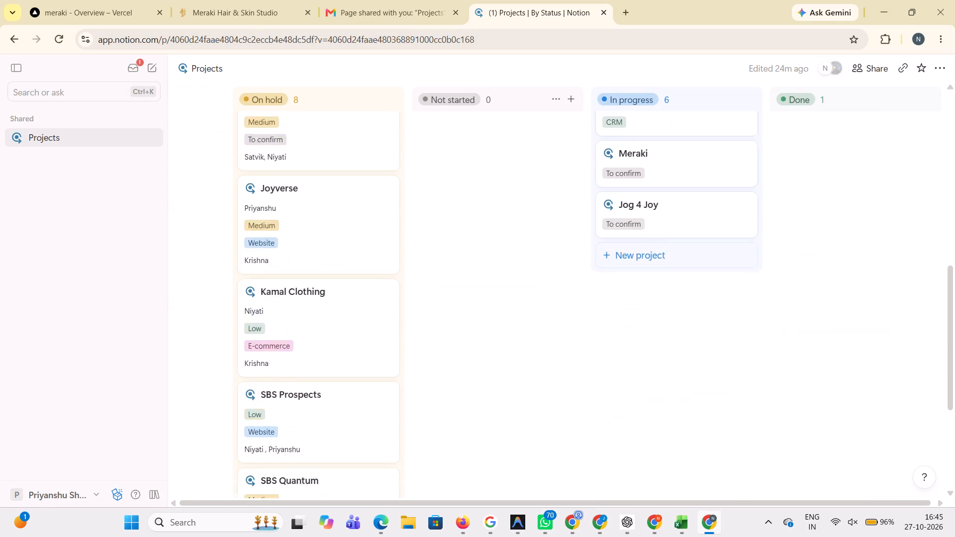
scroll(541, 300, "up", 3)
scroll(541, 300, "down", 3)
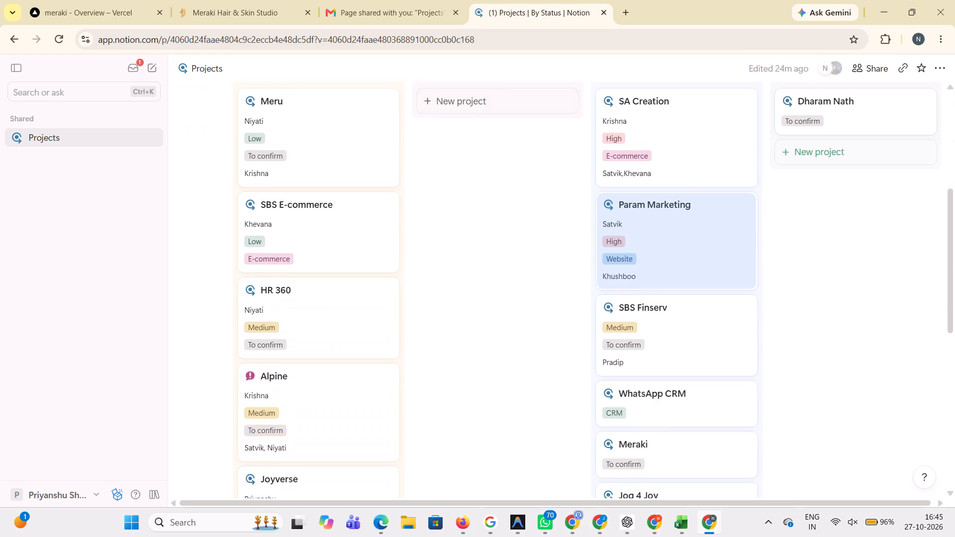
scroll(541, 300, "down", 2)
scroll(541, 300, "up", 2)
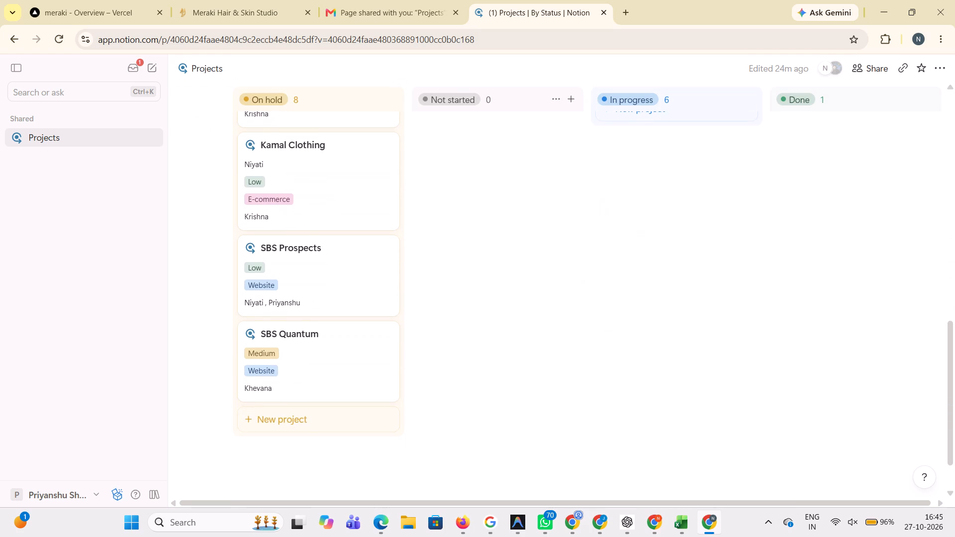
scroll(541, 300, "up", 1)
scroll(541, 300, "down", 1)
scroll(375, 309, "down", 2)
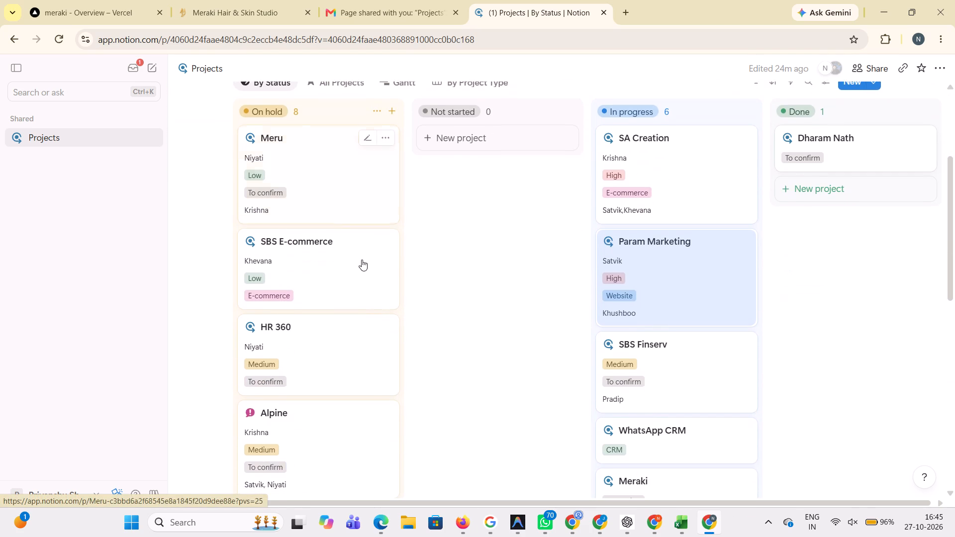
Open the SBS E-commerce project from the On hold group.
left_click(316, 297)
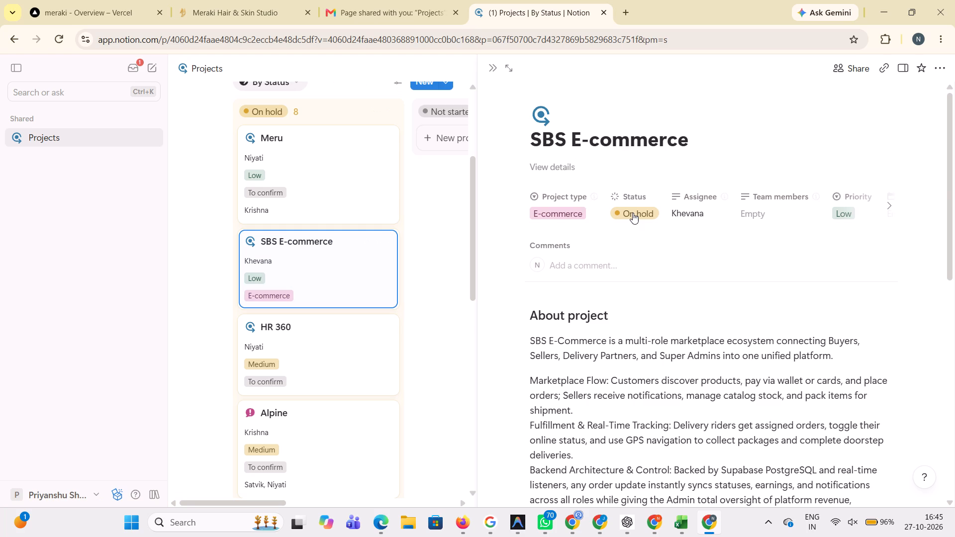
Change the SBS E-commerce project's status to In progress, check the remaining On hold cards, and close the project page.
left_click(633, 213)
left_click(639, 325)
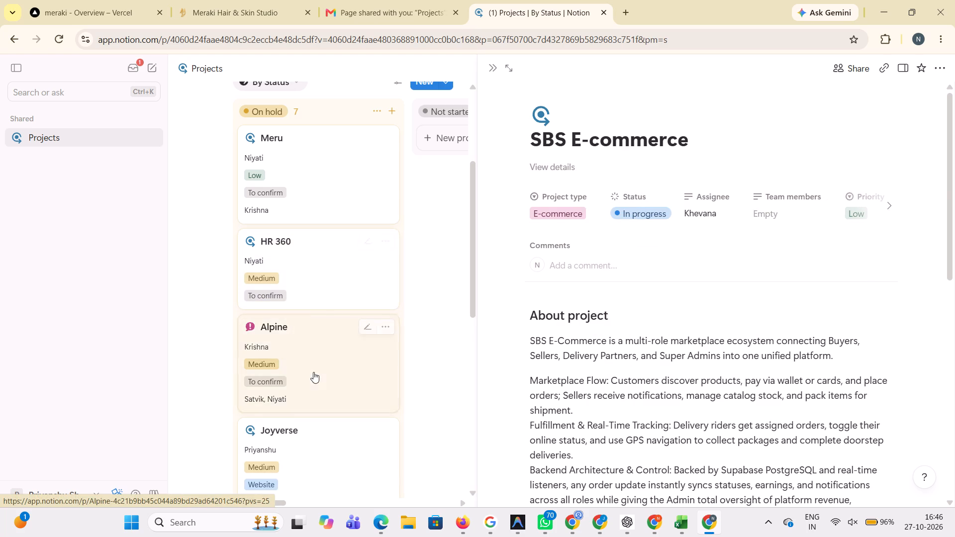
scroll(313, 372, "down", 4)
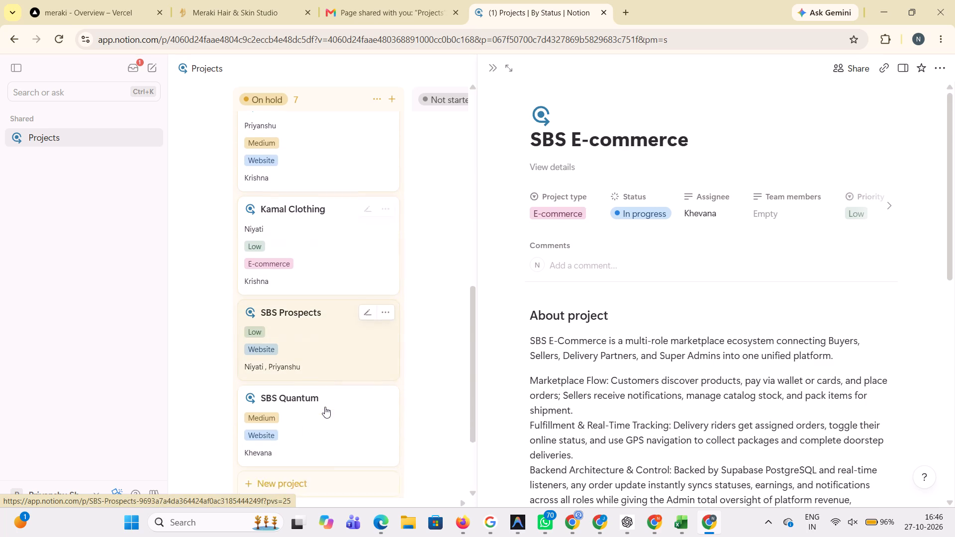
scroll(325, 407, "down", 1)
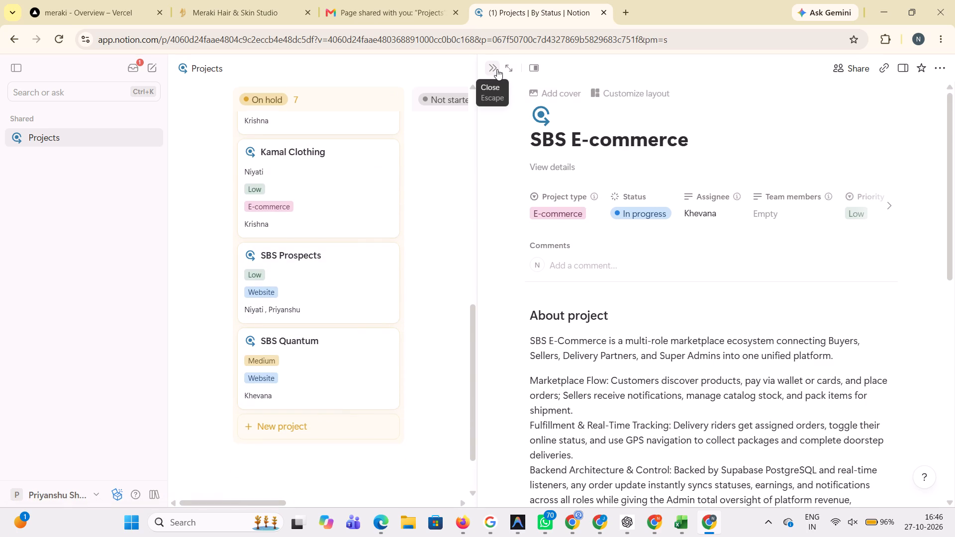
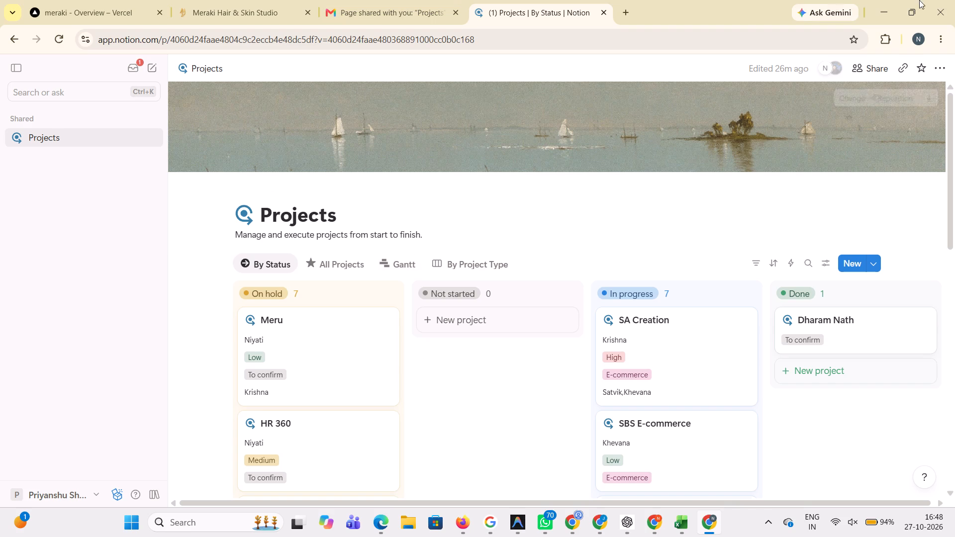
Minimize the browser window with the Projects board to get to the desktop.
left_click(879, 0)
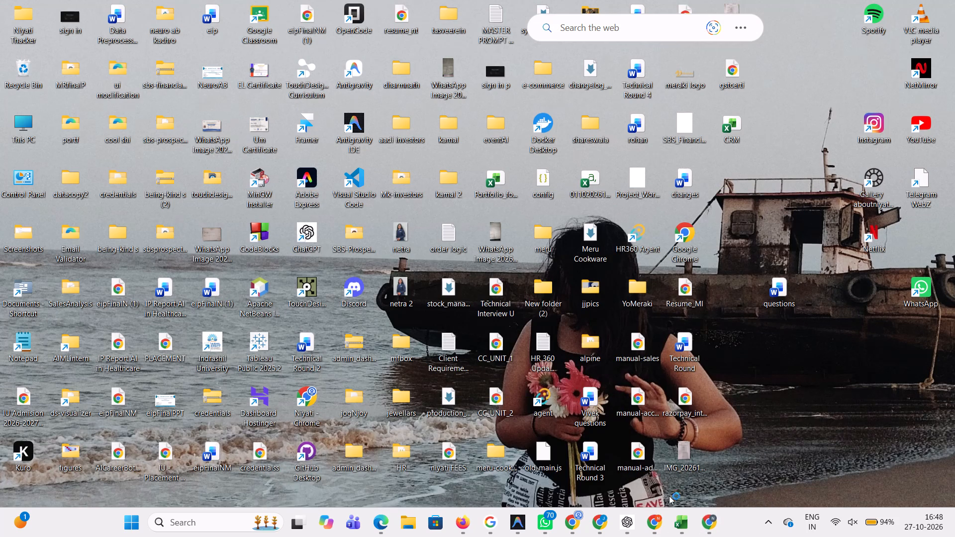
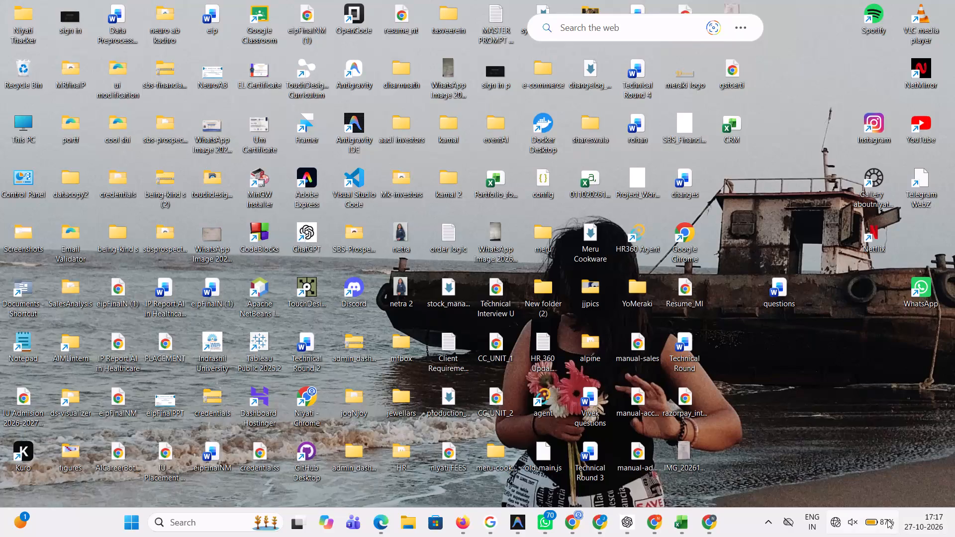
Connect the computer to the JioFiber1003_5G Wi-Fi network.
left_click(855, 516)
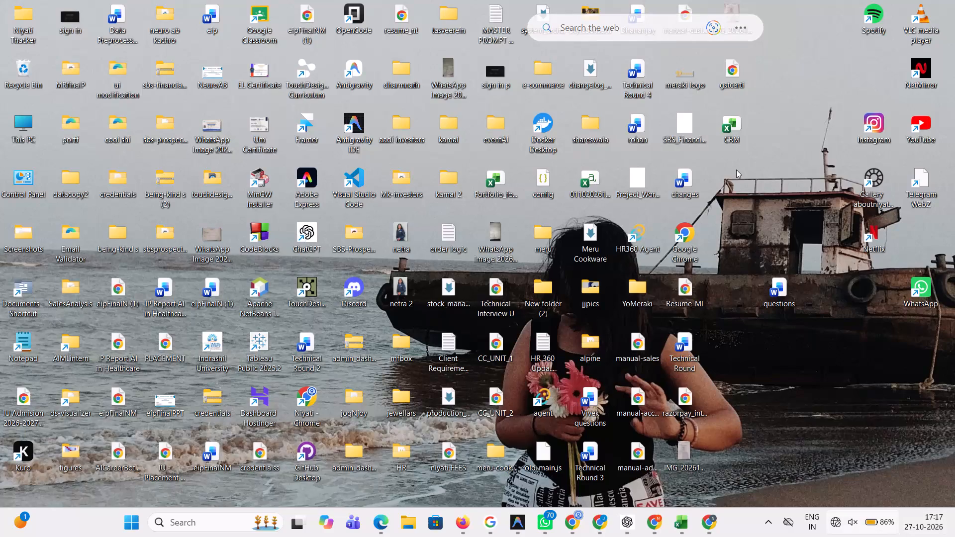
left_click(778, 293)
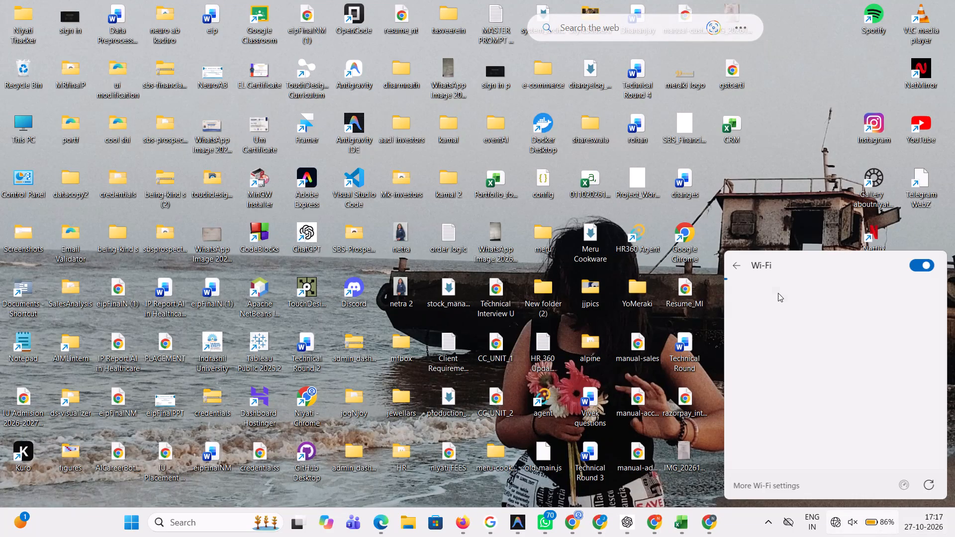
left_click(818, 300)
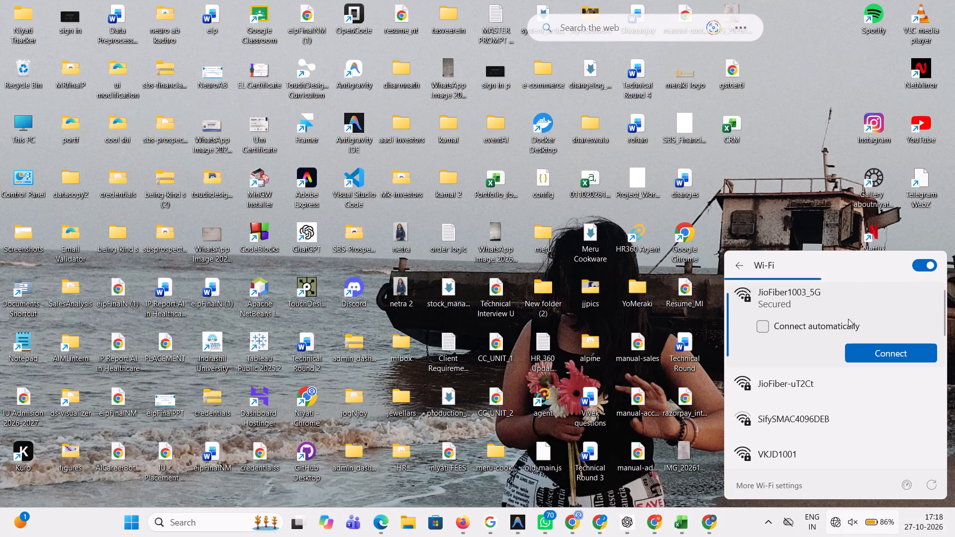
left_click(871, 348)
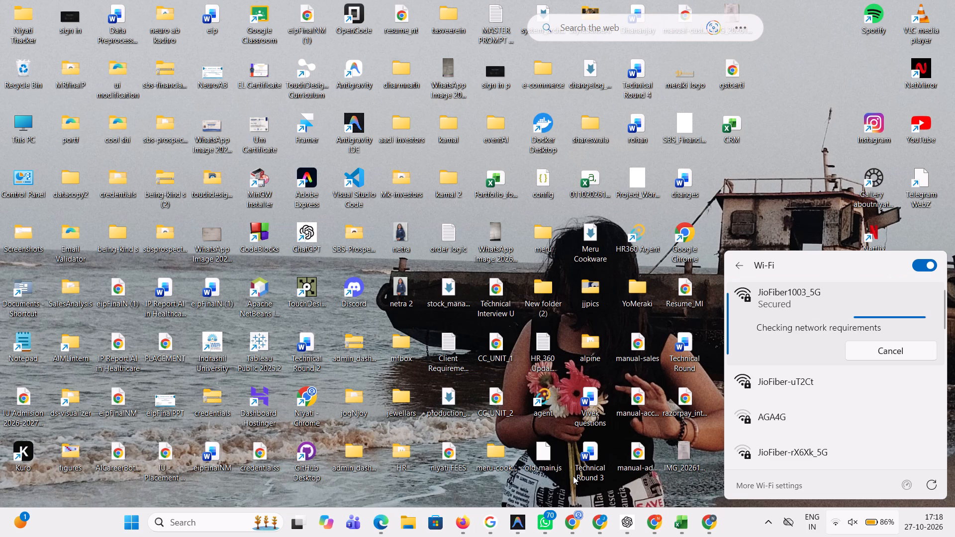